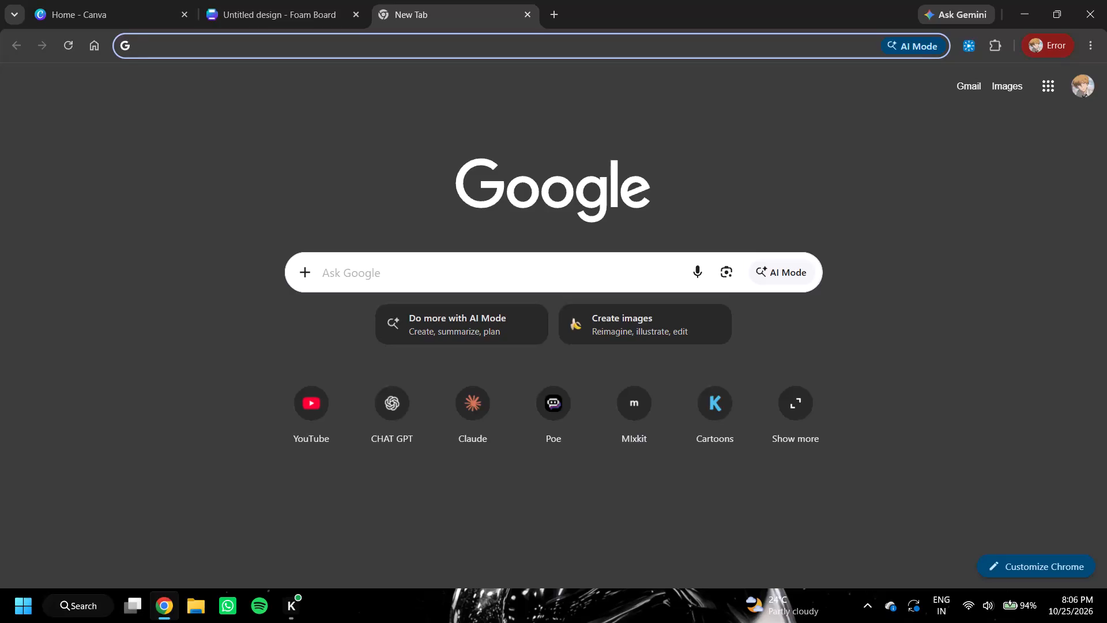
Search the web for "landscape posters ideas" and show the image results.
{"action": "type", "text": "lan"}
{"action": "type", "text": "dsca"}
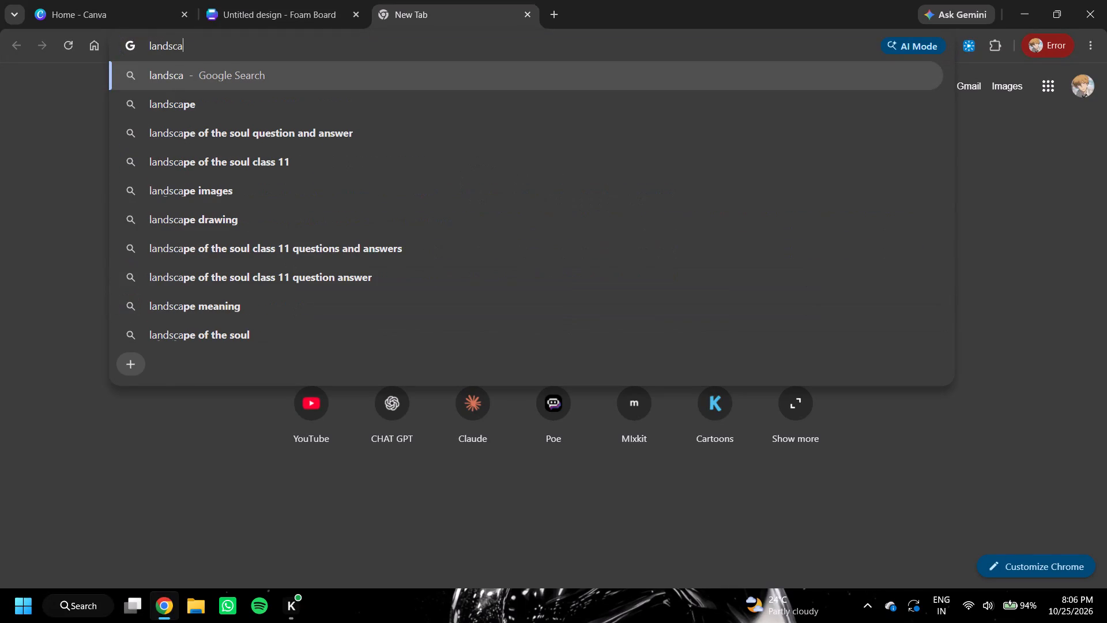
{"action": "type", "text": "pe"}
{"action": "key", "text": "space"}
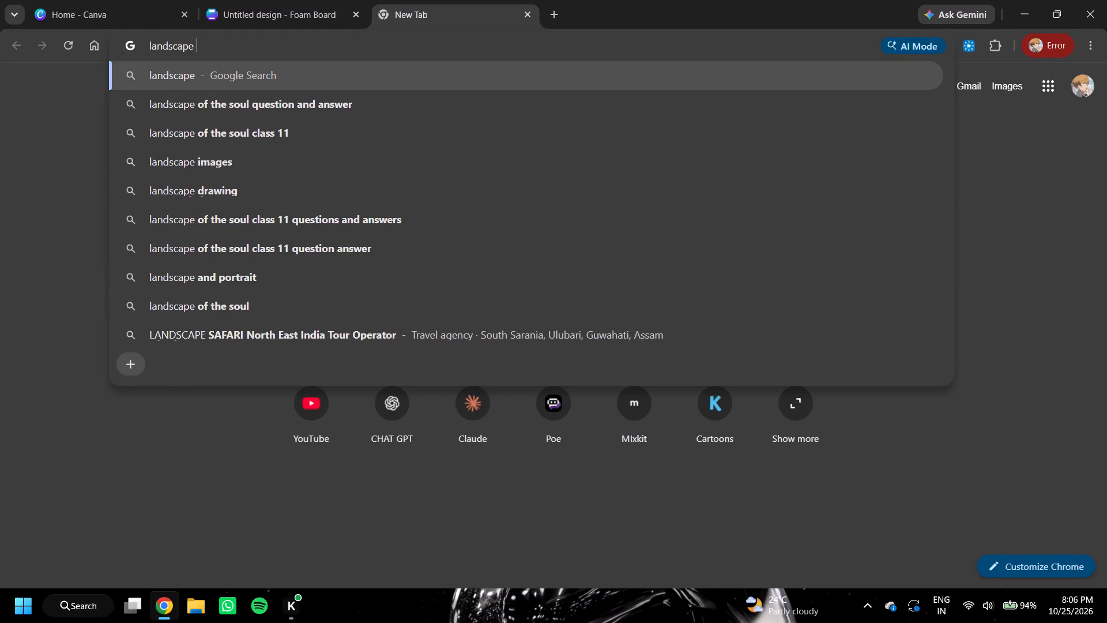
{"action": "type", "text": "poster"}
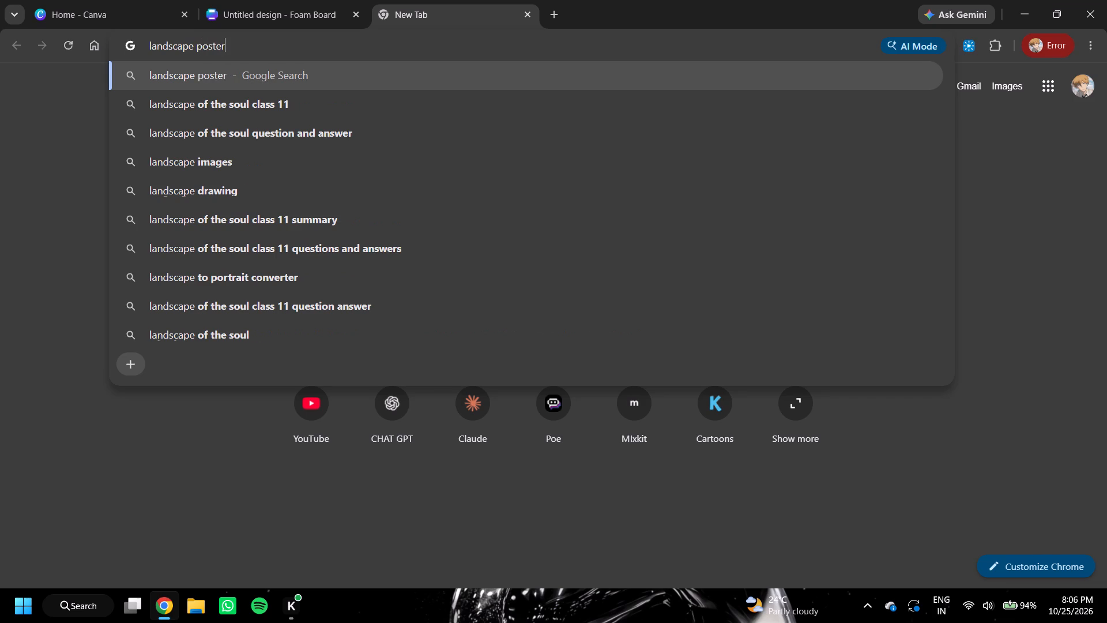
{"action": "type", "text": "s ideas"}
{"action": "key", "text": "Return"}
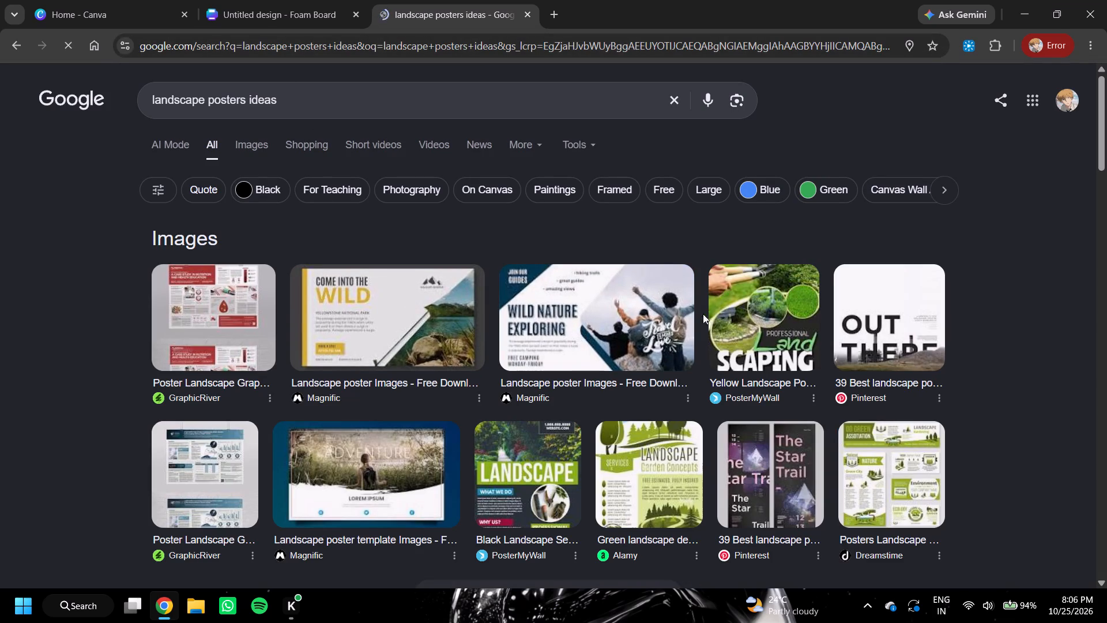
{"action": "scroll", "coordinate": [728, 319], "scroll_direction": "down", "scroll_amount": 2}
{"action": "scroll", "coordinate": [614, 292], "scroll_direction": "up", "scroll_amount": 3}
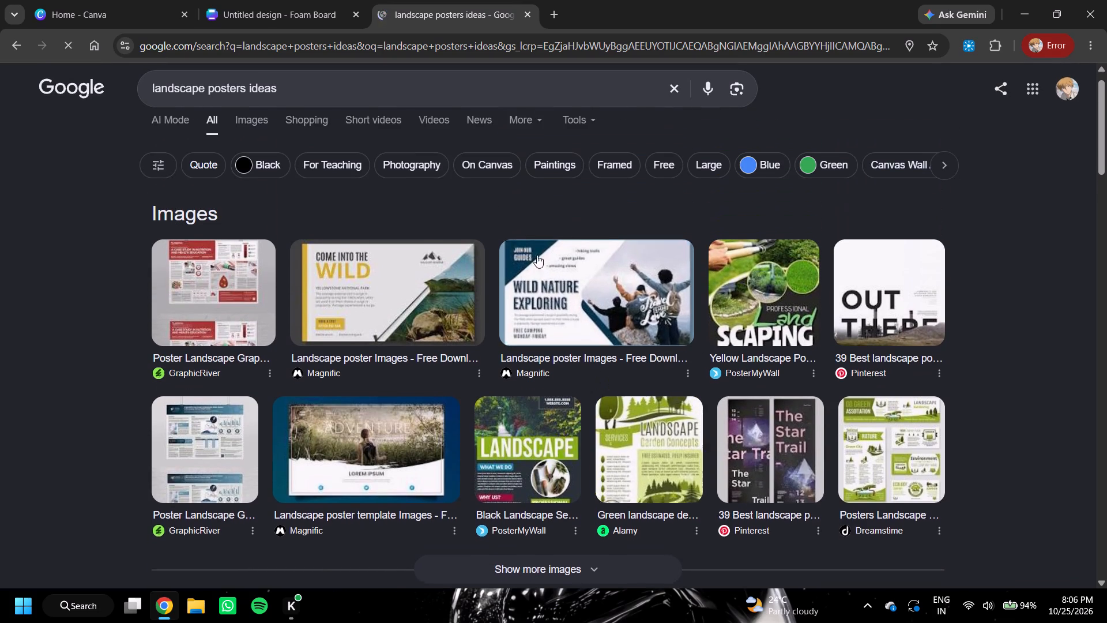
{"action": "left_click", "coordinate": [253, 144]}
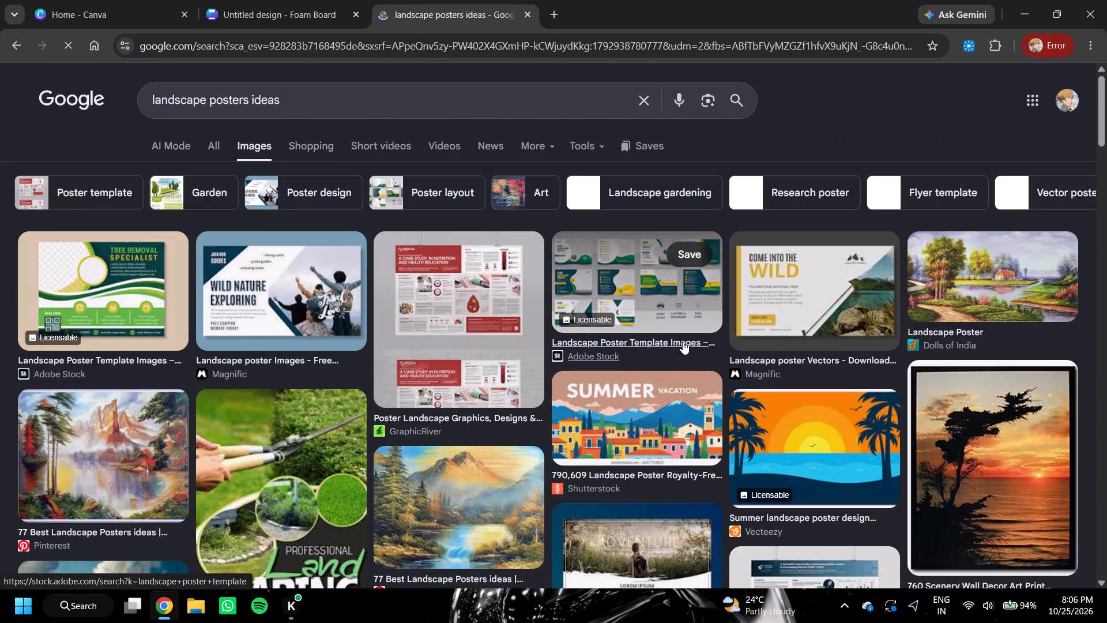
Browse the landscape poster image results for design and layout ideas.
{"action": "scroll", "coordinate": [713, 351], "scroll_direction": "down", "scroll_amount": 3}
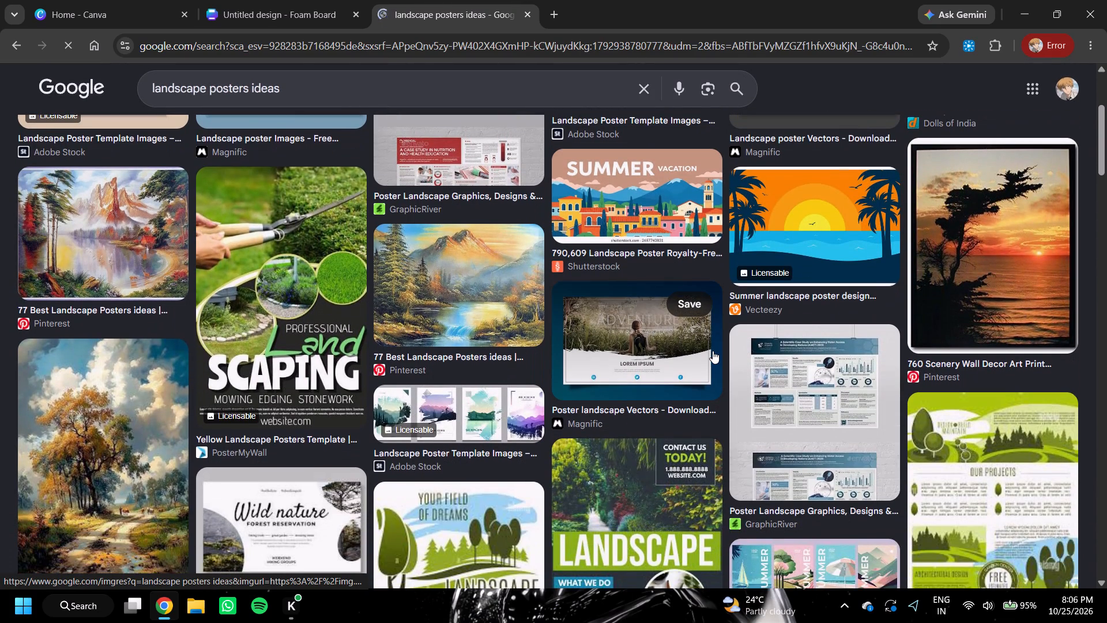
{"action": "scroll", "coordinate": [713, 351], "scroll_direction": "down", "scroll_amount": 3}
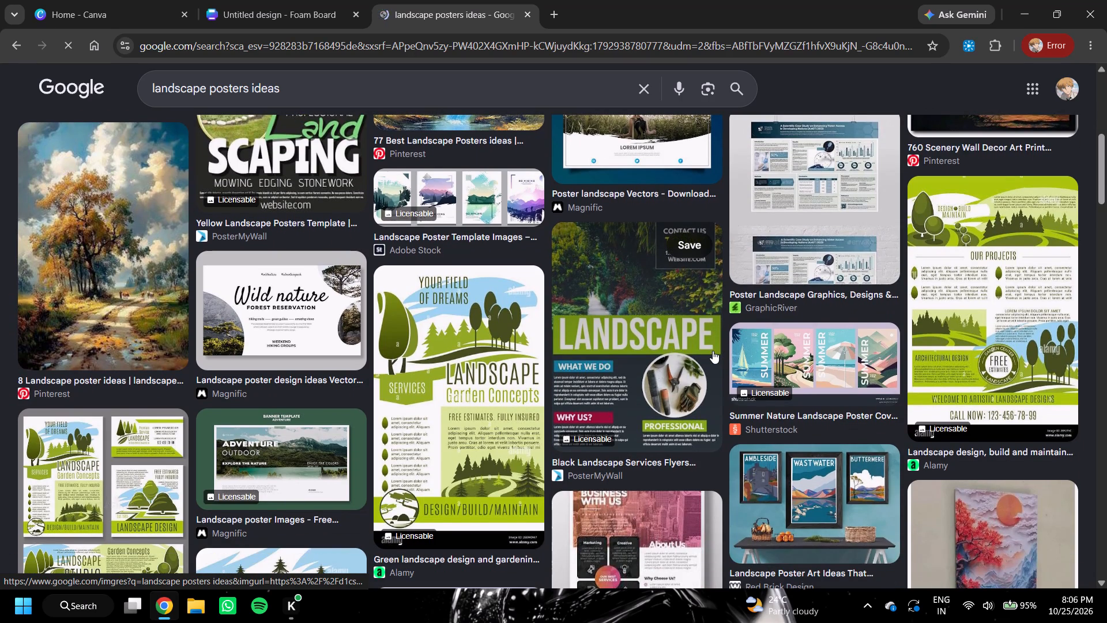
{"action": "scroll", "coordinate": [713, 351], "scroll_direction": "down", "scroll_amount": 3}
{"action": "scroll", "coordinate": [650, 325], "scroll_direction": "down", "scroll_amount": 1}
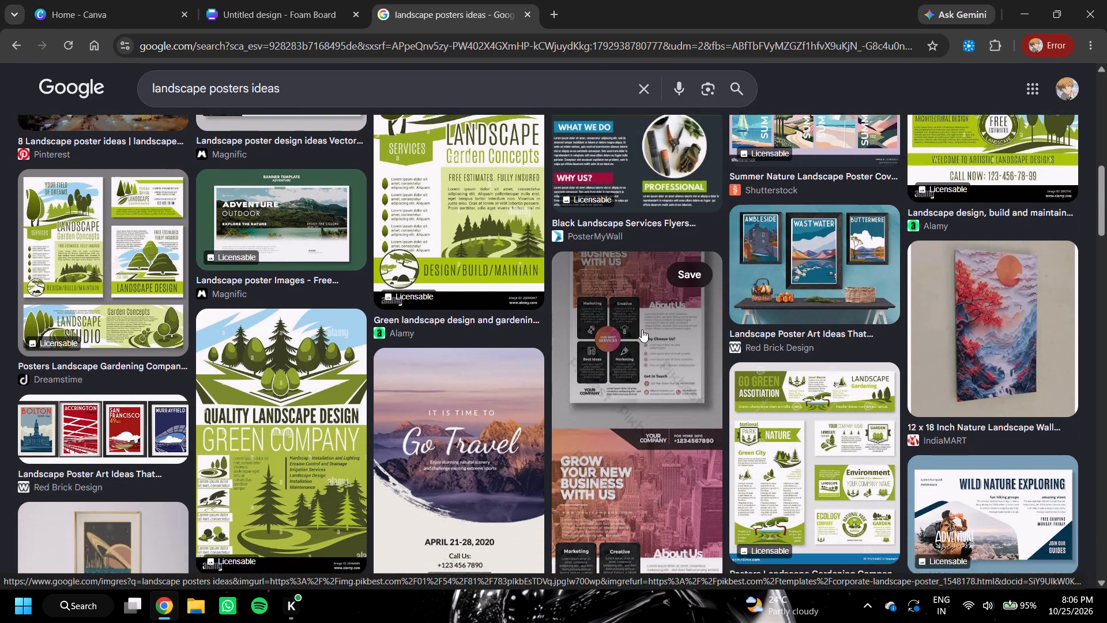
{"action": "scroll", "coordinate": [638, 339], "scroll_direction": "down", "scroll_amount": 1}
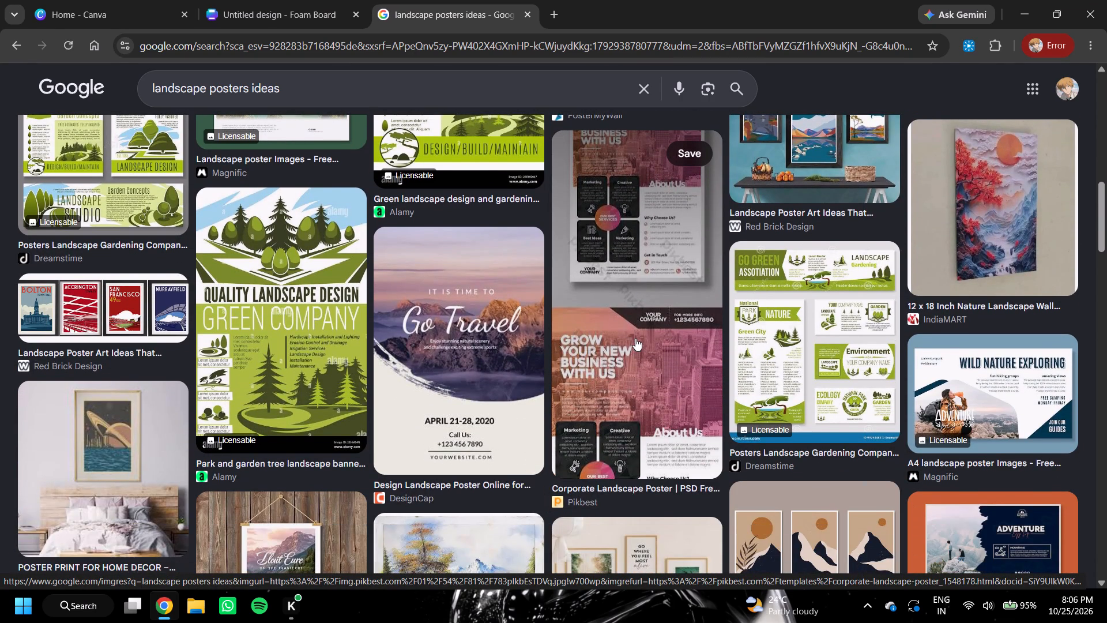
{"action": "scroll", "coordinate": [571, 315], "scroll_direction": "up", "scroll_amount": 3}
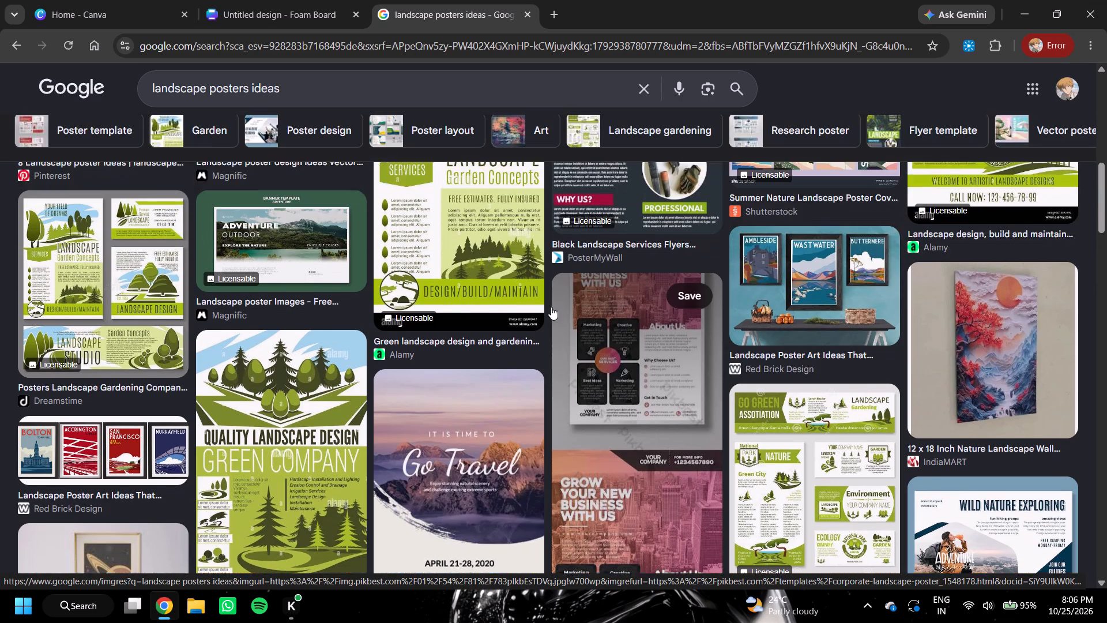
{"action": "scroll", "coordinate": [551, 307], "scroll_direction": "up", "scroll_amount": 5}
{"action": "scroll", "coordinate": [499, 264], "scroll_direction": "up", "scroll_amount": 3}
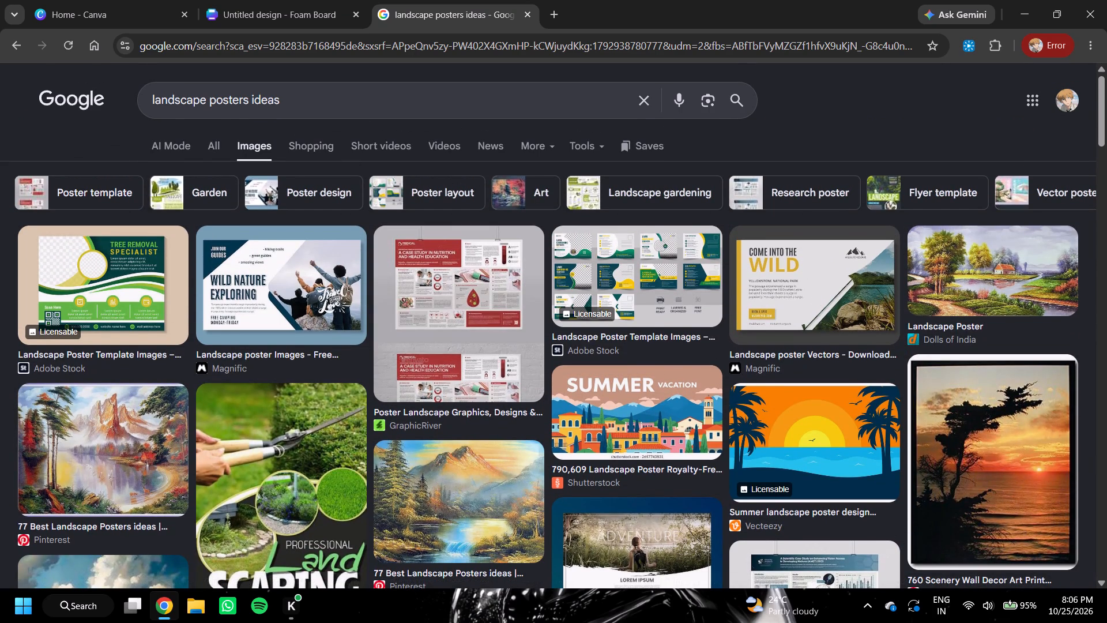
Replace the image search with "cartoonish kwala picture".
{"action": "left_click", "coordinate": [643, 99]}
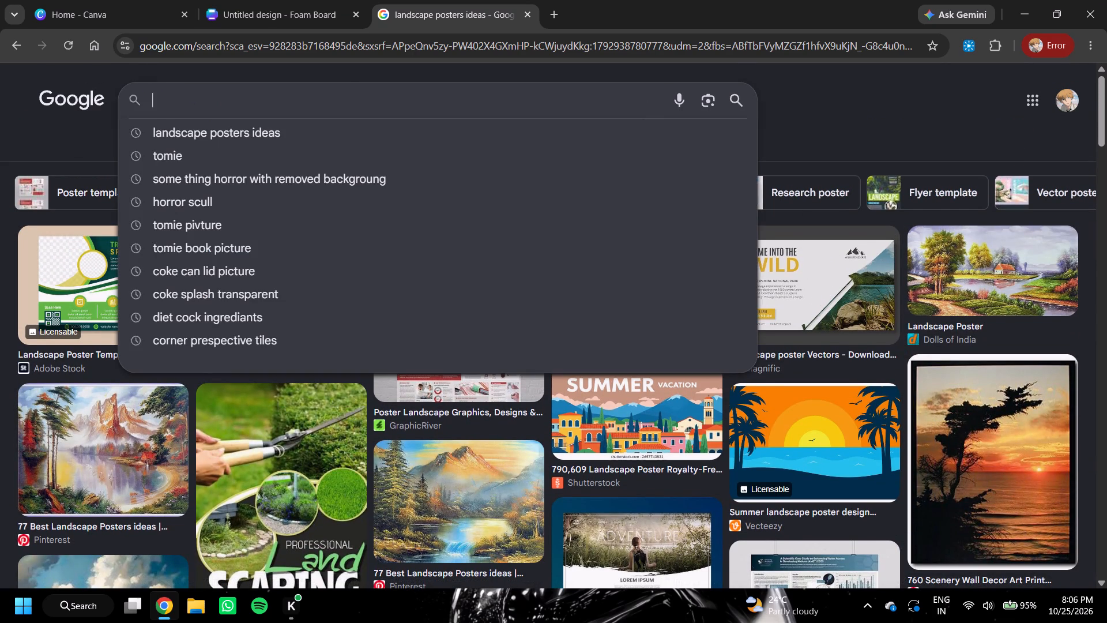
{"action": "type", "text": "cartoon"}
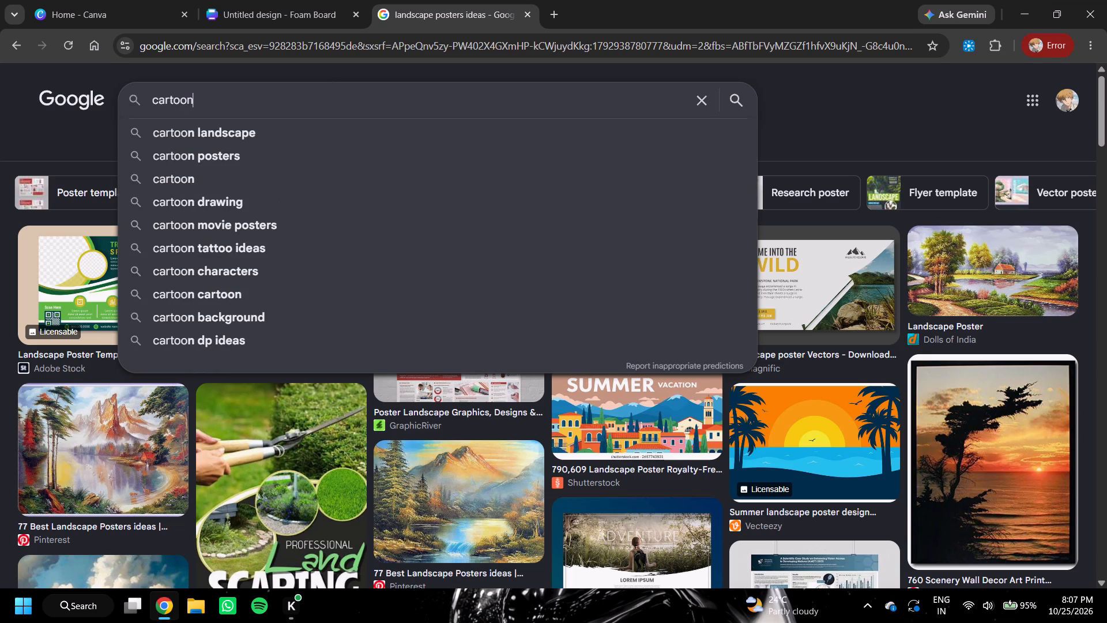
{"action": "type", "text": "ish"}
{"action": "key", "text": "space"}
{"action": "type", "text": "kwala picture"}
{"action": "key", "text": "Return"}
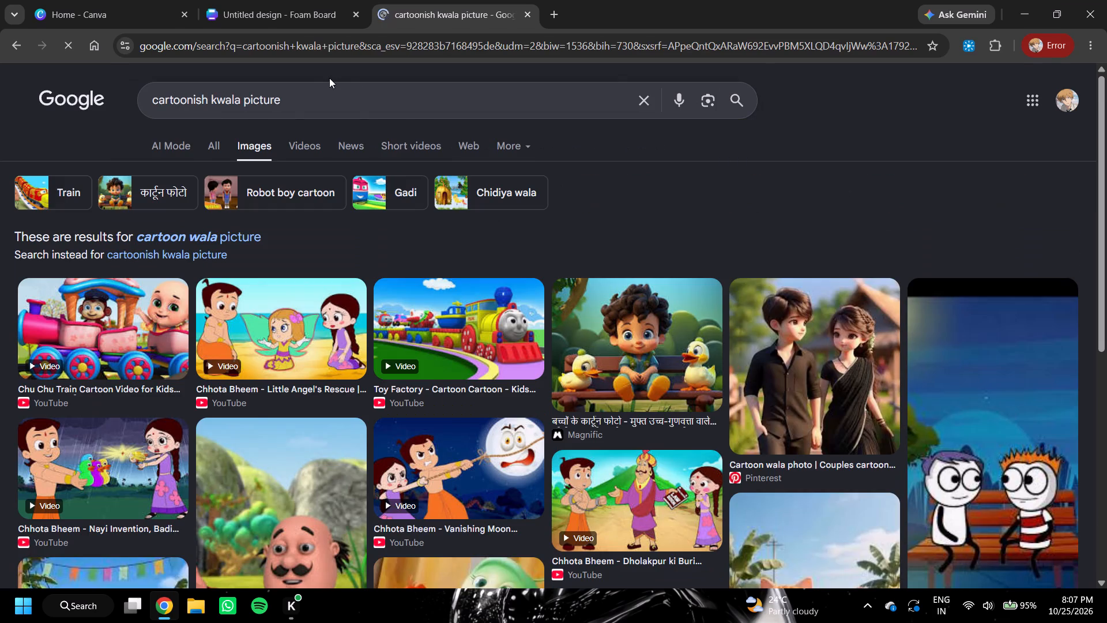
Change the image search to "cartoonish kowla picture".
{"action": "left_click", "coordinate": [240, 99]}
{"action": "key", "text": "BackSpace"}
{"action": "key", "text": "BackSpace"}
{"action": "key", "text": "BackSpace"}
{"action": "key", "text": "BackSpace"}
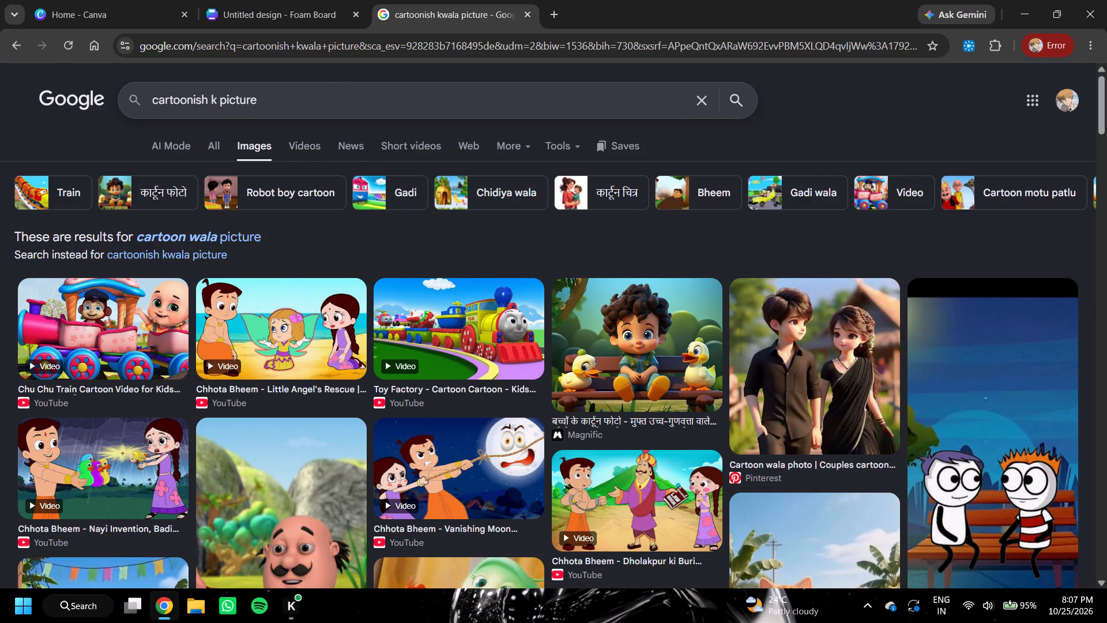
{"action": "type", "text": "owla"}
{"action": "key", "text": "Return"}
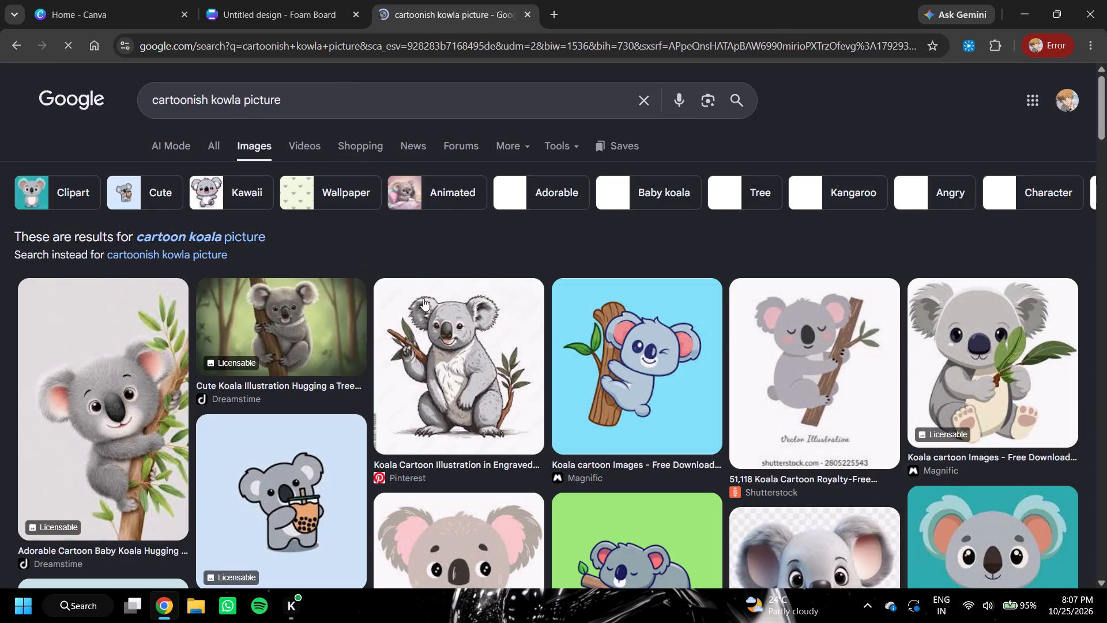
Preview the engraved-style koala illustration from Pinterest and save the image as a JPG in the Downloads folder.
{"action": "scroll", "coordinate": [663, 313], "scroll_direction": "down", "scroll_amount": 3}
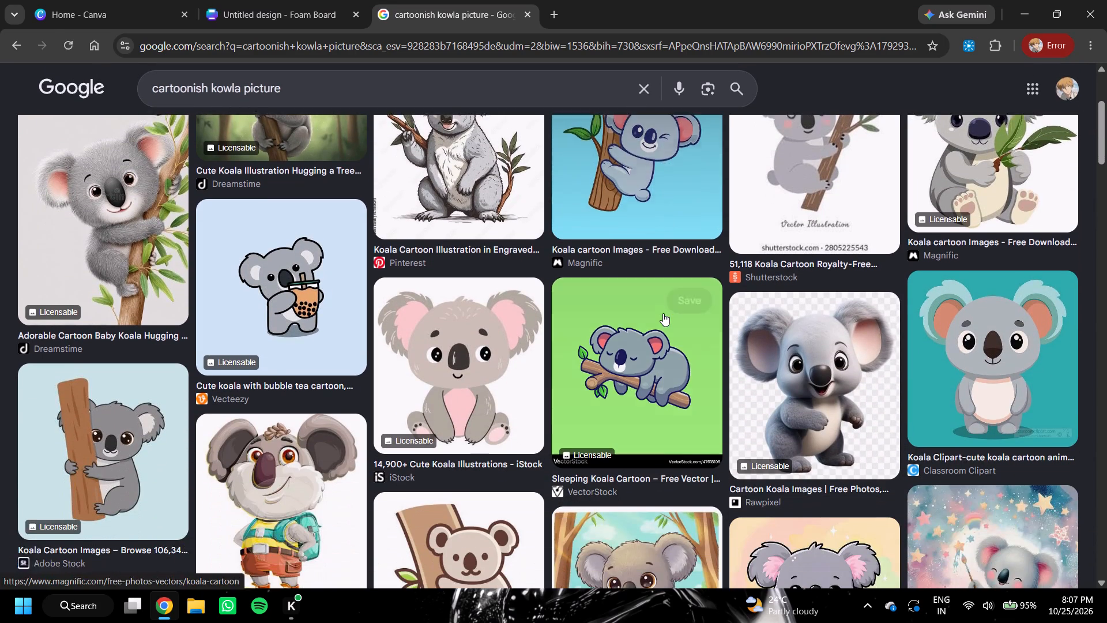
{"action": "scroll", "coordinate": [663, 313], "scroll_direction": "up", "scroll_amount": 2}
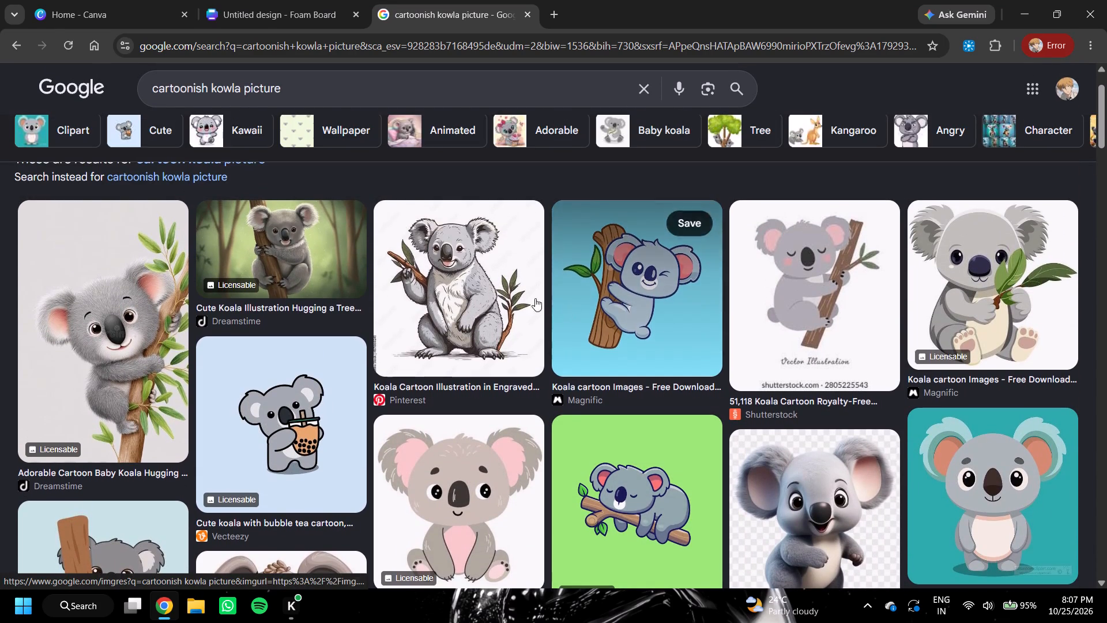
{"action": "left_click", "coordinate": [454, 297]}
{"action": "scroll", "coordinate": [839, 301], "scroll_direction": "down", "scroll_amount": 3}
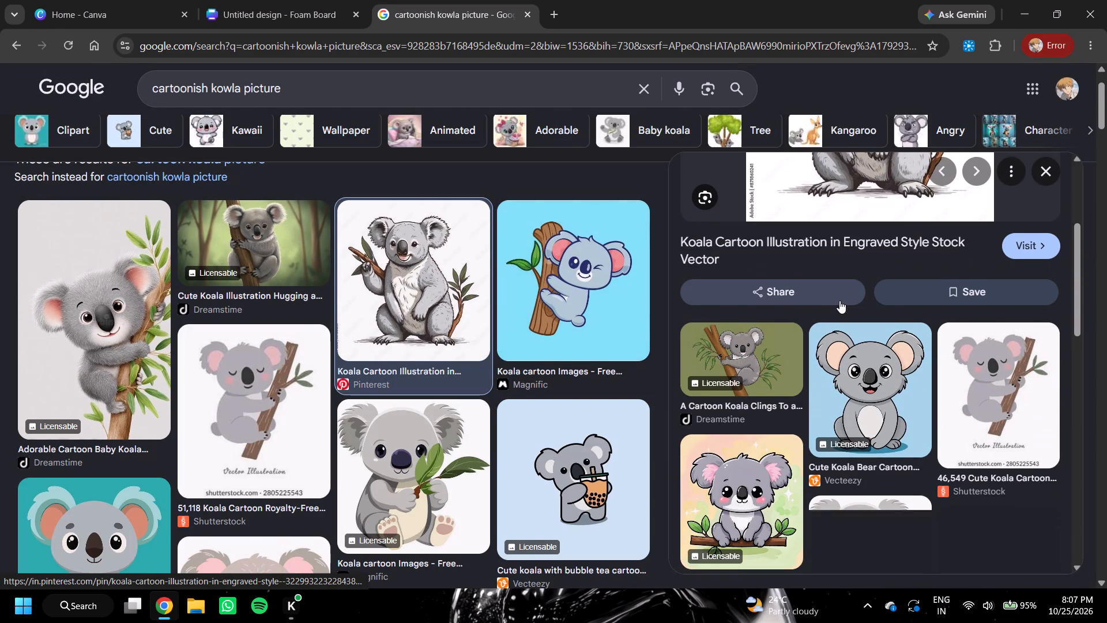
{"action": "scroll", "coordinate": [839, 301], "scroll_direction": "down", "scroll_amount": 2}
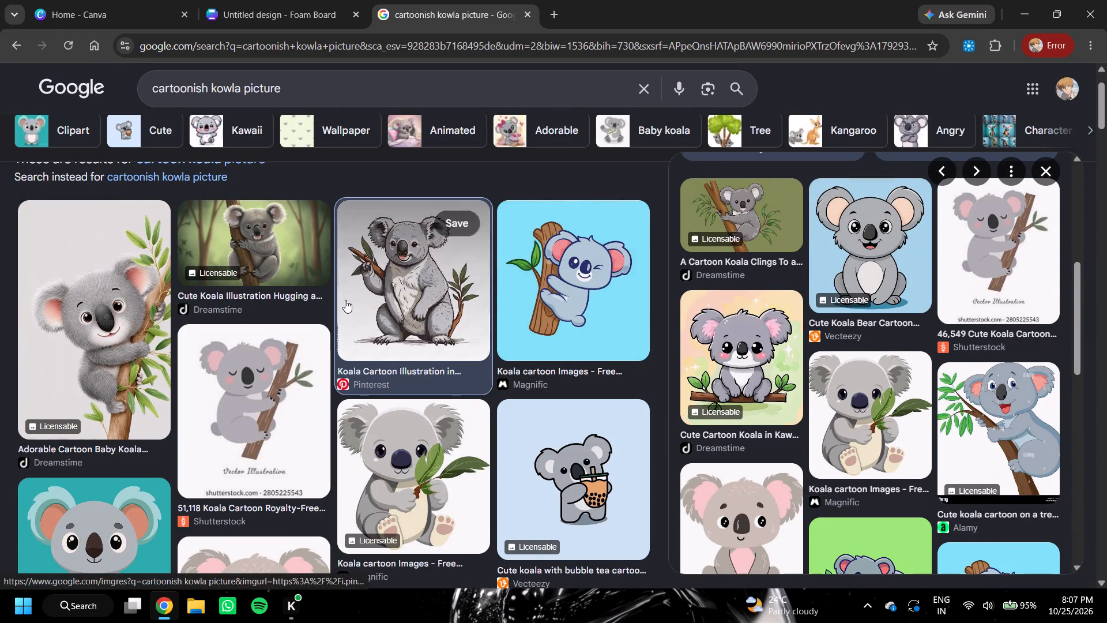
{"action": "scroll", "coordinate": [345, 300], "scroll_direction": "down", "scroll_amount": 12}
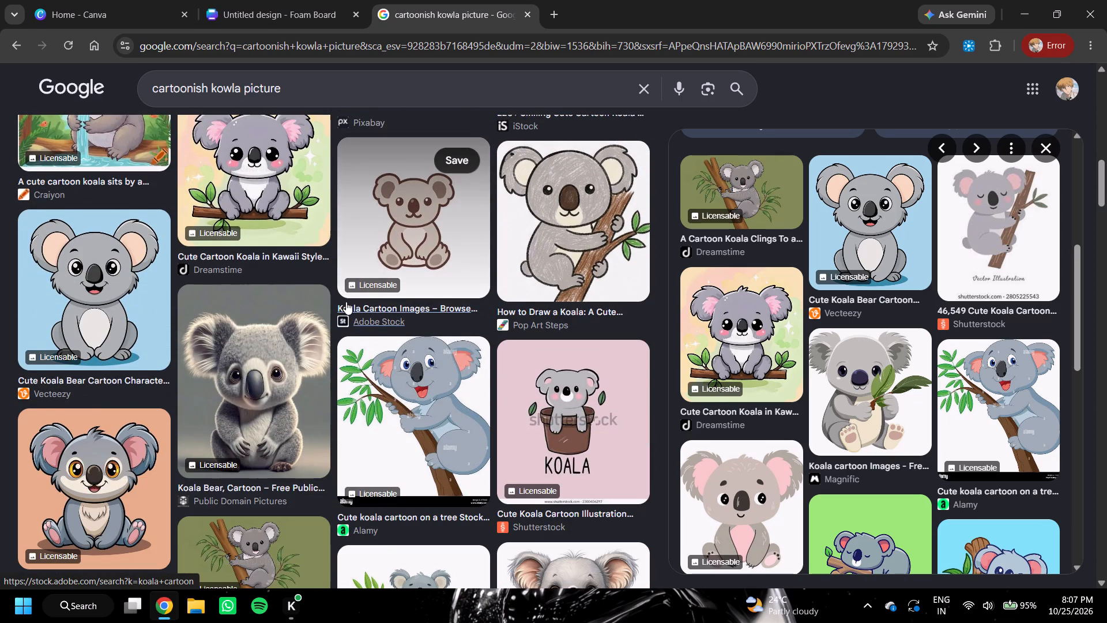
{"action": "scroll", "coordinate": [746, 242], "scroll_direction": "up", "scroll_amount": 5}
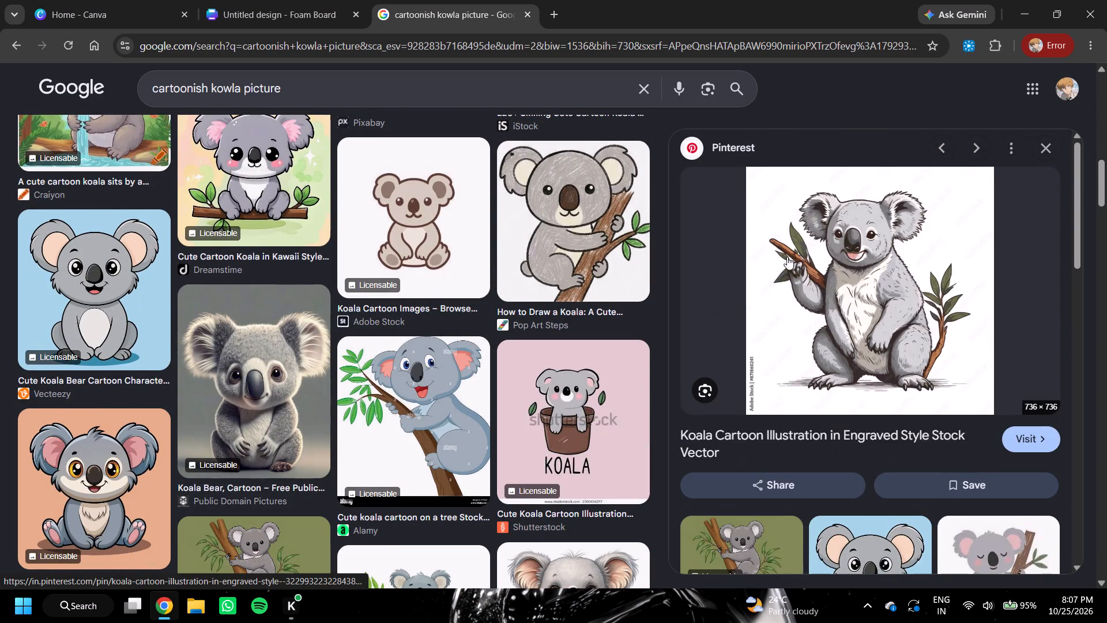
{"action": "right_click", "coordinate": [795, 258]}
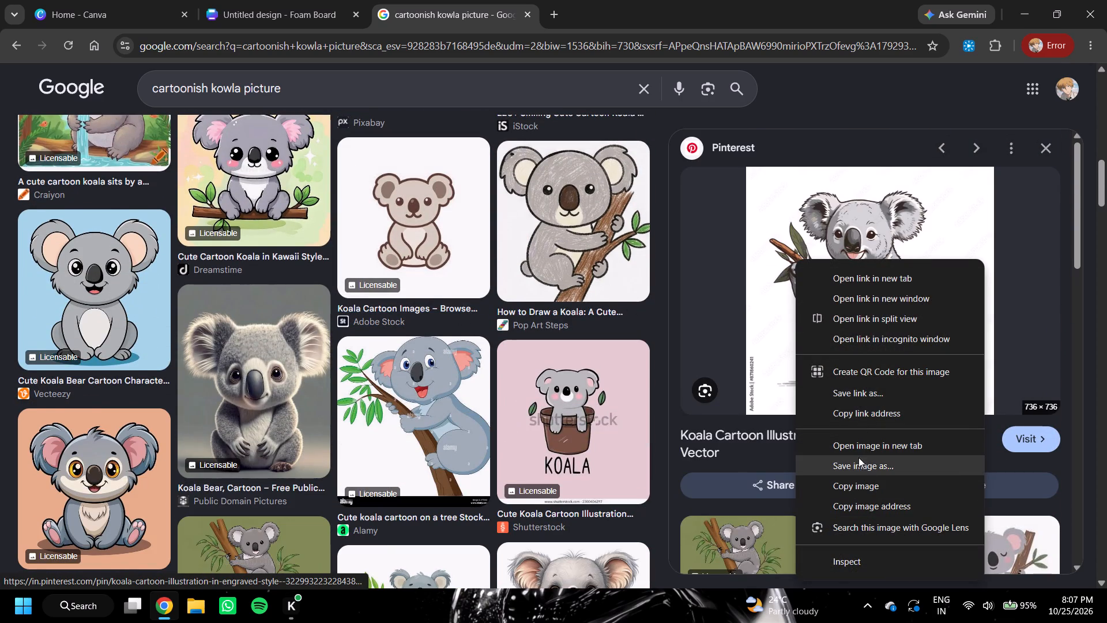
{"action": "double_click", "coordinate": [858, 469]}
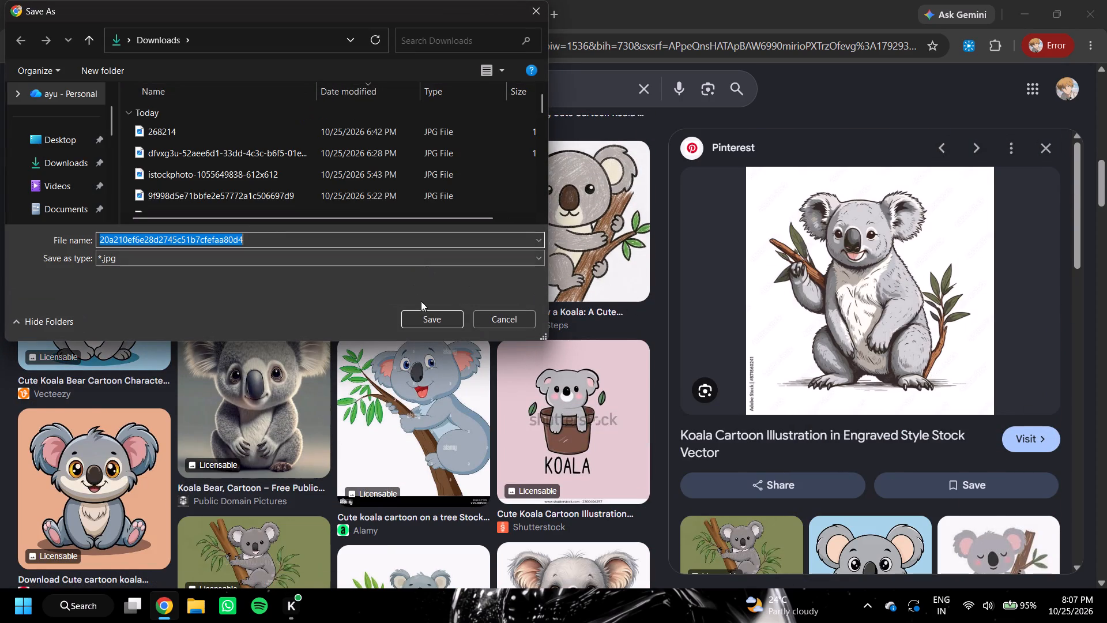
{"action": "triple_click", "coordinate": [423, 322]}
Add the Getty Images illustration of a brown koala on a branch to the saved items, without creating a collection.
{"action": "scroll", "coordinate": [412, 311], "scroll_direction": "up", "scroll_amount": 5}
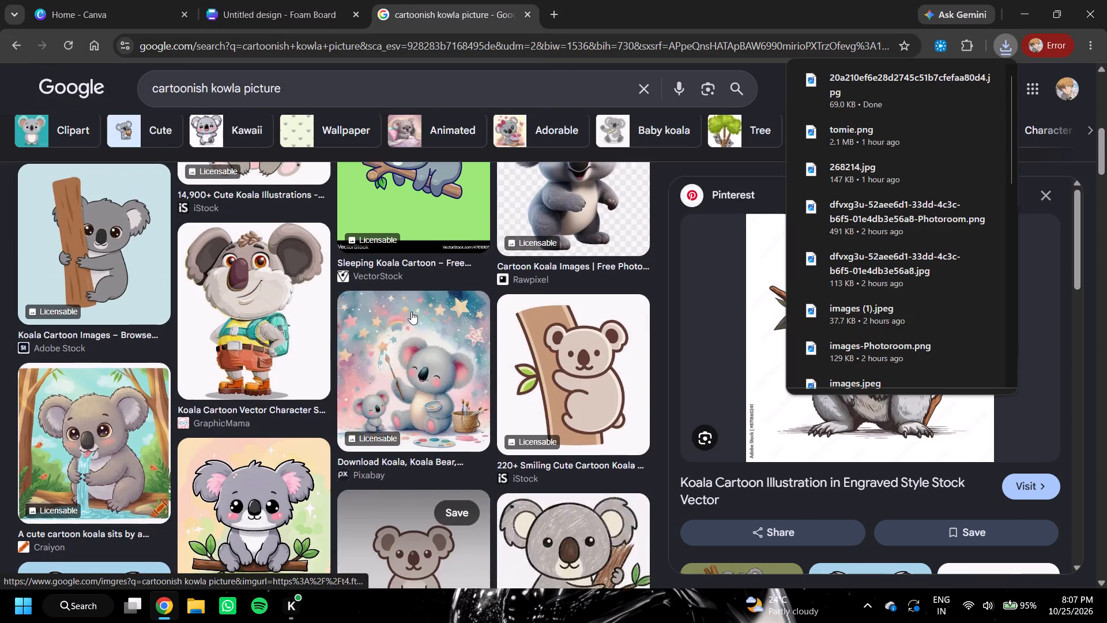
{"action": "scroll", "coordinate": [412, 311], "scroll_direction": "up", "scroll_amount": 9}
{"action": "scroll", "coordinate": [411, 307], "scroll_direction": "down", "scroll_amount": 5}
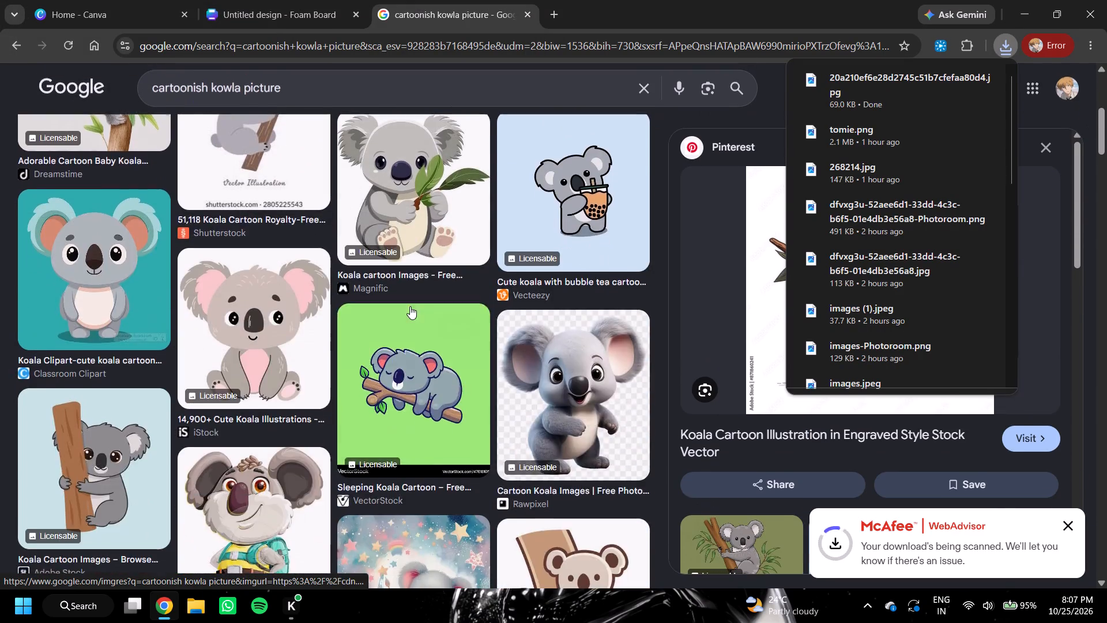
{"action": "scroll", "coordinate": [410, 306], "scroll_direction": "down", "scroll_amount": 15}
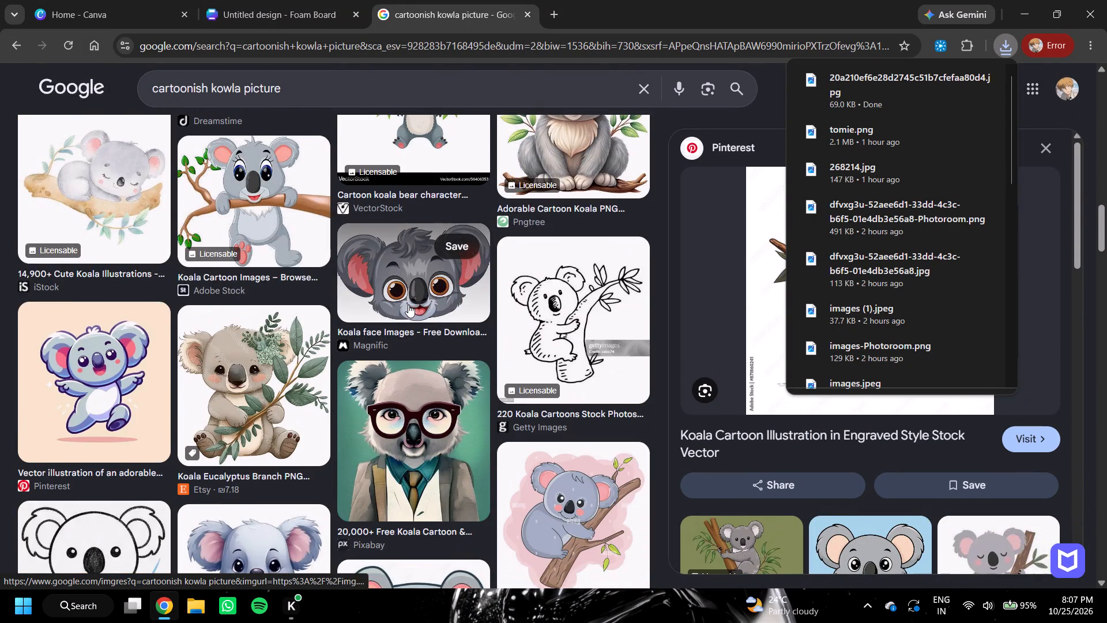
{"action": "scroll", "coordinate": [408, 305], "scroll_direction": "down", "scroll_amount": 6}
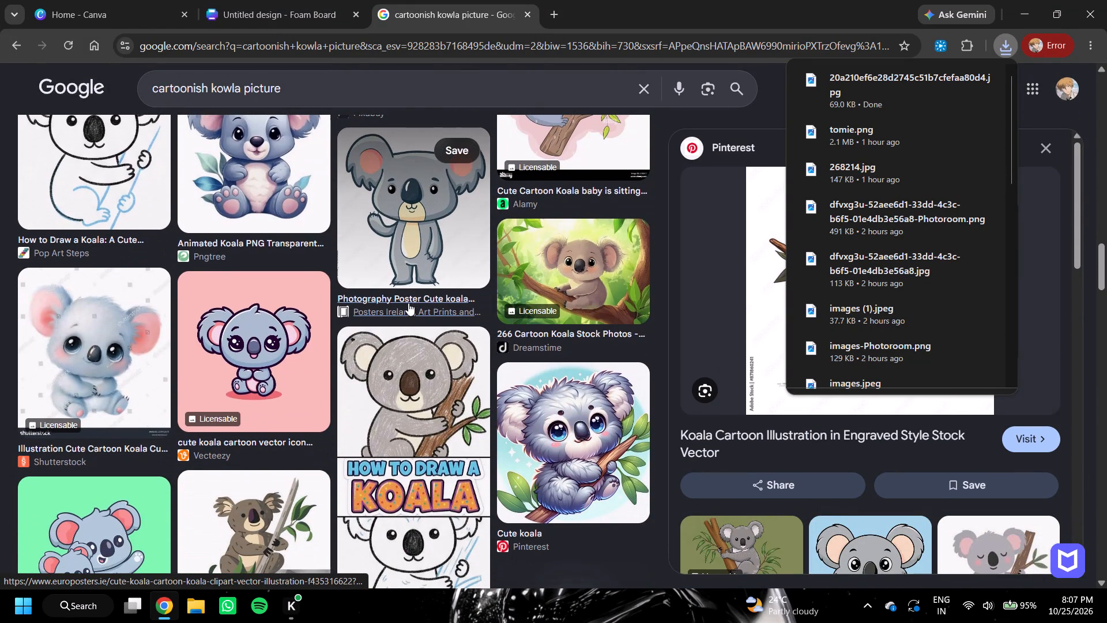
{"action": "scroll", "coordinate": [408, 303], "scroll_direction": "down", "scroll_amount": 2}
{"action": "left_click", "coordinate": [284, 369]}
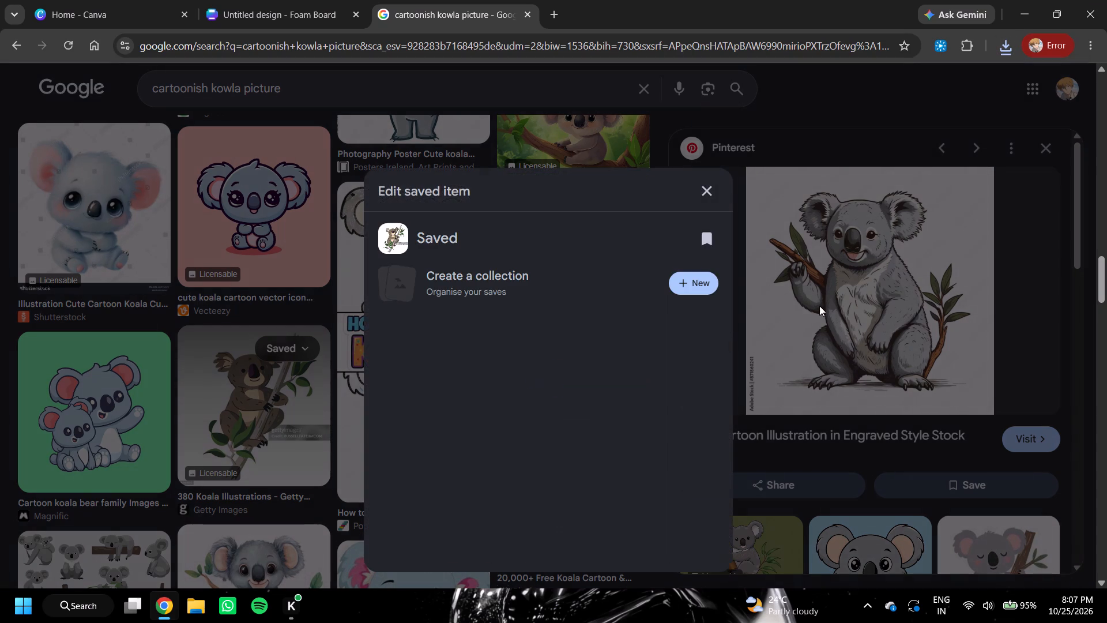
{"action": "double_click", "coordinate": [706, 198]}
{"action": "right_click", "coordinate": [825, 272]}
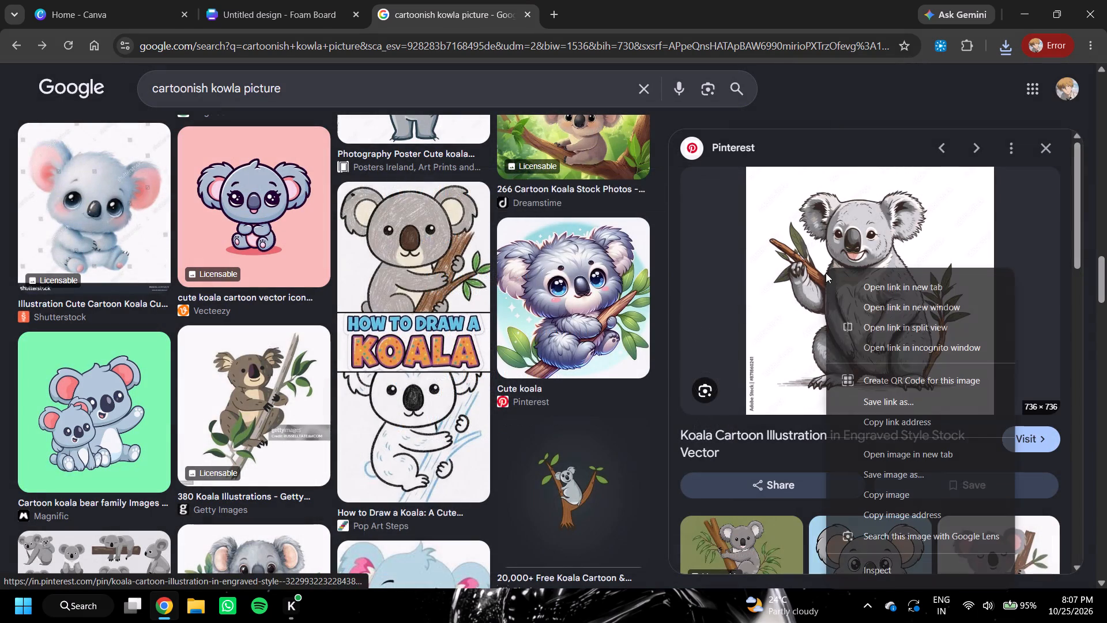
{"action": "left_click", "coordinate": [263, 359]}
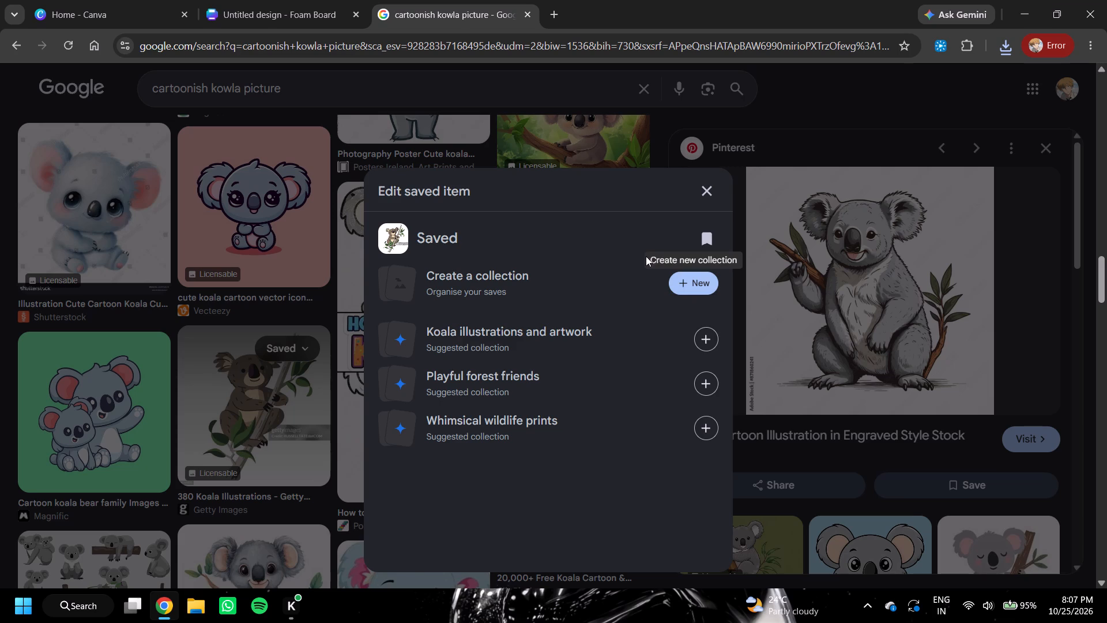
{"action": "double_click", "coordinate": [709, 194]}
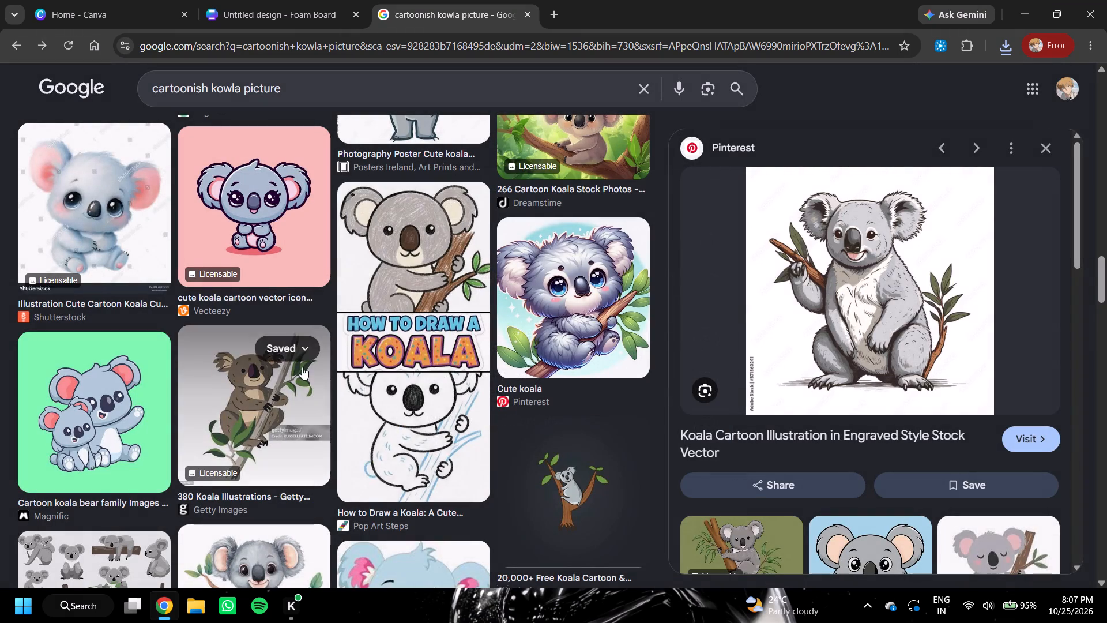
Close the enlarged image preview and look through the cartoon koala image results for other suitable illustrations.
{"action": "double_click", "coordinate": [1047, 149]}
{"action": "scroll", "coordinate": [407, 332], "scroll_direction": "down", "scroll_amount": 3}
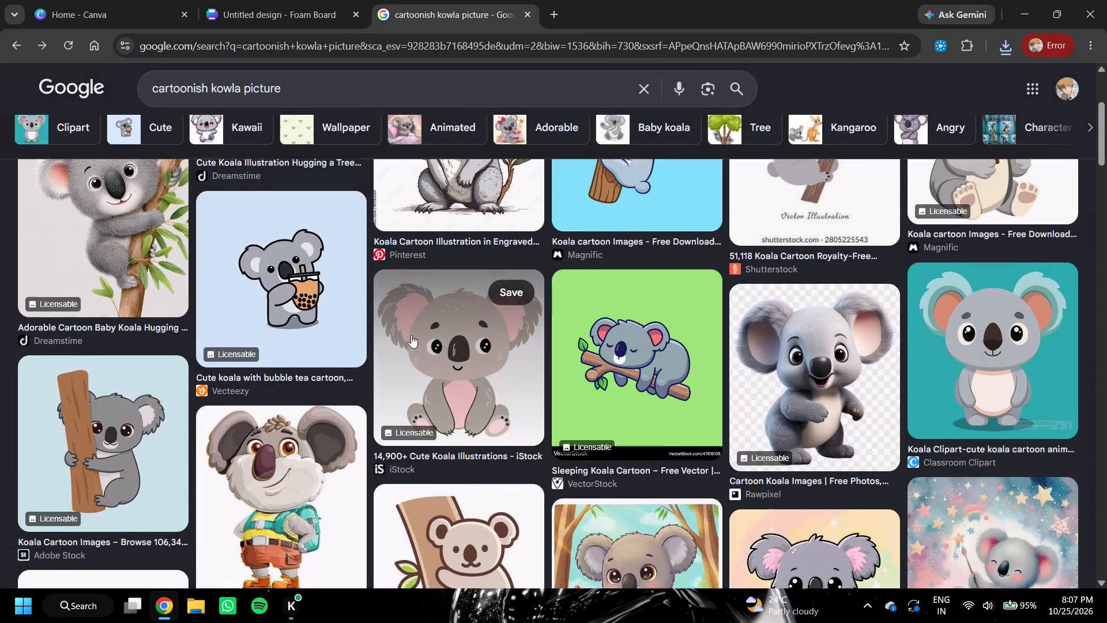
{"action": "scroll", "coordinate": [411, 335], "scroll_direction": "down", "scroll_amount": 1}
{"action": "scroll", "coordinate": [503, 333], "scroll_direction": "down", "scroll_amount": 4}
{"action": "scroll", "coordinate": [597, 328], "scroll_direction": "down", "scroll_amount": 1}
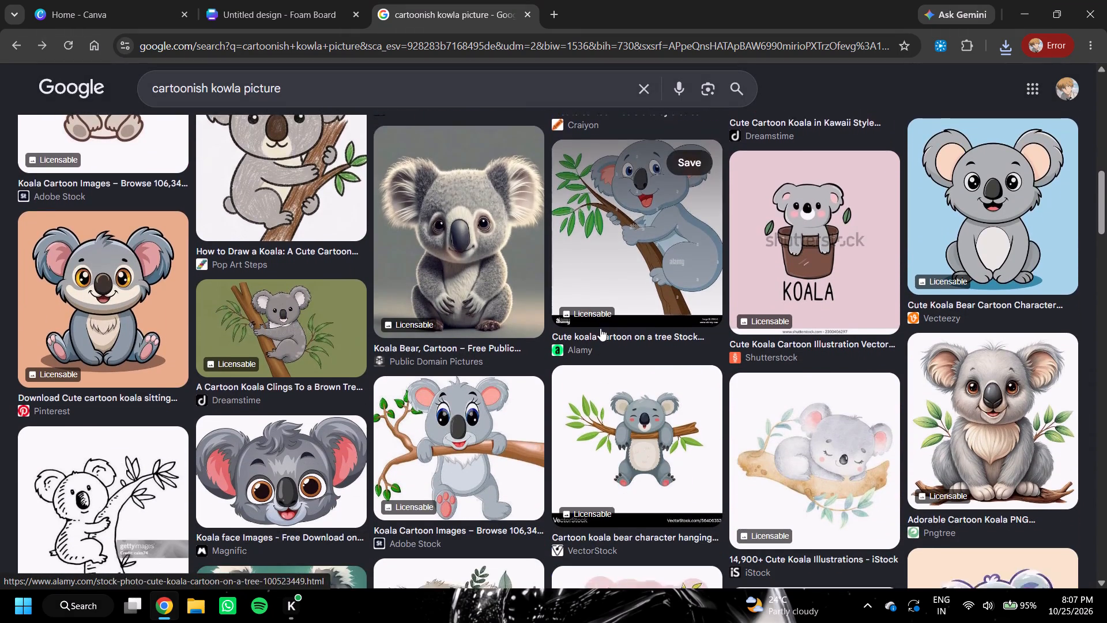
{"action": "scroll", "coordinate": [600, 328], "scroll_direction": "down", "scroll_amount": 1}
{"action": "scroll", "coordinate": [703, 298], "scroll_direction": "down", "scroll_amount": 6}
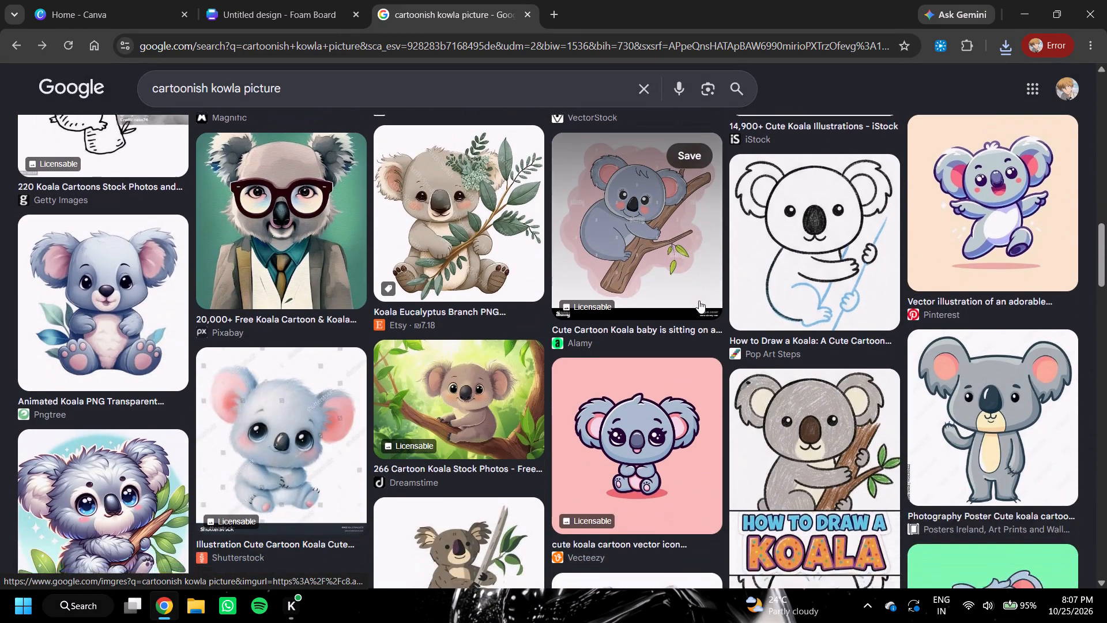
{"action": "scroll", "coordinate": [699, 301], "scroll_direction": "down", "scroll_amount": 1}
{"action": "scroll", "coordinate": [698, 299], "scroll_direction": "up", "scroll_amount": 6}
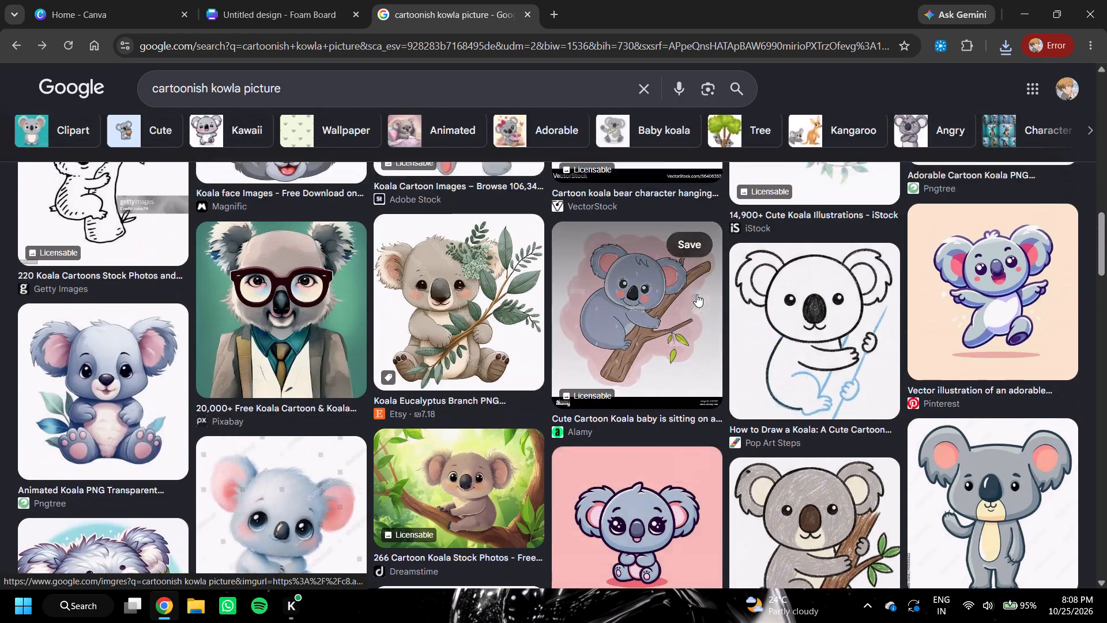
{"action": "scroll", "coordinate": [696, 294], "scroll_direction": "up", "scroll_amount": 11}
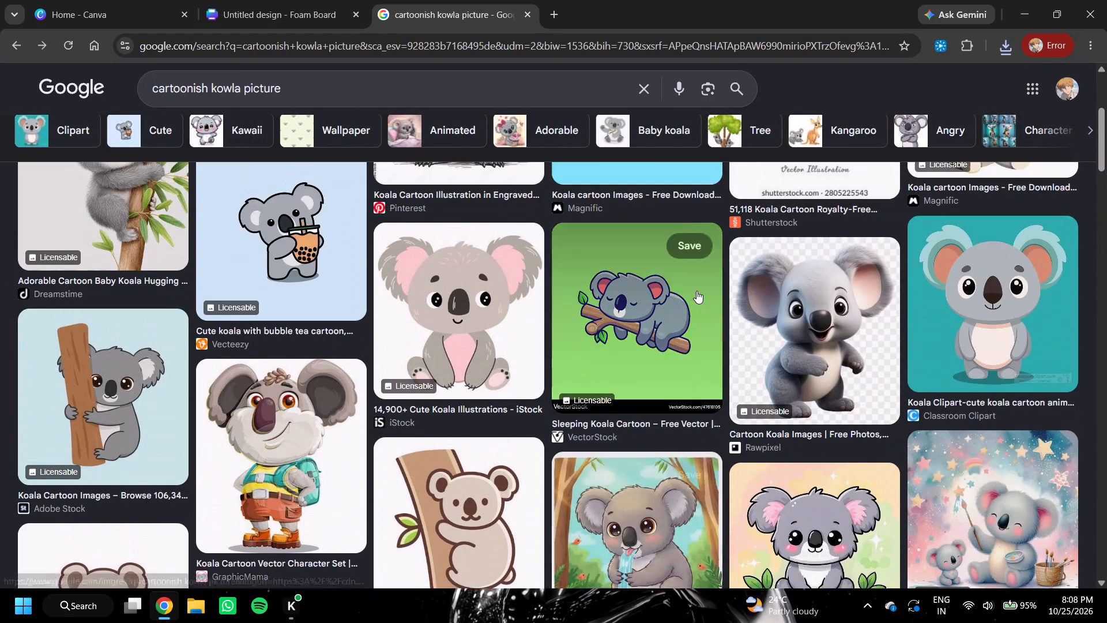
{"action": "scroll", "coordinate": [696, 290], "scroll_direction": "up", "scroll_amount": 7}
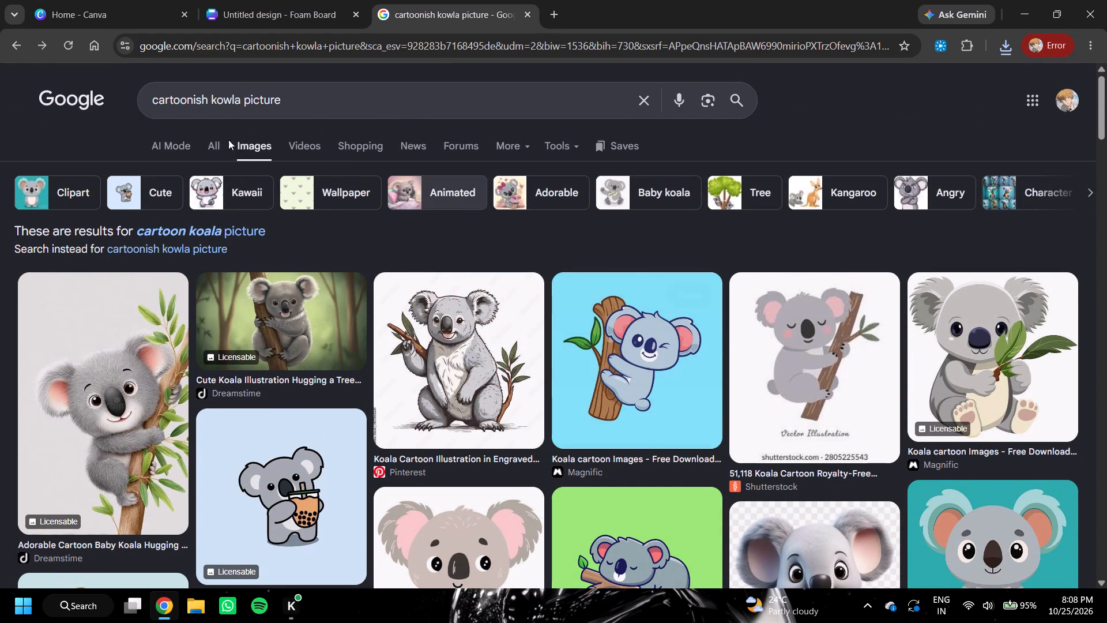
Open ChatGPT in a new browser tab.
{"action": "double_click", "coordinate": [254, 10]}
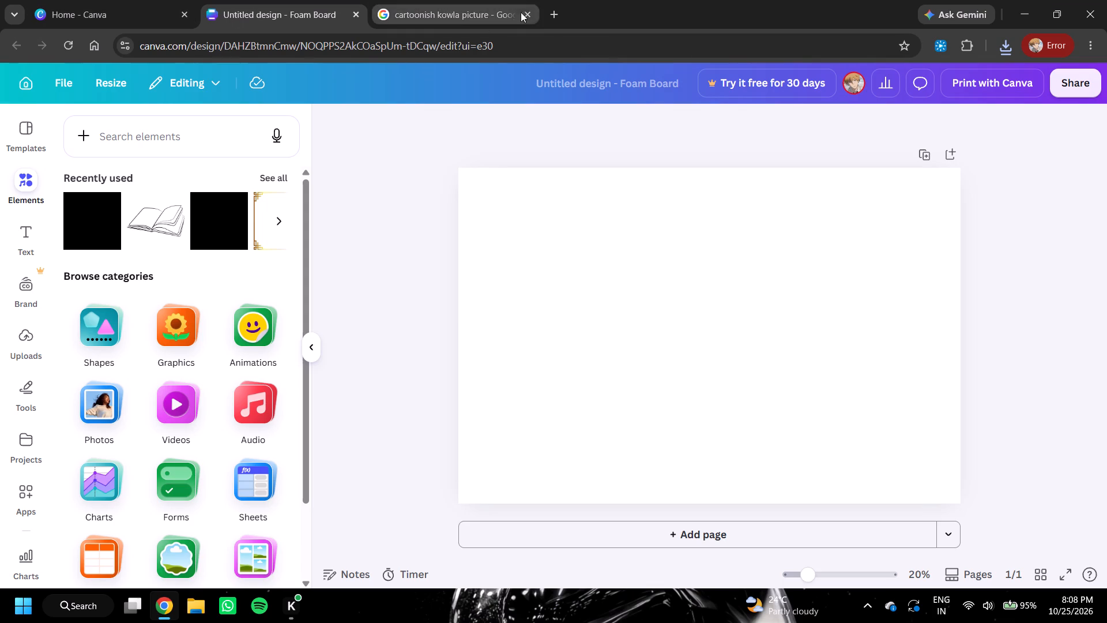
{"action": "double_click", "coordinate": [544, 12]}
{"action": "left_click", "coordinate": [397, 403]}
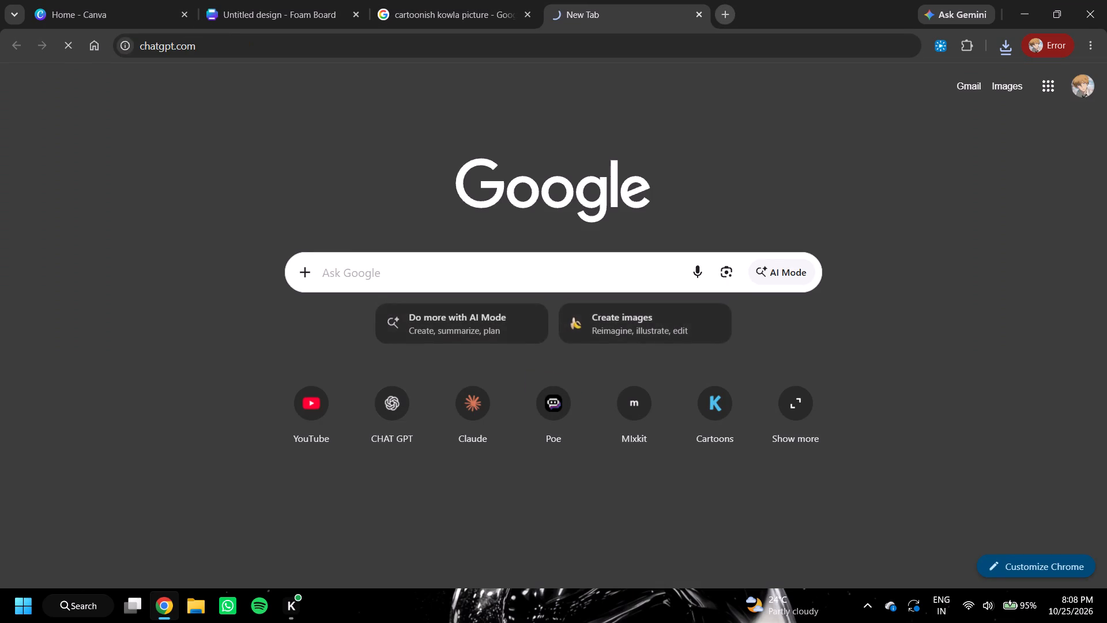
Return to the untitled Foam Board design in Canva and show the uploaded images.
{"action": "left_click", "coordinate": [297, 10]}
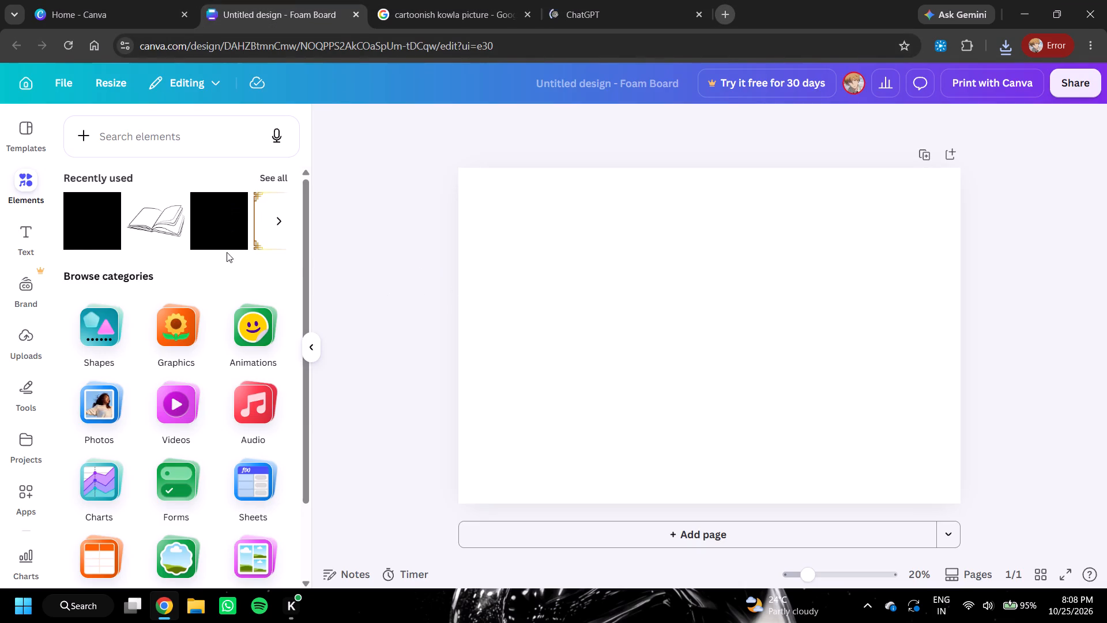
{"action": "left_click", "coordinate": [28, 341]}
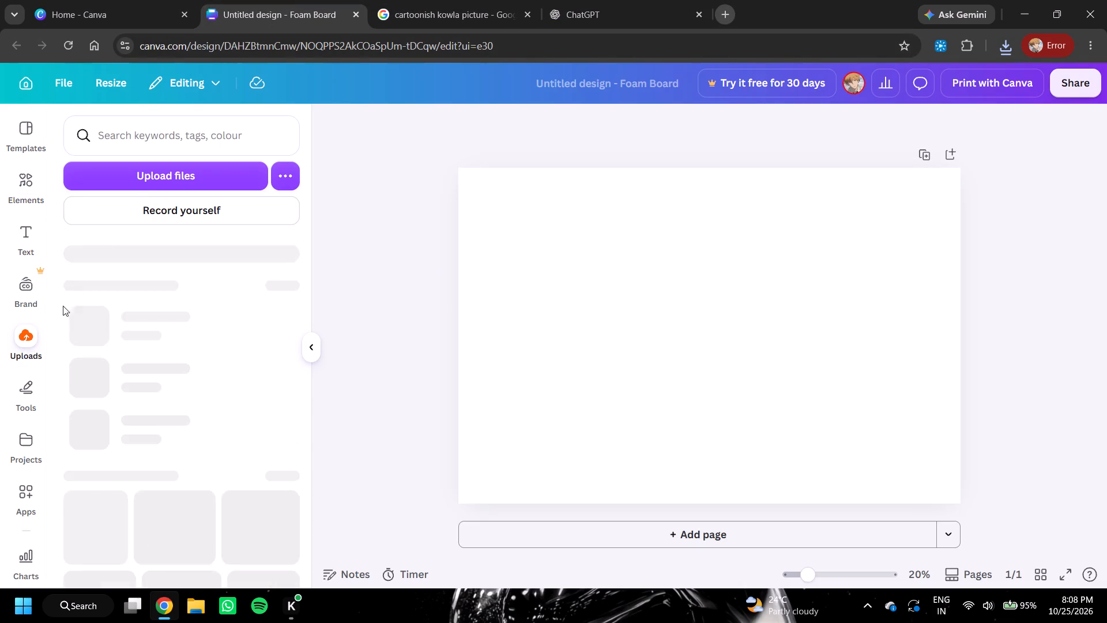
Search the web for "backgrounf remover" in a new browser tab and open Photoroom's Instant Background Remover.
{"action": "left_click", "coordinate": [727, 16]}
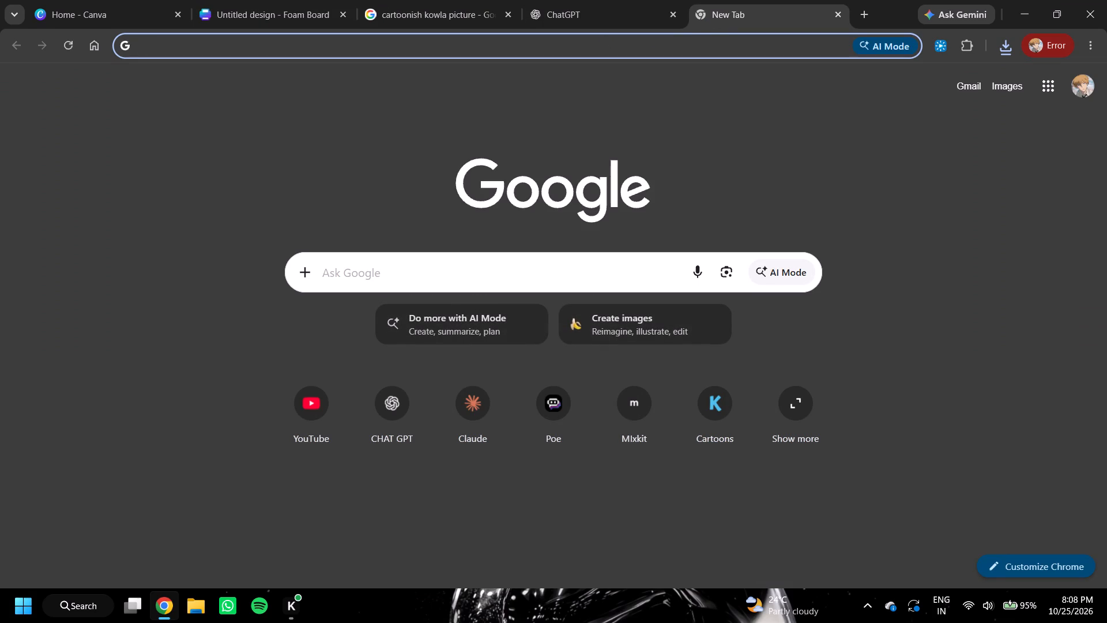
{"action": "type", "text": "backgrounf remover"}
{"action": "key", "text": "Return"}
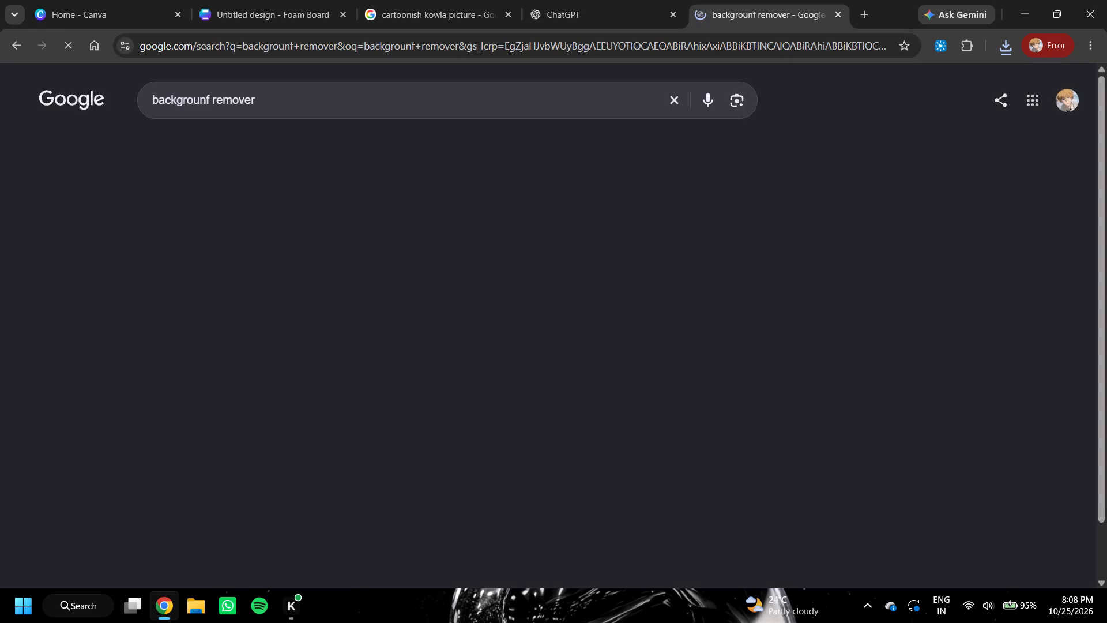
{"action": "double_click", "coordinate": [283, 273]}
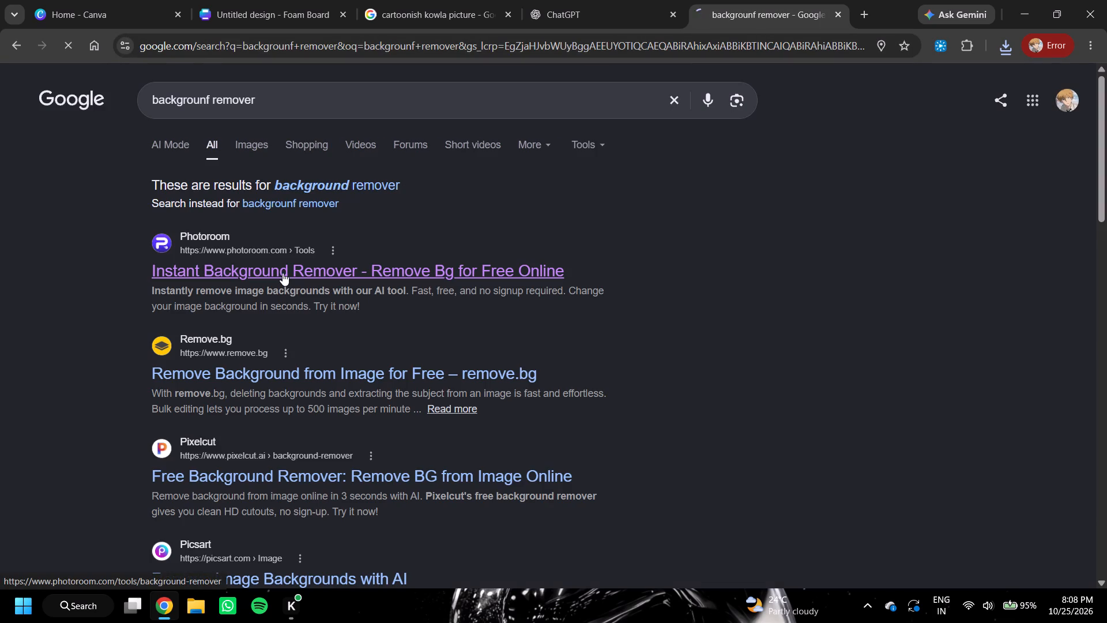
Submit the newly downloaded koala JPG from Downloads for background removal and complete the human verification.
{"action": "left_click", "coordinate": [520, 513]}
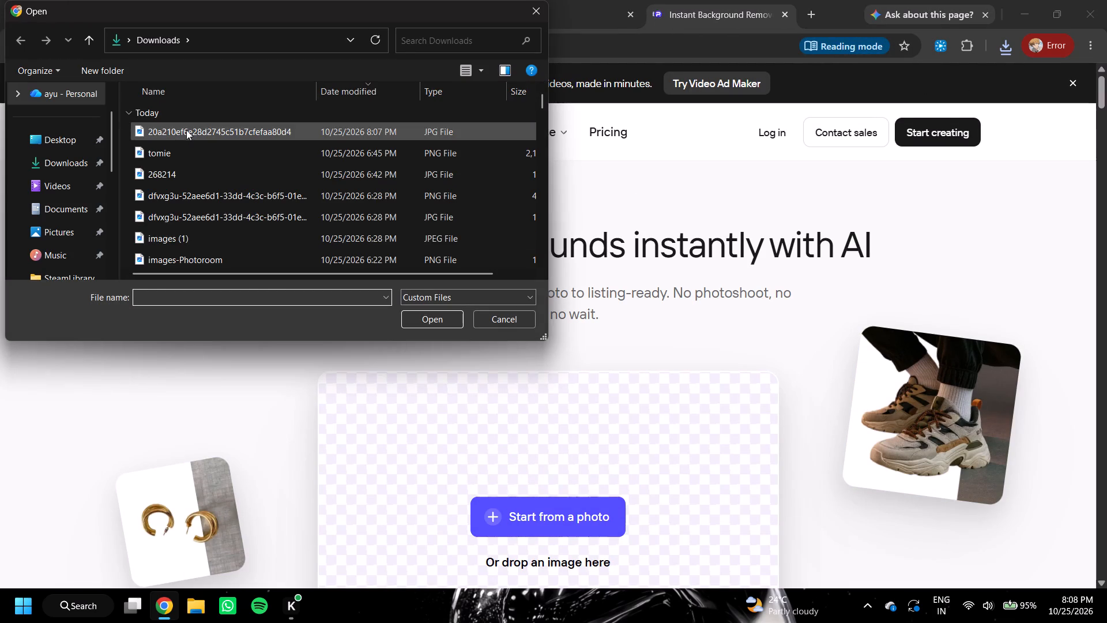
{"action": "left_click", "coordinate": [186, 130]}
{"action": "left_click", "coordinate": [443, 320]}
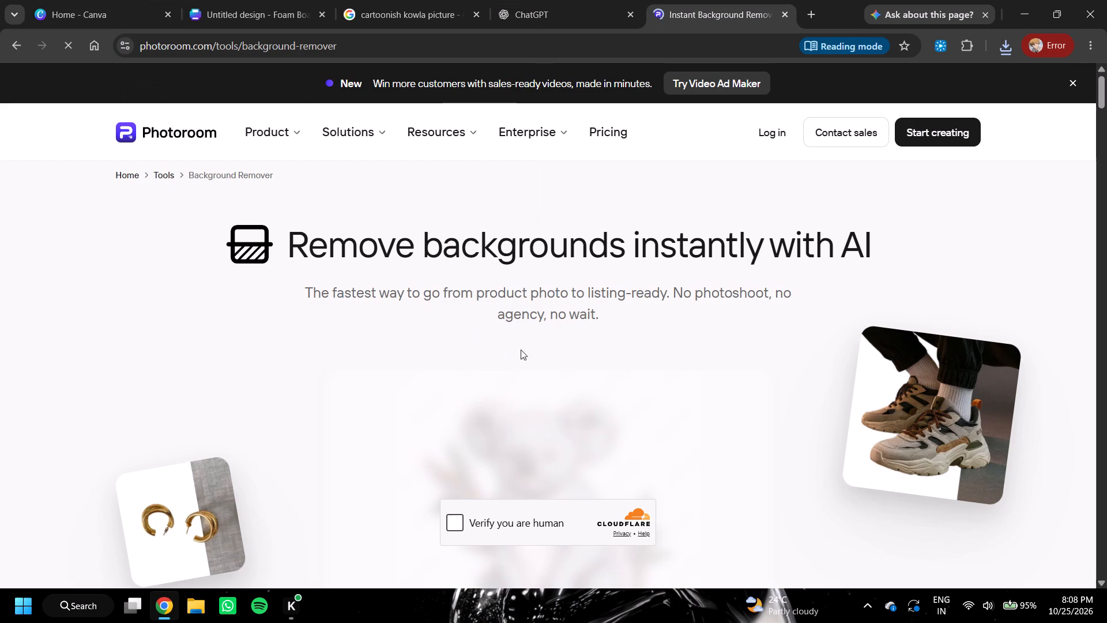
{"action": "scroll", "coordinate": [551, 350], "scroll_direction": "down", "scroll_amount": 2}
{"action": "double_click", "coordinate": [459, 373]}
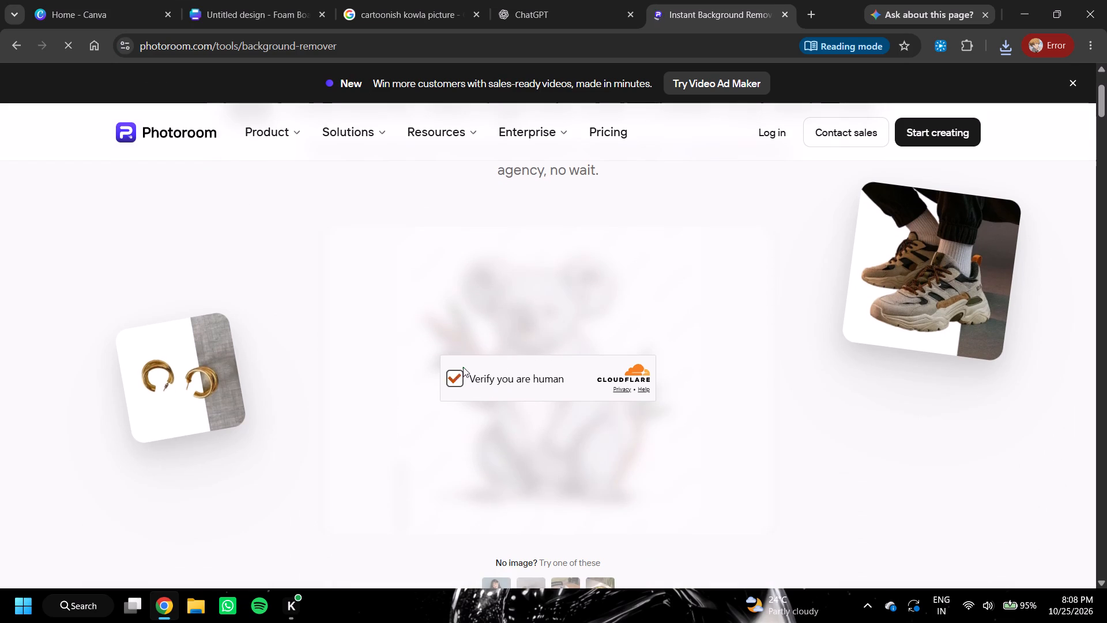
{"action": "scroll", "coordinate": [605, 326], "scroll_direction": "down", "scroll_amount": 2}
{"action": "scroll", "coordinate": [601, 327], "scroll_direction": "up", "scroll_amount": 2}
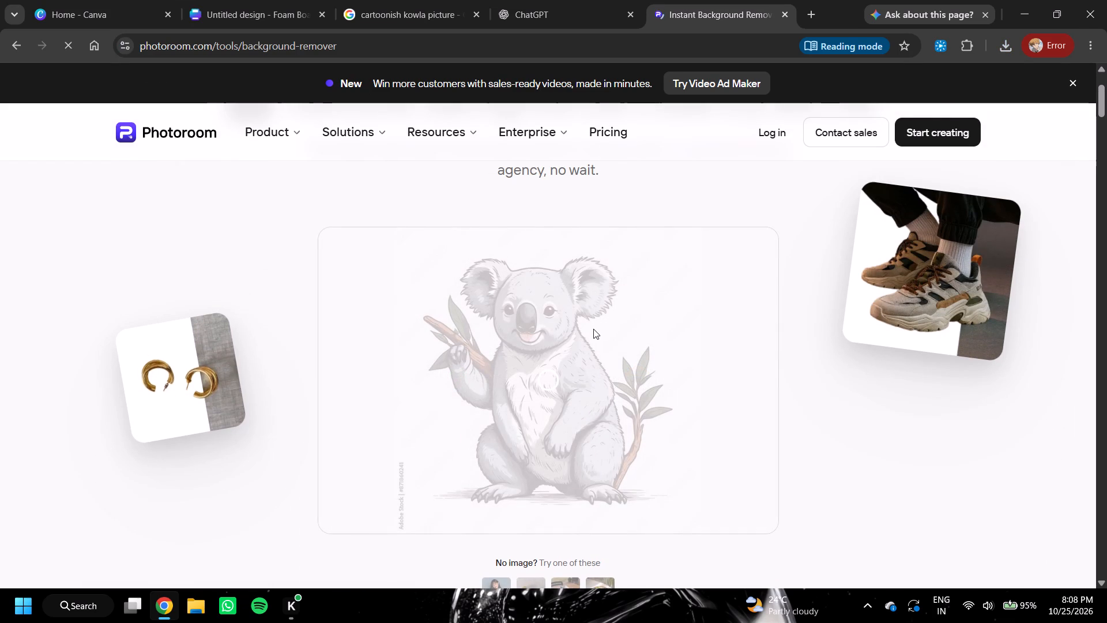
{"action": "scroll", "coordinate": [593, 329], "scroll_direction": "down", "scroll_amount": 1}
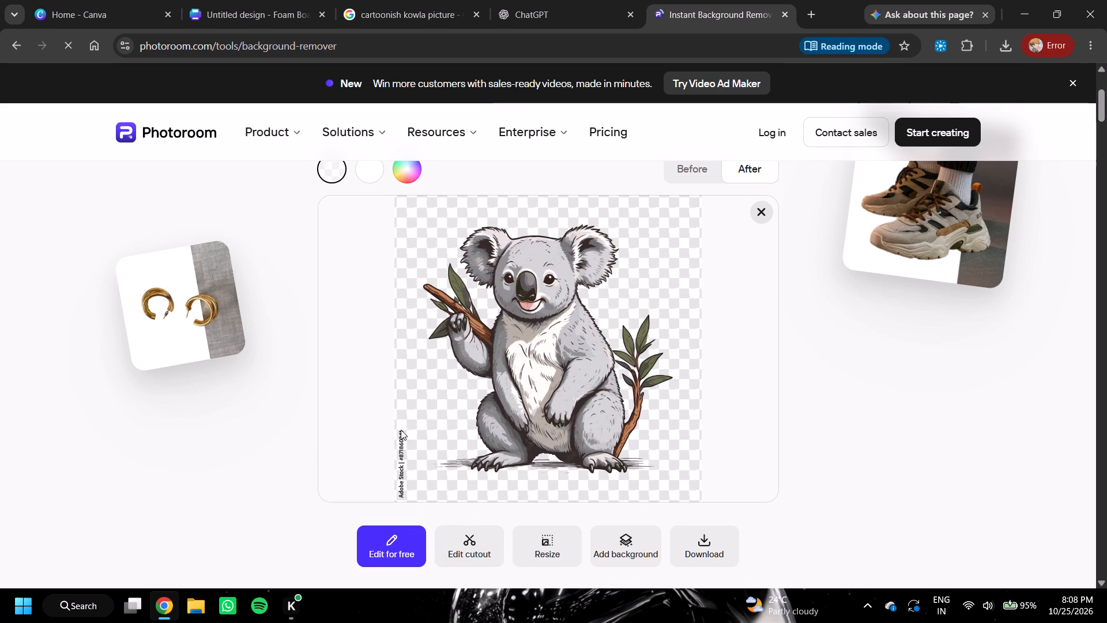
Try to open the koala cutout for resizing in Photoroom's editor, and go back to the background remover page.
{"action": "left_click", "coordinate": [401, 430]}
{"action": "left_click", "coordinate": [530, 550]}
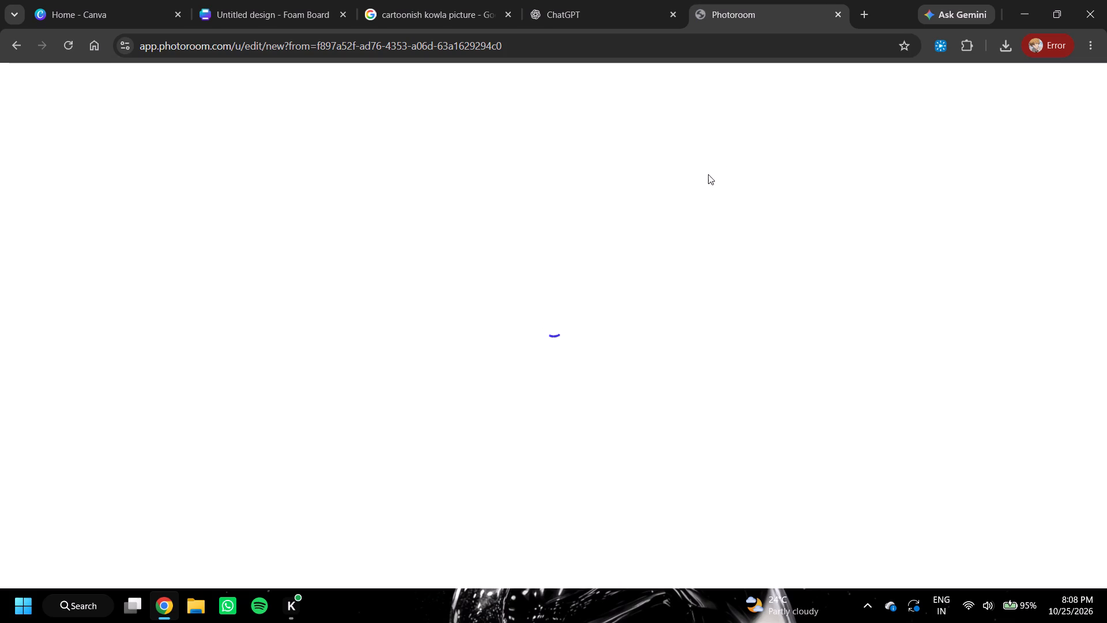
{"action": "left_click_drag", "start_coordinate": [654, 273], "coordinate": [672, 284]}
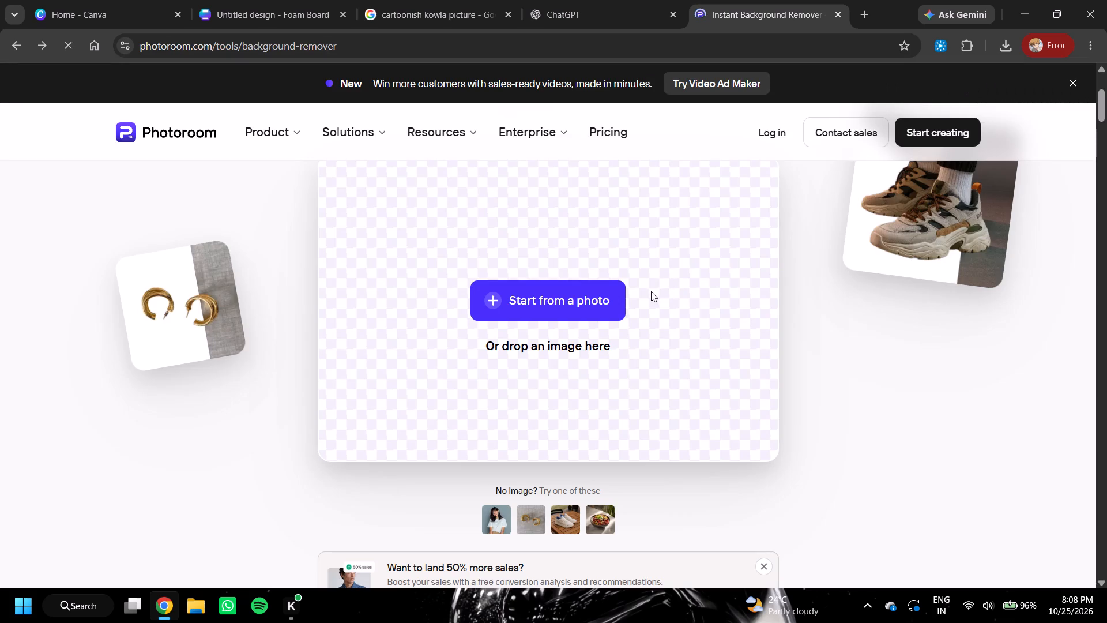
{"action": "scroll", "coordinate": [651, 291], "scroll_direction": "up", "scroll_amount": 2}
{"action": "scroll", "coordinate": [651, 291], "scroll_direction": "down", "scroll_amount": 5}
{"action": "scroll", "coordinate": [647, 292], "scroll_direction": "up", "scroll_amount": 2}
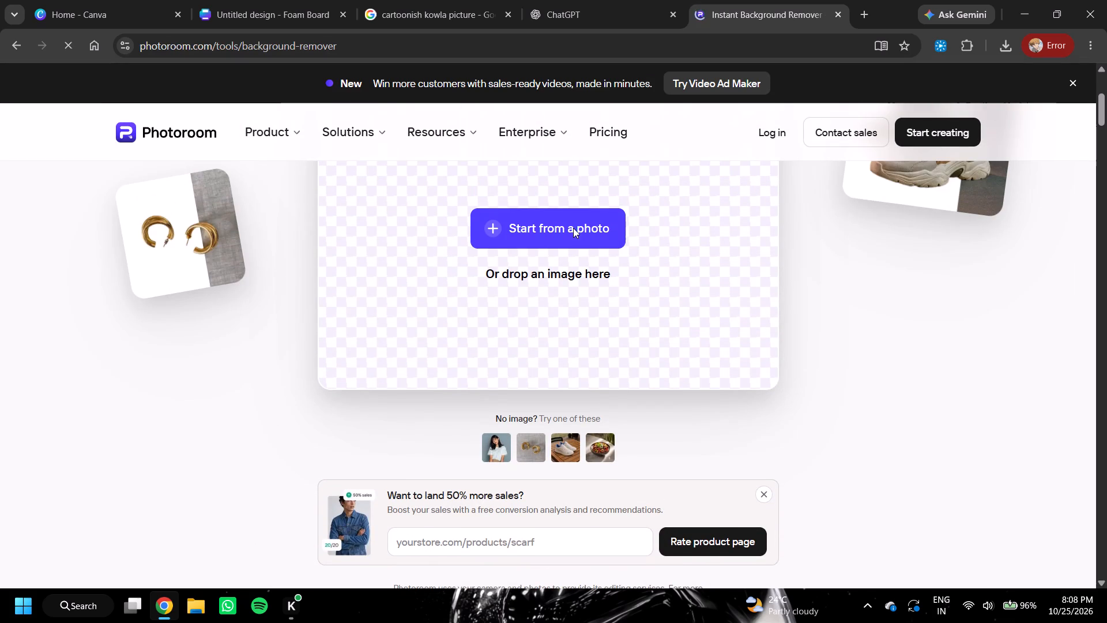
Remove the background of the koala JPG from Downloads by submitting it to the background remover again.
{"action": "left_click", "coordinate": [573, 228]}
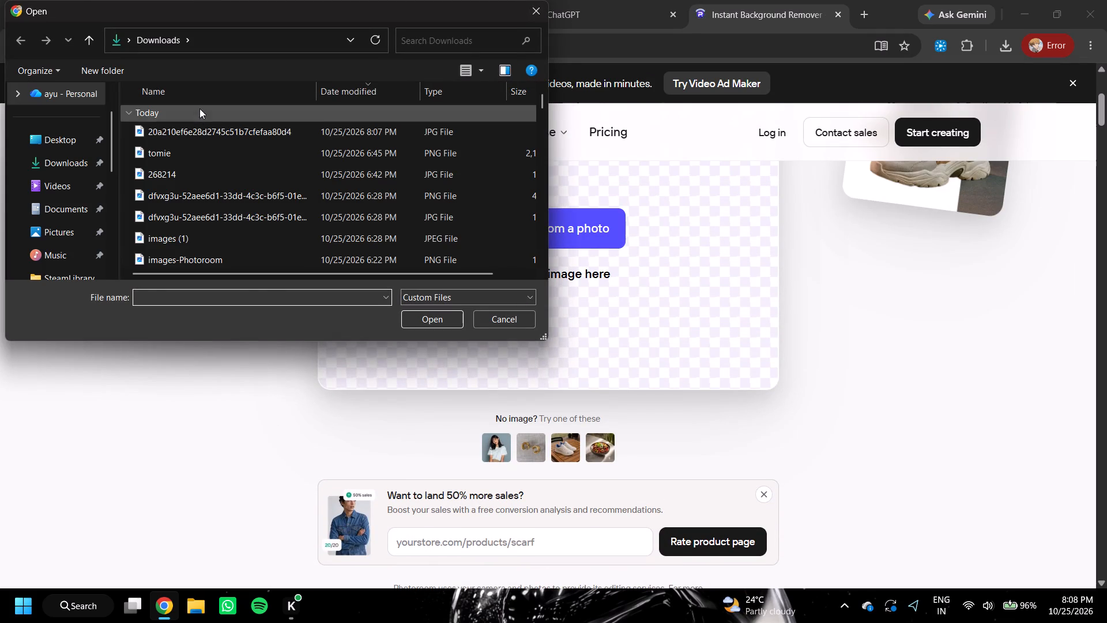
{"action": "left_click", "coordinate": [209, 129]}
{"action": "left_click", "coordinate": [450, 322]}
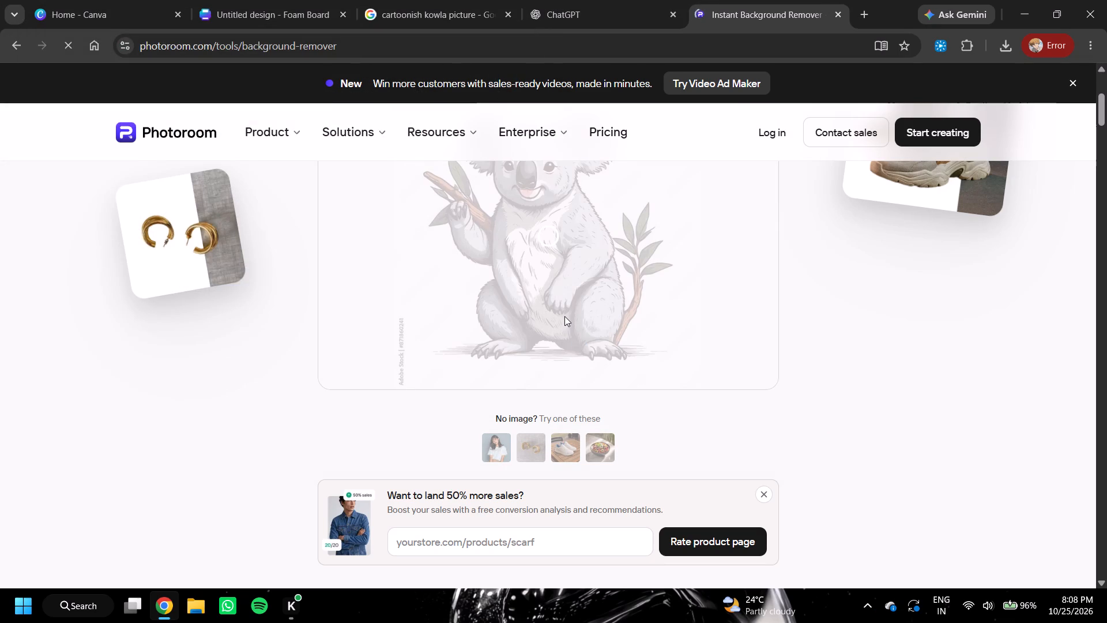
{"action": "scroll", "coordinate": [561, 310], "scroll_direction": "up", "scroll_amount": 3}
{"action": "scroll", "coordinate": [561, 310], "scroll_direction": "down", "scroll_amount": 2}
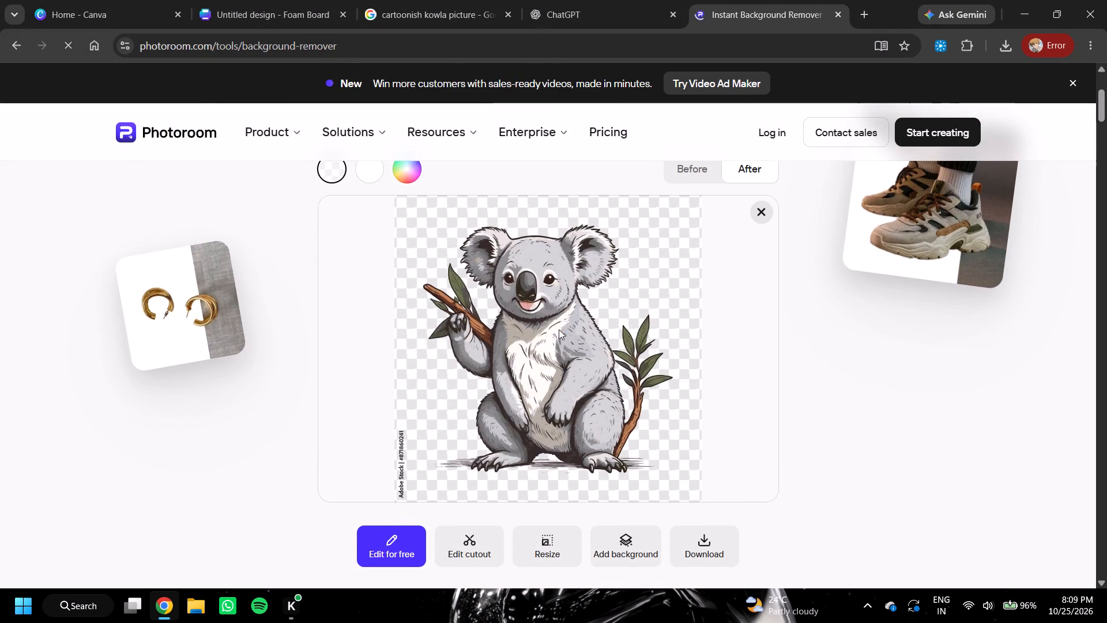
Download the koala cutout with the transparent background and dismiss the conversion-rate promotion.
{"action": "scroll", "coordinate": [559, 329], "scroll_direction": "down", "scroll_amount": 1}
{"action": "scroll", "coordinate": [668, 310], "scroll_direction": "up", "scroll_amount": 1}
{"action": "left_click", "coordinate": [690, 540]}
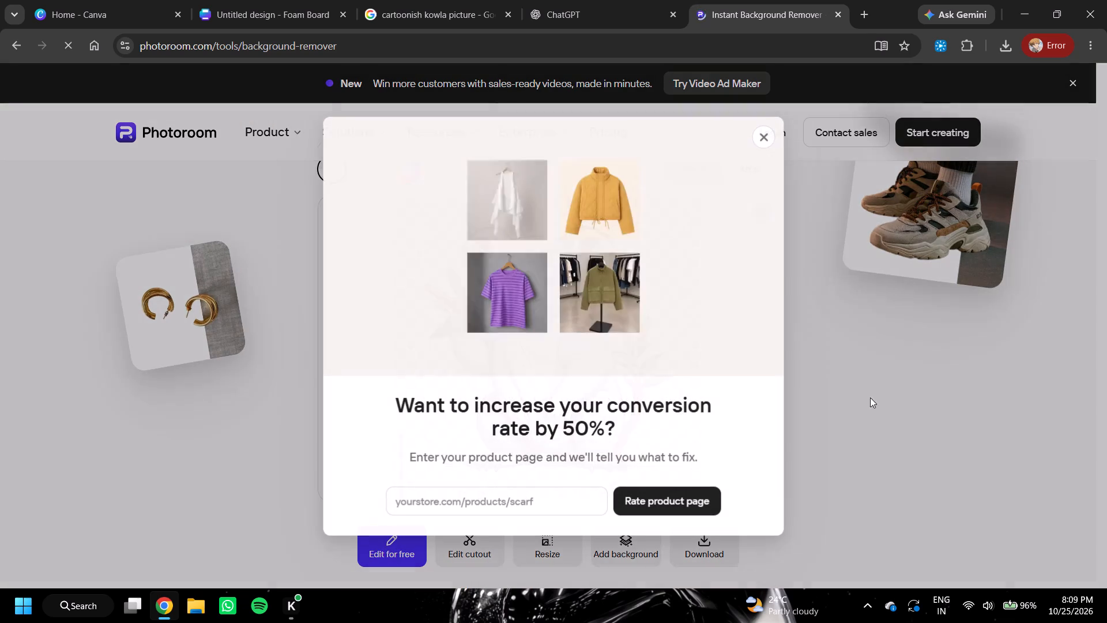
{"action": "left_click", "coordinate": [768, 129]}
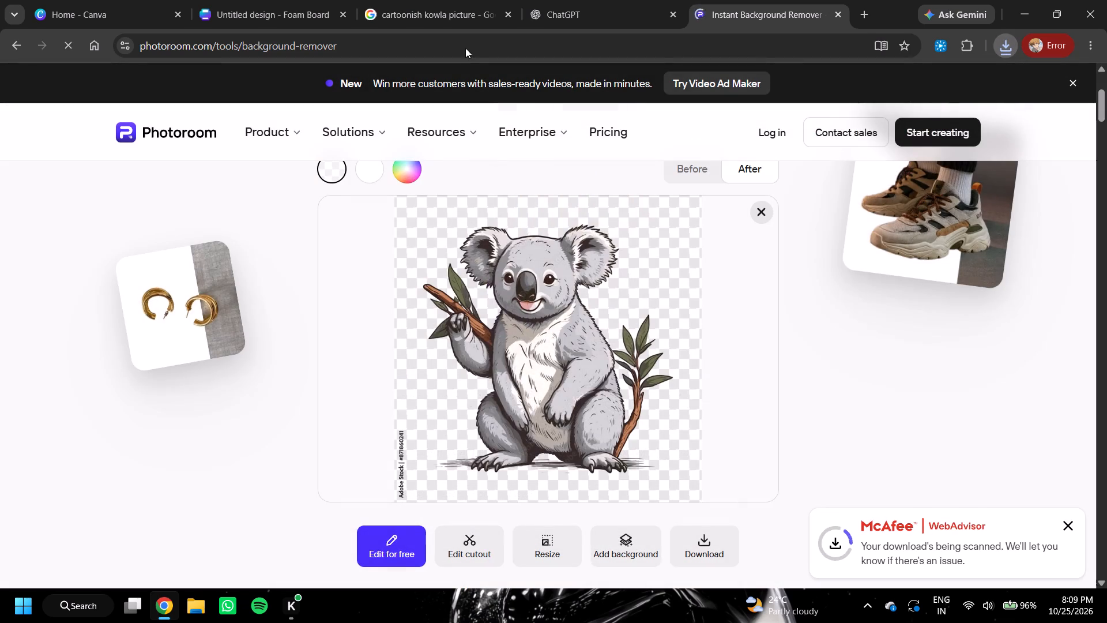
Switch to the Canva Foam Board design and upload the Photoroom koala PNG from Downloads.
{"action": "left_click", "coordinate": [235, 0]}
{"action": "double_click", "coordinate": [179, 177]}
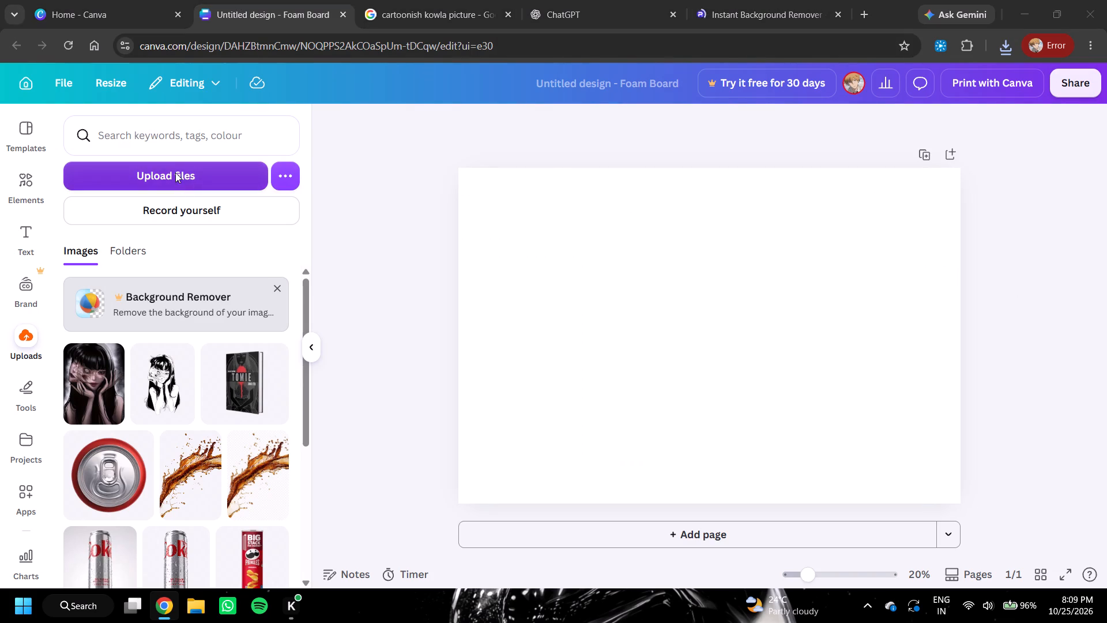
{"action": "left_click", "coordinate": [203, 130]}
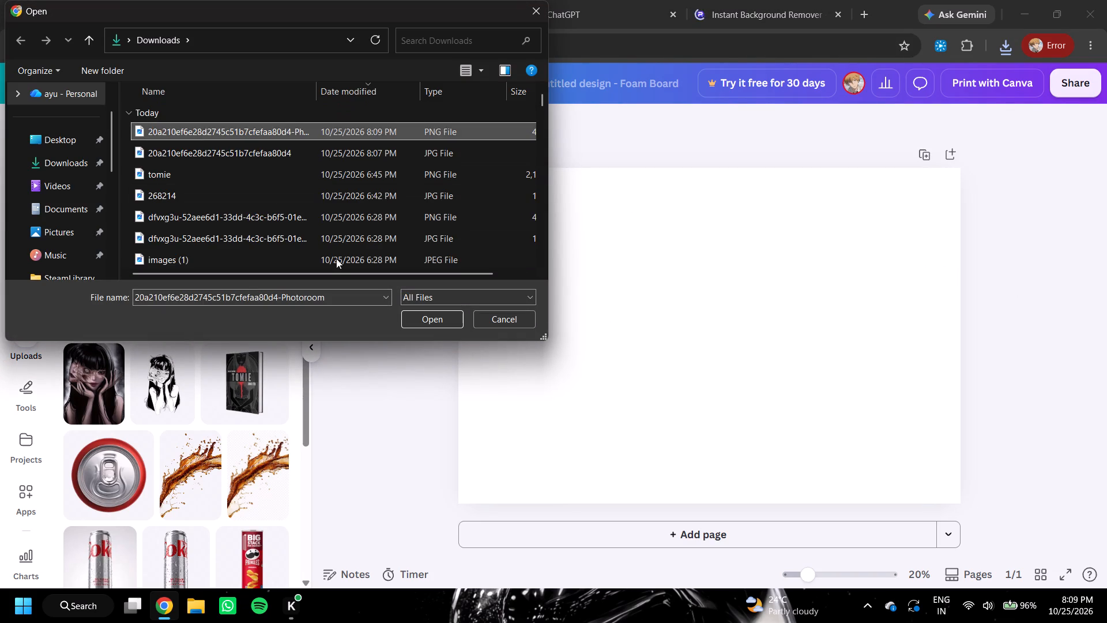
{"action": "left_click", "coordinate": [428, 321]}
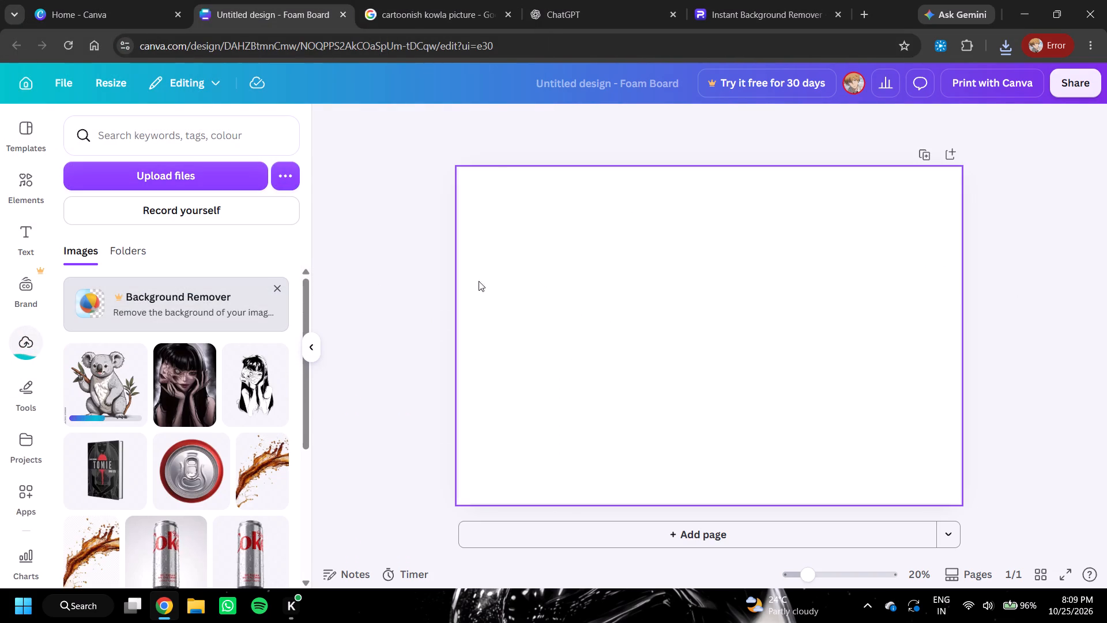
Place the uploaded koala cutout on the blank Foam Board page.
{"action": "double_click", "coordinate": [103, 386]}
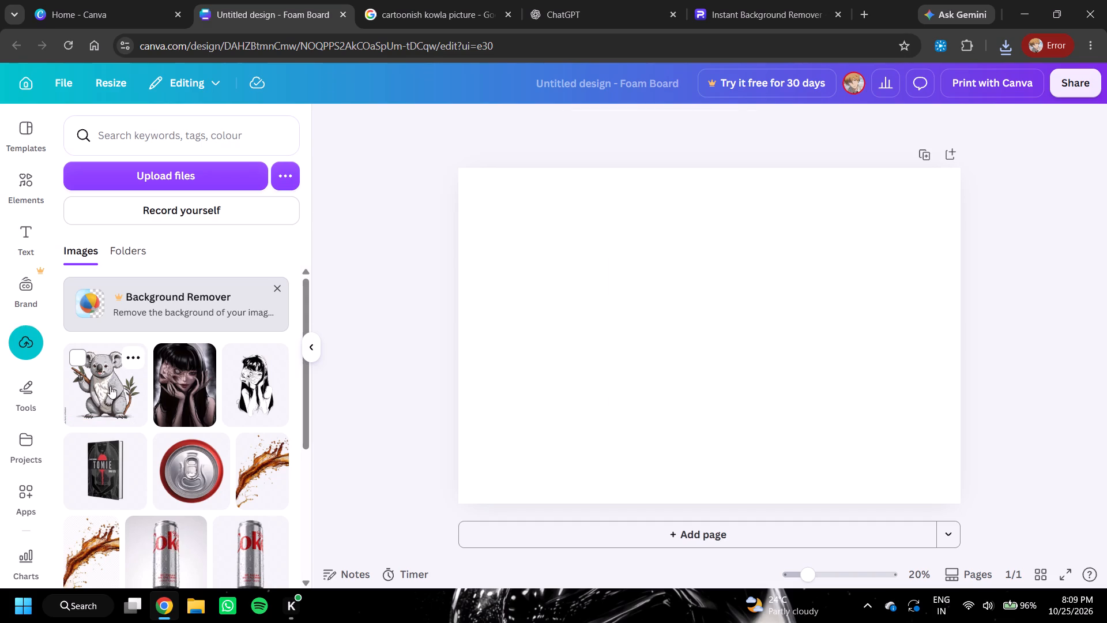
Crop a narrow strip off the left edge of the koala image to cut away the vertical Adobe Stock text.
{"action": "triple_click", "coordinate": [676, 341]}
{"action": "left_click", "coordinate": [676, 341]}
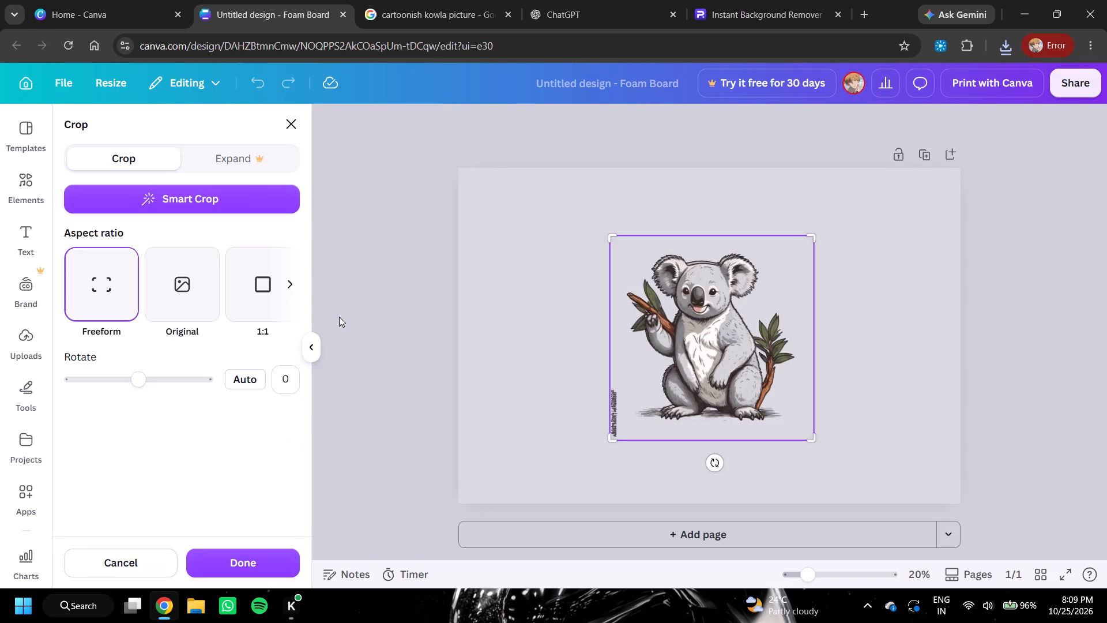
{"action": "left_click", "coordinate": [612, 238]}
{"action": "double_click", "coordinate": [616, 237]}
{"action": "left_click", "coordinate": [620, 238]}
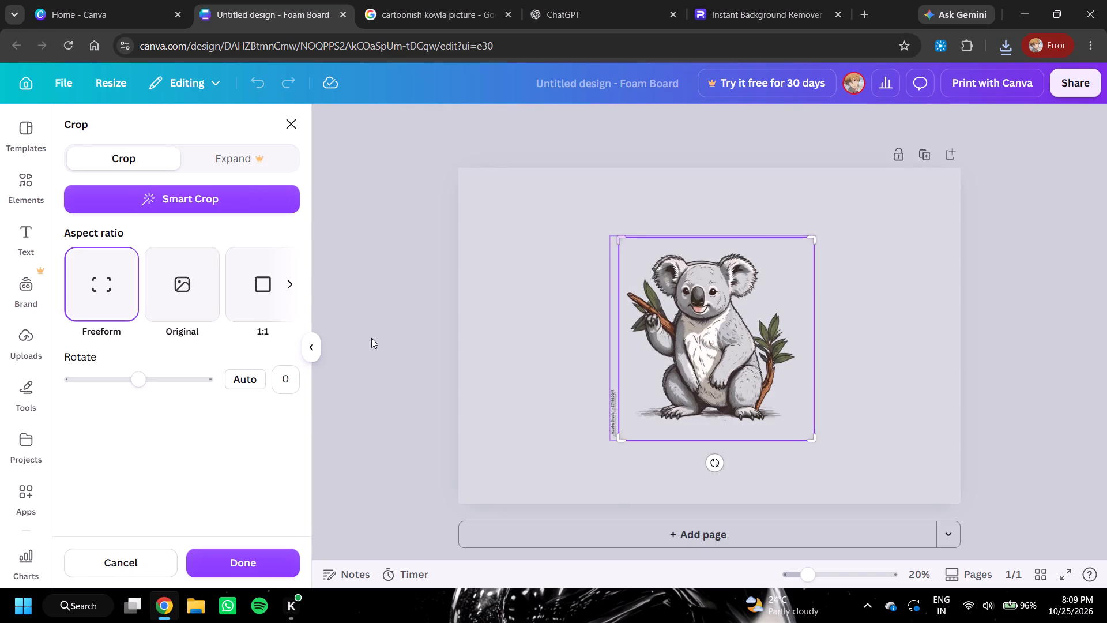
{"action": "left_click", "coordinate": [255, 556]}
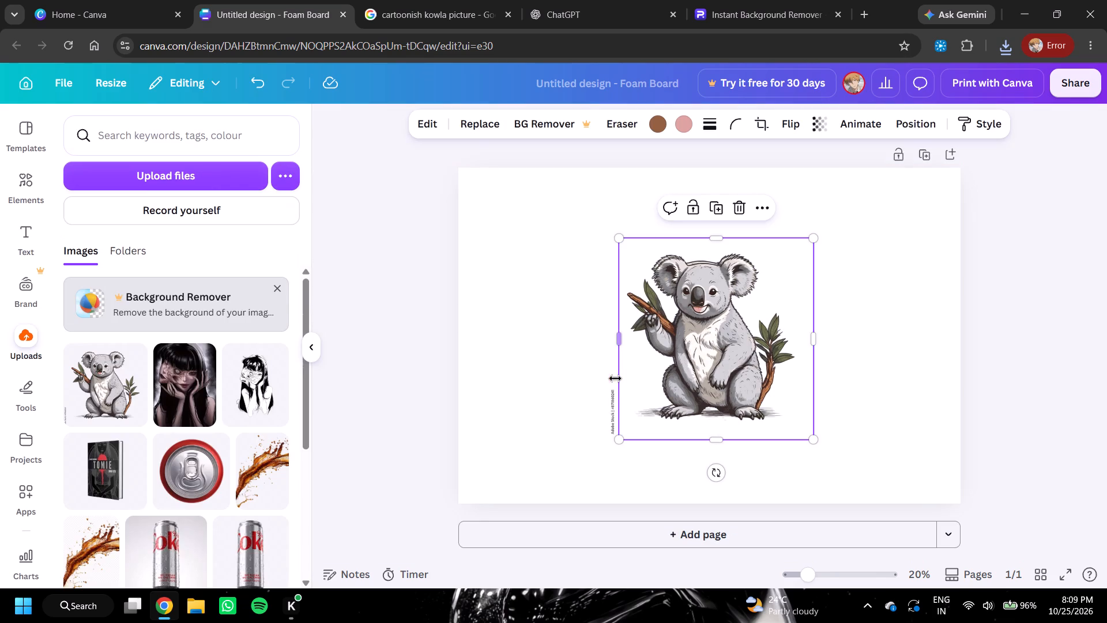
Crop a further strip off the left edge of the koala image, up to the tip of the branch, and apply the crop.
{"action": "triple_click", "coordinate": [642, 389]}
{"action": "left_click", "coordinate": [642, 389]}
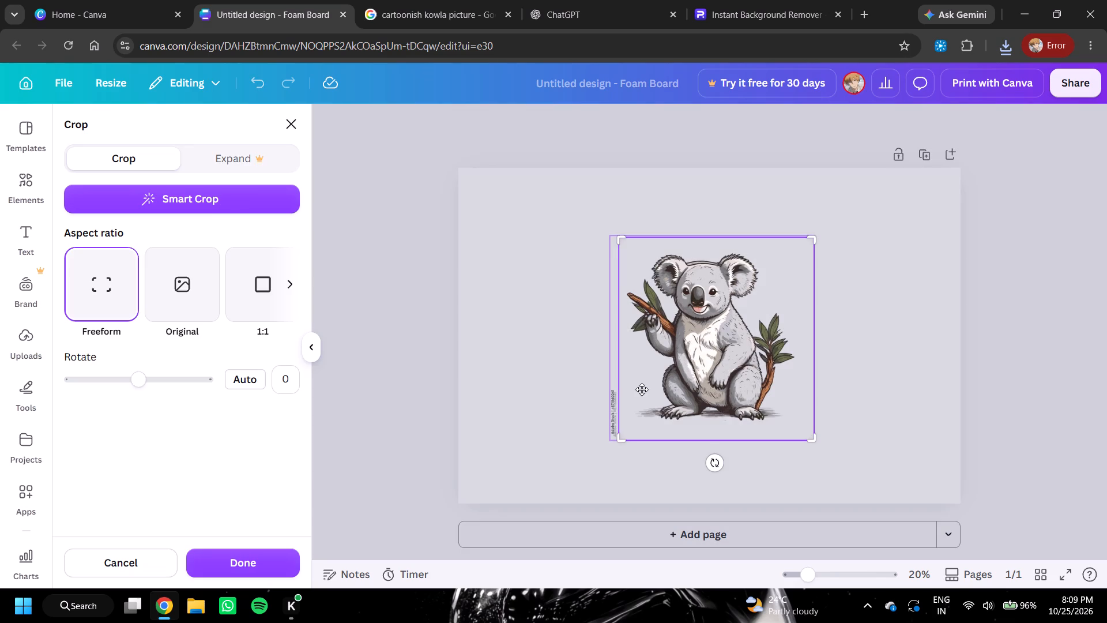
{"action": "double_click", "coordinate": [624, 439]}
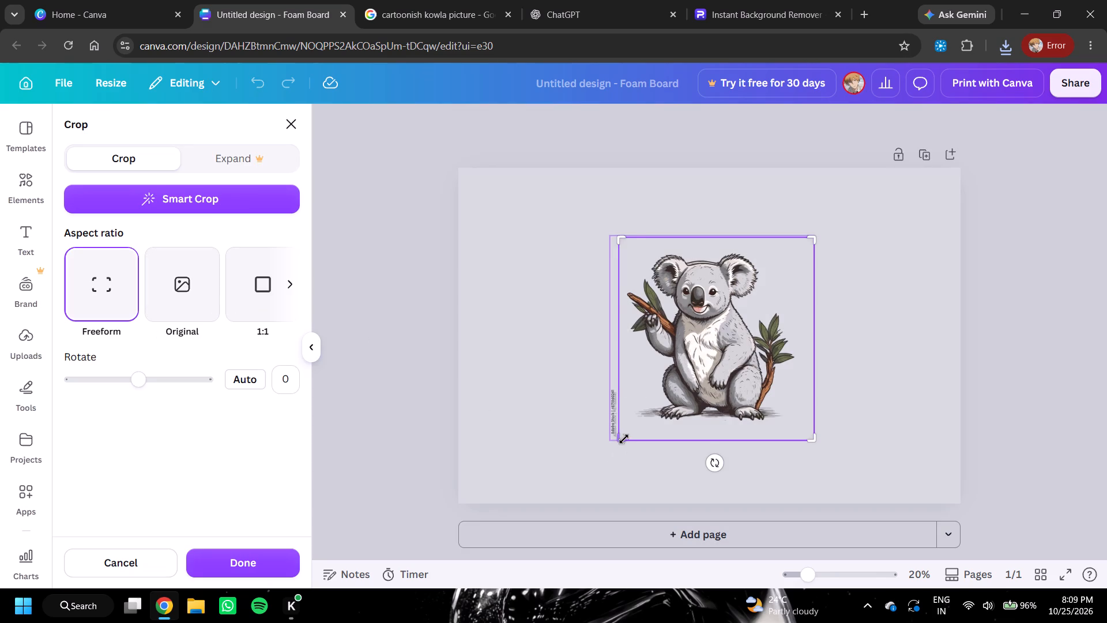
{"action": "left_click", "coordinate": [634, 439]}
{"action": "left_click", "coordinate": [640, 437]}
{"action": "left_click_drag", "start_coordinate": [640, 437], "coordinate": [591, 427]}
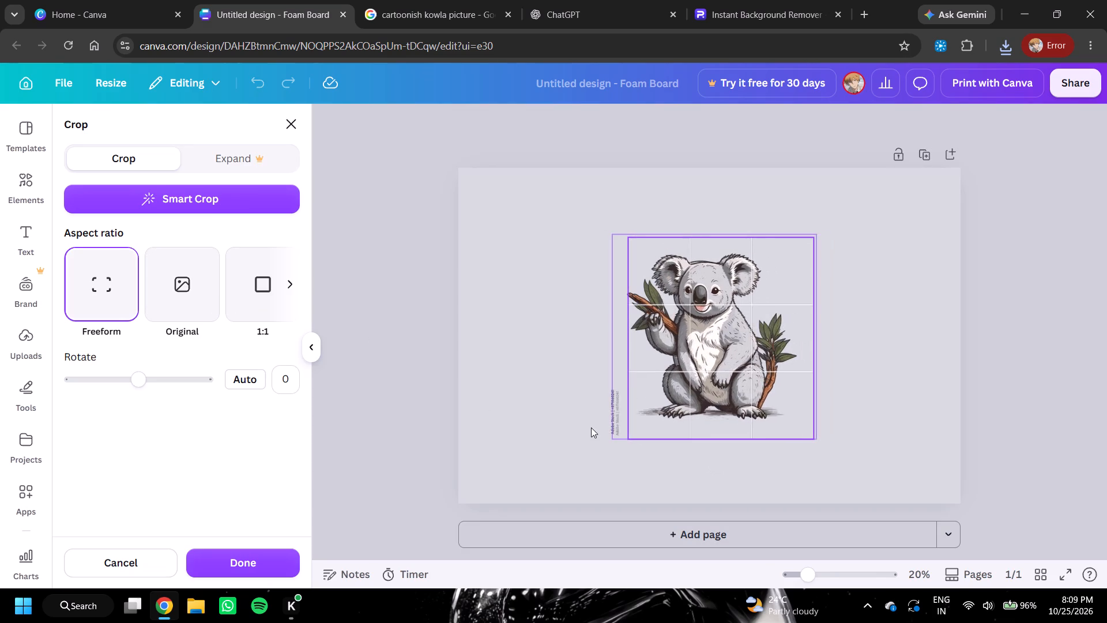
{"action": "left_click_drag", "start_coordinate": [591, 427], "coordinate": [589, 427]}
{"action": "left_click", "coordinate": [260, 551]}
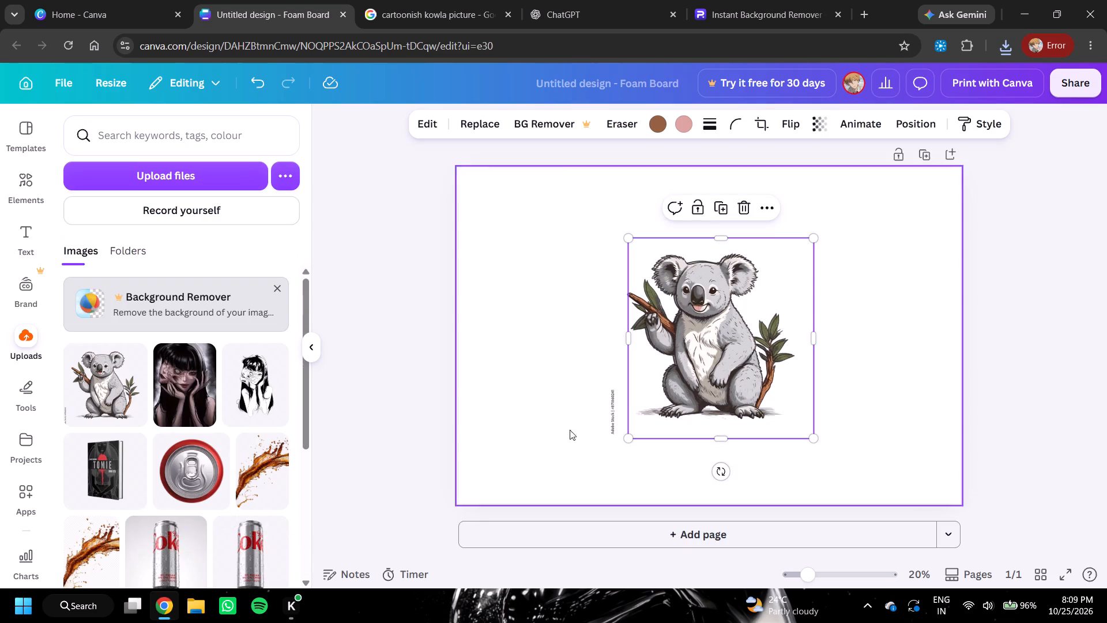
Move the cropped koala toward the page's left side and delete the uncropped duplicate behind it.
{"action": "left_click_drag", "start_coordinate": [775, 341], "coordinate": [623, 330]}
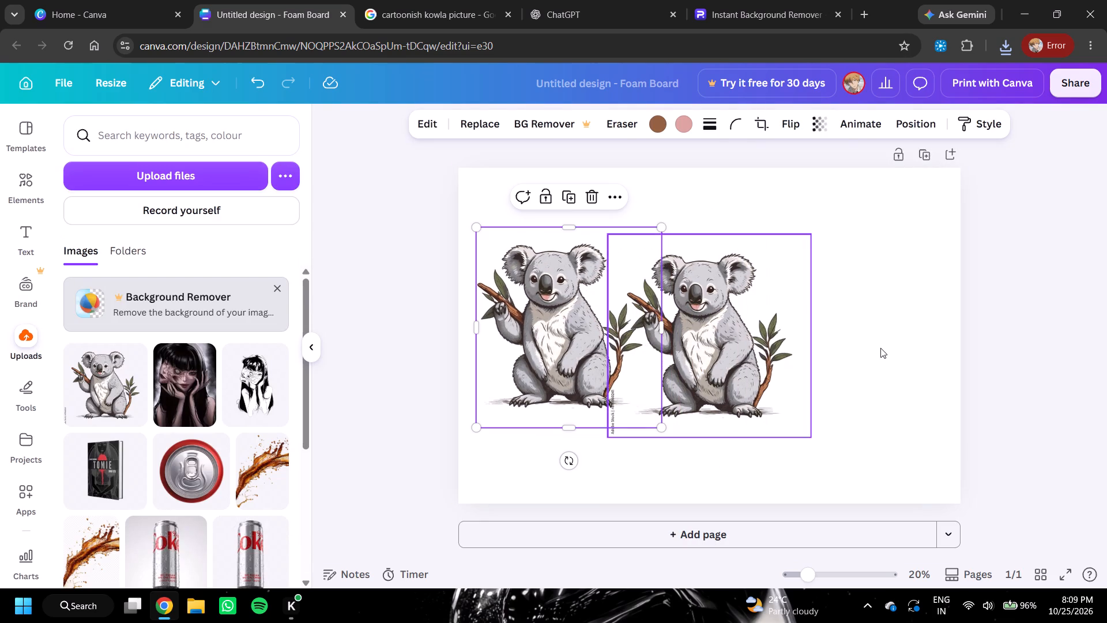
{"action": "double_click", "coordinate": [880, 346]}
{"action": "double_click", "coordinate": [766, 290]}
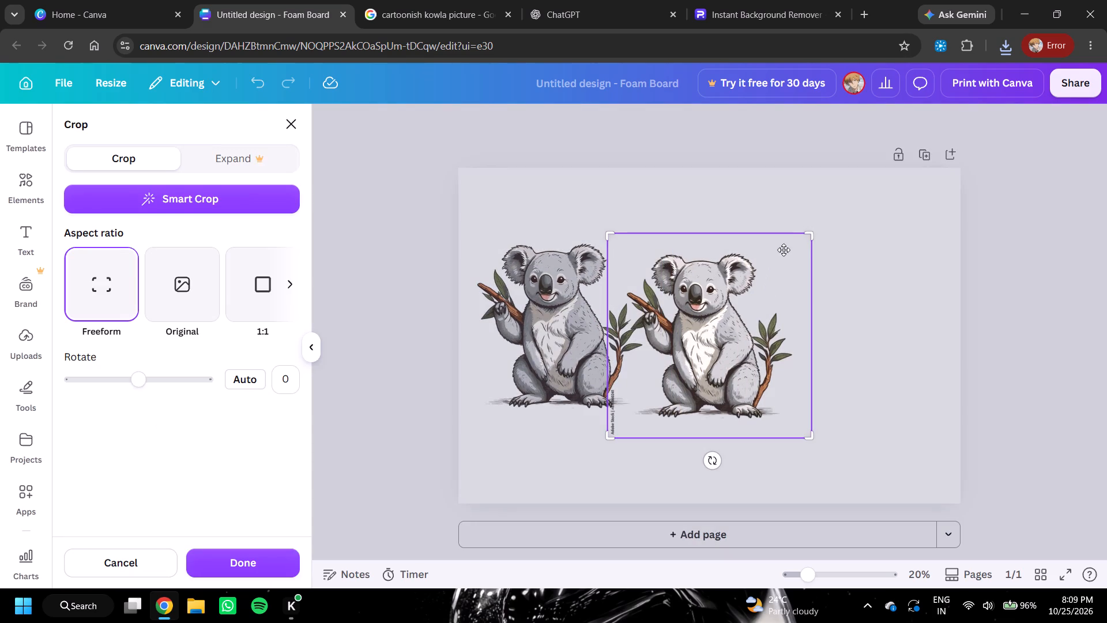
{"action": "left_click", "coordinate": [901, 252]}
{"action": "left_click", "coordinate": [730, 207]}
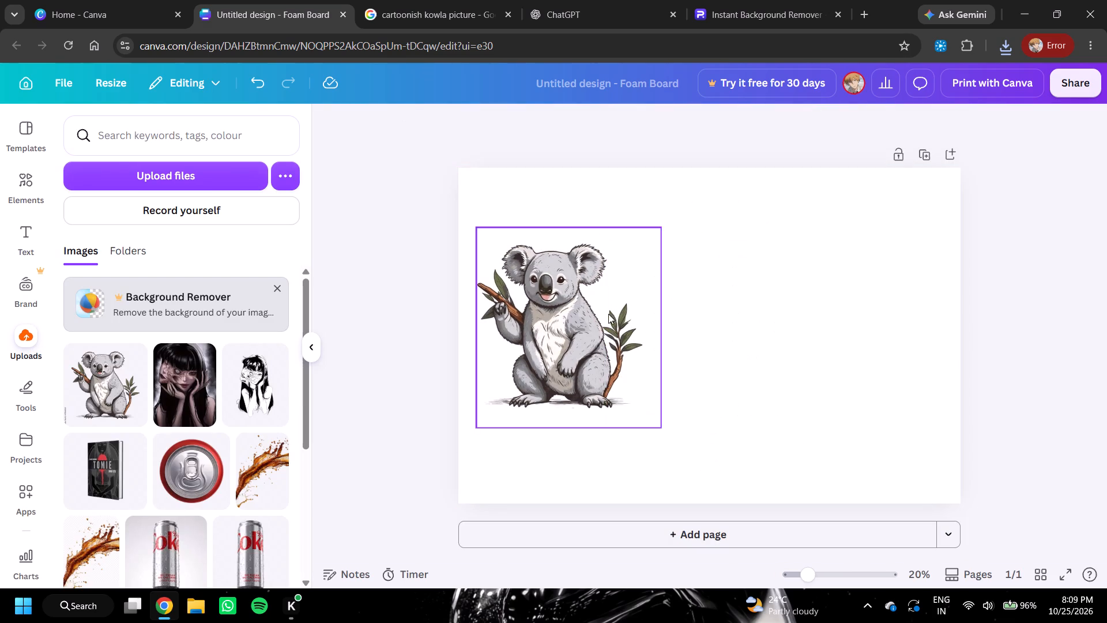
Shift the remaining koala slightly upward so it sits near the page's left edge.
{"action": "left_click_drag", "start_coordinate": [607, 314], "coordinate": [604, 328]}
{"action": "double_click", "coordinate": [604, 328]}
{"action": "left_click_drag", "start_coordinate": [600, 321], "coordinate": [598, 313]}
{"action": "left_click_drag", "start_coordinate": [598, 313], "coordinate": [598, 282]}
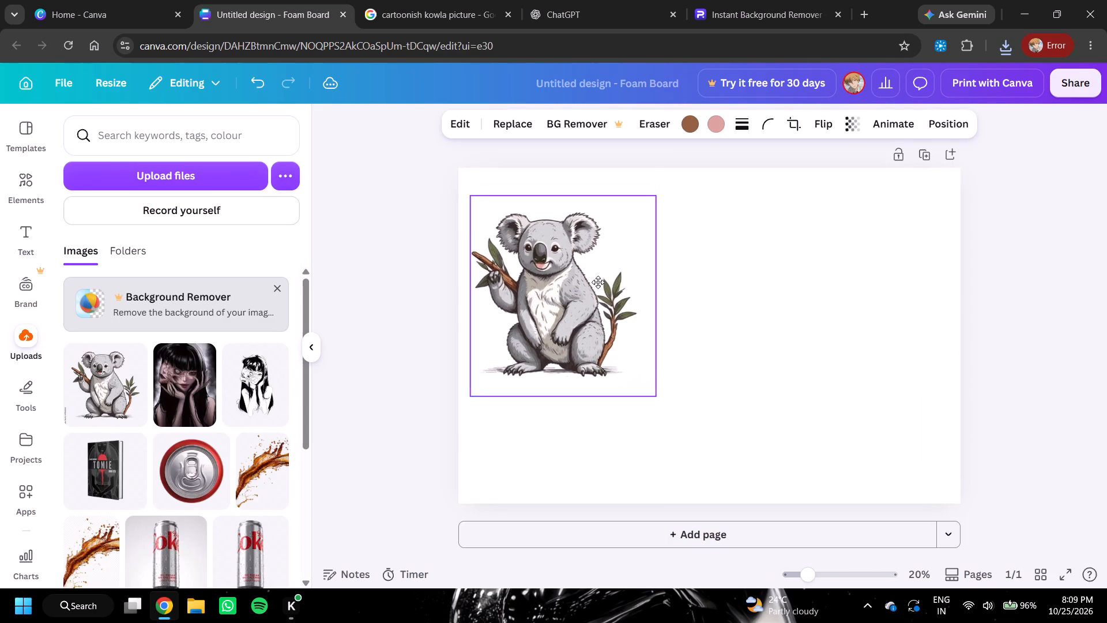
{"action": "left_click_drag", "start_coordinate": [598, 282], "coordinate": [596, 291]}
{"action": "left_click", "coordinate": [596, 291]}
{"action": "left_click", "coordinate": [725, 291]}
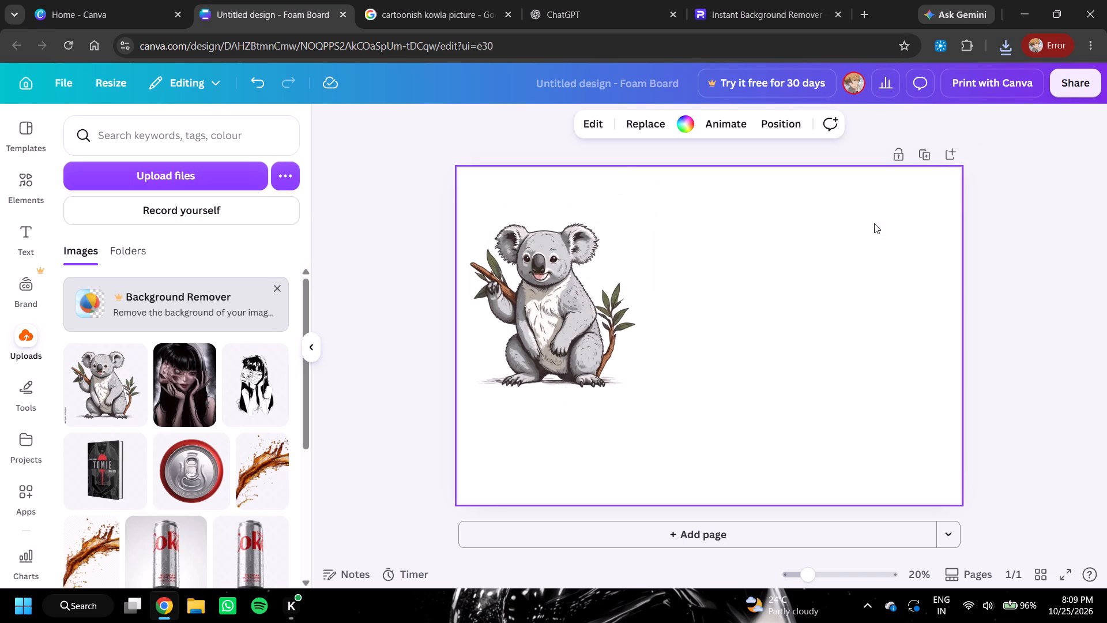
Look through the uploaded images and search them for "c shape".
{"action": "scroll", "coordinate": [172, 421], "scroll_direction": "down", "scroll_amount": 2}
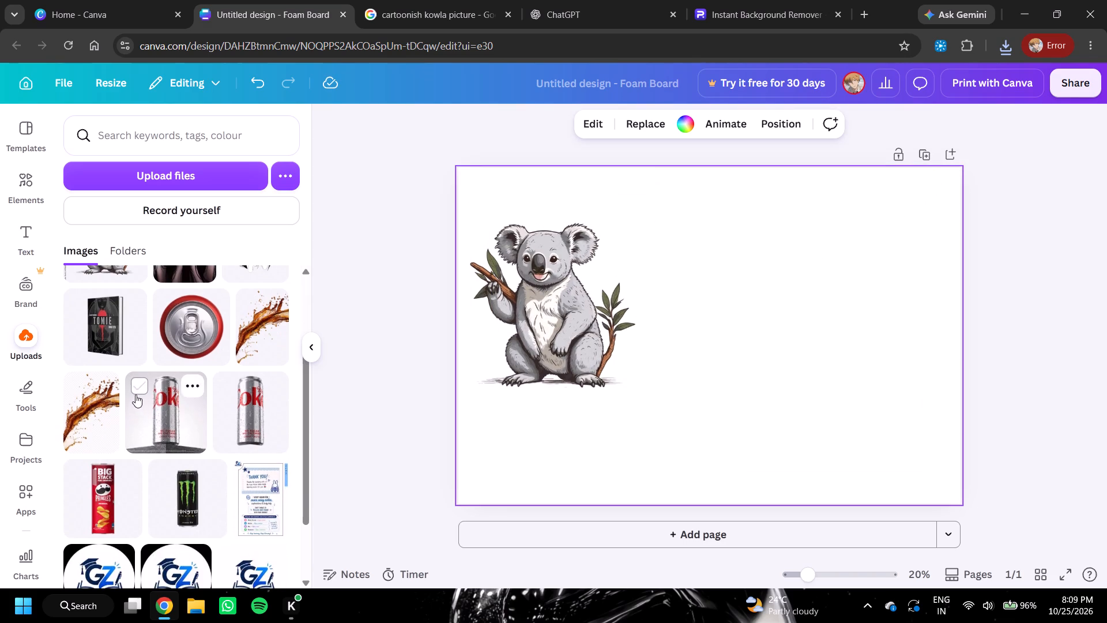
{"action": "scroll", "coordinate": [114, 327], "scroll_direction": "up", "scroll_amount": 2}
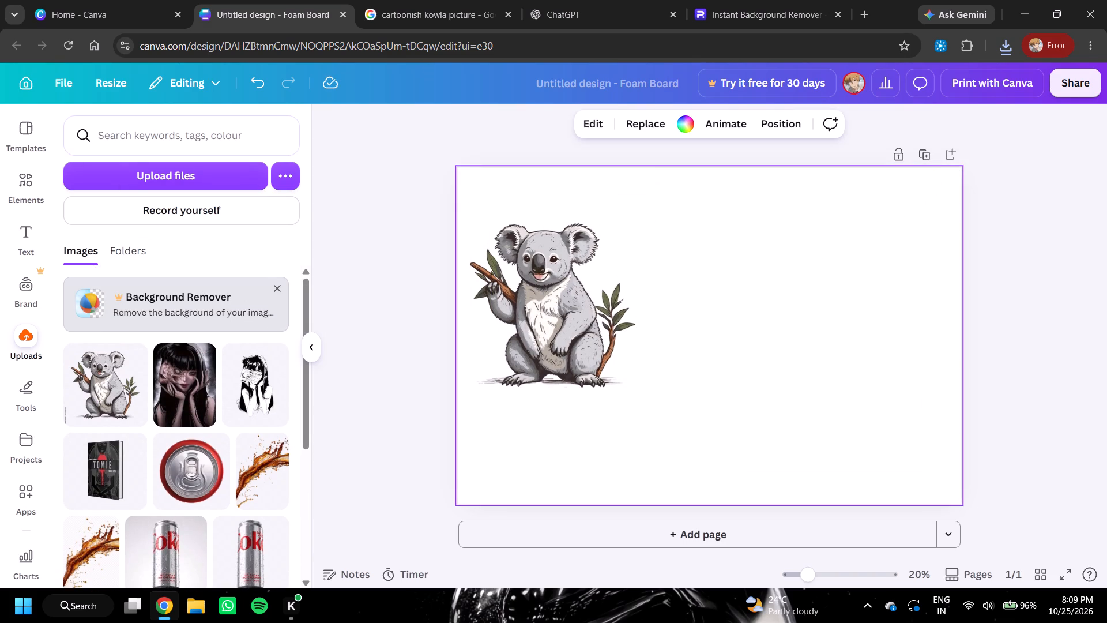
{"action": "double_click", "coordinate": [142, 142]}
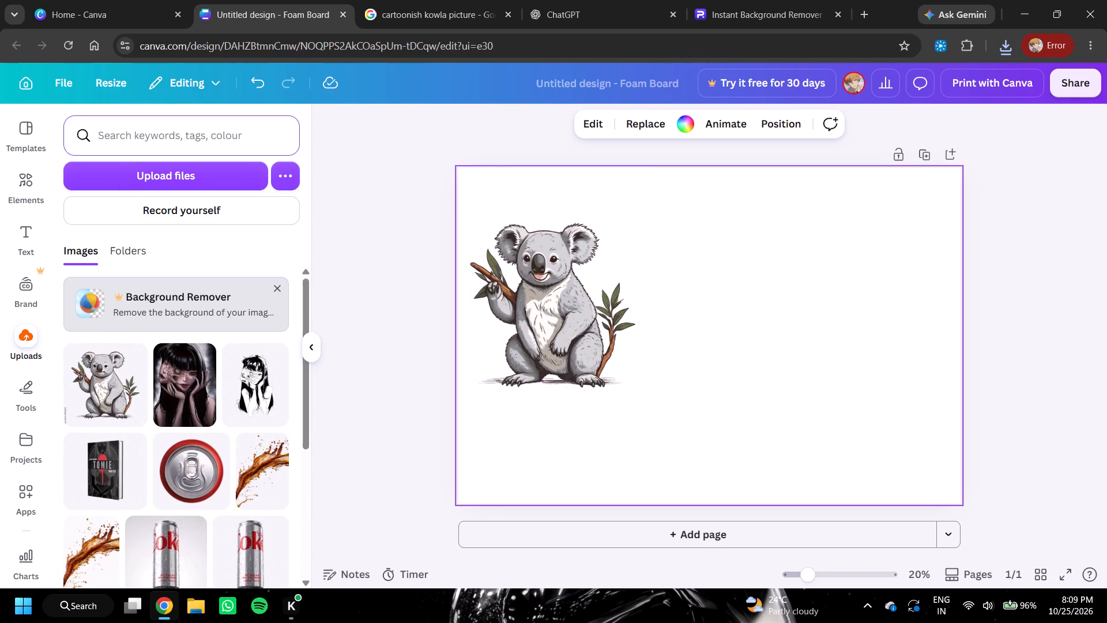
{"action": "type", "text": "c"}
{"action": "key", "text": "space"}
{"action": "type", "text": "shape"}
{"action": "key", "text": "Return"}
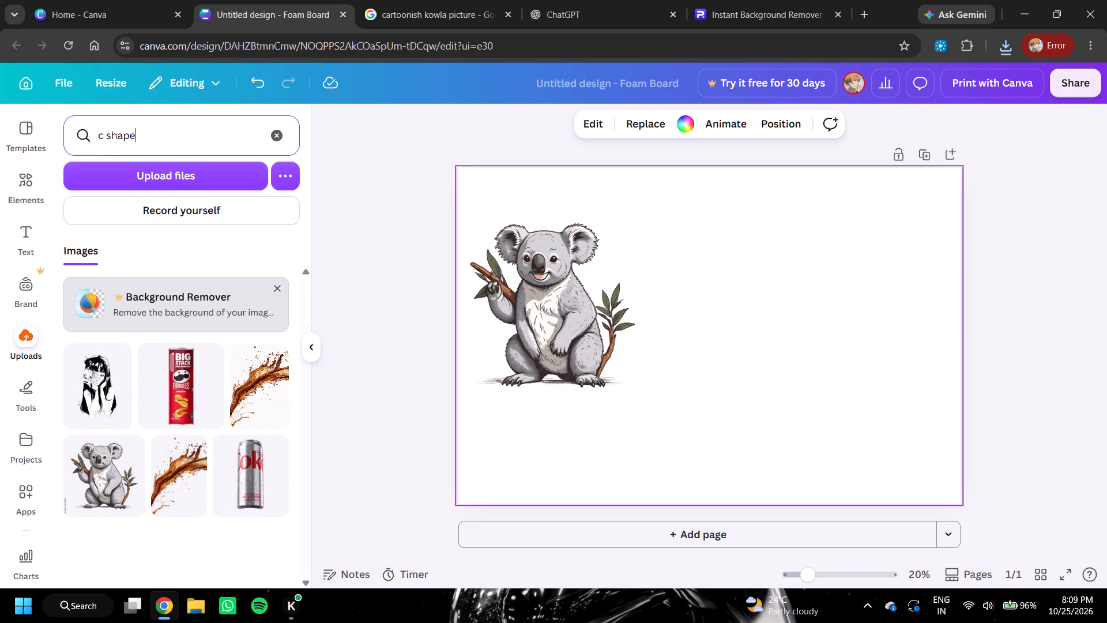
Search the Elements library for "c shape" and show only the Shapes results.
{"action": "left_click", "coordinate": [20, 292]}
{"action": "left_click", "coordinate": [19, 189]}
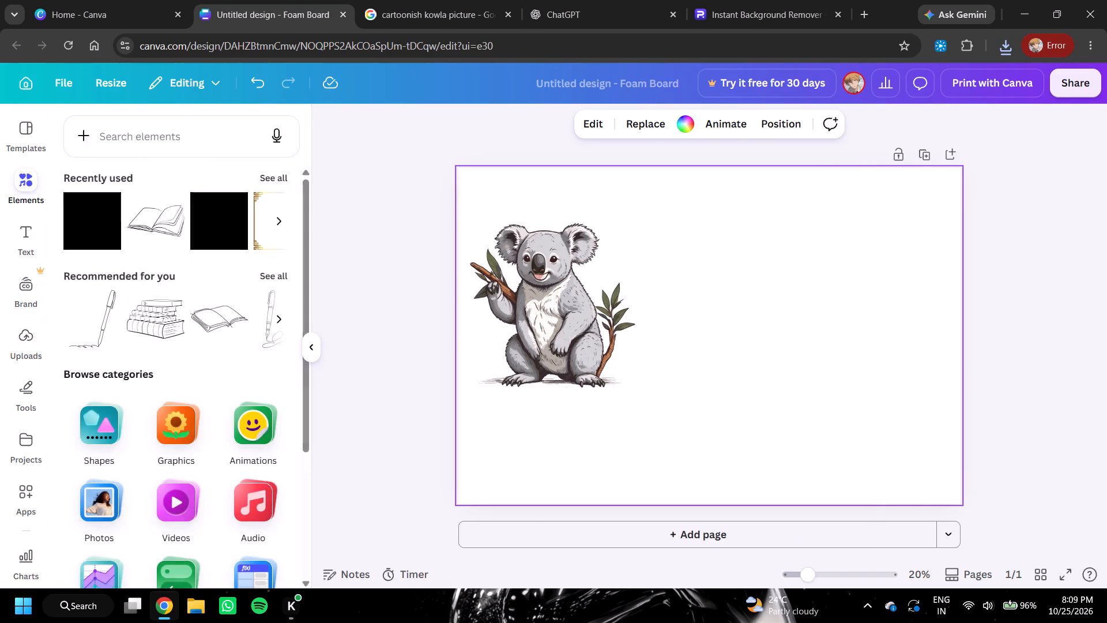
{"action": "left_click", "coordinate": [149, 141]}
{"action": "type", "text": "c shape"}
{"action": "key", "text": "Return"}
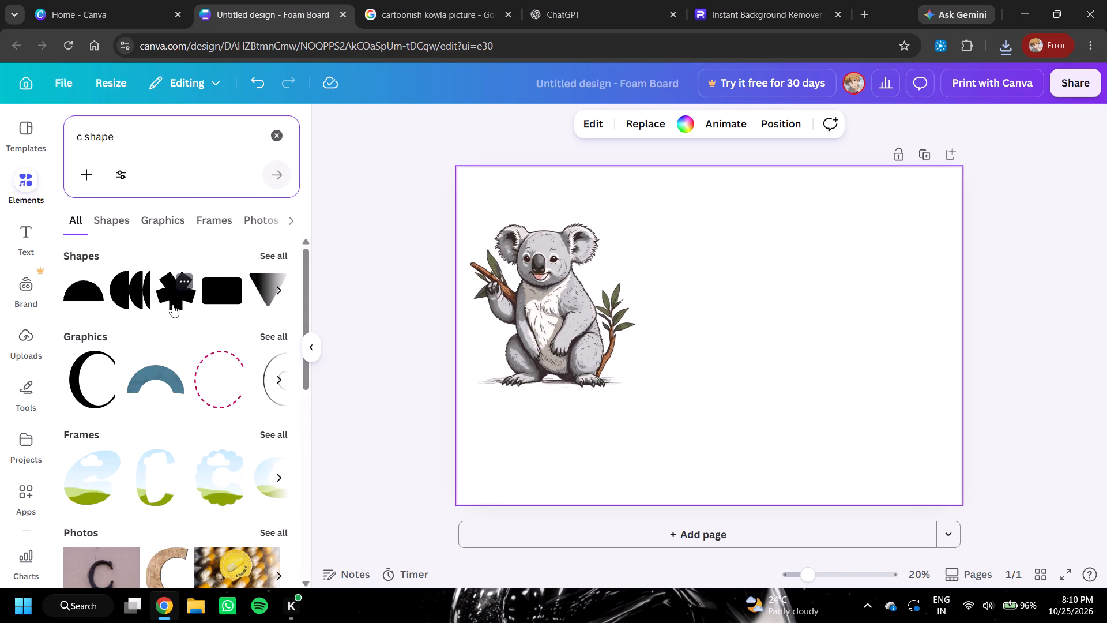
{"action": "scroll", "coordinate": [173, 305], "scroll_direction": "down", "scroll_amount": 1}
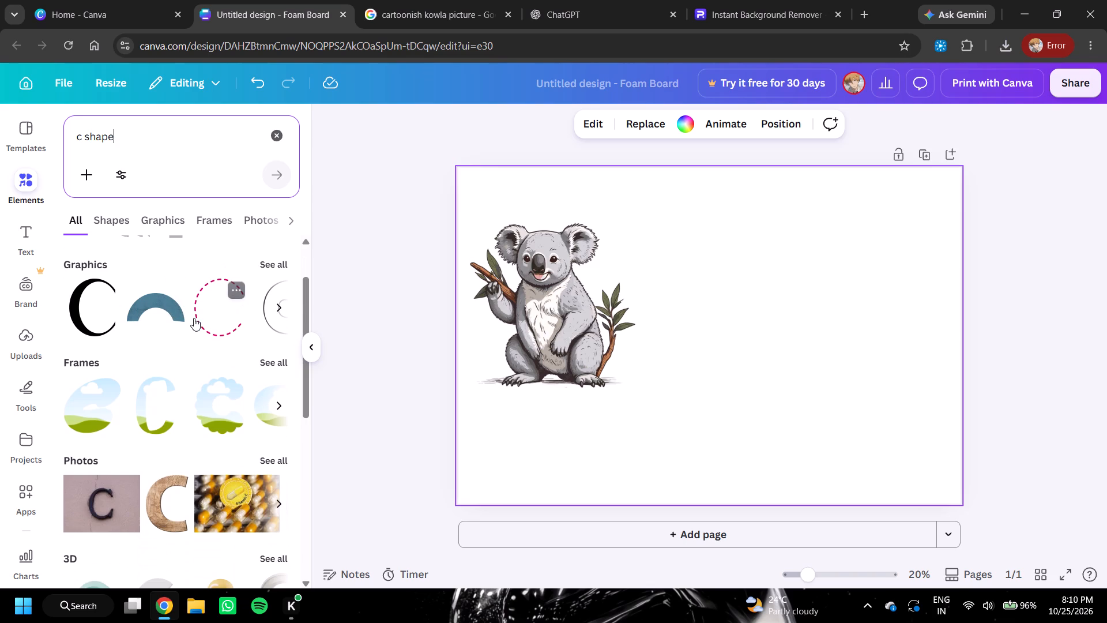
{"action": "scroll", "coordinate": [194, 318], "scroll_direction": "down", "scroll_amount": 1}
{"action": "scroll", "coordinate": [194, 318], "scroll_direction": "up", "scroll_amount": 3}
{"action": "left_click", "coordinate": [115, 216]}
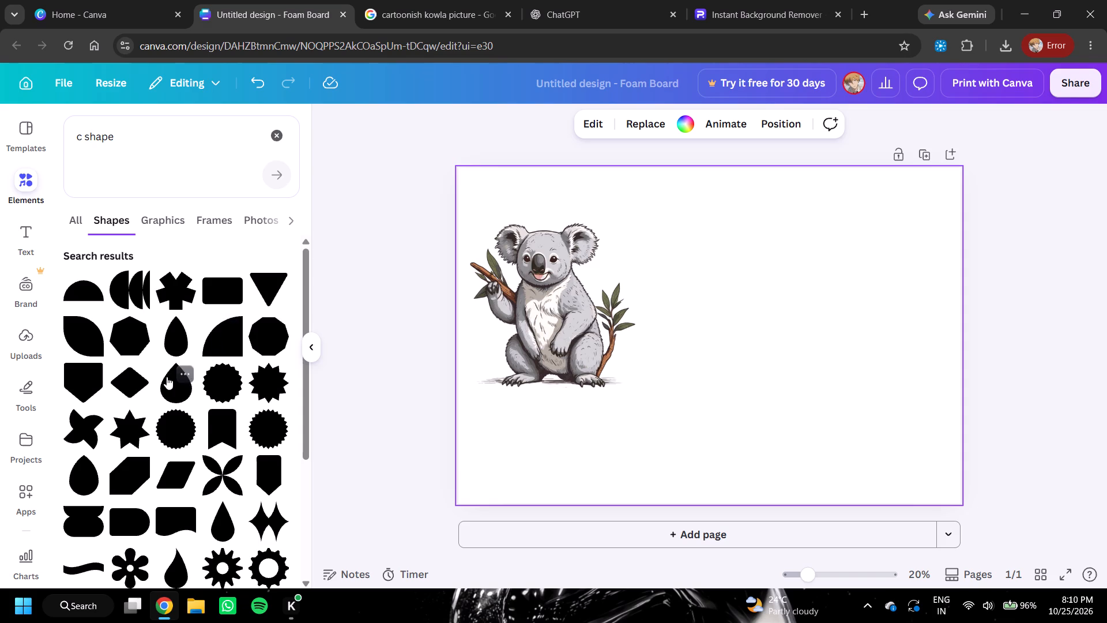
Find the black Semi Circle among the shape results and add it to the page.
{"action": "scroll", "coordinate": [165, 378], "scroll_direction": "down", "scroll_amount": 3}
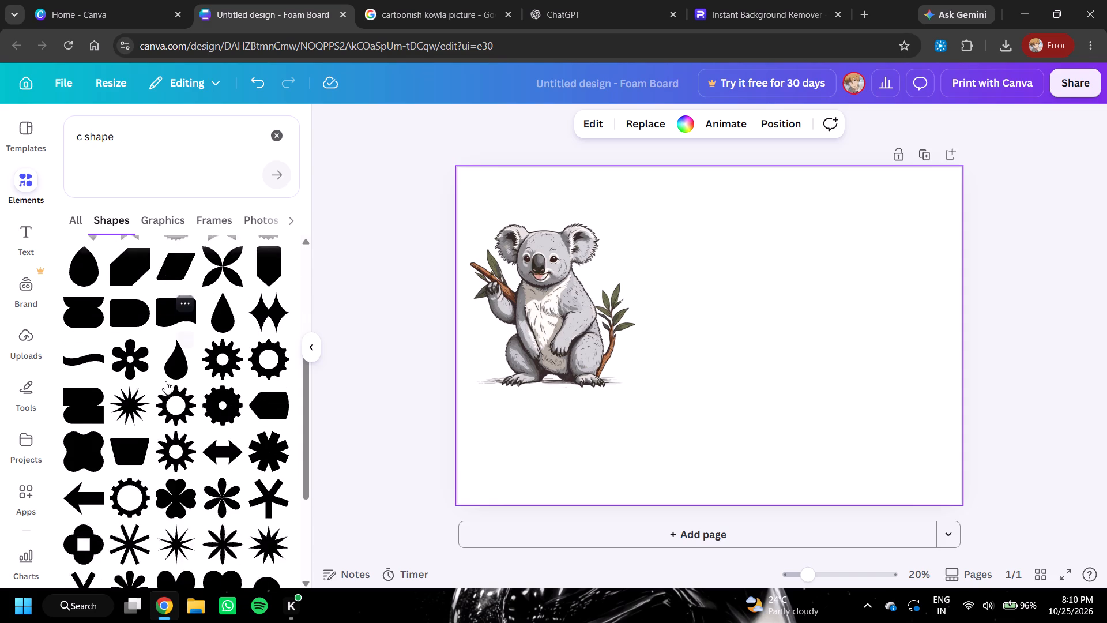
{"action": "scroll", "coordinate": [165, 381], "scroll_direction": "up", "scroll_amount": 3}
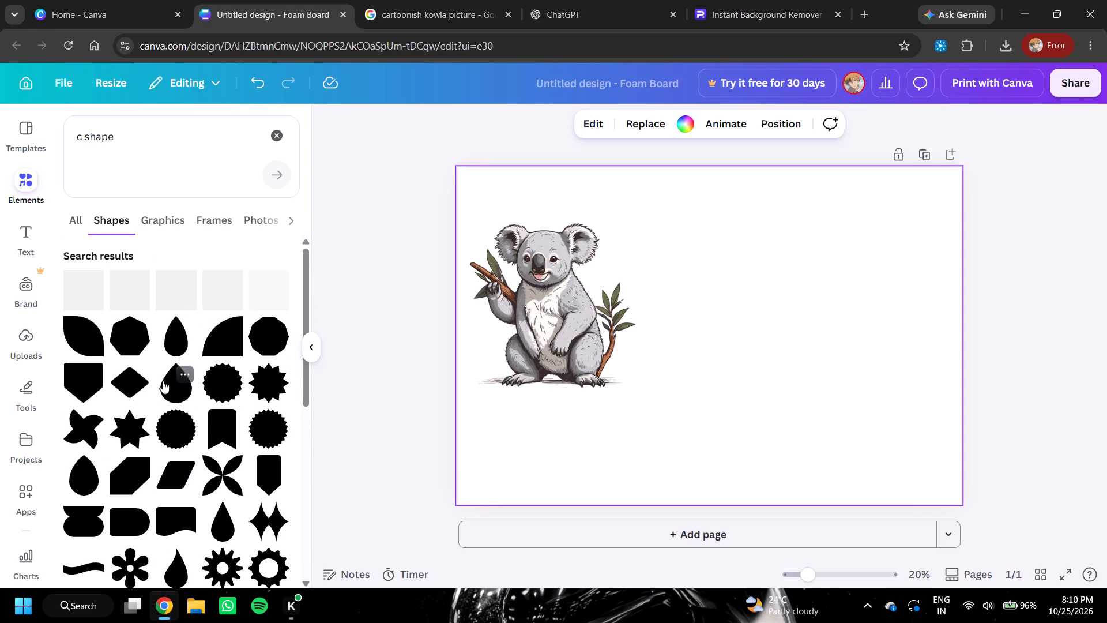
{"action": "scroll", "coordinate": [159, 356], "scroll_direction": "down", "scroll_amount": 4}
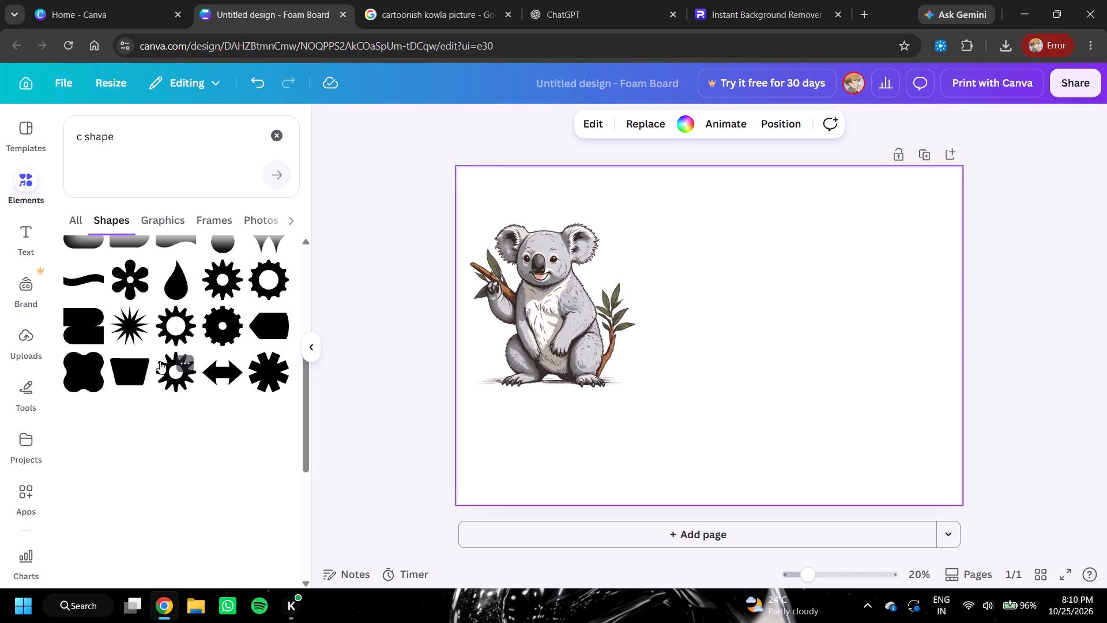
{"action": "scroll", "coordinate": [160, 361], "scroll_direction": "down", "scroll_amount": 2}
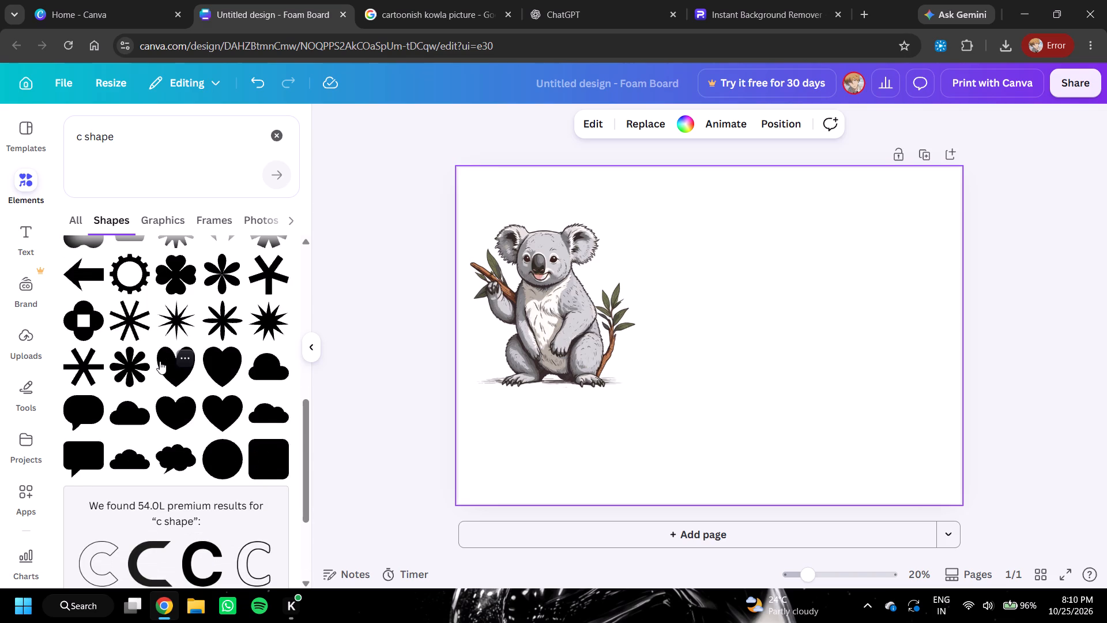
{"action": "scroll", "coordinate": [160, 361], "scroll_direction": "up", "scroll_amount": 5}
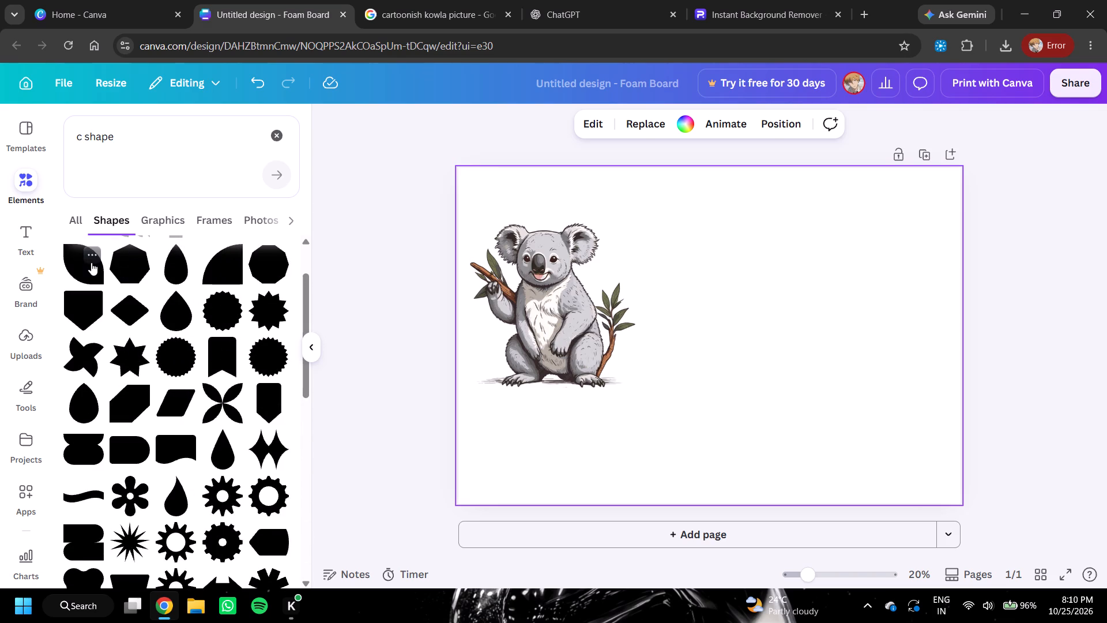
{"action": "scroll", "coordinate": [140, 279], "scroll_direction": "up", "scroll_amount": 3}
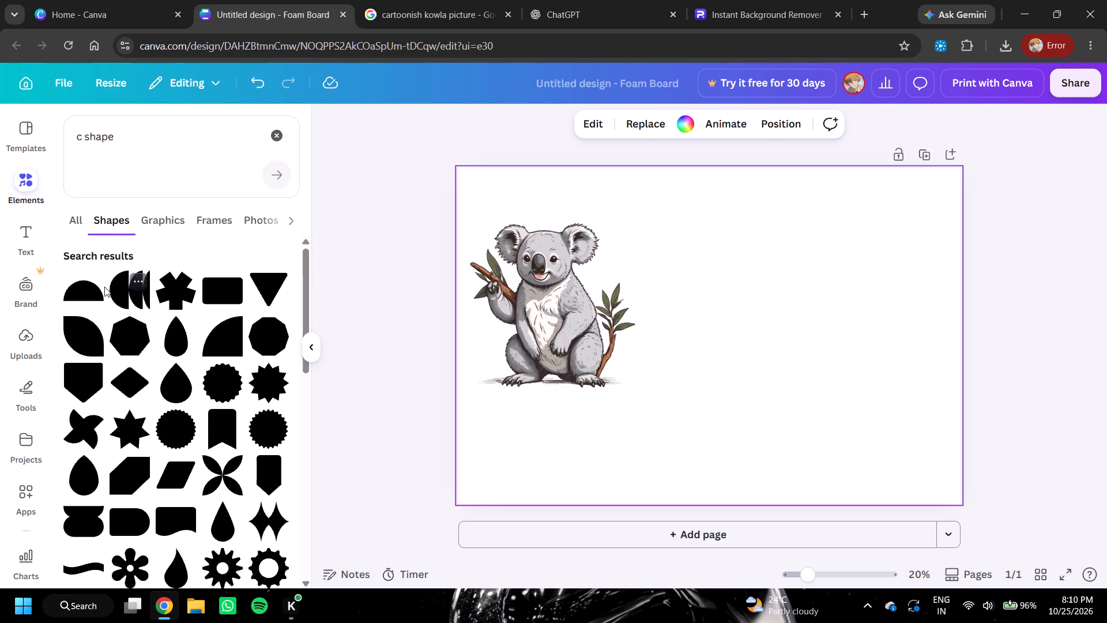
{"action": "left_click", "coordinate": [91, 287]}
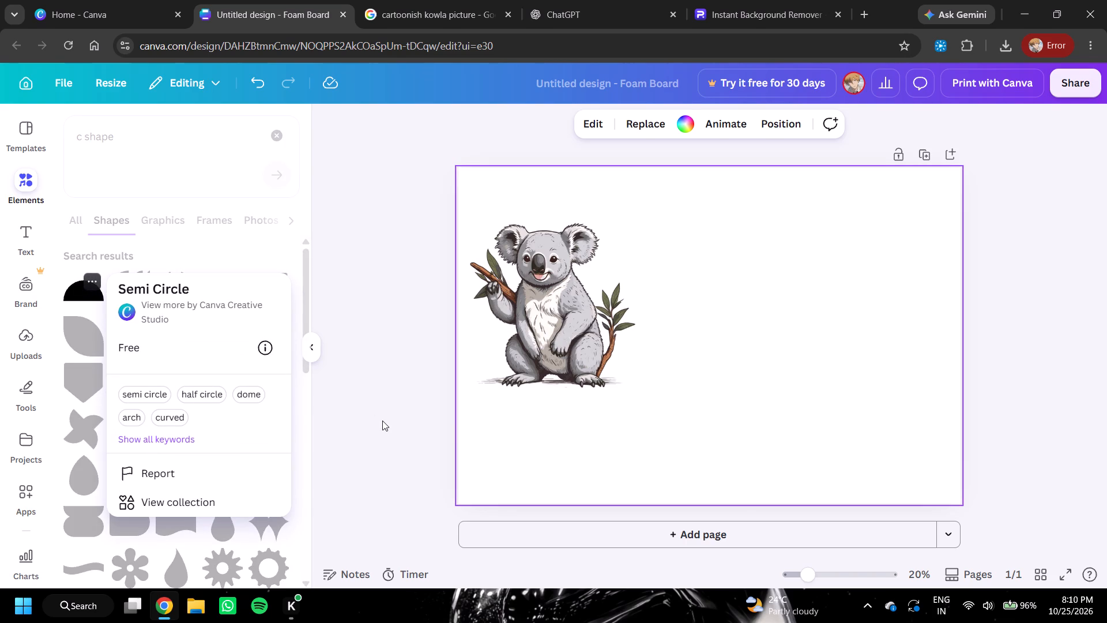
{"action": "left_click", "coordinate": [385, 422]}
{"action": "double_click", "coordinate": [69, 287]}
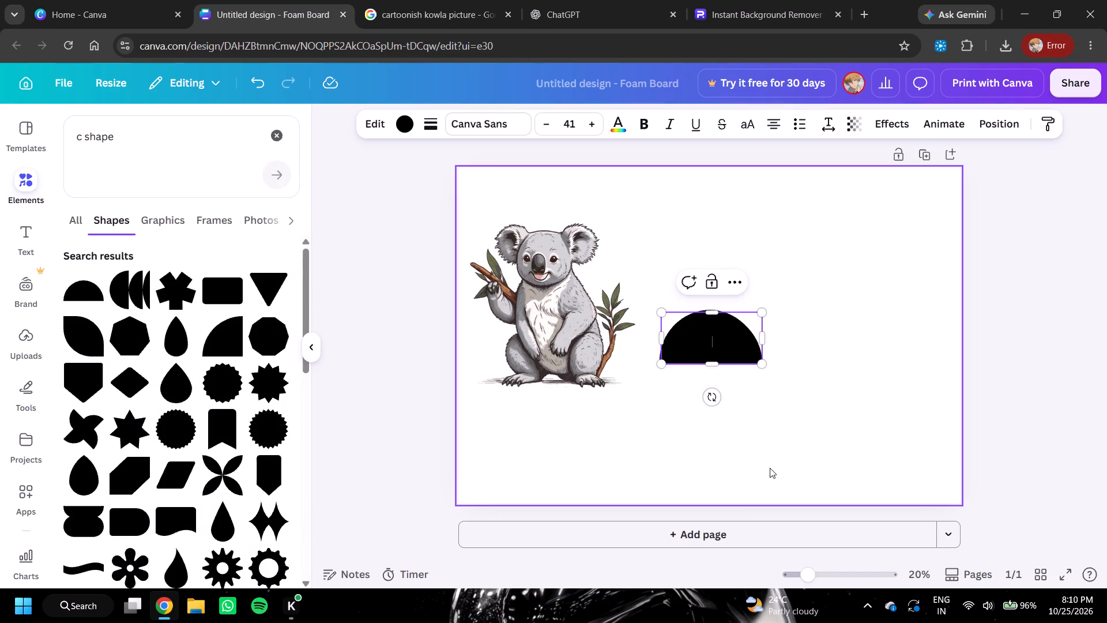
Enlarge one of the semicircles proportionally from its lower-right corner.
{"action": "left_click", "coordinate": [759, 363]}
{"action": "left_click_drag", "start_coordinate": [759, 363], "coordinate": [824, 401]}
{"action": "left_click_drag", "start_coordinate": [832, 405], "coordinate": [881, 437]}
{"action": "left_click_drag", "start_coordinate": [910, 461], "coordinate": [989, 520]}
{"action": "left_click", "coordinate": [989, 520]}
{"action": "left_click", "coordinate": [991, 516]}
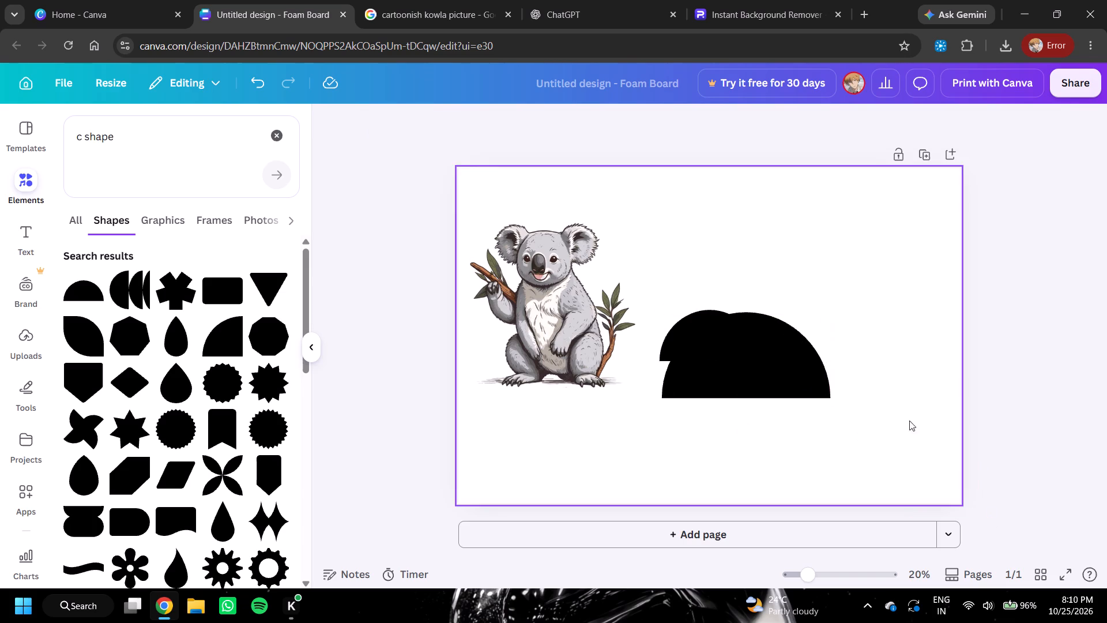
Move the enlarged semicircle down, clear of the smaller one, and delete the smaller duplicate.
{"action": "left_click_drag", "start_coordinate": [771, 351], "coordinate": [754, 414]}
{"action": "left_click", "coordinate": [754, 414]}
{"action": "triple_click", "coordinate": [728, 320]}
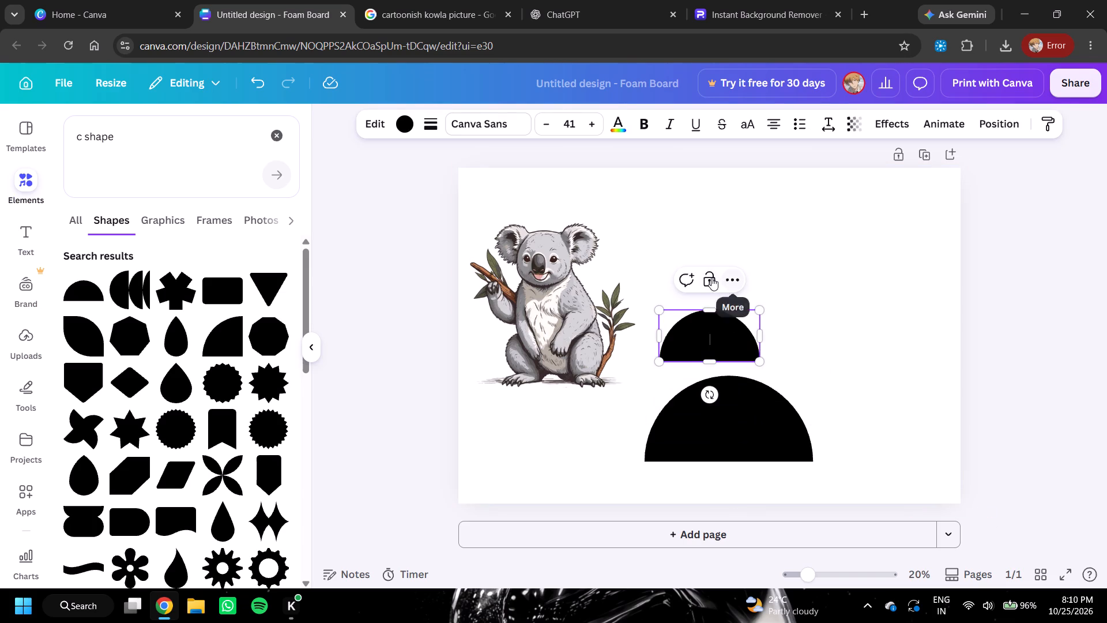
{"action": "left_click", "coordinate": [720, 346]}
{"action": "left_click", "coordinate": [728, 335]}
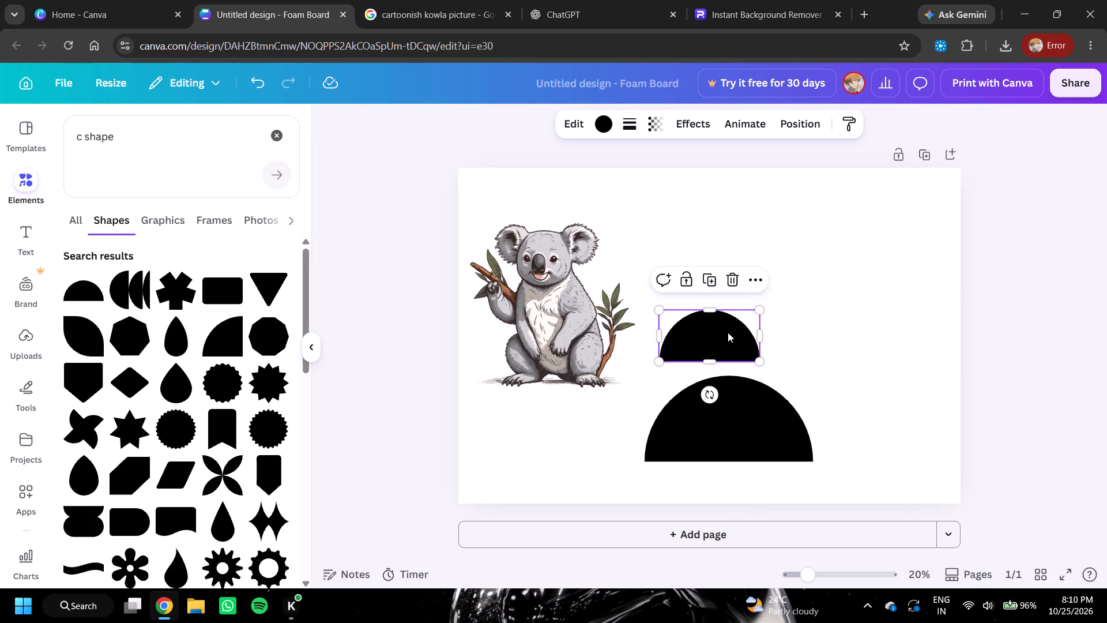
{"action": "left_click", "coordinate": [733, 282]}
Move the semicircle beneath the koala's feet and enlarge it proportionally, removing any extra blank page added along the way.
{"action": "left_click", "coordinate": [732, 433]}
{"action": "left_click_drag", "start_coordinate": [732, 433], "coordinate": [589, 473]}
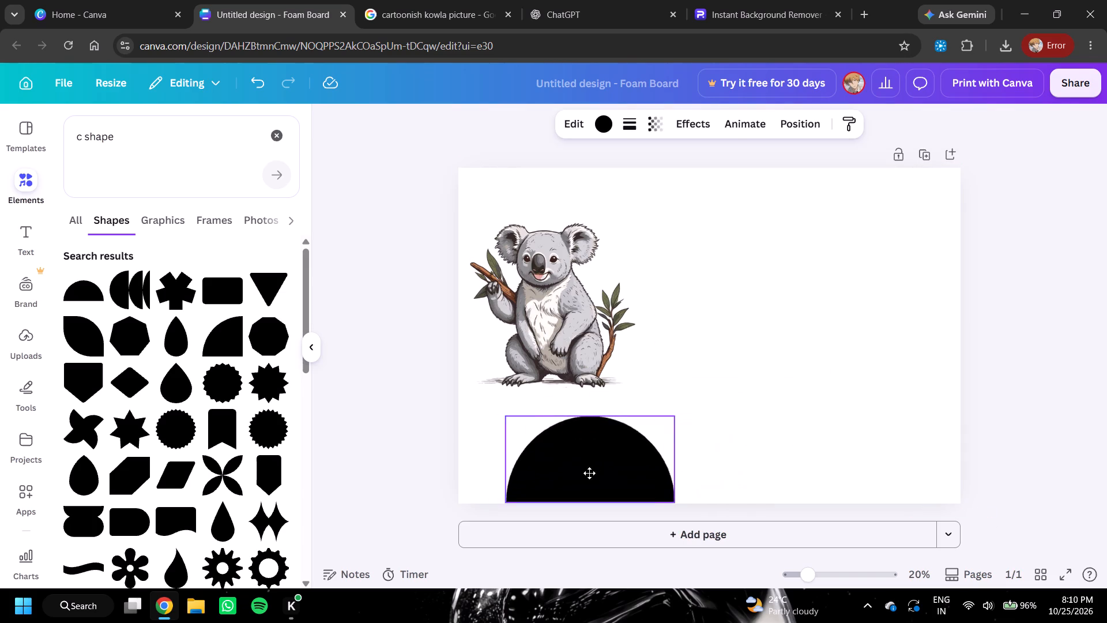
{"action": "left_click_drag", "start_coordinate": [589, 473], "coordinate": [553, 433]}
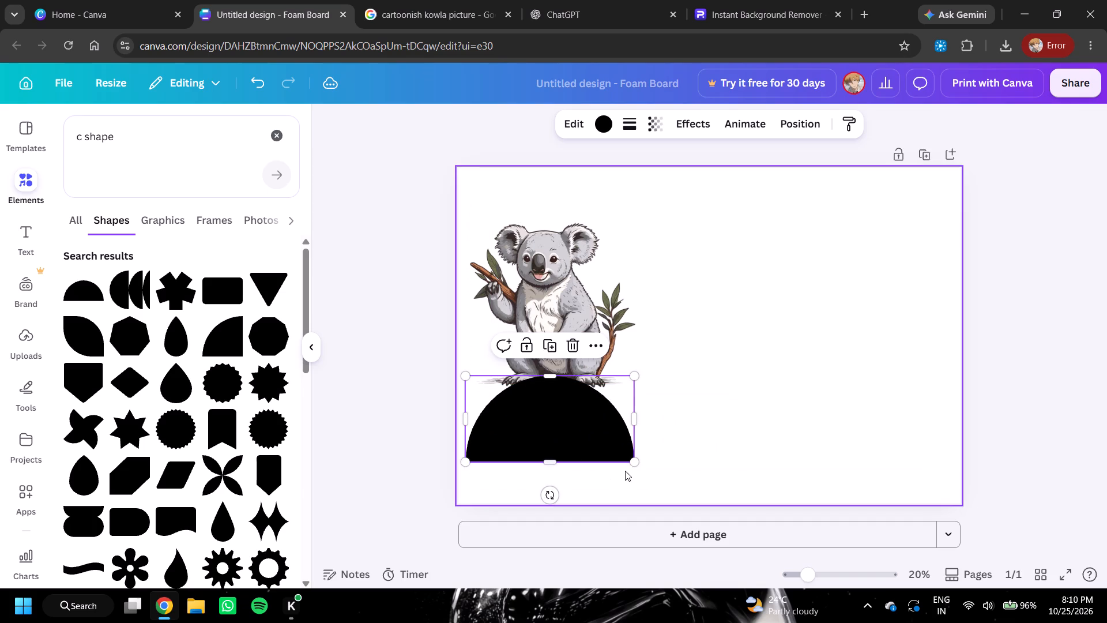
{"action": "left_click_drag", "start_coordinate": [634, 462], "coordinate": [665, 498]}
{"action": "left_click_drag", "start_coordinate": [668, 501], "coordinate": [691, 527]}
{"action": "double_click", "coordinate": [691, 527]}
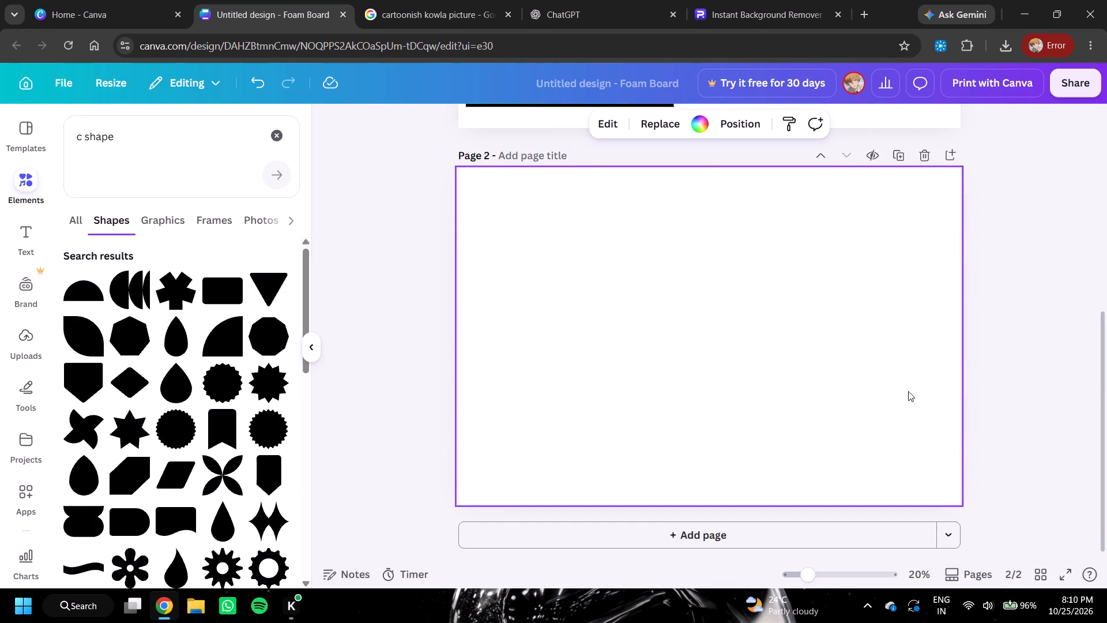
{"action": "left_click", "coordinate": [927, 159]}
Move the semicircle into the page's lower-left corner, below the koala.
{"action": "left_click_drag", "start_coordinate": [570, 449], "coordinate": [604, 455]}
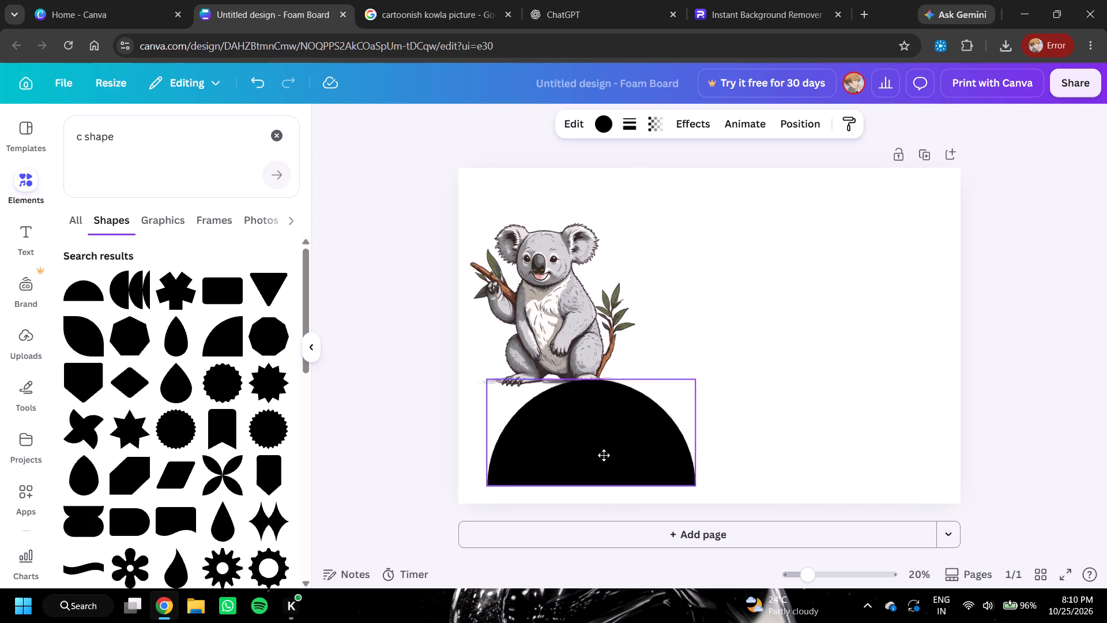
{"action": "left_click", "coordinate": [625, 457]}
{"action": "left_click_drag", "start_coordinate": [604, 455], "coordinate": [610, 456]}
{"action": "left_click", "coordinate": [653, 461]}
{"action": "left_click_drag", "start_coordinate": [653, 461], "coordinate": [607, 482]}
{"action": "left_click", "coordinate": [607, 482]}
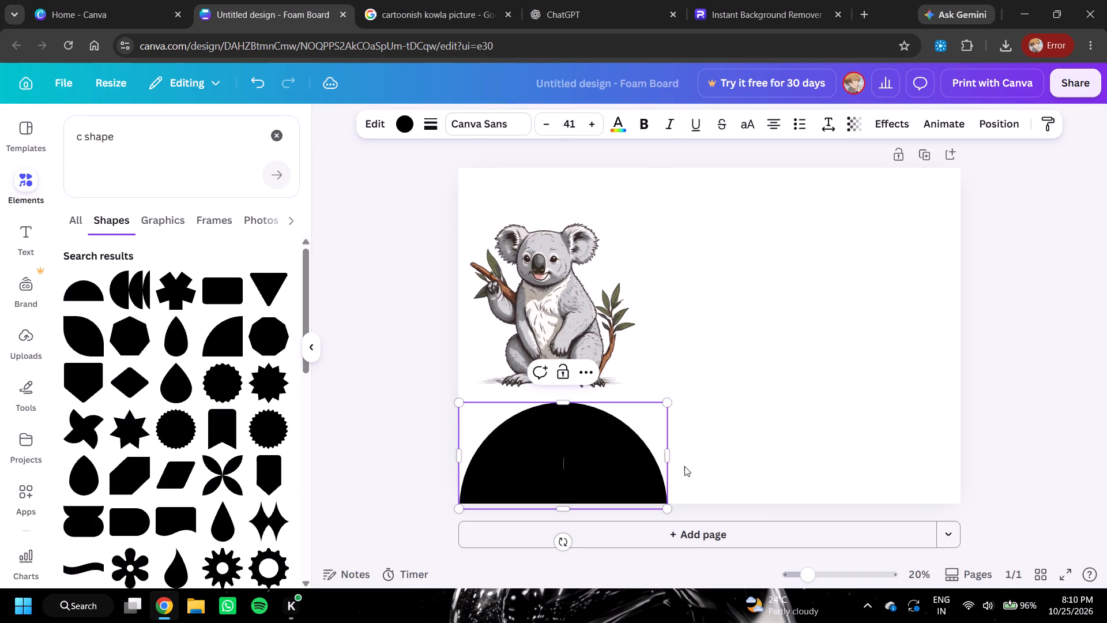
Widen the black semicircle from its right side to about 33.1 wide, so it nearly spans the page.
{"action": "left_click_drag", "start_coordinate": [671, 460], "coordinate": [817, 461]}
{"action": "left_click_drag", "start_coordinate": [823, 462], "coordinate": [884, 462]}
{"action": "left_click_drag", "start_coordinate": [890, 463], "coordinate": [916, 464]}
{"action": "double_click", "coordinate": [916, 464]}
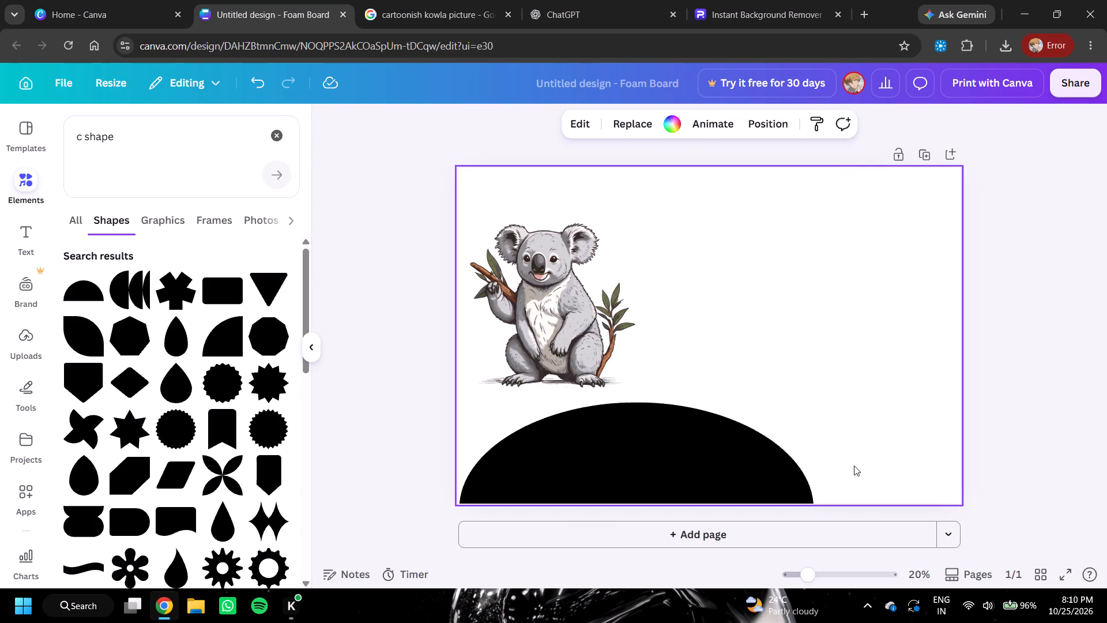
{"action": "left_click", "coordinate": [731, 451]}
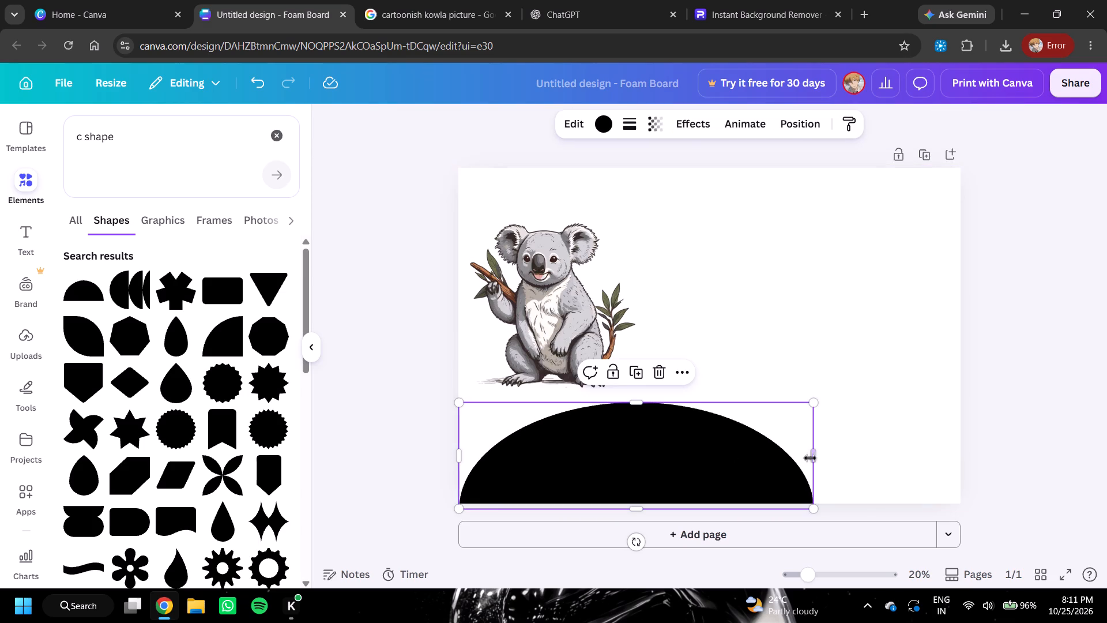
{"action": "left_click_drag", "start_coordinate": [815, 458], "coordinate": [922, 459]}
{"action": "left_click_drag", "start_coordinate": [924, 459], "coordinate": [947, 459]}
{"action": "left_click", "coordinate": [947, 459]}
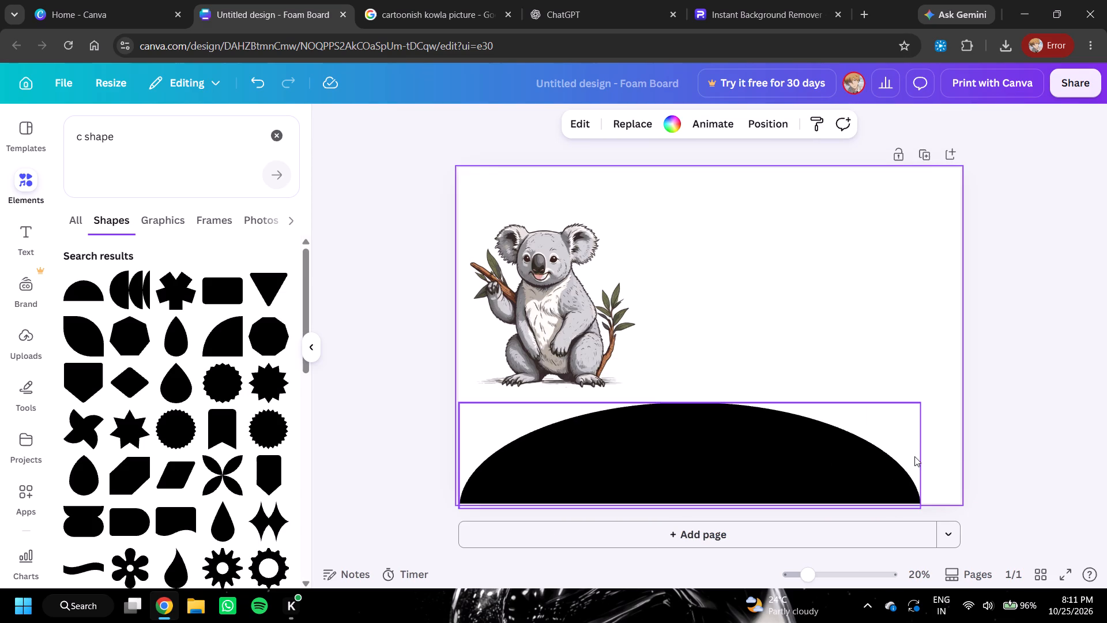
Make the semicircle much taller by raising its top edge, shifting it up and right over the page.
{"action": "double_click", "coordinate": [740, 420]}
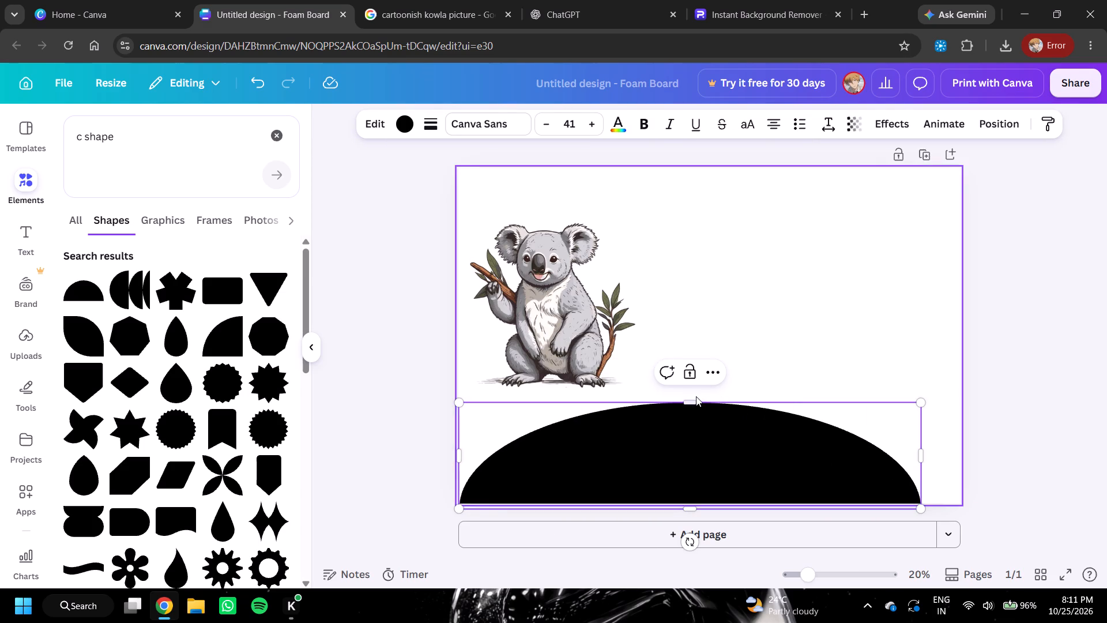
{"action": "left_click_drag", "start_coordinate": [693, 399], "coordinate": [698, 376]}
{"action": "left_click_drag", "start_coordinate": [698, 374], "coordinate": [710, 350]}
{"action": "left_click_drag", "start_coordinate": [747, 436], "coordinate": [800, 401]}
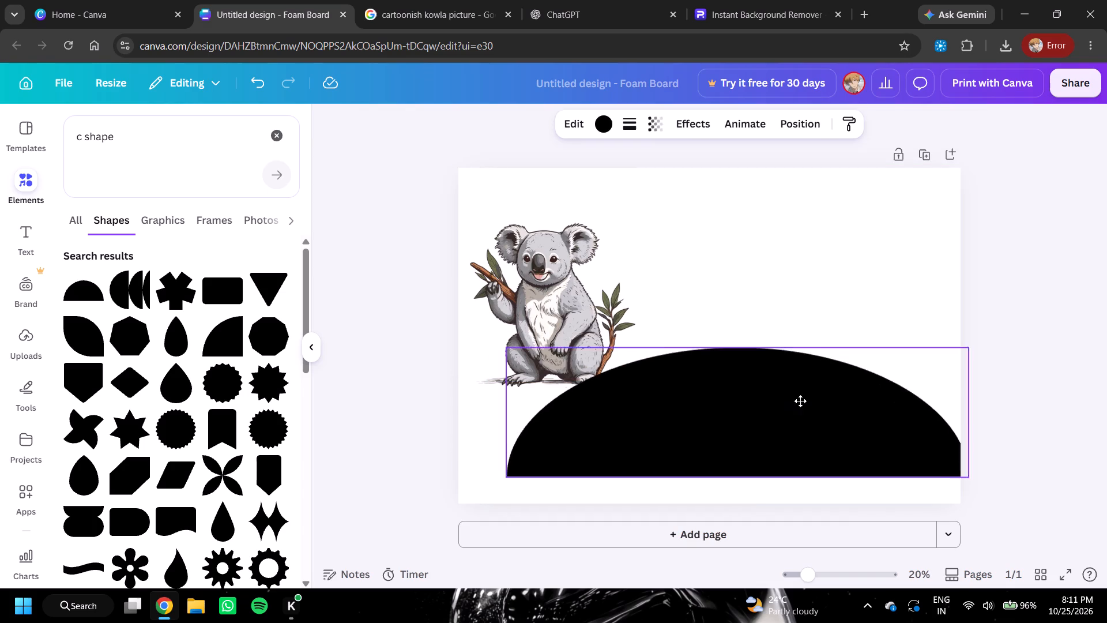
{"action": "left_click_drag", "start_coordinate": [800, 401], "coordinate": [804, 399]}
{"action": "left_click_drag", "start_coordinate": [750, 341], "coordinate": [750, 332]}
{"action": "left_click_drag", "start_coordinate": [750, 331], "coordinate": [747, 235]}
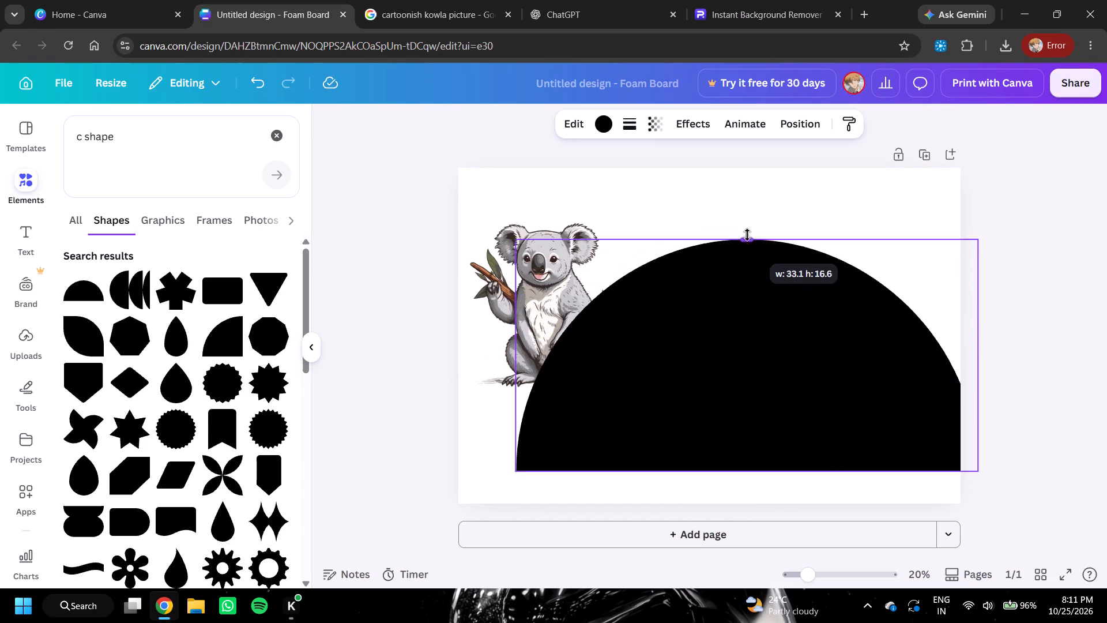
{"action": "left_click_drag", "start_coordinate": [747, 235], "coordinate": [745, 220]}
Move the semicircle beyond the page's right edge and extend it downward to nearly the full page height.
{"action": "left_click_drag", "start_coordinate": [803, 314], "coordinate": [863, 405]}
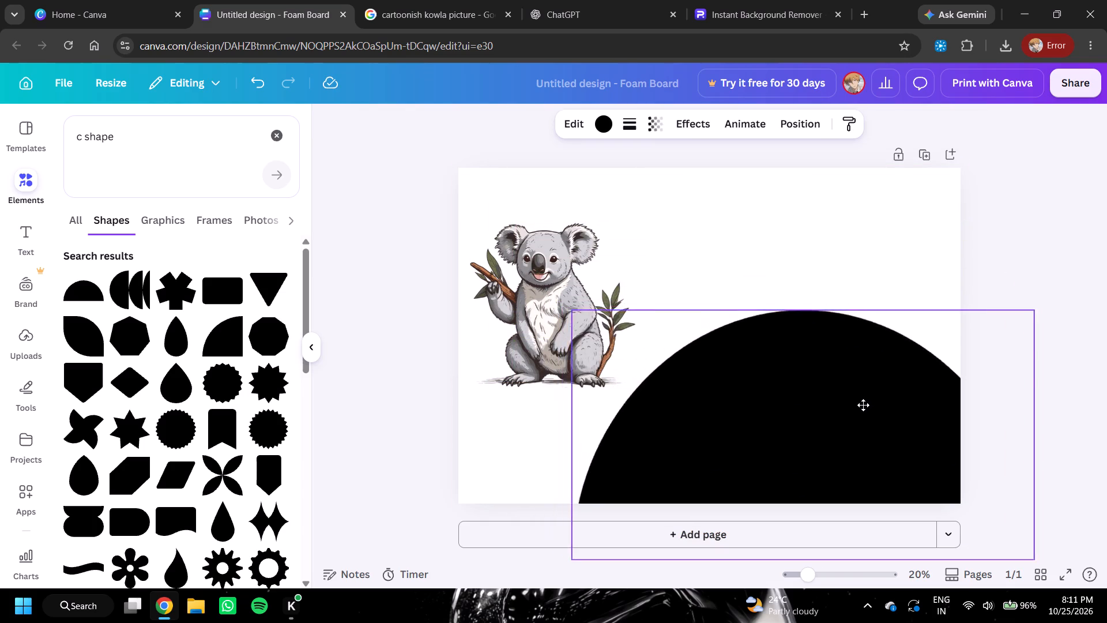
{"action": "left_click_drag", "start_coordinate": [863, 405], "coordinate": [959, 377]}
{"action": "left_click_drag", "start_coordinate": [961, 375], "coordinate": [929, 313]}
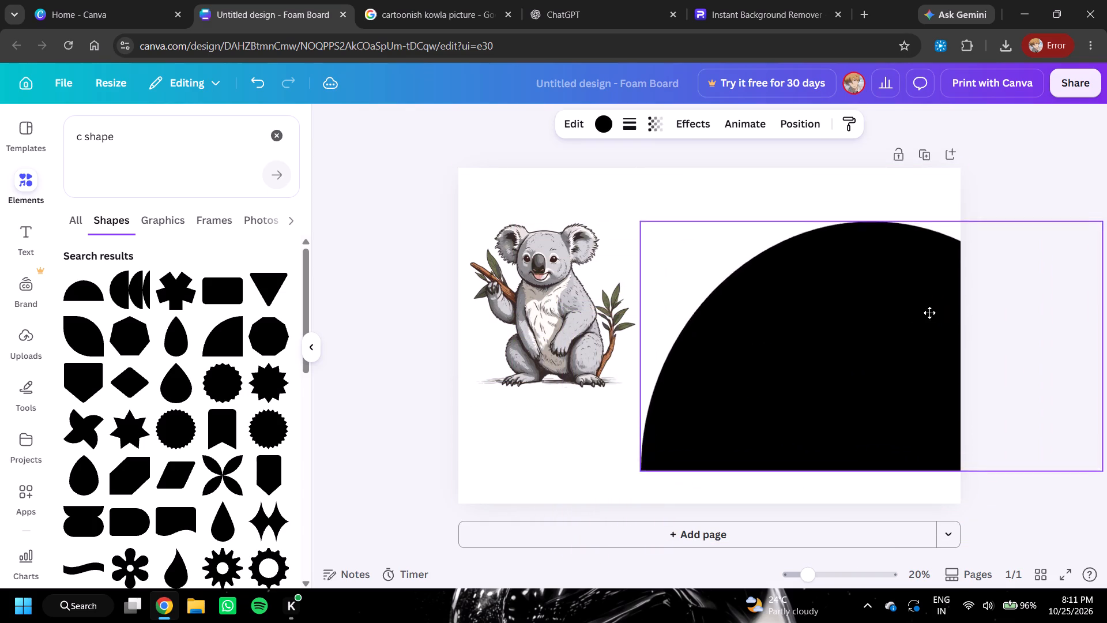
{"action": "left_click_drag", "start_coordinate": [929, 313], "coordinate": [906, 275]}
{"action": "left_click_drag", "start_coordinate": [848, 434], "coordinate": [855, 520]}
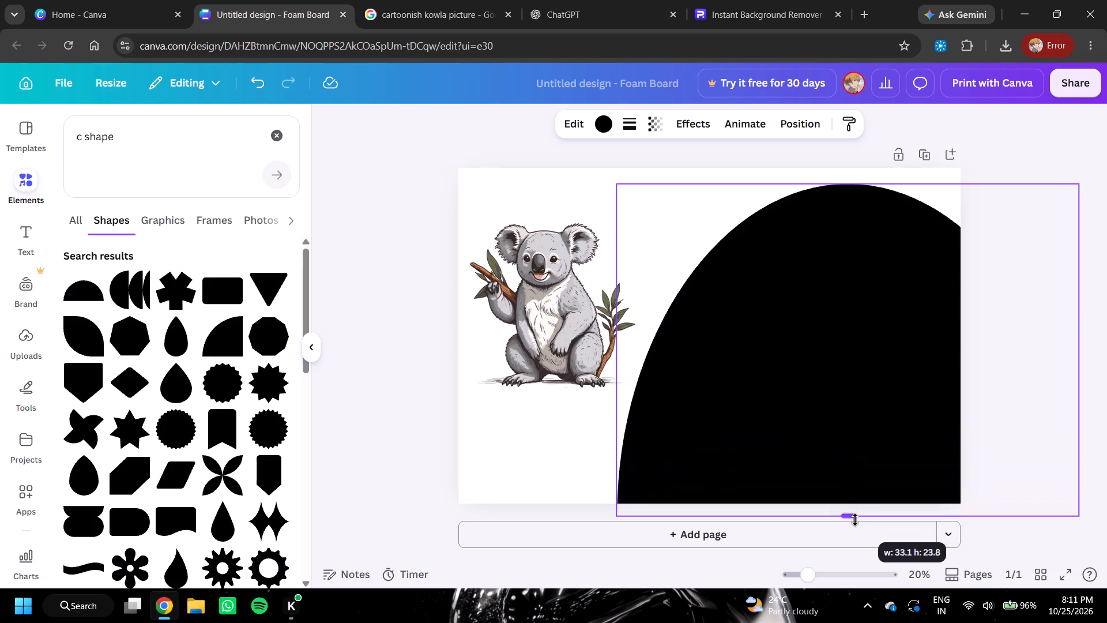
{"action": "left_click_drag", "start_coordinate": [855, 520], "coordinate": [857, 512]}
{"action": "left_click_drag", "start_coordinate": [846, 369], "coordinate": [898, 355]}
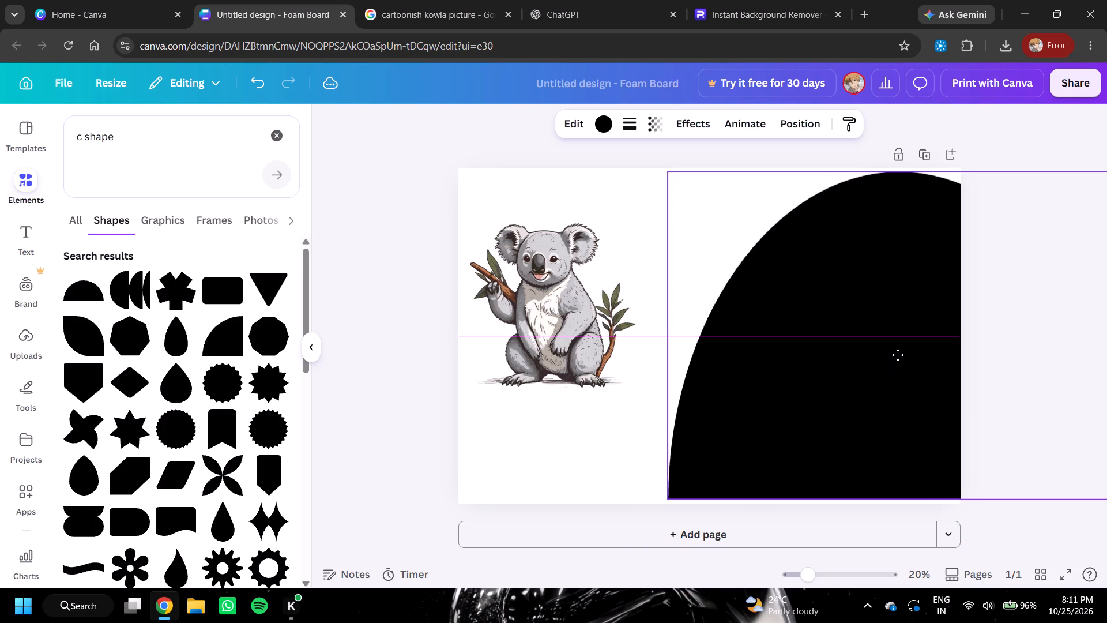
{"action": "left_click_drag", "start_coordinate": [898, 355], "coordinate": [867, 352]}
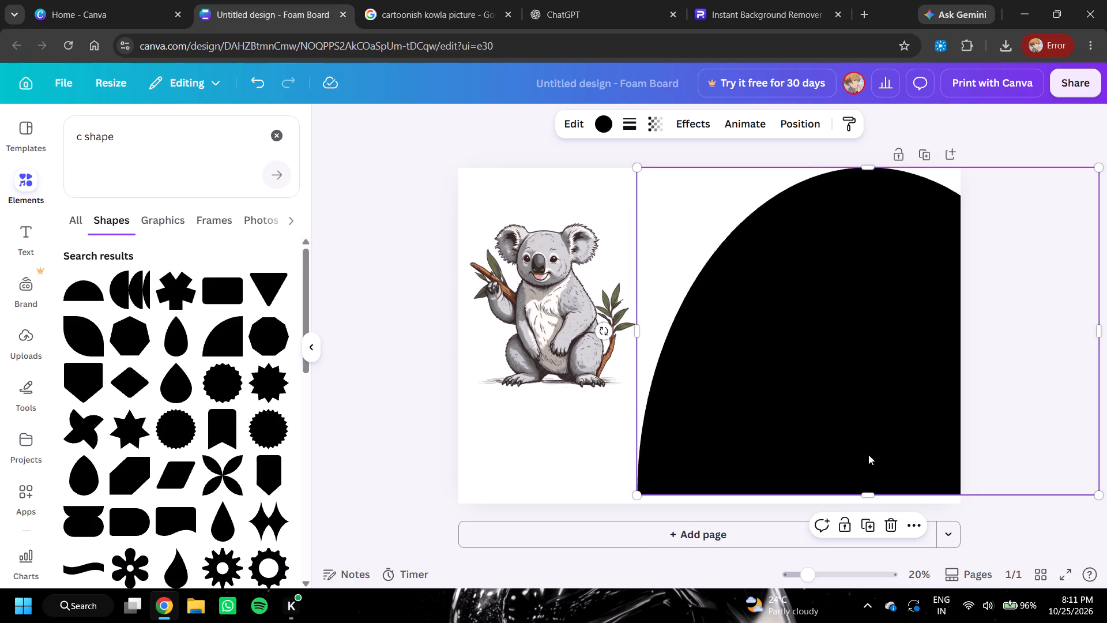
Extend the shape's bottom further and position it to overrun the page's top, right and bottom edges, leaving its curve beside the koala.
{"action": "left_click_drag", "start_coordinate": [865, 491], "coordinate": [869, 513]}
{"action": "left_click_drag", "start_coordinate": [878, 401], "coordinate": [876, 401]}
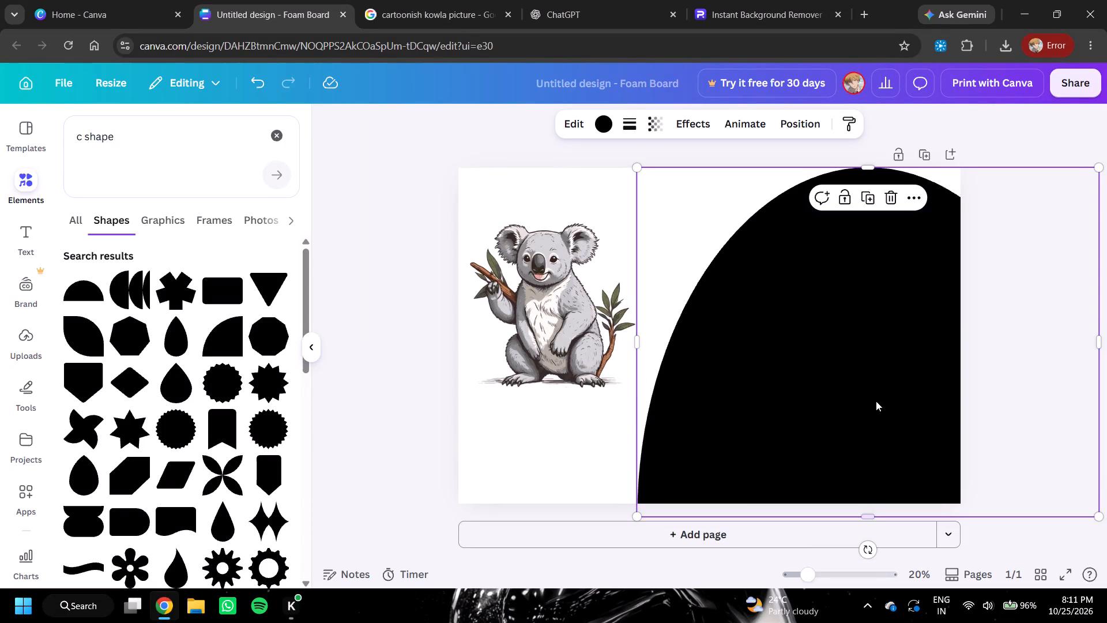
{"action": "left_click_drag", "start_coordinate": [876, 401], "coordinate": [883, 387]}
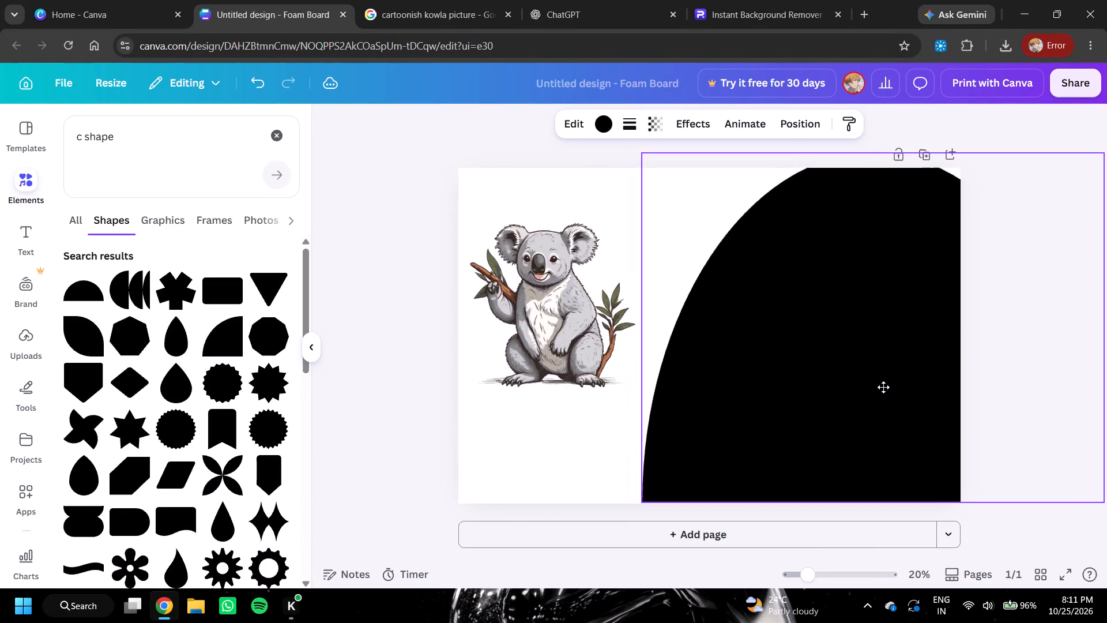
{"action": "left_click_drag", "start_coordinate": [883, 387], "coordinate": [895, 347]}
{"action": "left_click_drag", "start_coordinate": [887, 459], "coordinate": [881, 487]}
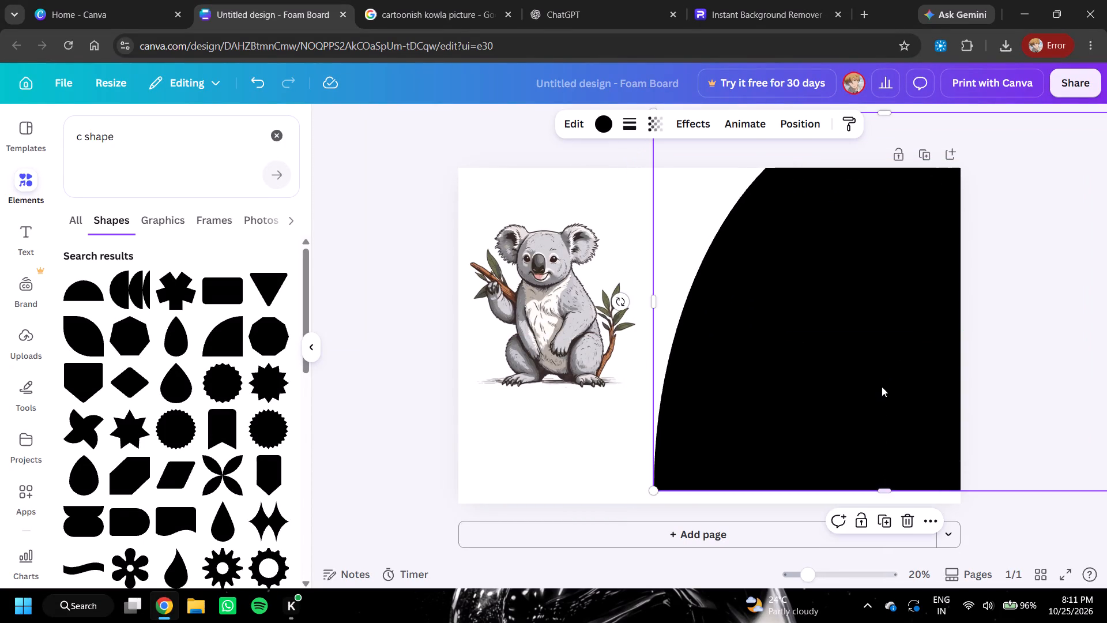
{"action": "left_click_drag", "start_coordinate": [882, 385], "coordinate": [876, 407]}
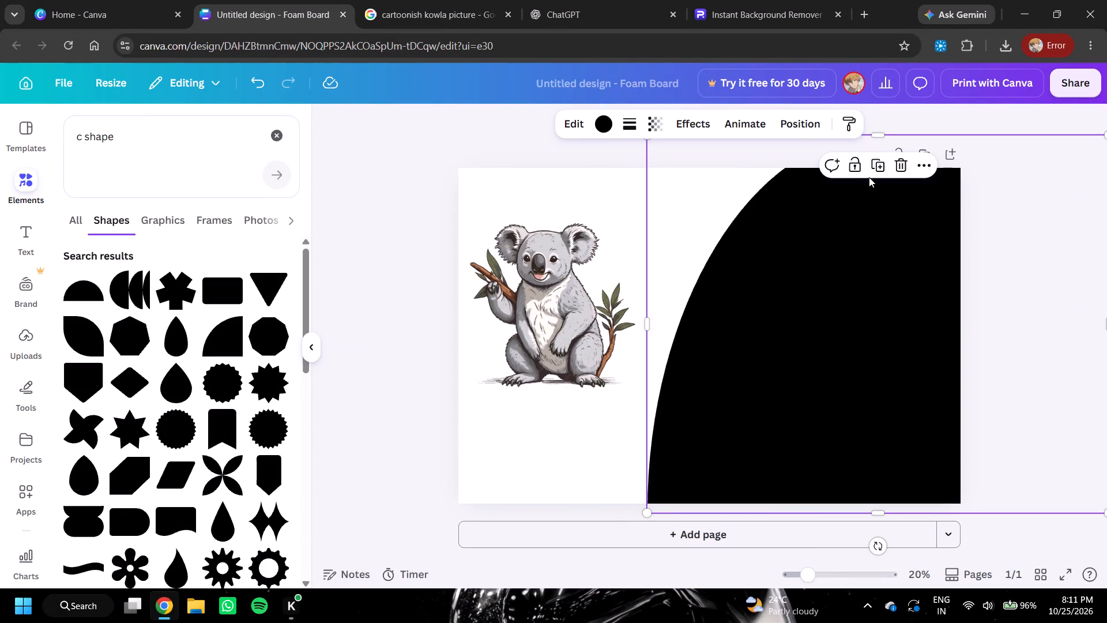
Lock the large black shape in place and deselect it.
{"action": "left_click", "coordinate": [854, 163]}
{"action": "left_click", "coordinate": [985, 316]}
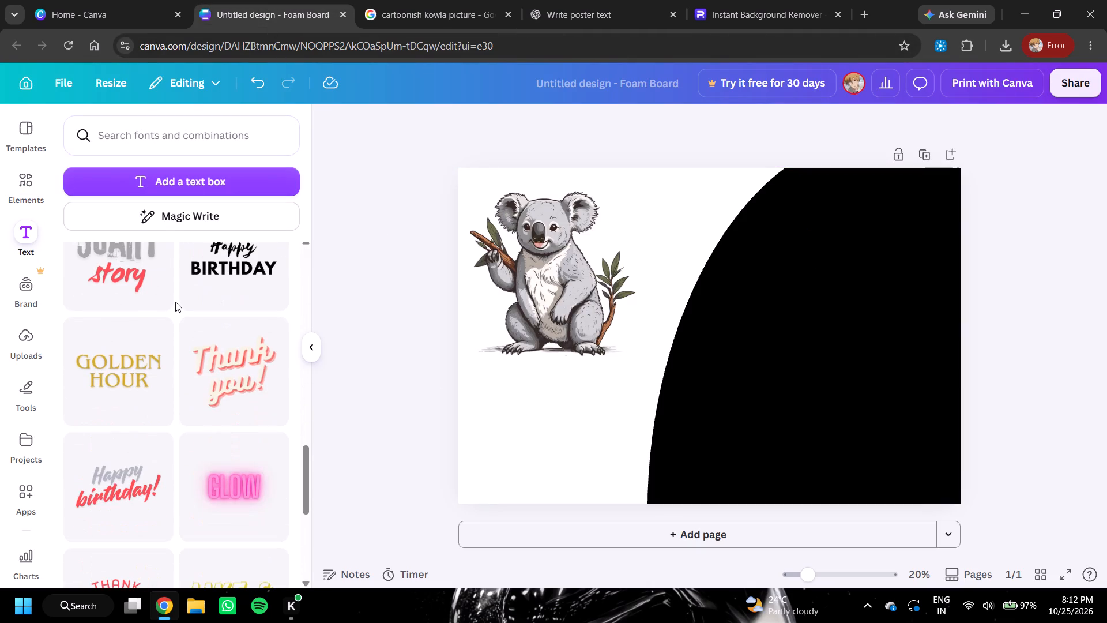
{"action": "scroll", "coordinate": [175, 301], "scroll_direction": "down", "scroll_amount": 8}
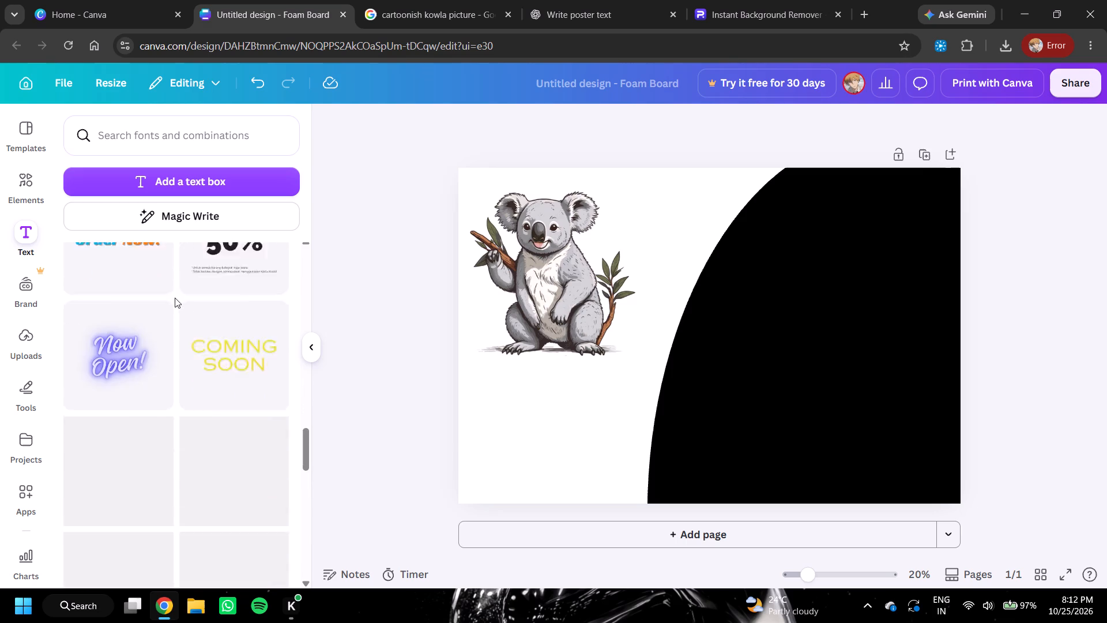
{"action": "scroll", "coordinate": [174, 297], "scroll_direction": "down", "scroll_amount": 8}
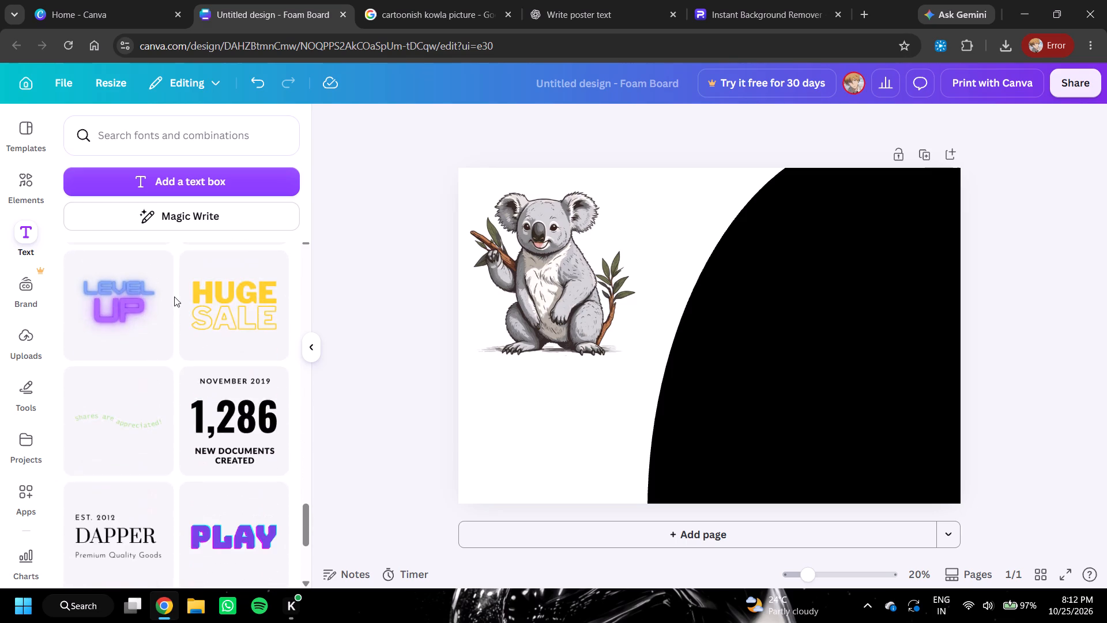
{"action": "scroll", "coordinate": [174, 297], "scroll_direction": "down", "scroll_amount": 8}
{"action": "scroll", "coordinate": [174, 297], "scroll_direction": "up", "scroll_amount": 2}
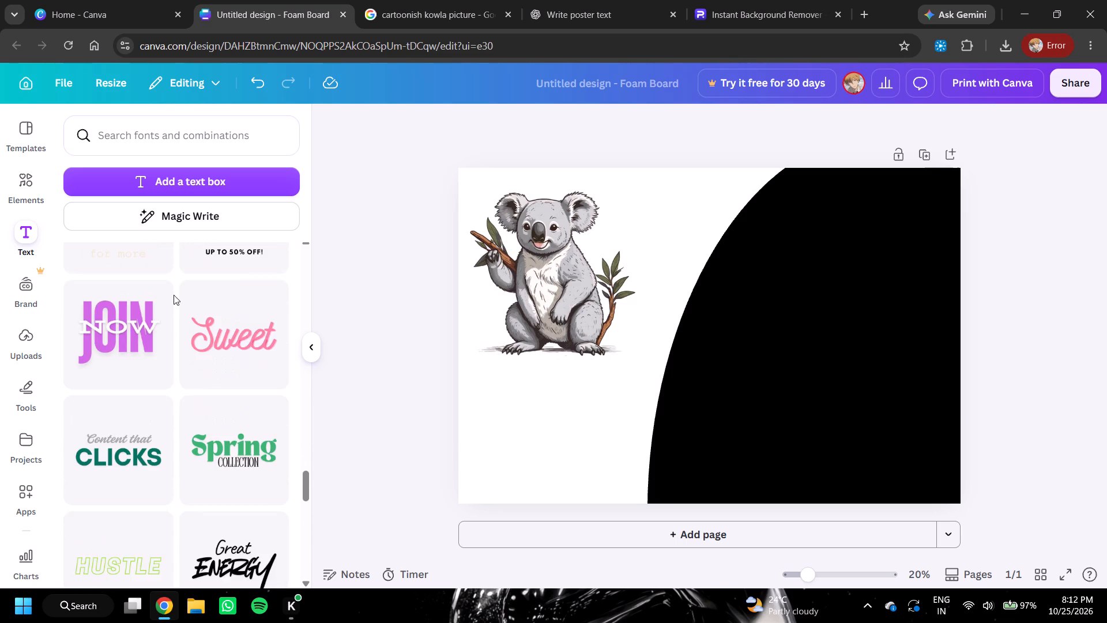
{"action": "scroll", "coordinate": [174, 295], "scroll_direction": "down", "scroll_amount": 8}
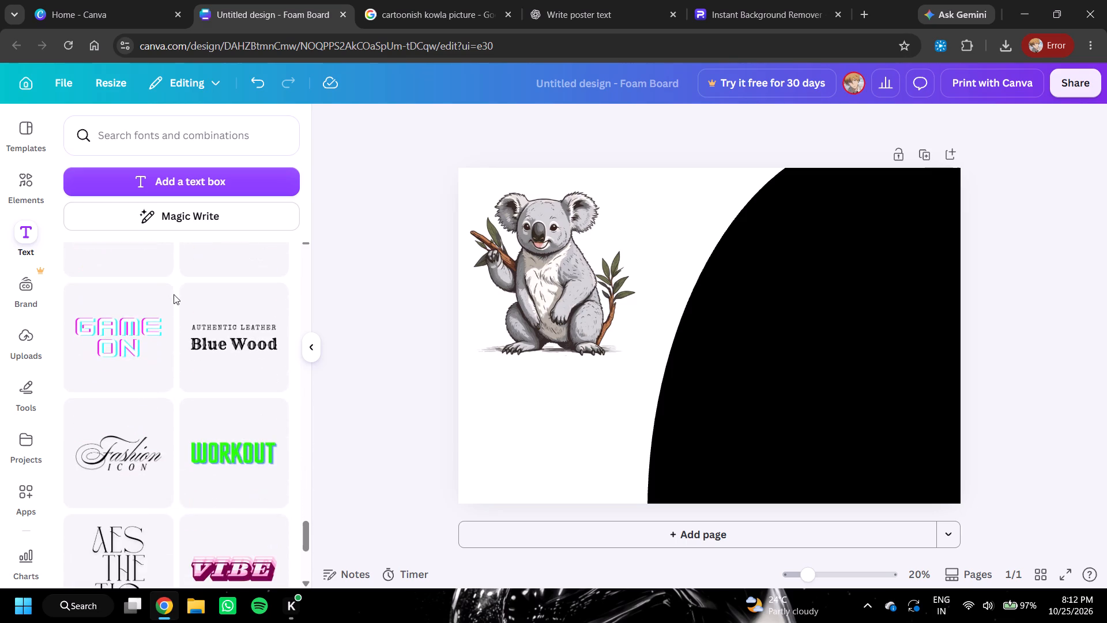
{"action": "scroll", "coordinate": [174, 294], "scroll_direction": "down", "scroll_amount": 3}
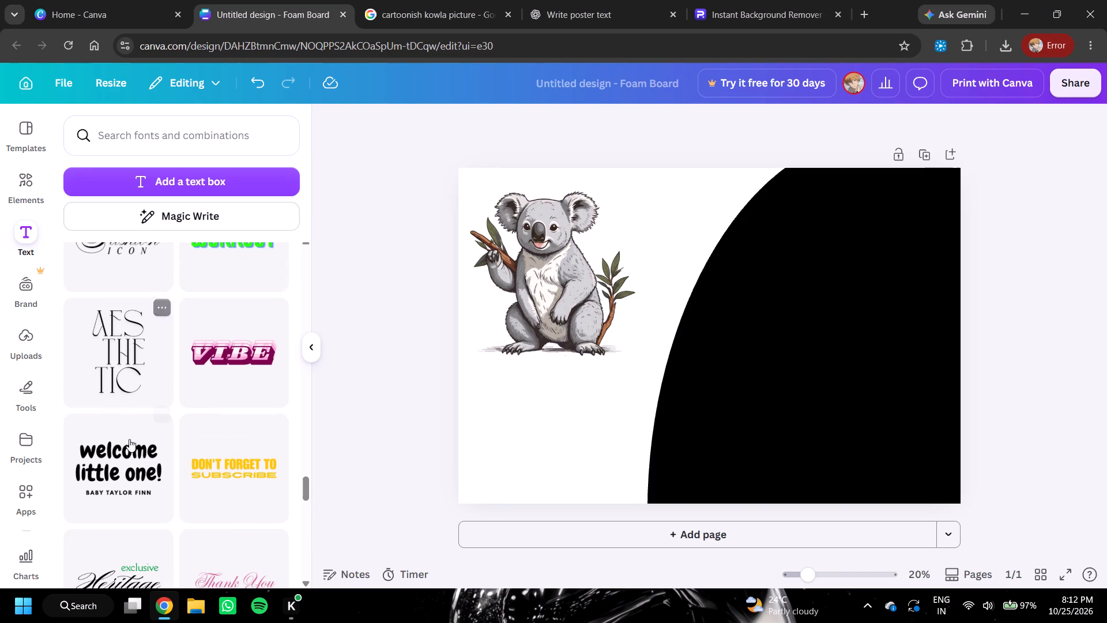
{"action": "double_click", "coordinate": [125, 453]}
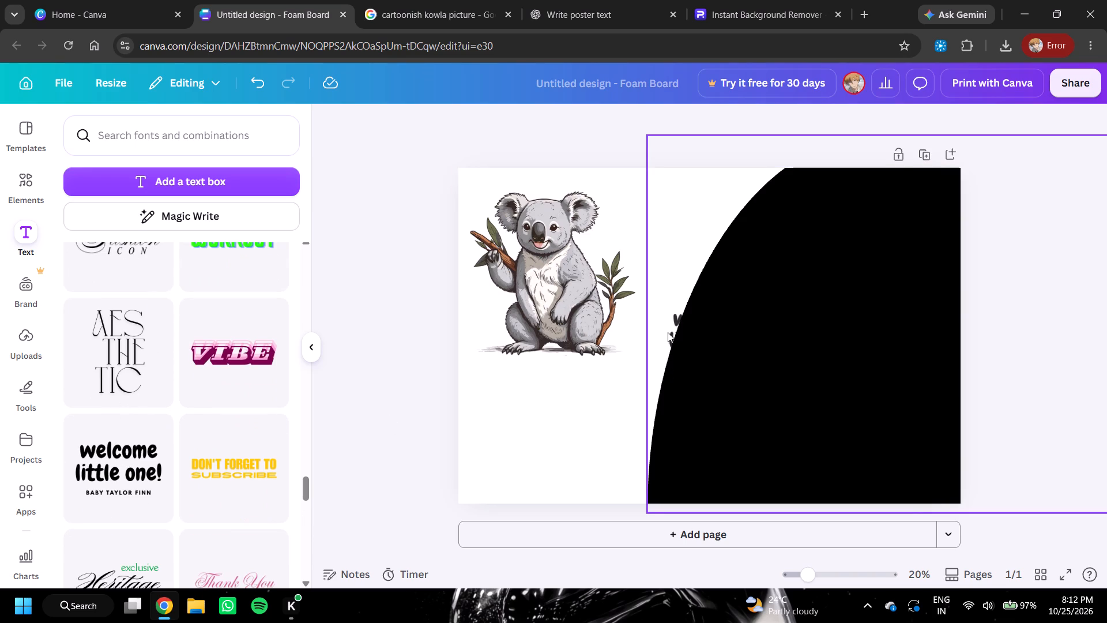
Move a copy of the added "welcome little one!" text group into the white area below the koala.
{"action": "left_click", "coordinate": [668, 331]}
{"action": "left_click_drag", "start_coordinate": [668, 331], "coordinate": [627, 344]}
{"action": "left_click_drag", "start_coordinate": [702, 338], "coordinate": [691, 344]}
{"action": "left_click", "coordinate": [689, 345]}
{"action": "left_click_drag", "start_coordinate": [682, 347], "coordinate": [507, 403]}
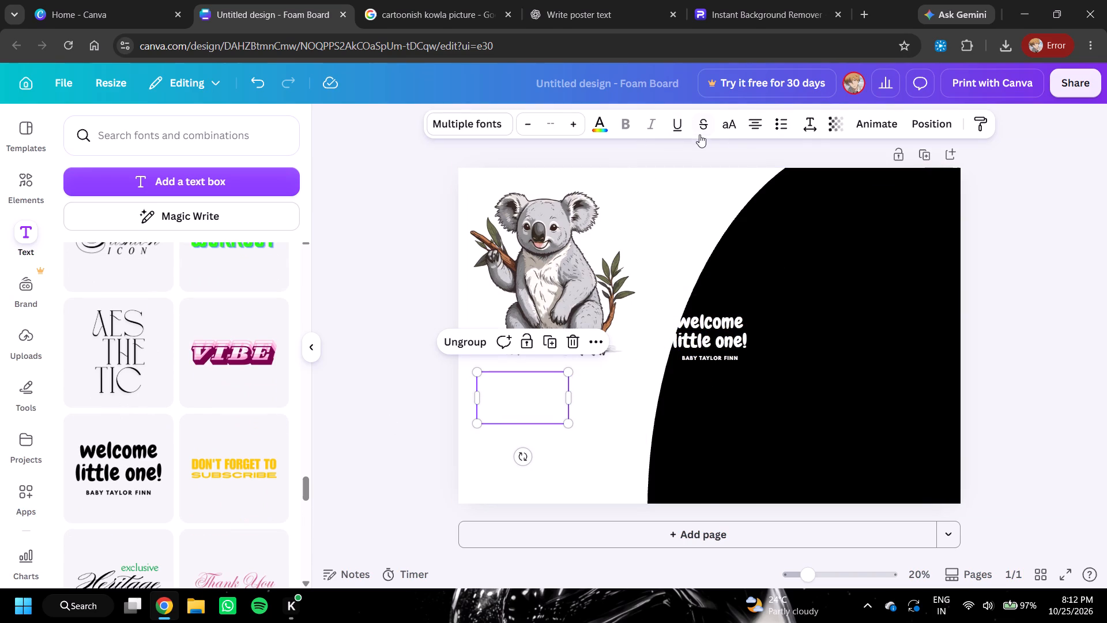
Set the text colour of the group below the koala to the darkest brown from the photo colours.
{"action": "left_click", "coordinate": [604, 125]}
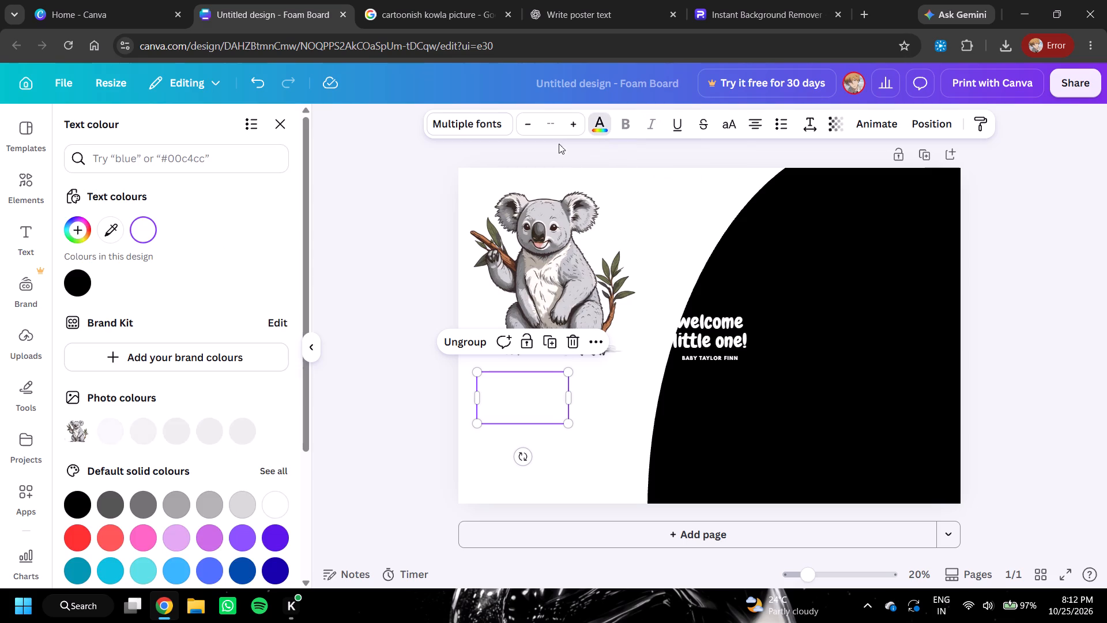
{"action": "left_click", "coordinate": [239, 426]}
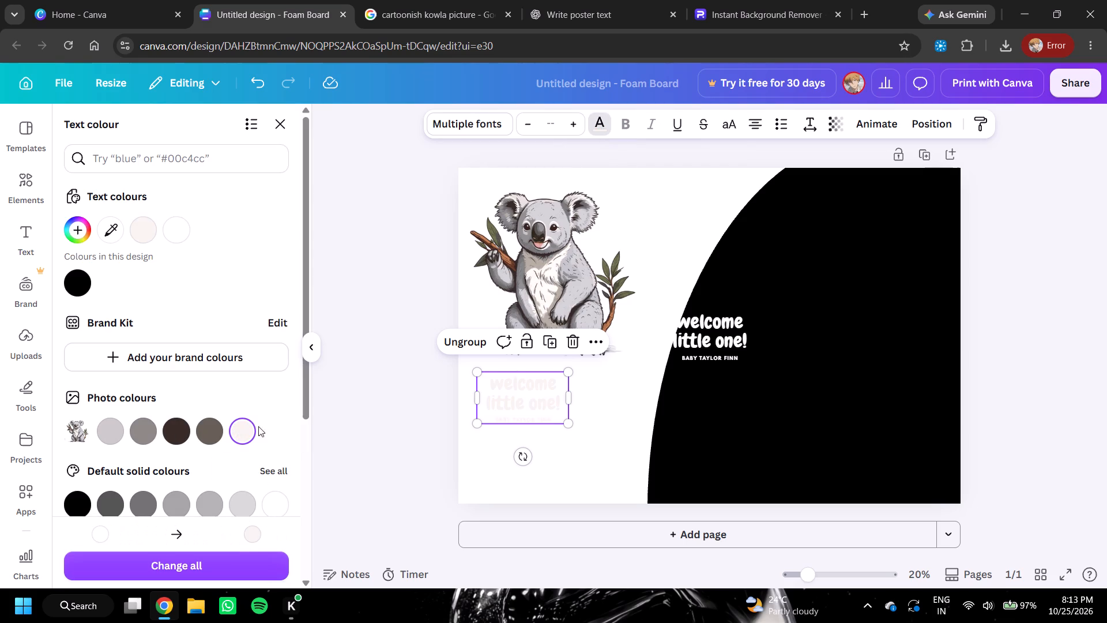
{"action": "left_click", "coordinate": [77, 506]}
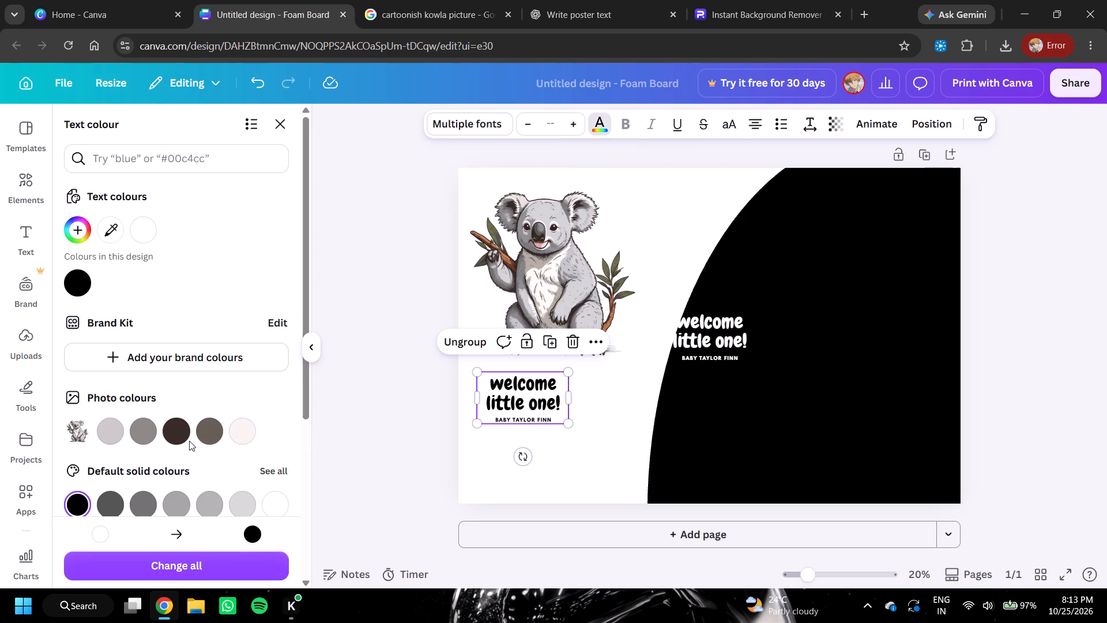
{"action": "left_click", "coordinate": [182, 429]}
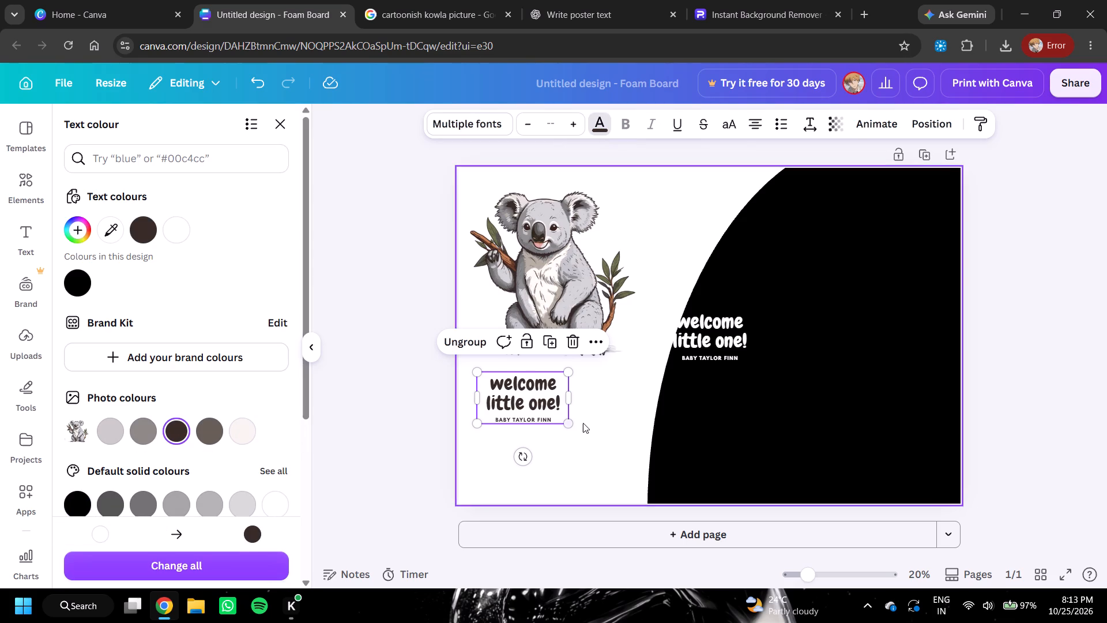
Replace "welcome little one!" below the koala with the copied heading and clear the small placeholder line under it.
{"action": "double_click", "coordinate": [509, 376]}
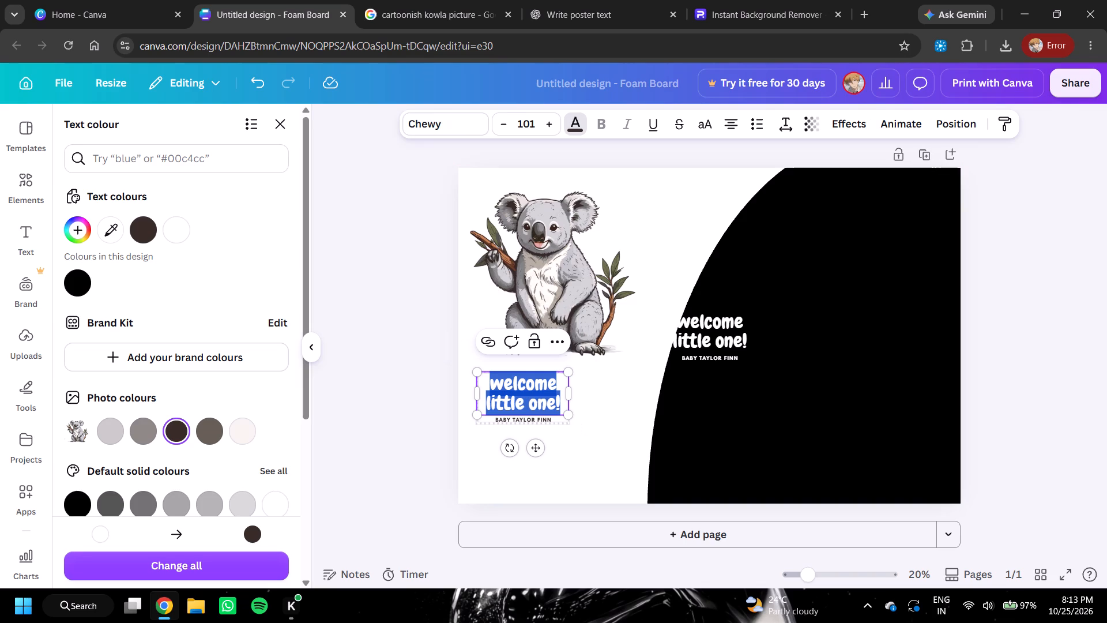
{"action": "key", "text": "ctrl+v"}
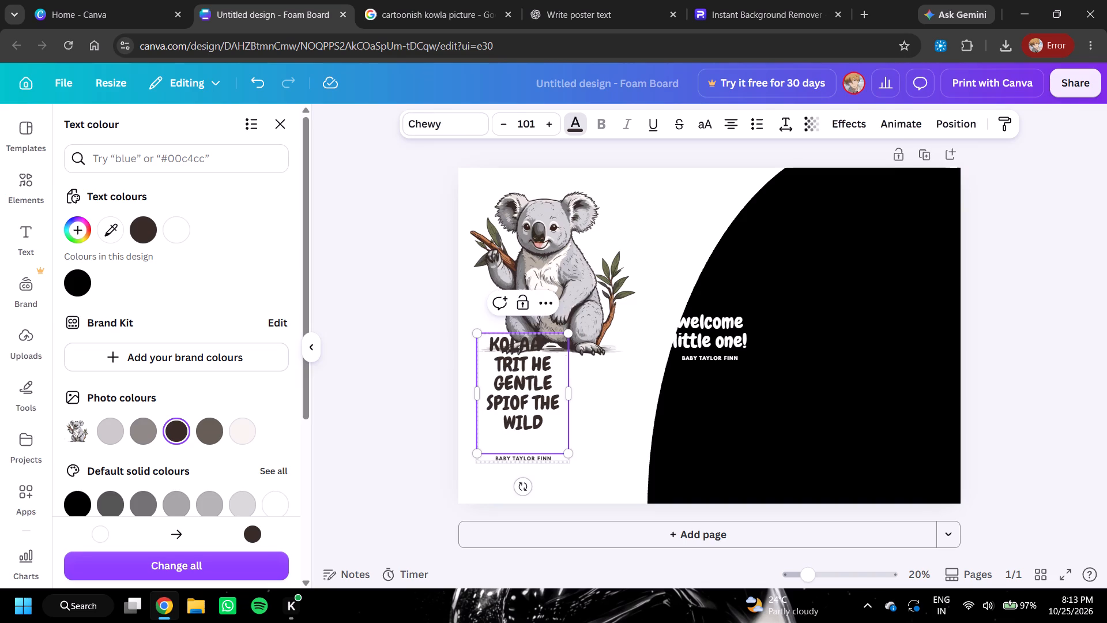
{"action": "double_click", "coordinate": [527, 456]}
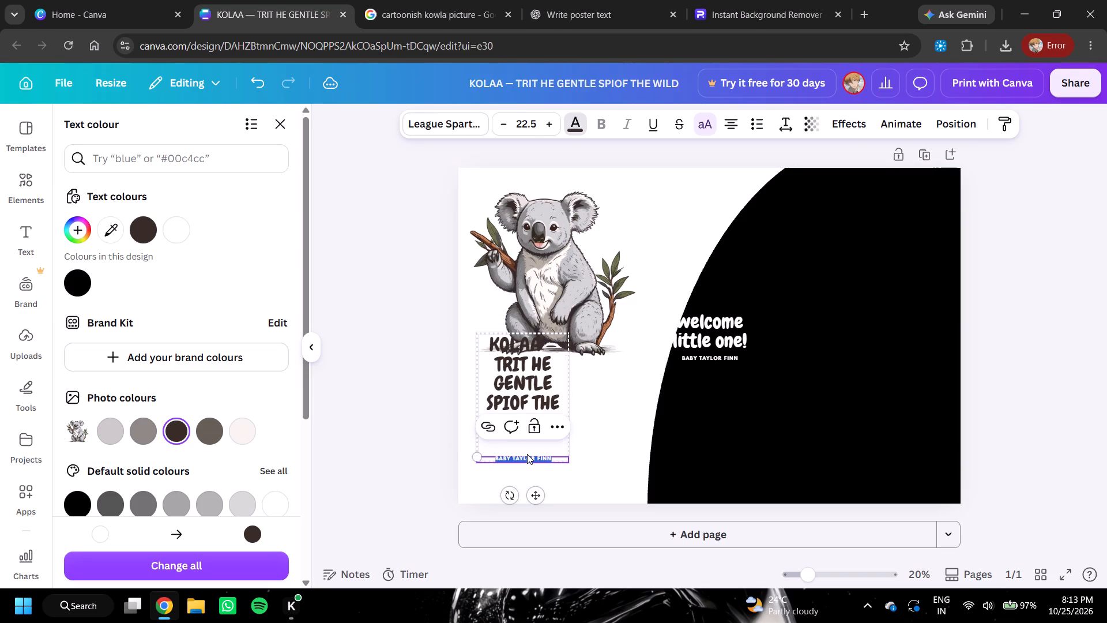
{"action": "key", "text": "BackSpace"}
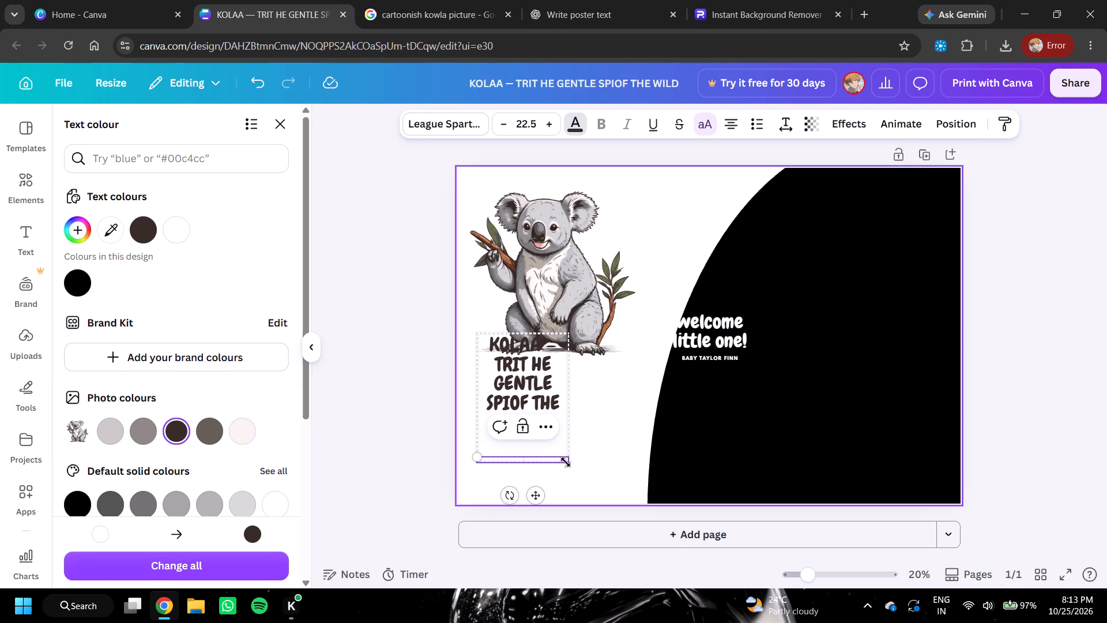
{"action": "left_click", "coordinate": [598, 447]}
Widen the heading text group so it wraps to four lines and move it down just below the koala's feet.
{"action": "left_click", "coordinate": [547, 389]}
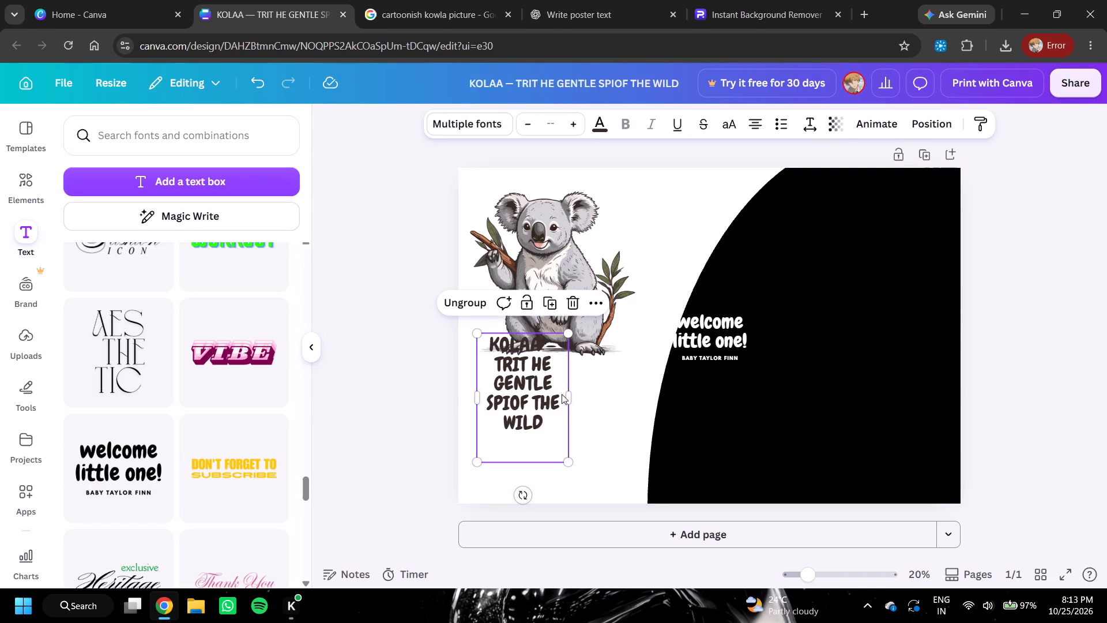
{"action": "left_click_drag", "start_coordinate": [568, 397], "coordinate": [586, 400]}
{"action": "left_click_drag", "start_coordinate": [589, 400], "coordinate": [623, 403]}
{"action": "left_click_drag", "start_coordinate": [537, 377], "coordinate": [538, 395]}
{"action": "left_click_drag", "start_coordinate": [538, 395], "coordinate": [548, 396]}
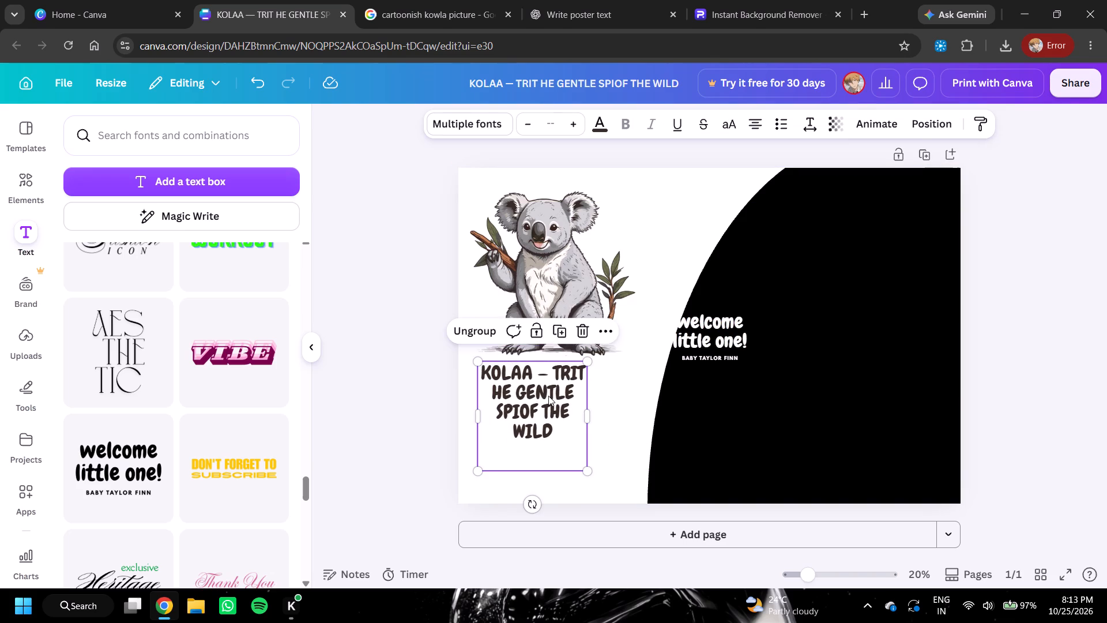
{"action": "left_click_drag", "start_coordinate": [548, 396], "coordinate": [559, 395]}
{"action": "left_click", "coordinate": [559, 395]}
Replace the dash after "KOLAA" in the heading with a comma.
{"action": "left_click", "coordinate": [550, 374]}
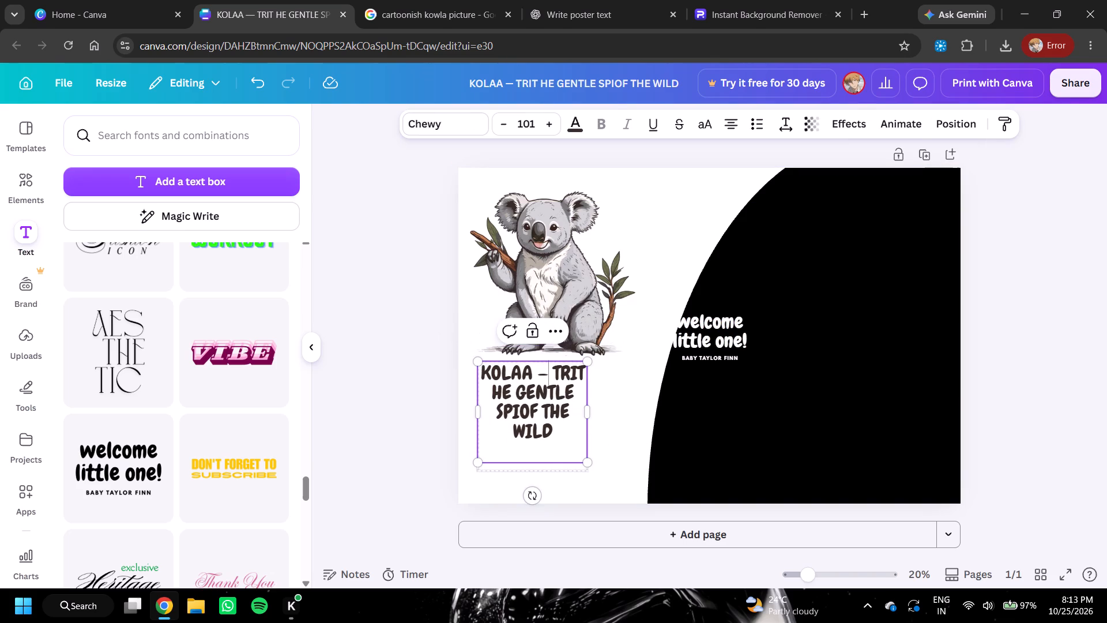
{"action": "key", "text": "BackSpace"}
{"action": "key", "text": "BackSpace"}
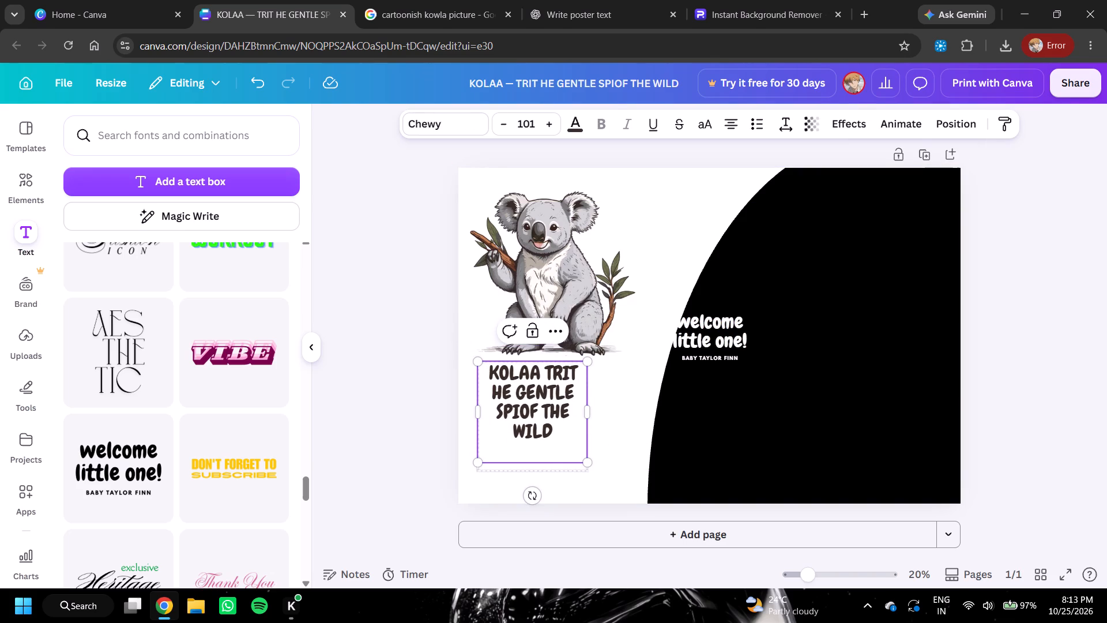
{"action": "key", "text": "comma"}
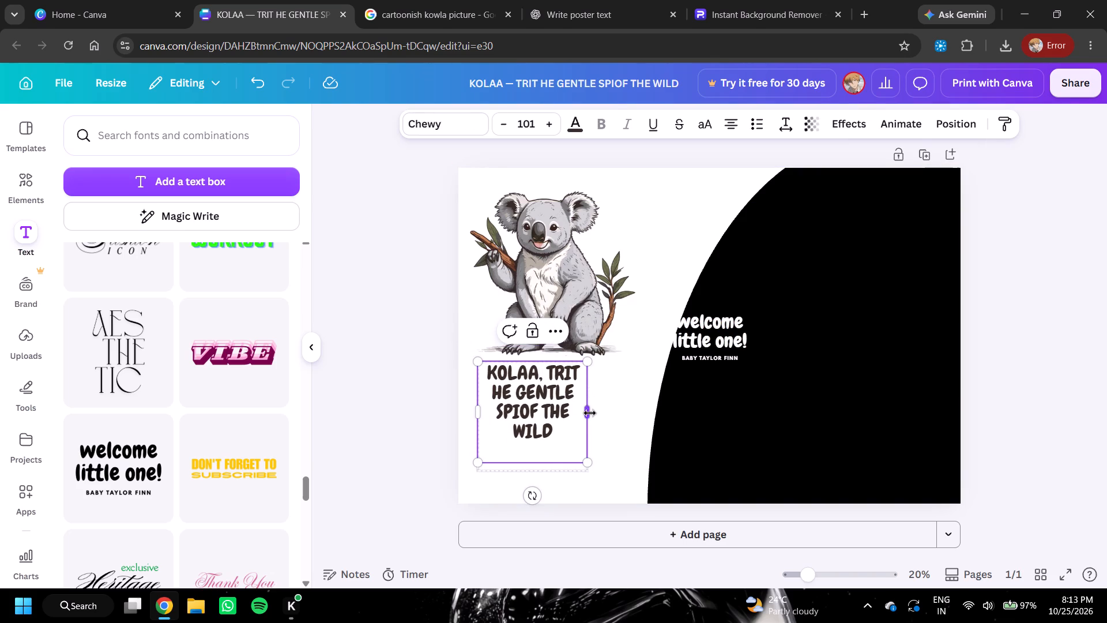
Shift the heading group sideways so it sits centred beneath the koala, and deselect it.
{"action": "left_click_drag", "start_coordinate": [587, 414], "coordinate": [593, 414]}
{"action": "left_click", "coordinate": [619, 405]}
{"action": "left_click_drag", "start_coordinate": [542, 406], "coordinate": [549, 407]}
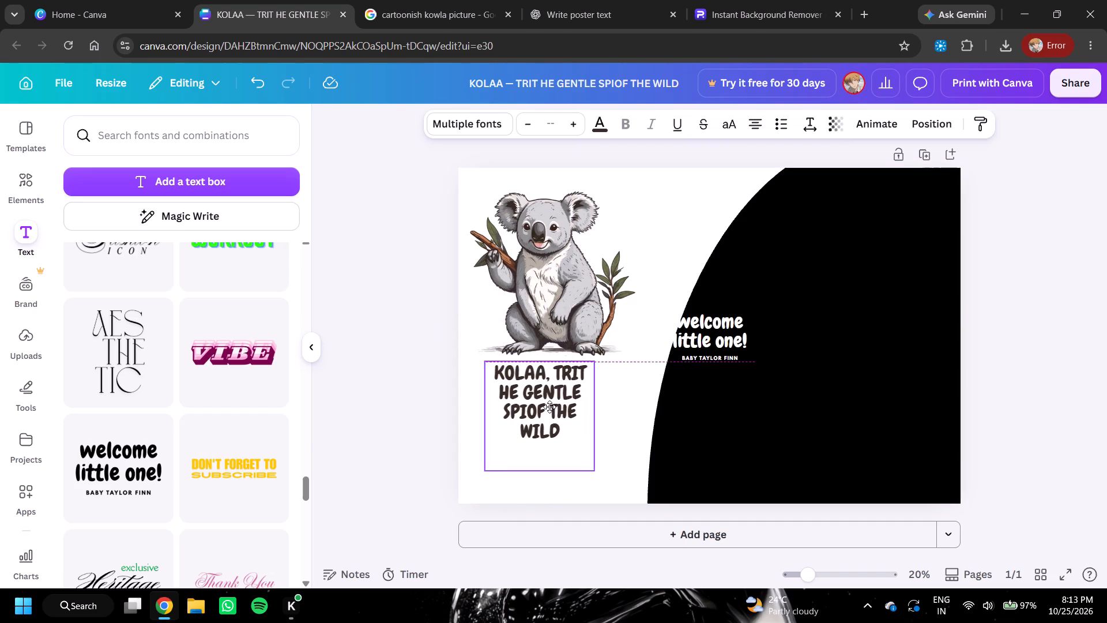
{"action": "left_click_drag", "start_coordinate": [549, 407], "coordinate": [557, 407]}
{"action": "left_click", "coordinate": [557, 407]}
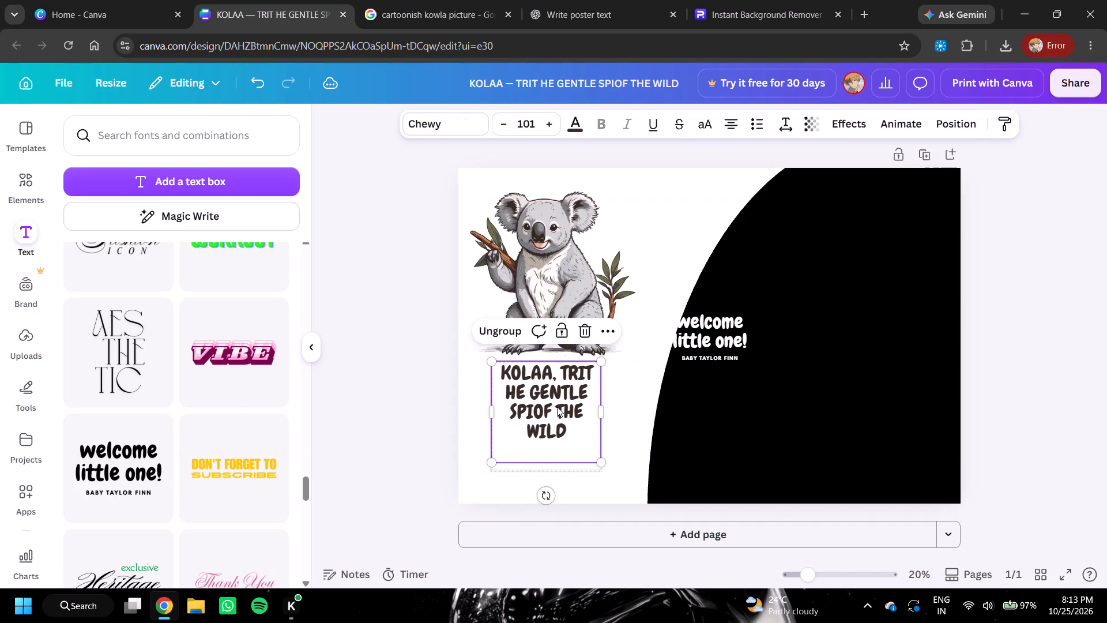
{"action": "left_click", "coordinate": [652, 430]}
{"action": "left_click_drag", "start_coordinate": [567, 407], "coordinate": [573, 408]}
{"action": "left_click", "coordinate": [711, 421]}
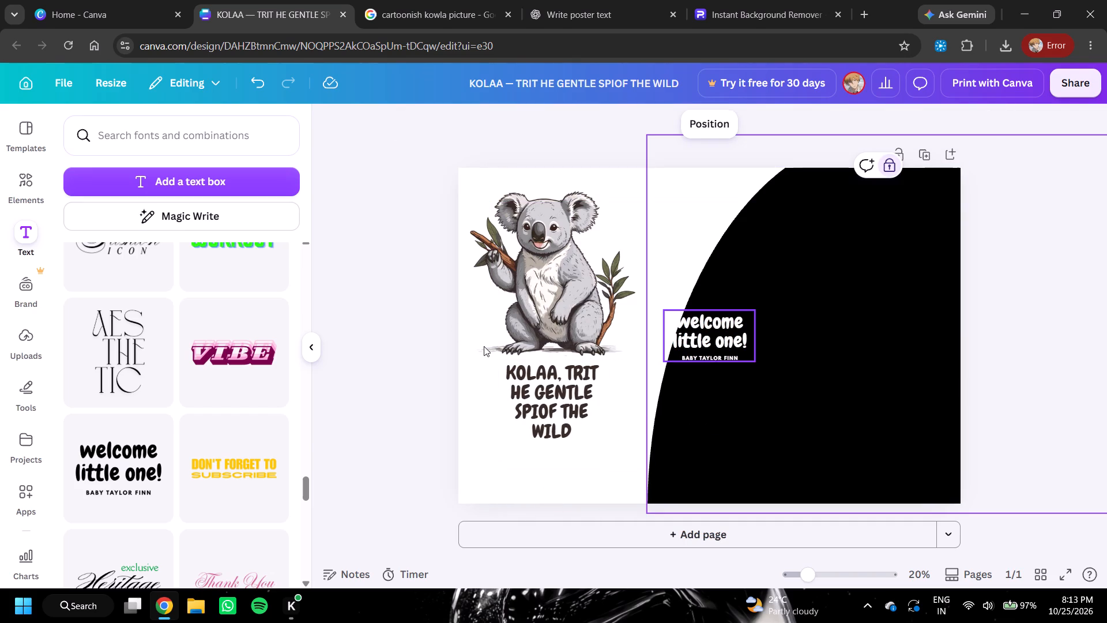
{"action": "left_click", "coordinate": [408, 333]}
Delete the leftover white "welcome little one!" text group overlapping the black curved shape.
{"action": "left_click", "coordinate": [687, 335]}
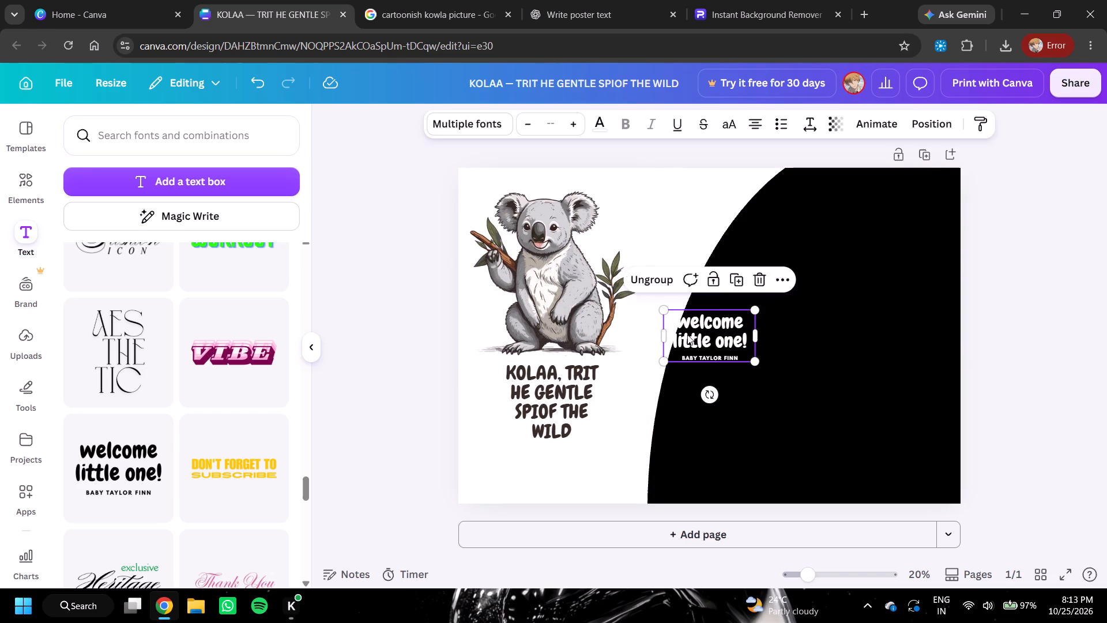
{"action": "left_click", "coordinate": [760, 277]}
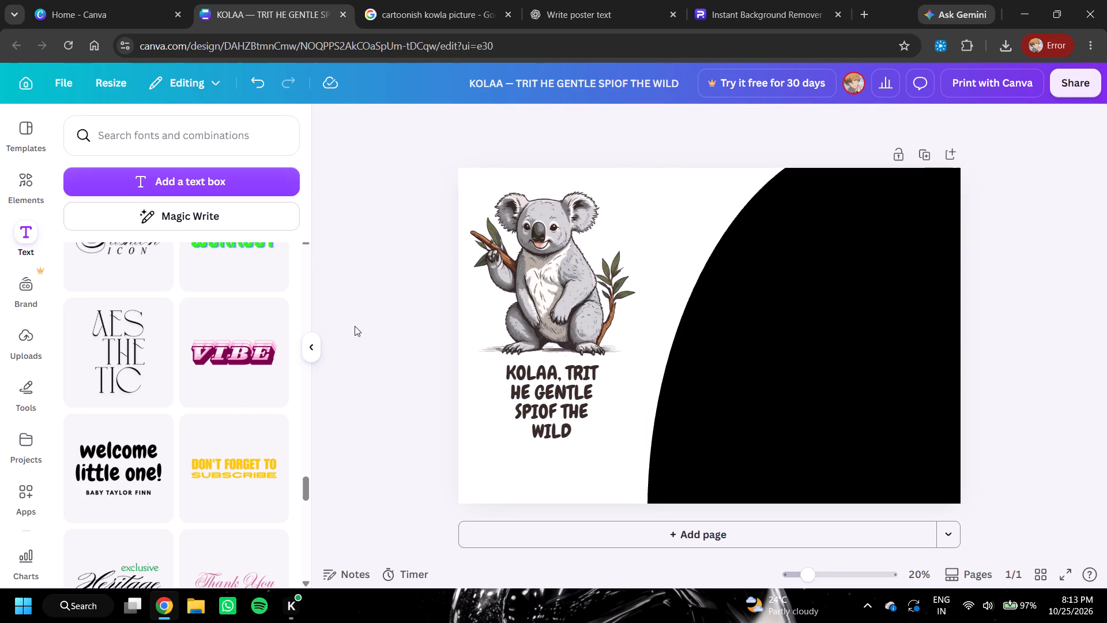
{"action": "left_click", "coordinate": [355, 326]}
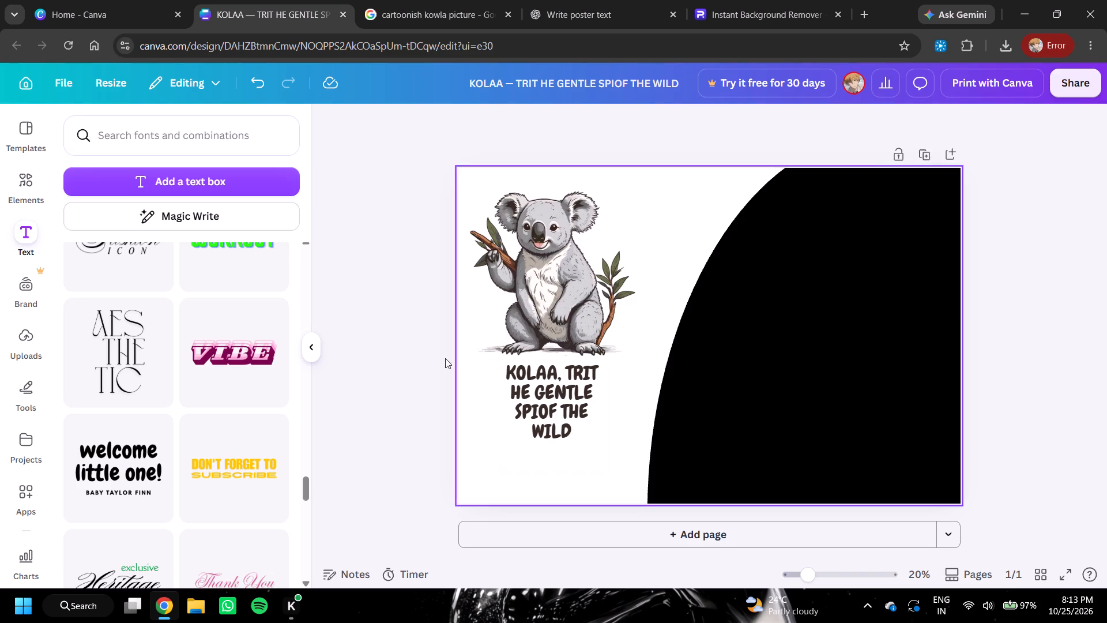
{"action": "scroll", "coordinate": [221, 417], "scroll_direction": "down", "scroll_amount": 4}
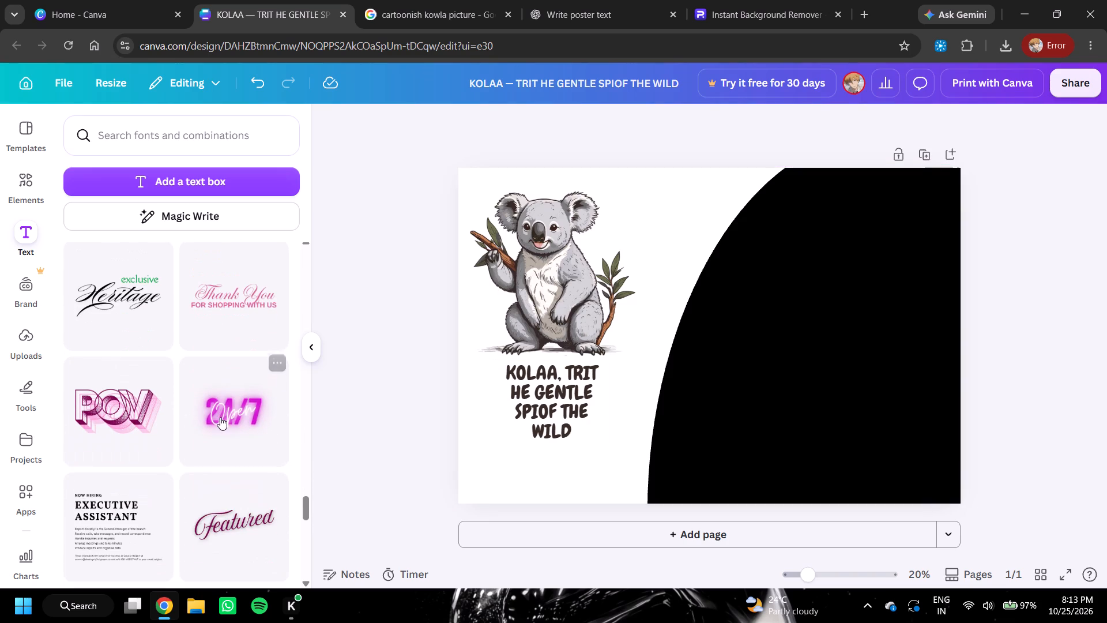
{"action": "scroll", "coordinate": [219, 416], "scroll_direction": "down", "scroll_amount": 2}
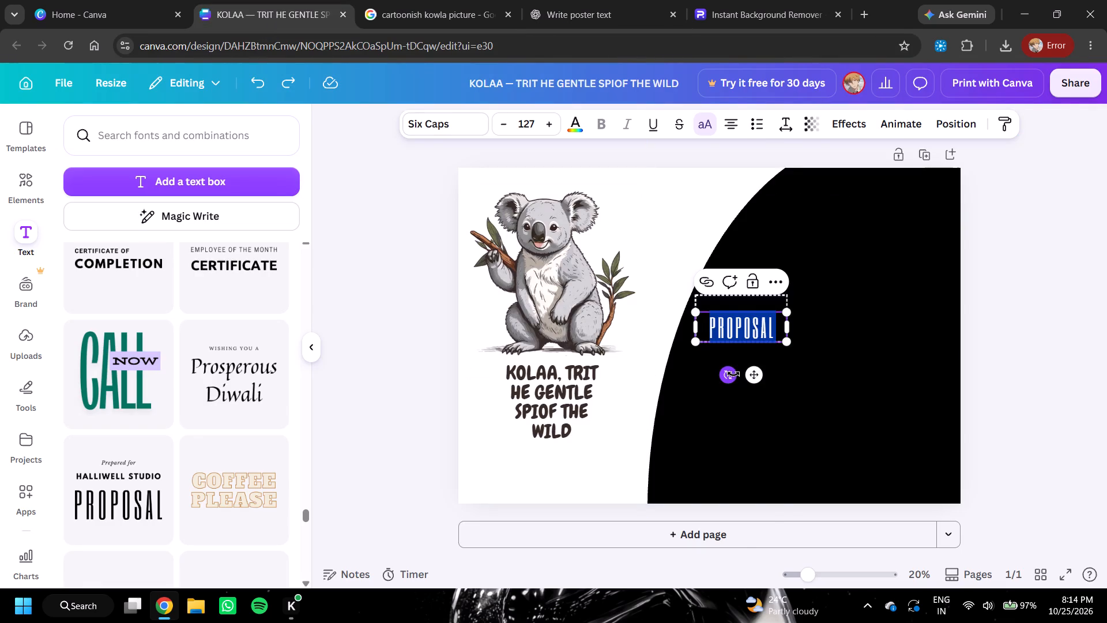
{"action": "key", "text": "ctrl+v"}
Widen the pasted paragraph's text box across the black curved area to the poster's right edge.
{"action": "left_click_drag", "start_coordinate": [787, 328], "coordinate": [922, 320]}
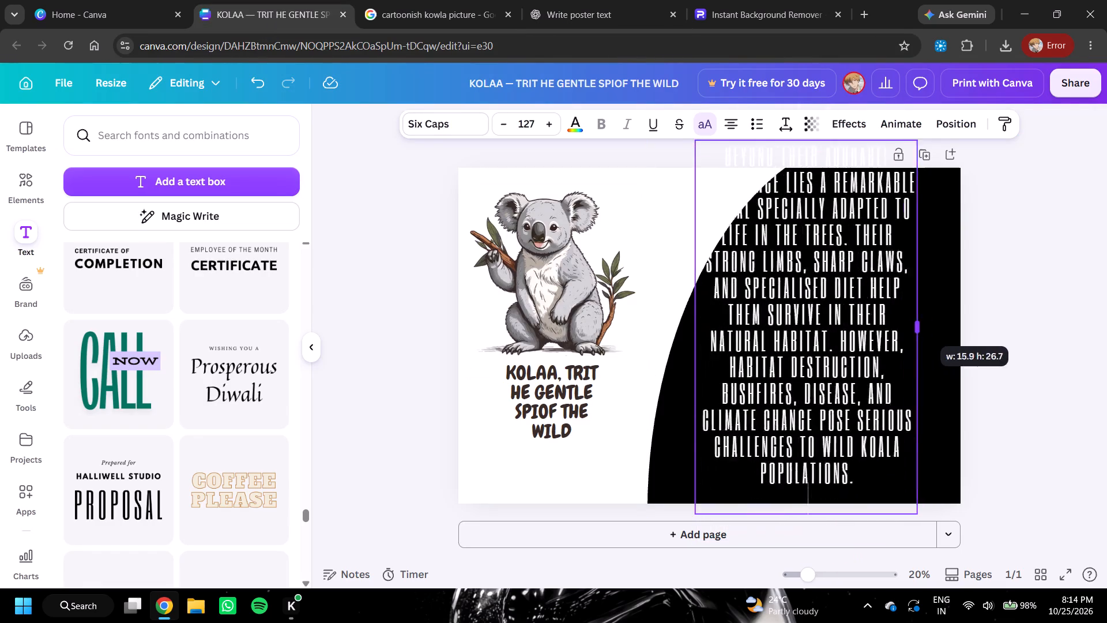
{"action": "left_click_drag", "start_coordinate": [922, 320], "coordinate": [964, 356]}
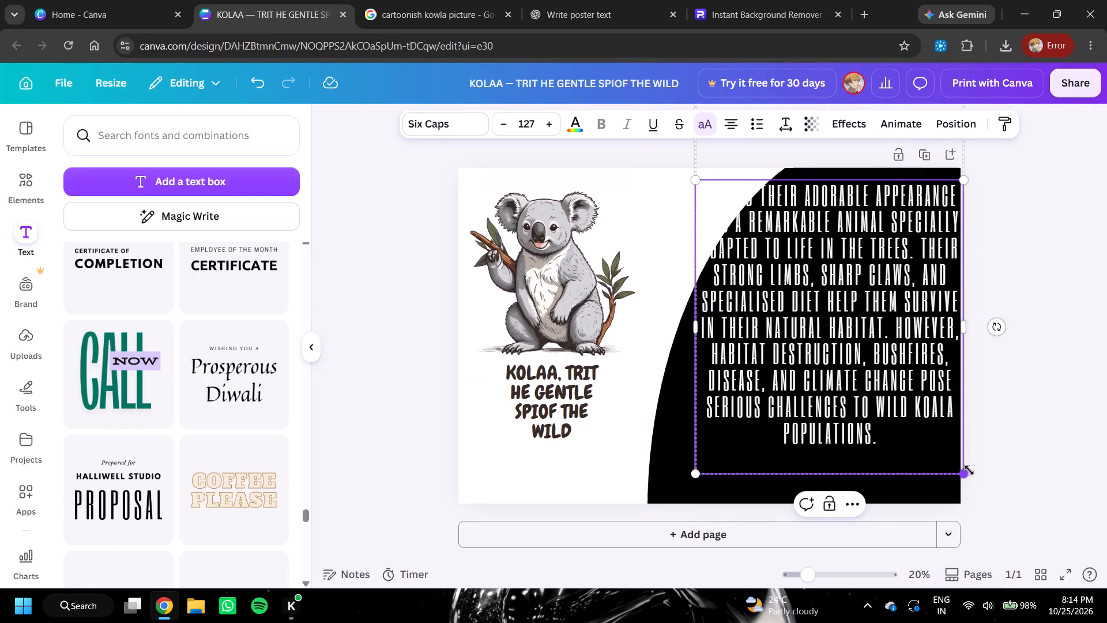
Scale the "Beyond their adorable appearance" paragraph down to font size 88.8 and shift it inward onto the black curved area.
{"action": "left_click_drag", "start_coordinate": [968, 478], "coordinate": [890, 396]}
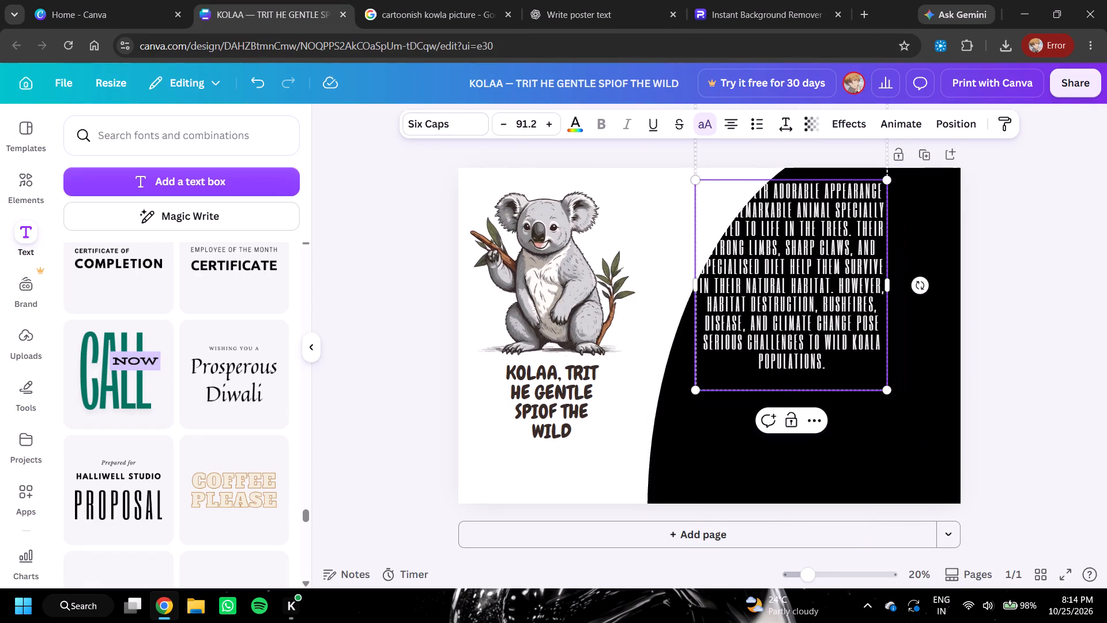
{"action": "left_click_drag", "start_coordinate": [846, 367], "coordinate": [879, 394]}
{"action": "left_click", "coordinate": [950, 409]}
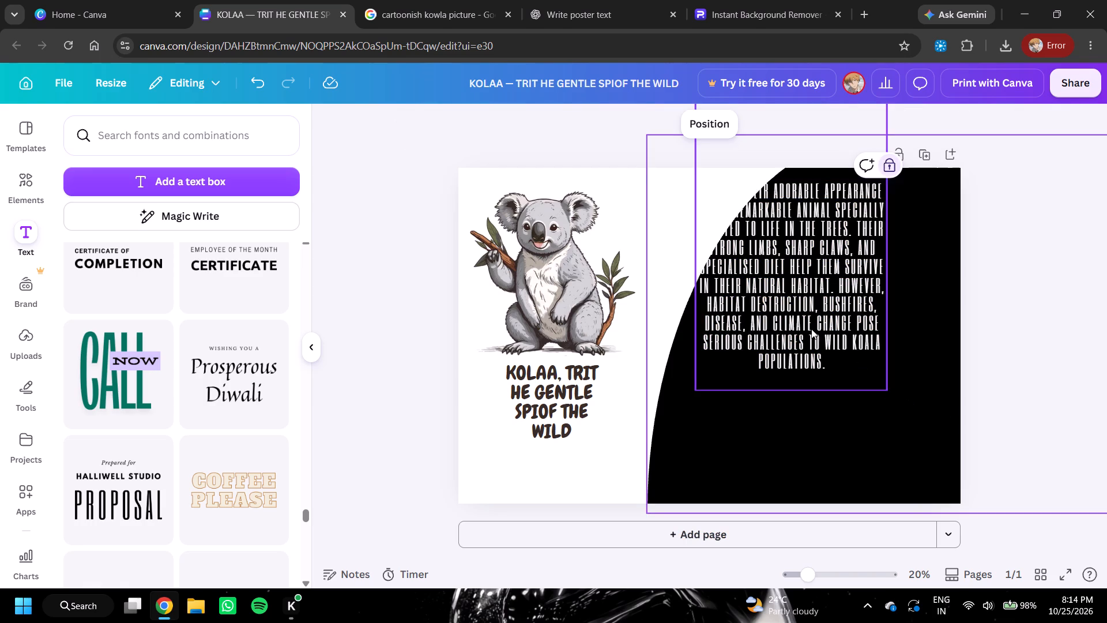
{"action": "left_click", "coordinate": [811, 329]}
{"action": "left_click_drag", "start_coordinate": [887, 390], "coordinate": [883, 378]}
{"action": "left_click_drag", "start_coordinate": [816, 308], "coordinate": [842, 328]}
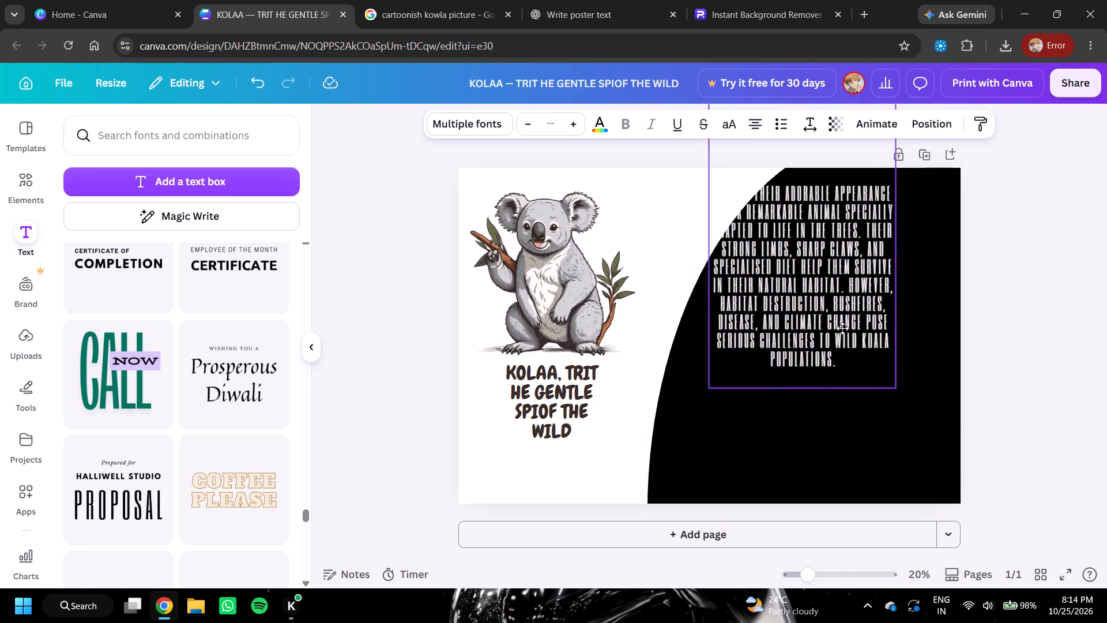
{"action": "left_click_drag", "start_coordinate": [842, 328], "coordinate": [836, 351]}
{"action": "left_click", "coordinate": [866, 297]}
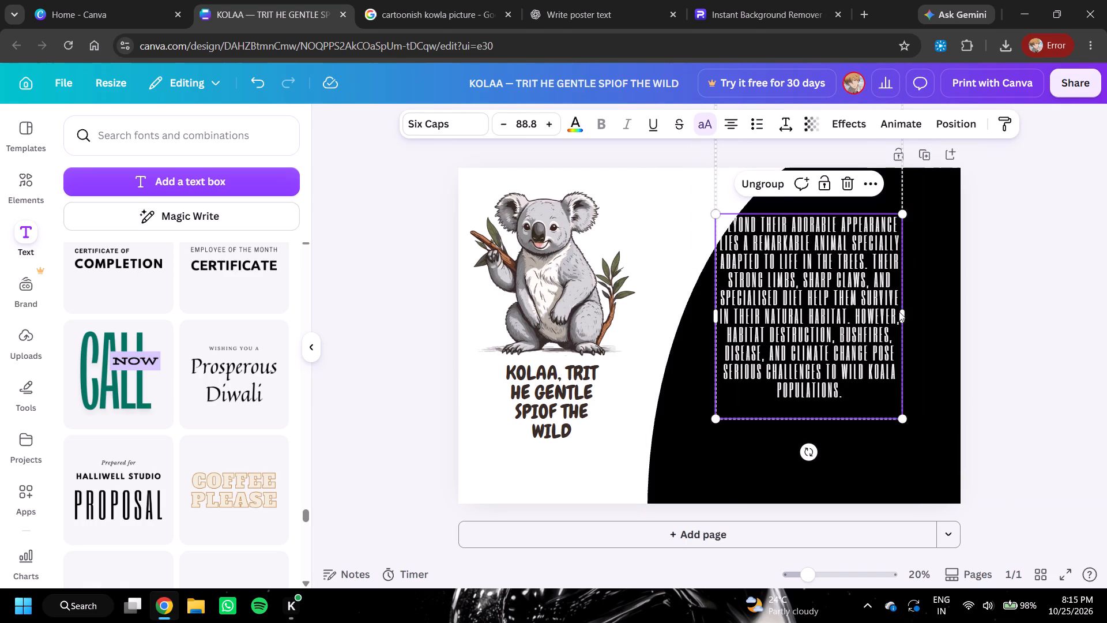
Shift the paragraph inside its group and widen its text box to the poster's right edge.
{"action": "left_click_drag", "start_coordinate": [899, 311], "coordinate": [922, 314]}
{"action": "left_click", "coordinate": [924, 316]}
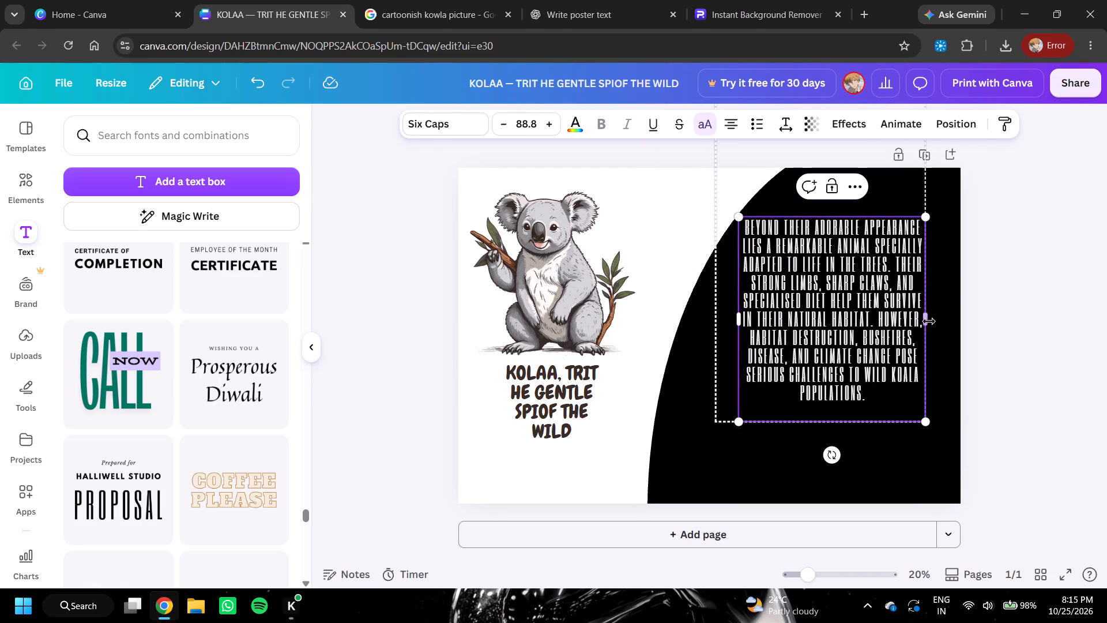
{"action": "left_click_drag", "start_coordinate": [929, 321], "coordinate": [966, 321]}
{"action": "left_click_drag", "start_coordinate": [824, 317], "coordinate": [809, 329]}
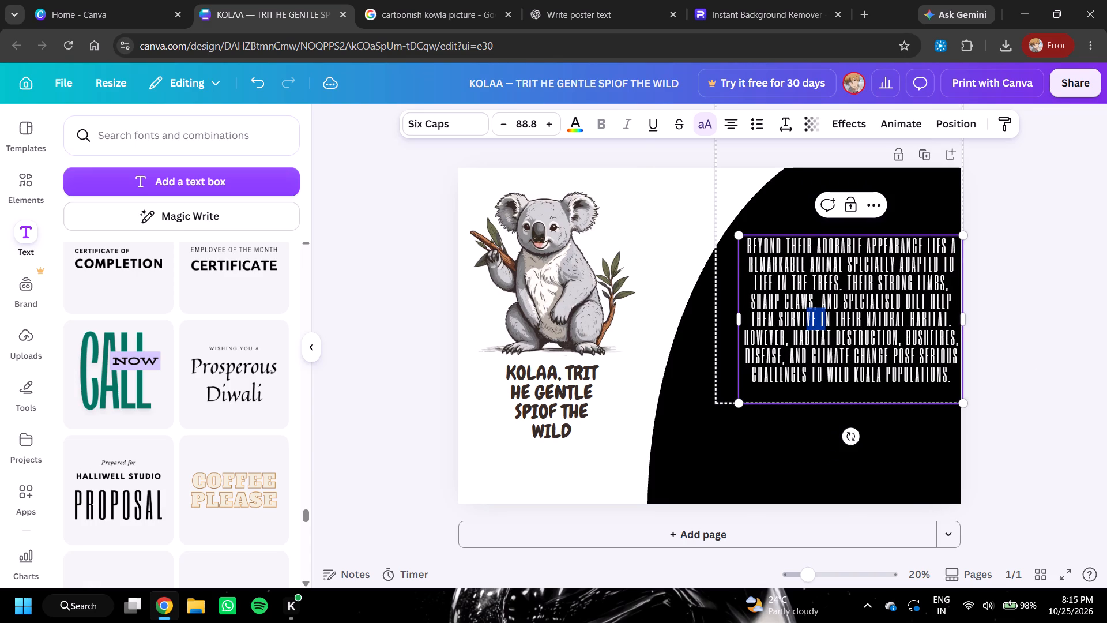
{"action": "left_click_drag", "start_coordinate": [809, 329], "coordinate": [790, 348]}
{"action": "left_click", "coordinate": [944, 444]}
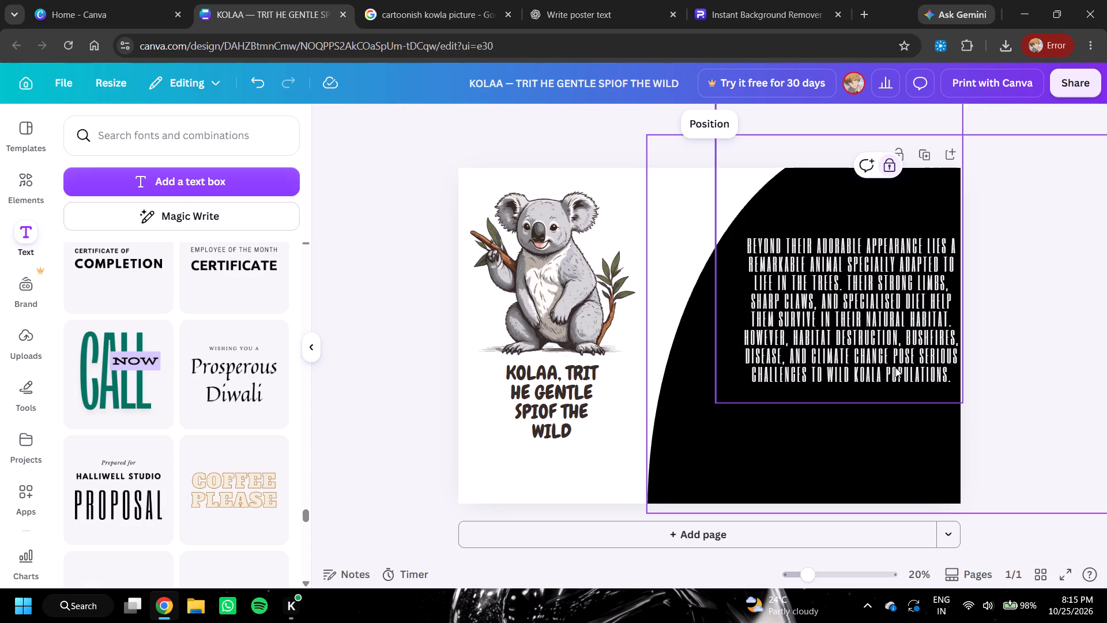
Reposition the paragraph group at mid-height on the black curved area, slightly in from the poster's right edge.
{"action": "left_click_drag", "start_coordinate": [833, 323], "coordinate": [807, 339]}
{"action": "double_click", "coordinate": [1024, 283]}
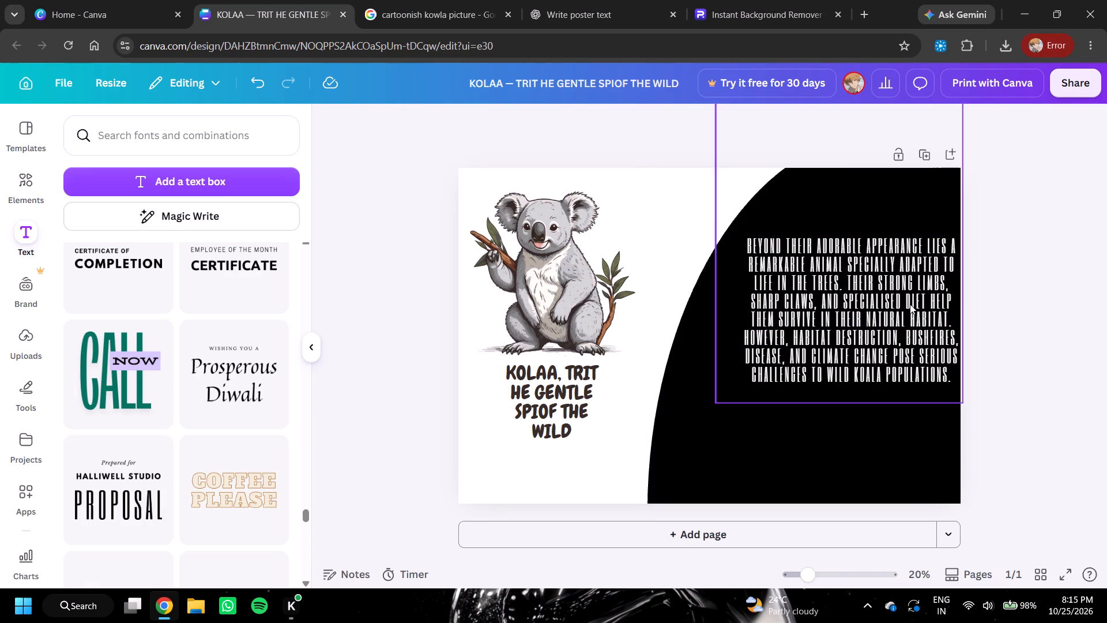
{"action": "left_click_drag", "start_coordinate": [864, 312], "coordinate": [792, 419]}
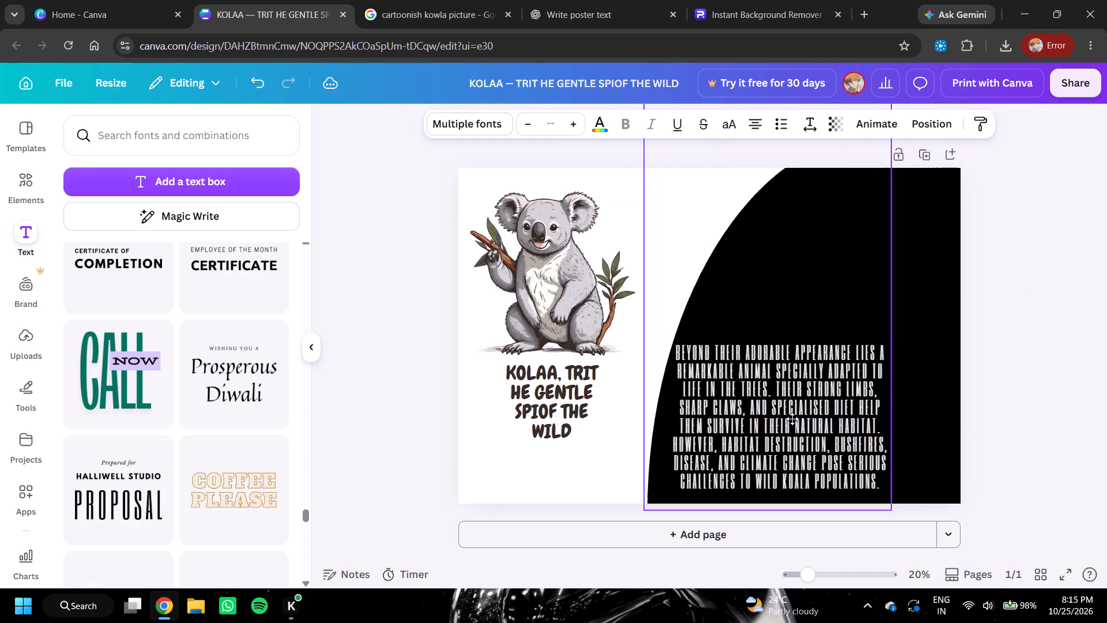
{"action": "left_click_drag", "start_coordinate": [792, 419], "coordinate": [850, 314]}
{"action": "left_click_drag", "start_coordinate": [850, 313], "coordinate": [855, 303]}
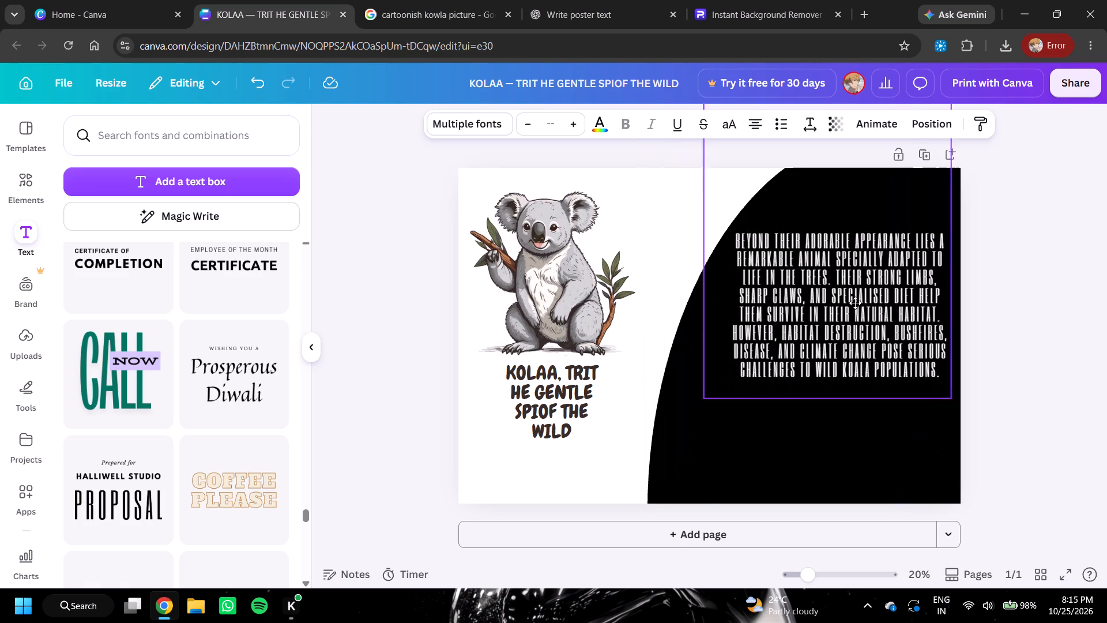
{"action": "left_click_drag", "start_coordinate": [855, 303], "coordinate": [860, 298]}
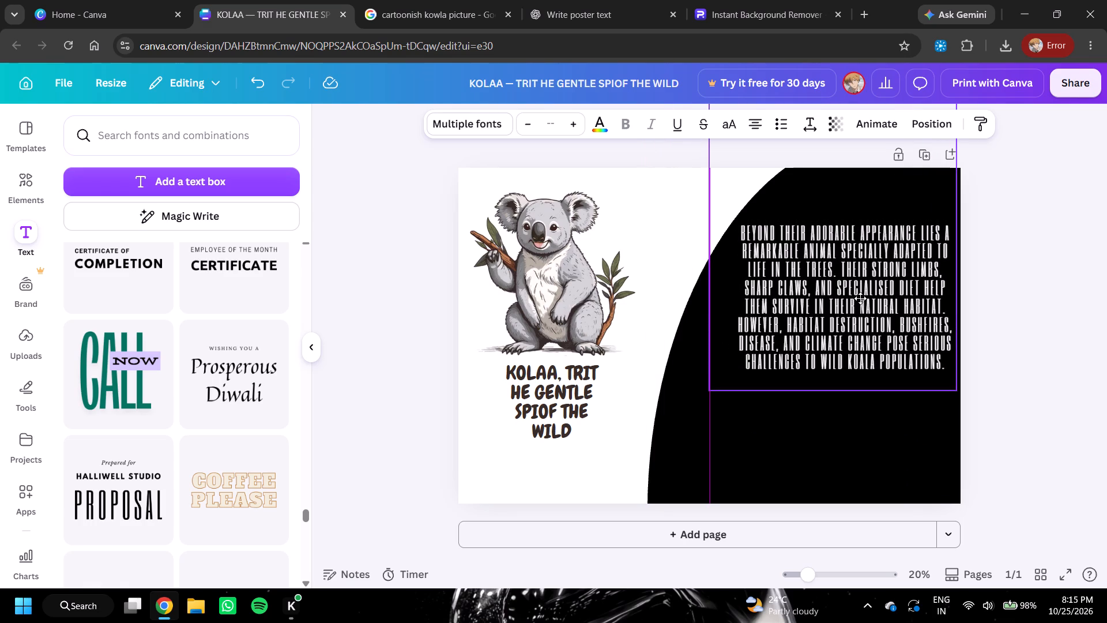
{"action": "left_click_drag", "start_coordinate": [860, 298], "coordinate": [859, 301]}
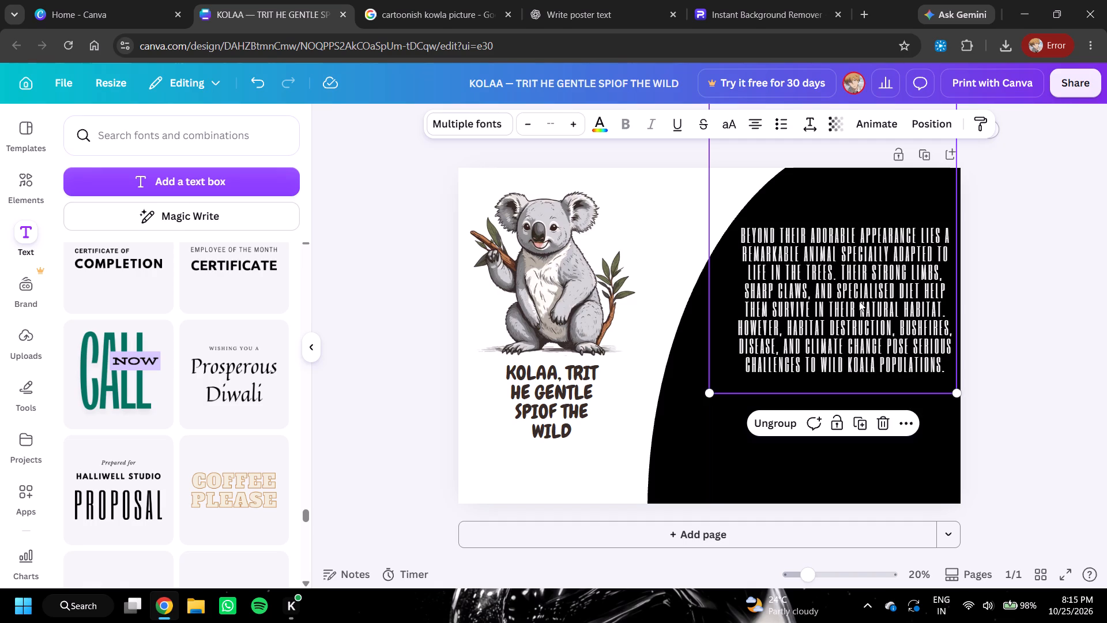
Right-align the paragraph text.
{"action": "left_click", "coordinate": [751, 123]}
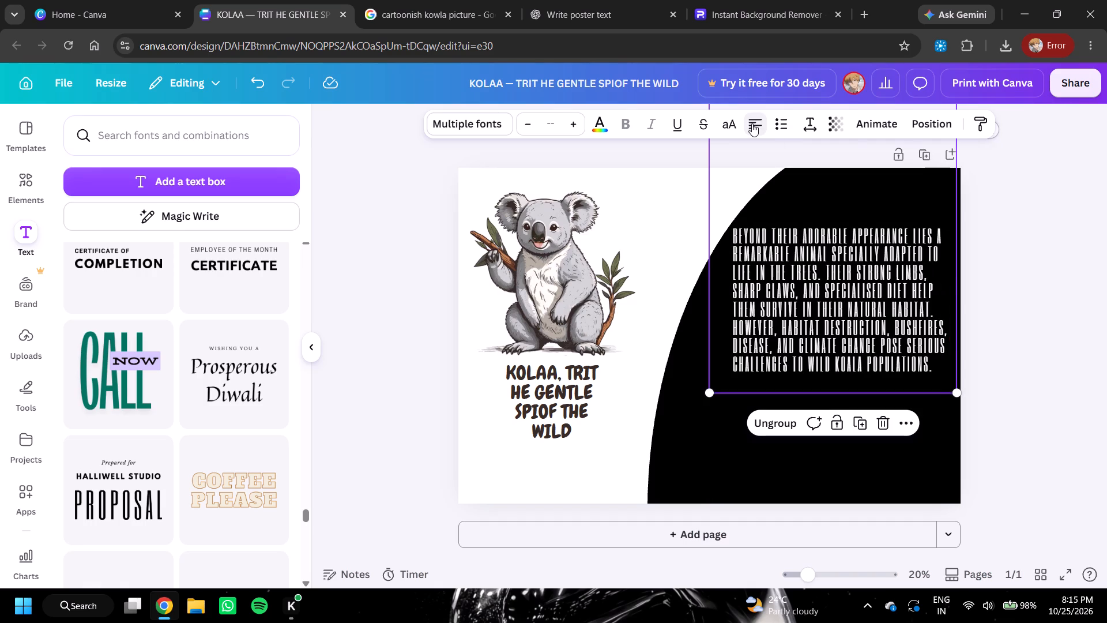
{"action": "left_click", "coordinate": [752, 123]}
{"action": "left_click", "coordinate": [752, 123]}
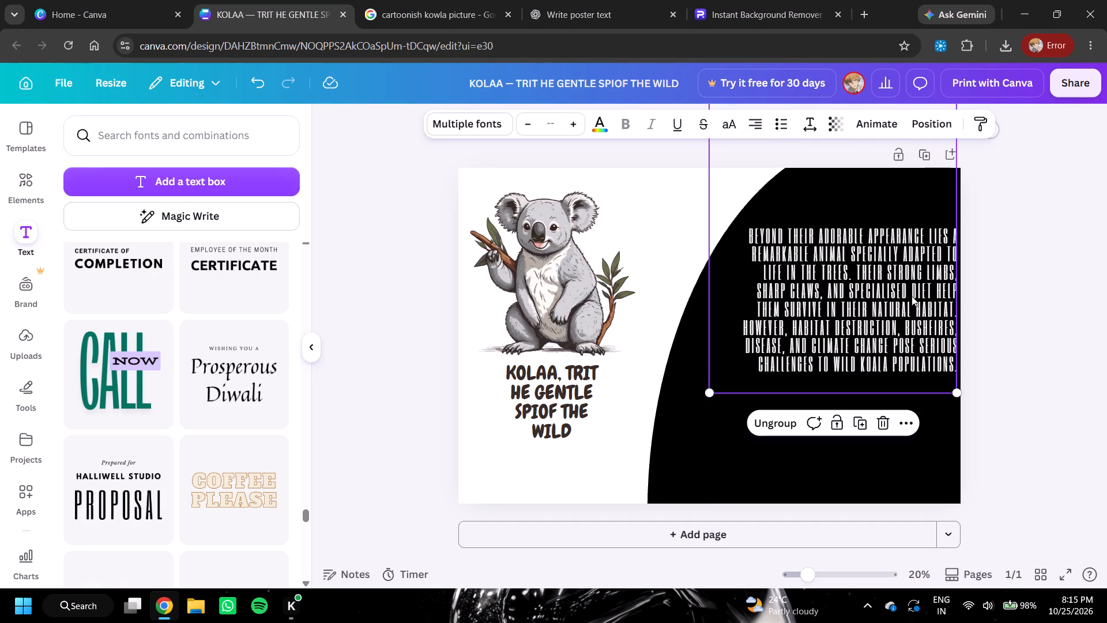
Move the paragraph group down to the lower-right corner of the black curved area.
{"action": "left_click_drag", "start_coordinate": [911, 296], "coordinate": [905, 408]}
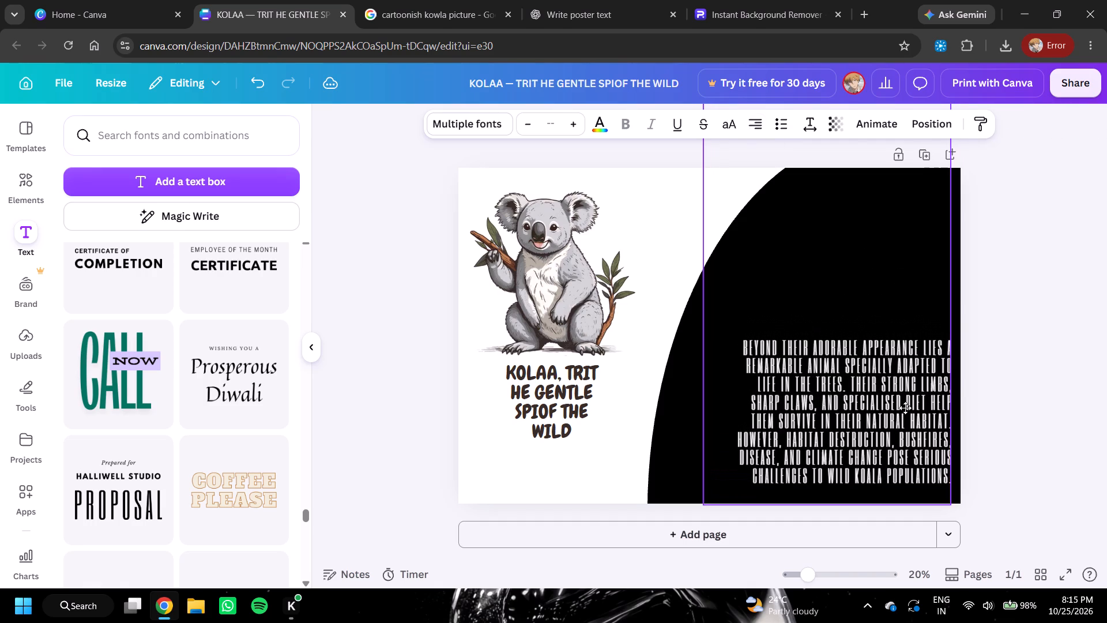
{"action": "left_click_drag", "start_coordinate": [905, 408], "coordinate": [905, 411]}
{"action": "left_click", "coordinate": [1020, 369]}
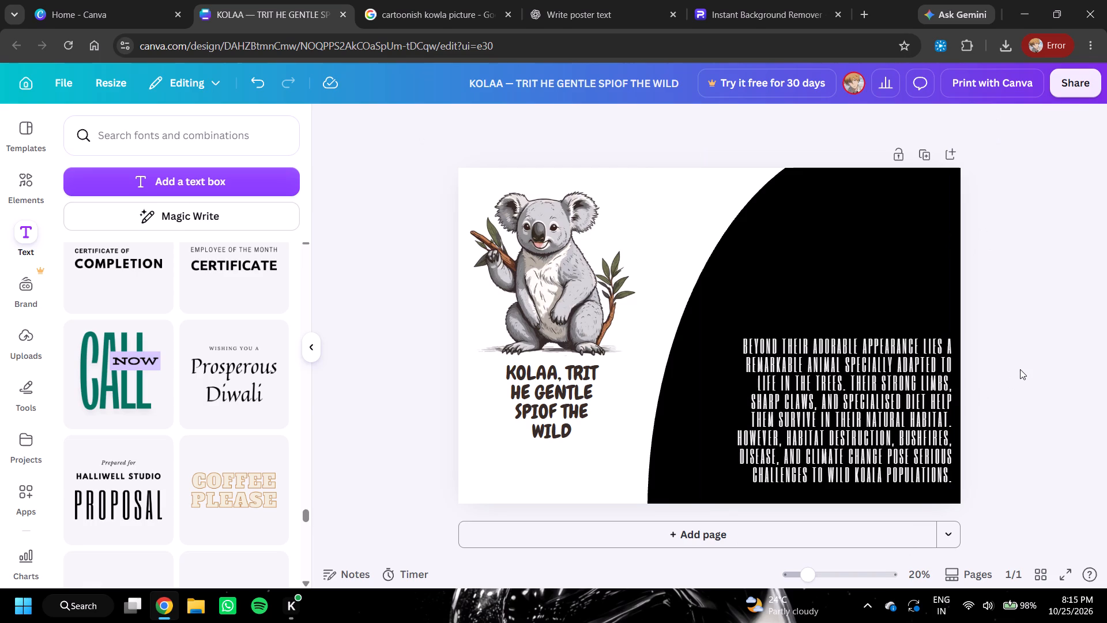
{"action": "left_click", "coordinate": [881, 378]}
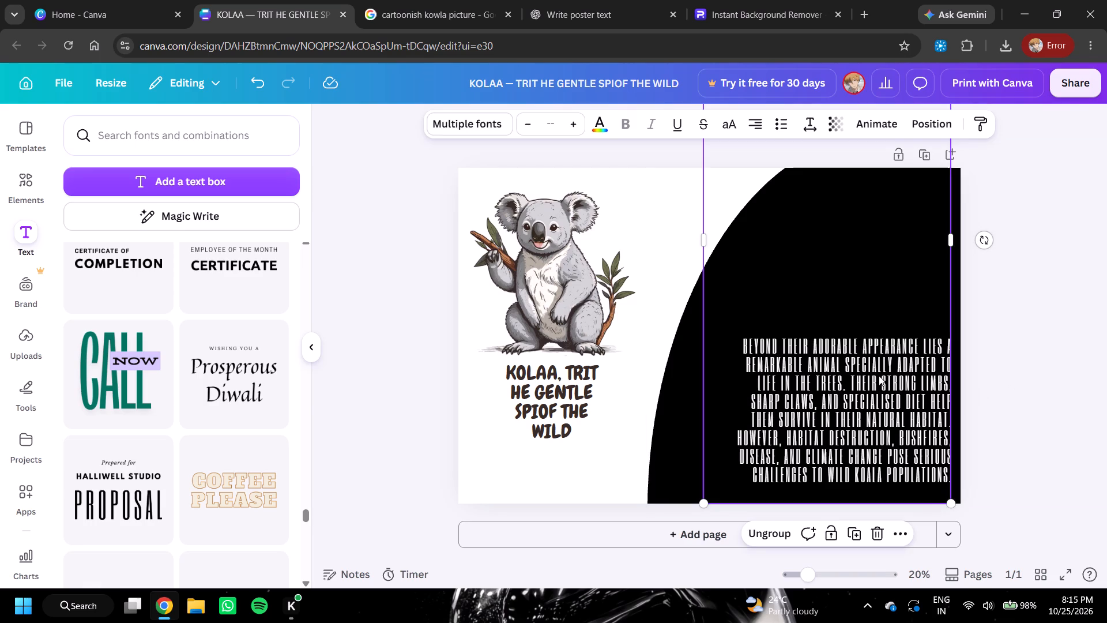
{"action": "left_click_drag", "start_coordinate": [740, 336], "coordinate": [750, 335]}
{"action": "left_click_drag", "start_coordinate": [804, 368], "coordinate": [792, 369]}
Select the whole paragraph's text and browse the font combinations and default text styles for a different look.
{"action": "double_click", "coordinate": [762, 353]}
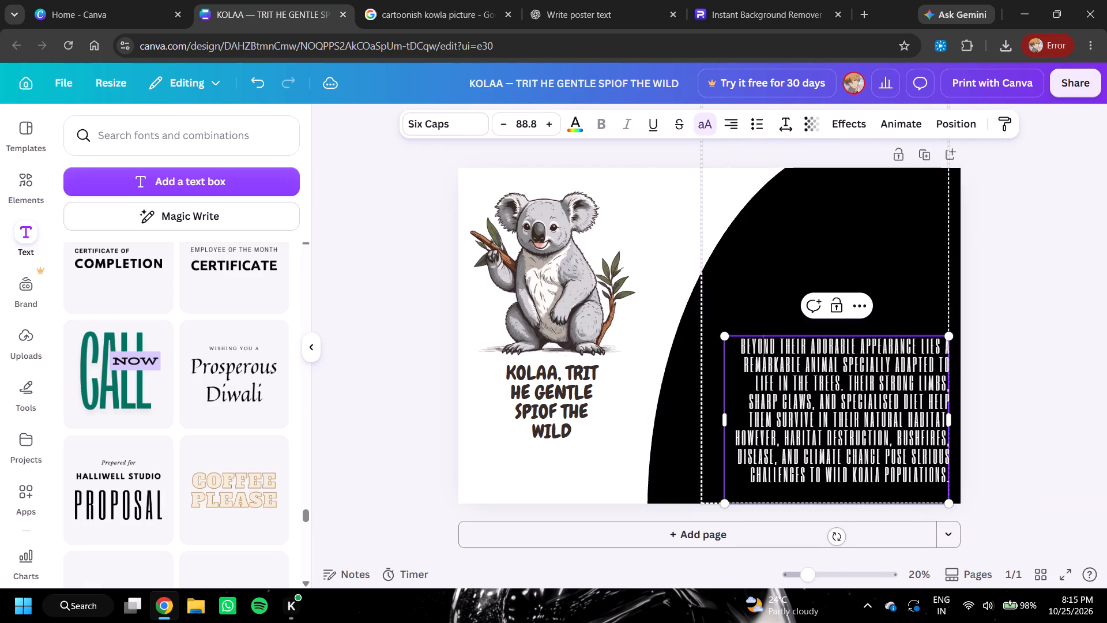
{"action": "left_click_drag", "start_coordinate": [738, 343], "coordinate": [944, 477]}
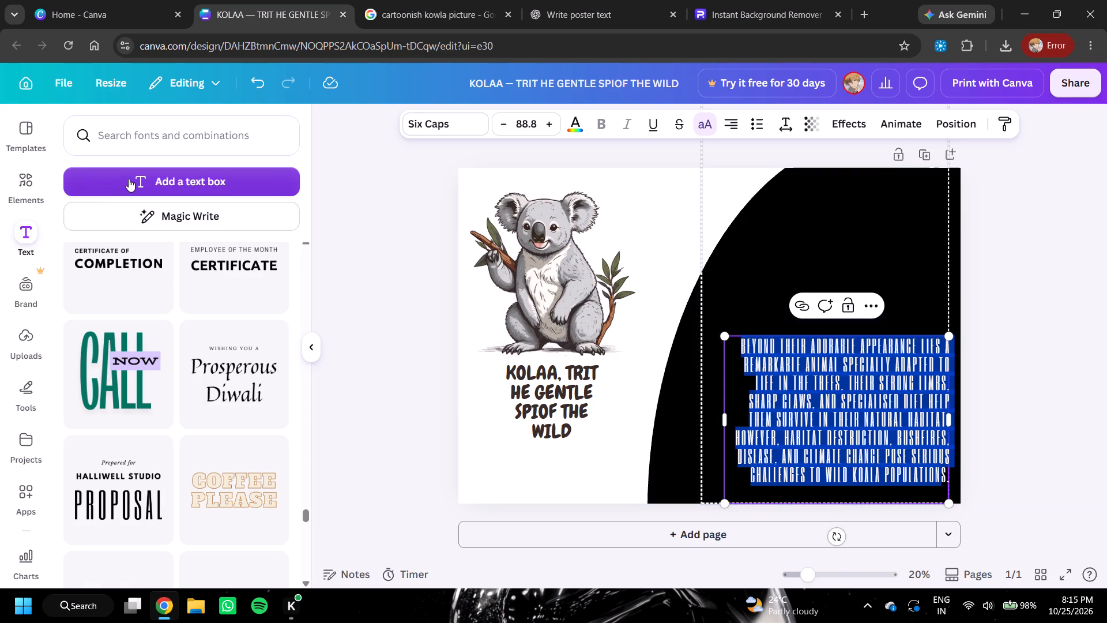
{"action": "scroll", "coordinate": [129, 179], "scroll_direction": "down", "scroll_amount": 1}
{"action": "scroll", "coordinate": [167, 277], "scroll_direction": "up", "scroll_amount": 18}
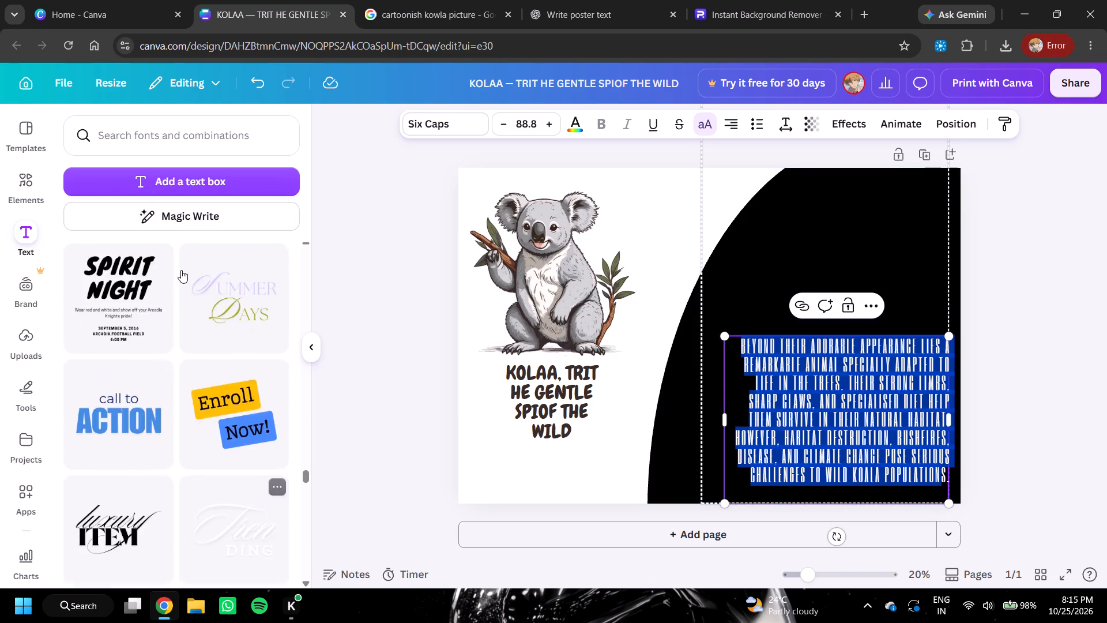
{"action": "scroll", "coordinate": [181, 270], "scroll_direction": "up", "scroll_amount": 9}
{"action": "scroll", "coordinate": [178, 262], "scroll_direction": "up", "scroll_amount": 15}
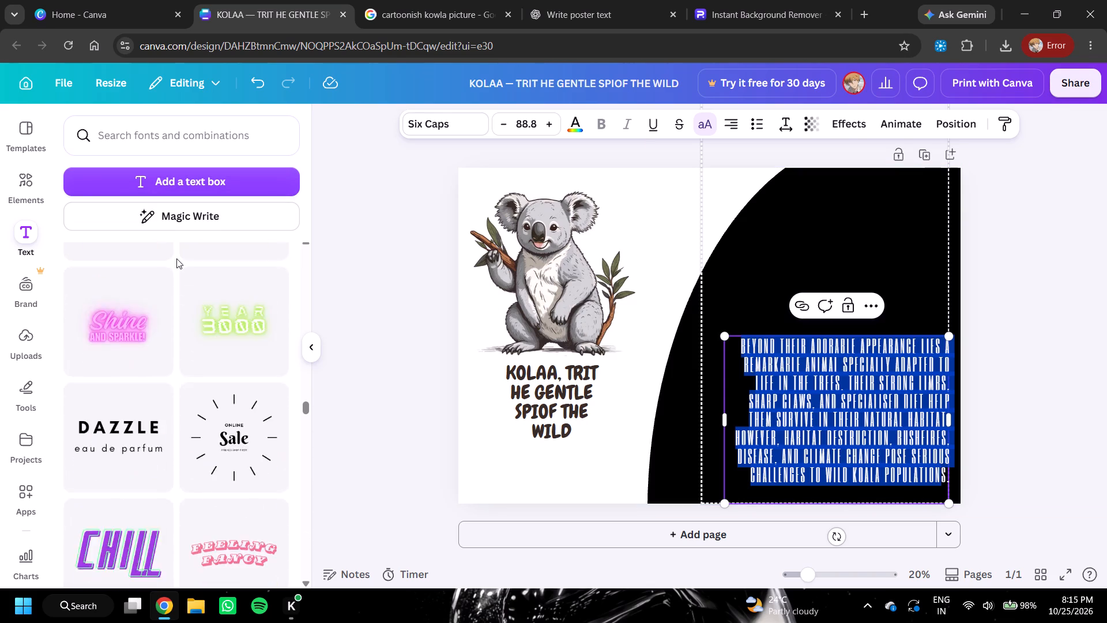
{"action": "scroll", "coordinate": [176, 258], "scroll_direction": "up", "scroll_amount": 17}
{"action": "scroll", "coordinate": [176, 253], "scroll_direction": "up", "scroll_amount": 11}
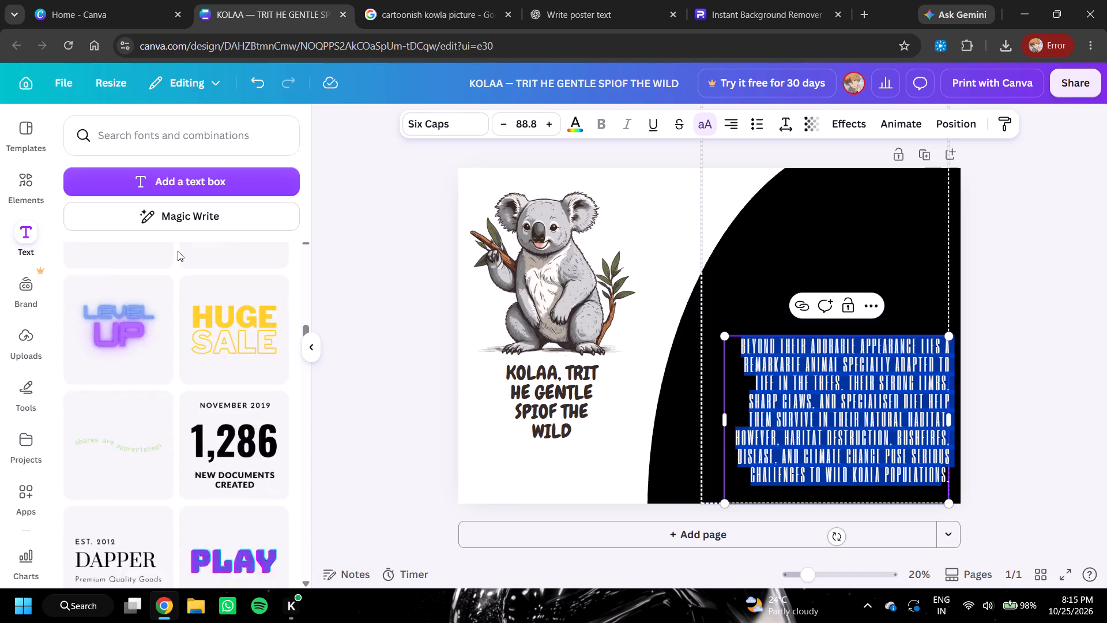
{"action": "scroll", "coordinate": [178, 251], "scroll_direction": "up", "scroll_amount": 11}
{"action": "scroll", "coordinate": [189, 305], "scroll_direction": "up", "scroll_amount": 18}
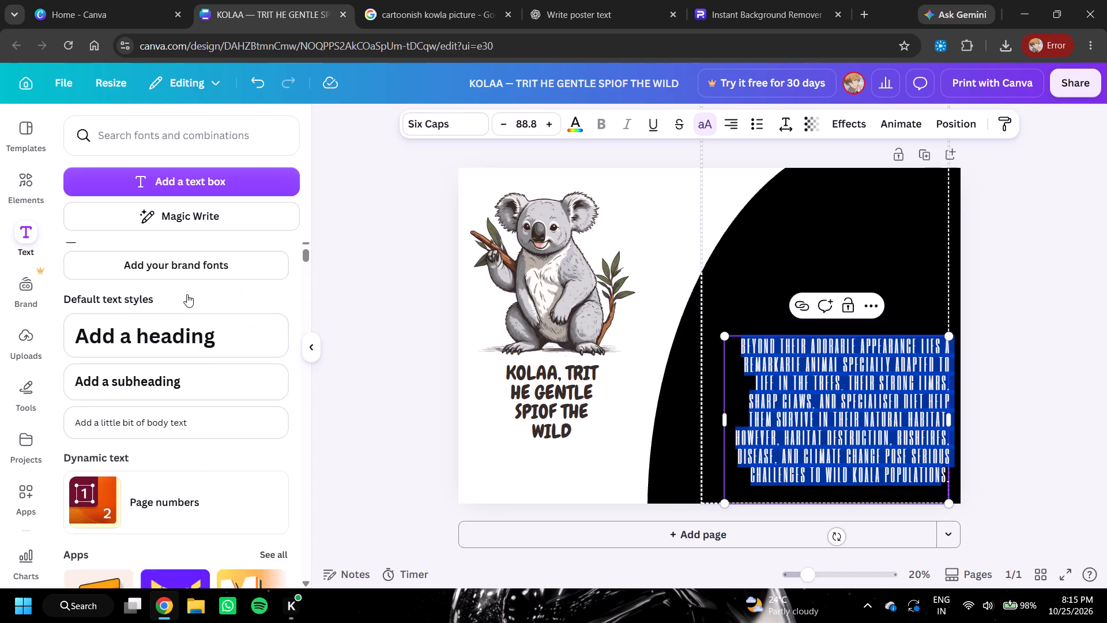
{"action": "scroll", "coordinate": [187, 294], "scroll_direction": "up", "scroll_amount": 4}
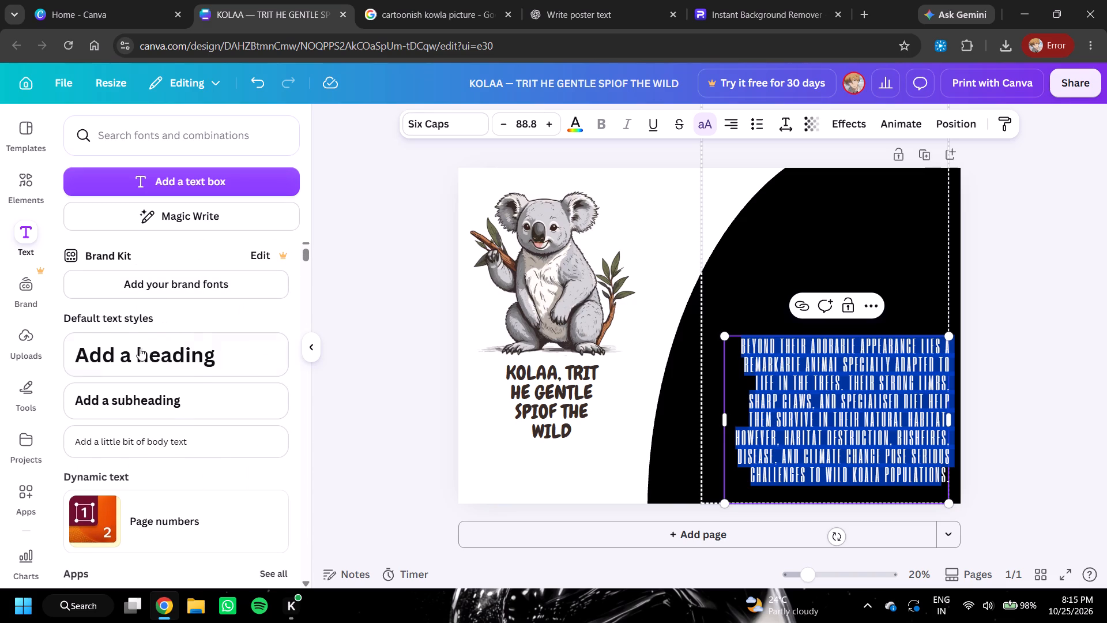
{"action": "scroll", "coordinate": [140, 474], "scroll_direction": "down", "scroll_amount": 2}
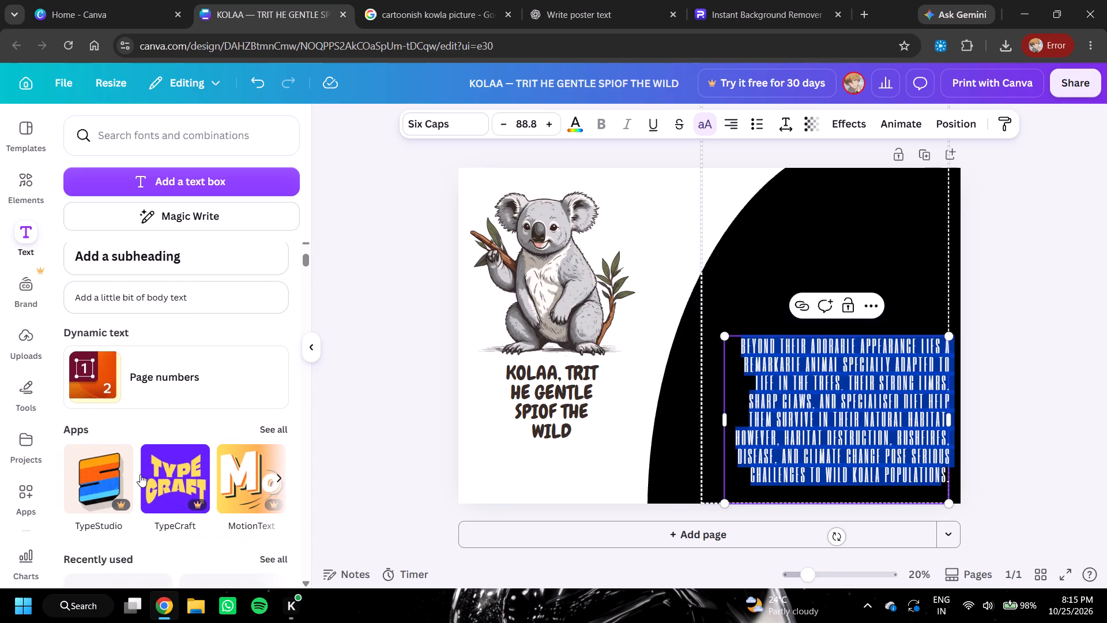
{"action": "scroll", "coordinate": [140, 474], "scroll_direction": "down", "scroll_amount": 2}
{"action": "scroll", "coordinate": [141, 464], "scroll_direction": "up", "scroll_amount": 5}
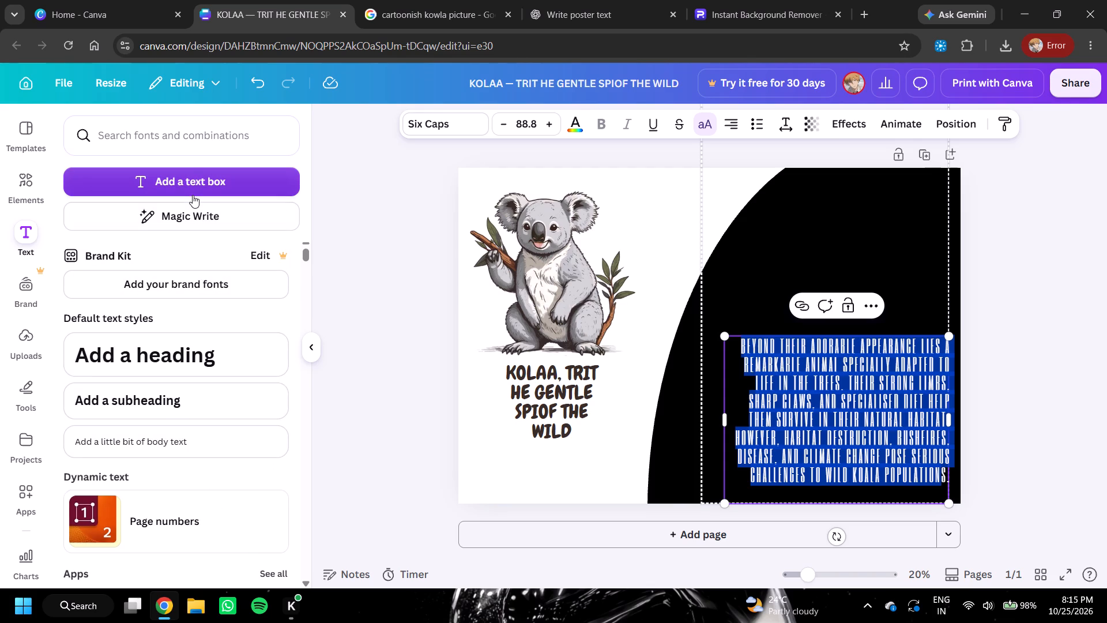
Search the fonts and combinations for "cabline", and clear the search term.
{"action": "triple_click", "coordinate": [180, 140]}
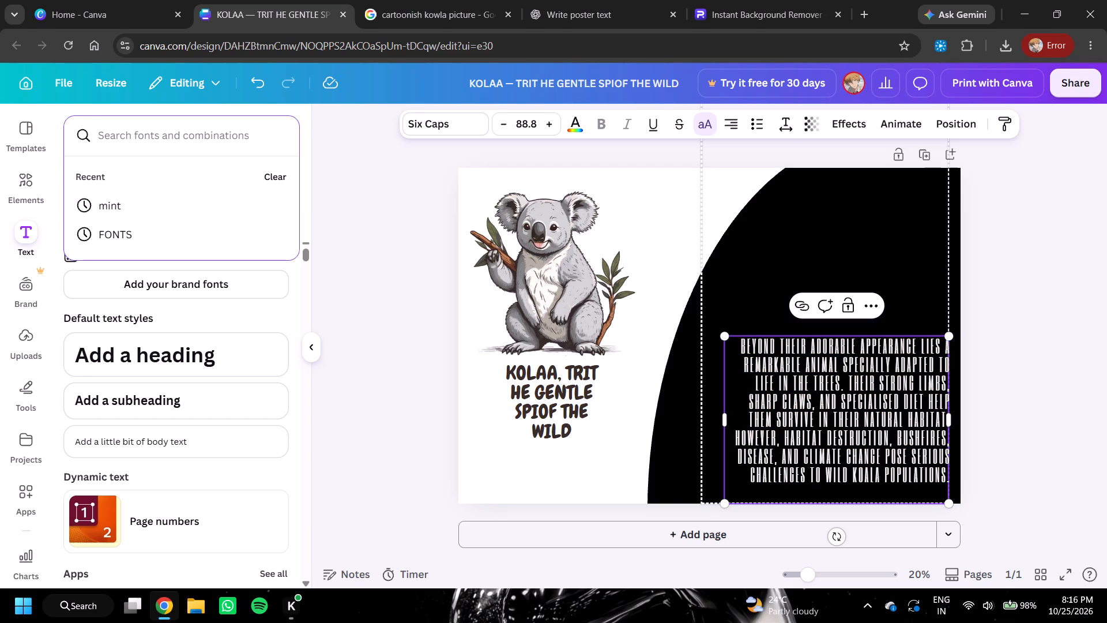
{"action": "type", "text": "ca"}
{"action": "key", "text": "b"}
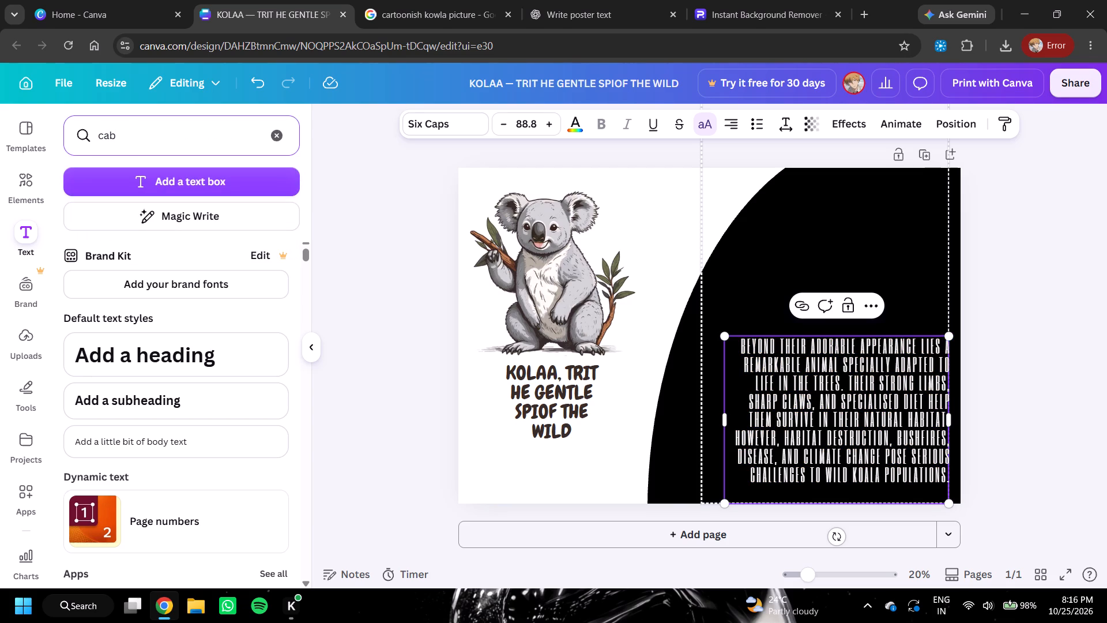
{"action": "type", "text": "li"}
{"action": "type", "text": "ne"}
{"action": "key", "text": "Return"}
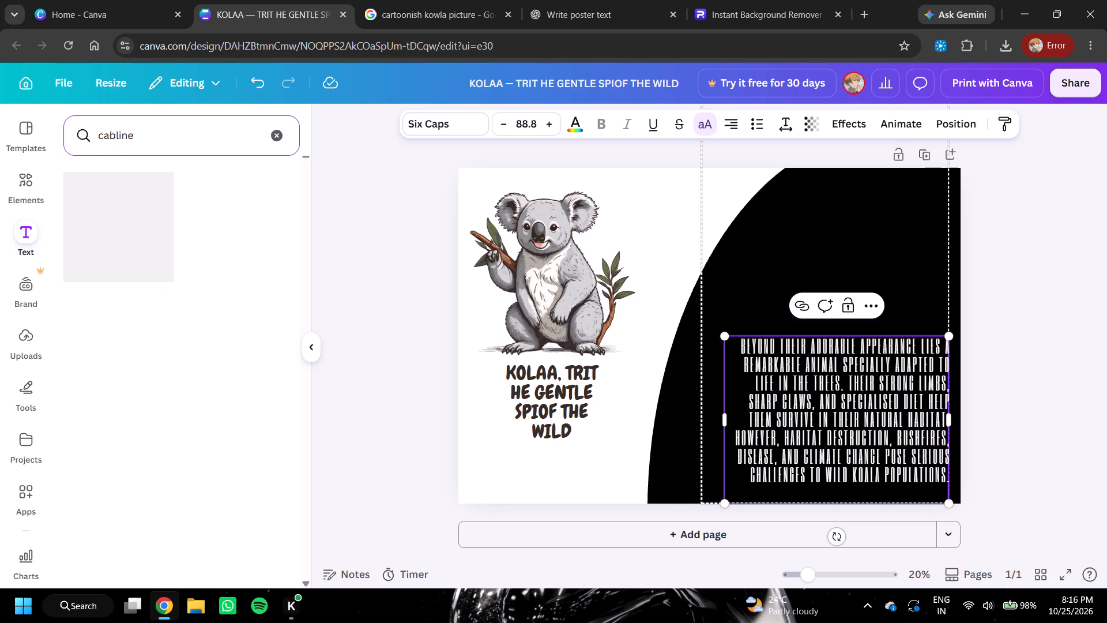
{"action": "left_click_drag", "start_coordinate": [152, 124], "coordinate": [95, 133]}
{"action": "key", "text": "BackSpace"}
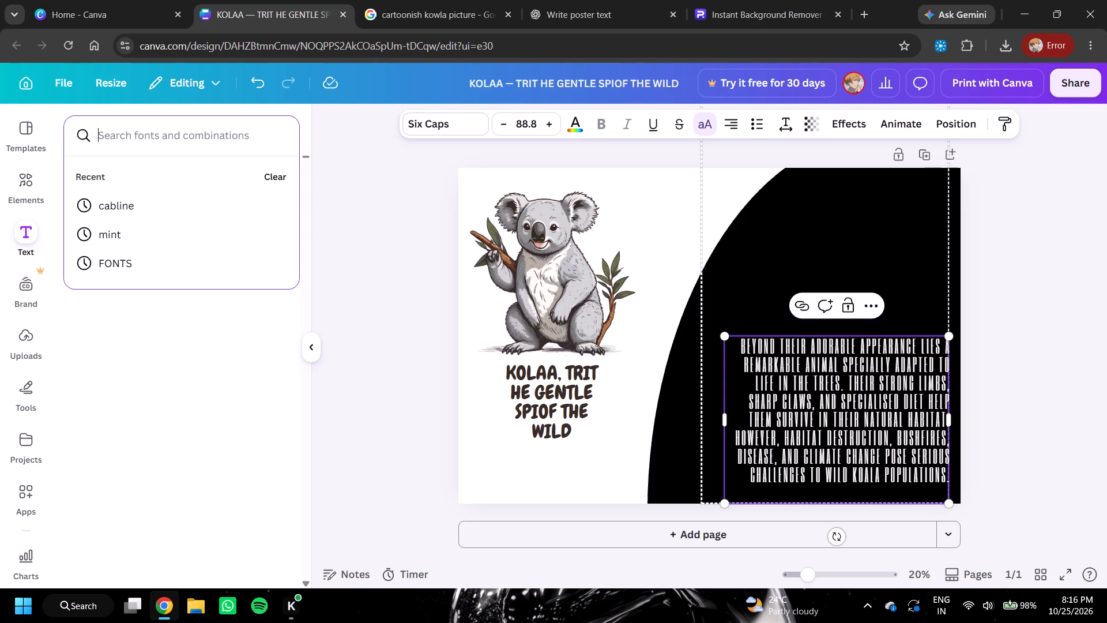
Delete the paragraph text group from the black curved area.
{"action": "double_click", "coordinate": [871, 314]}
{"action": "triple_click", "coordinate": [826, 378]}
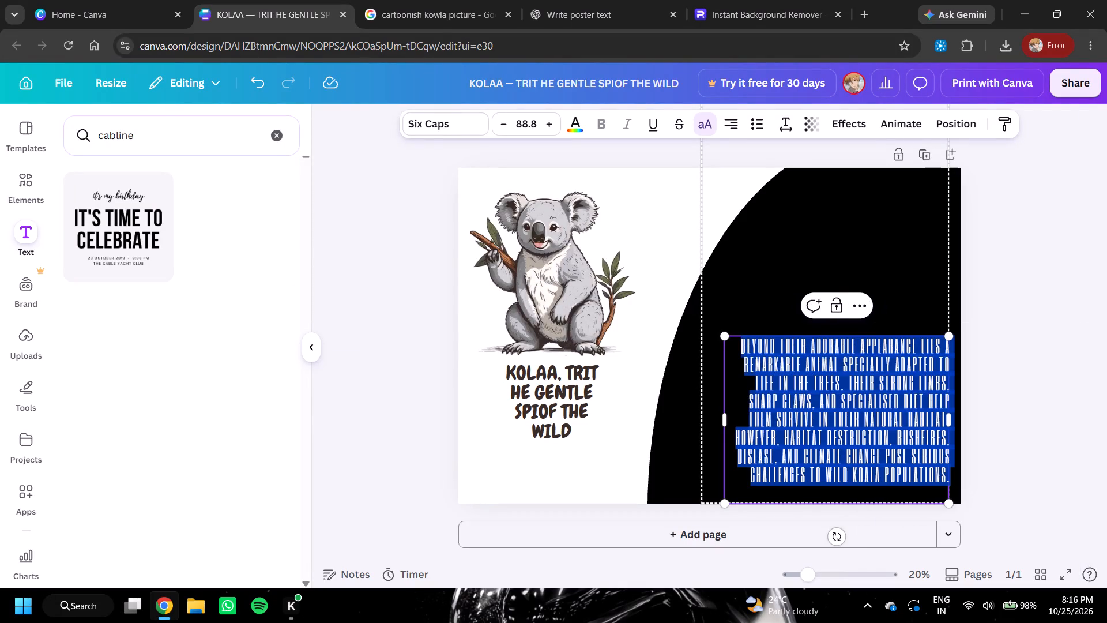
{"action": "left_click", "coordinate": [1099, 235]}
{"action": "left_click", "coordinate": [933, 347]}
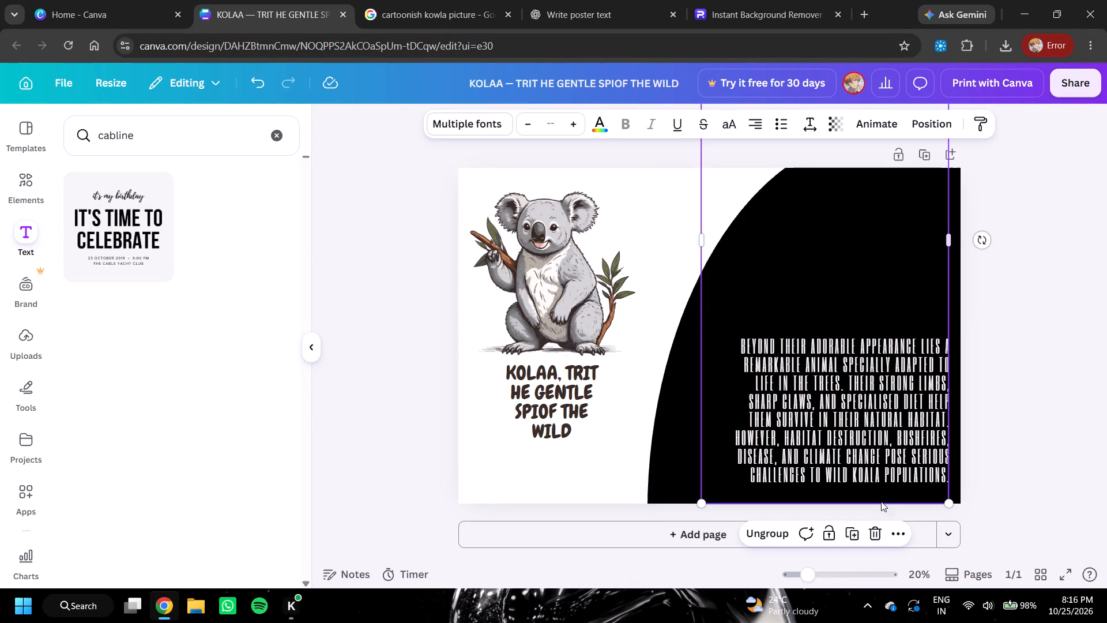
{"action": "left_click", "coordinate": [876, 531]}
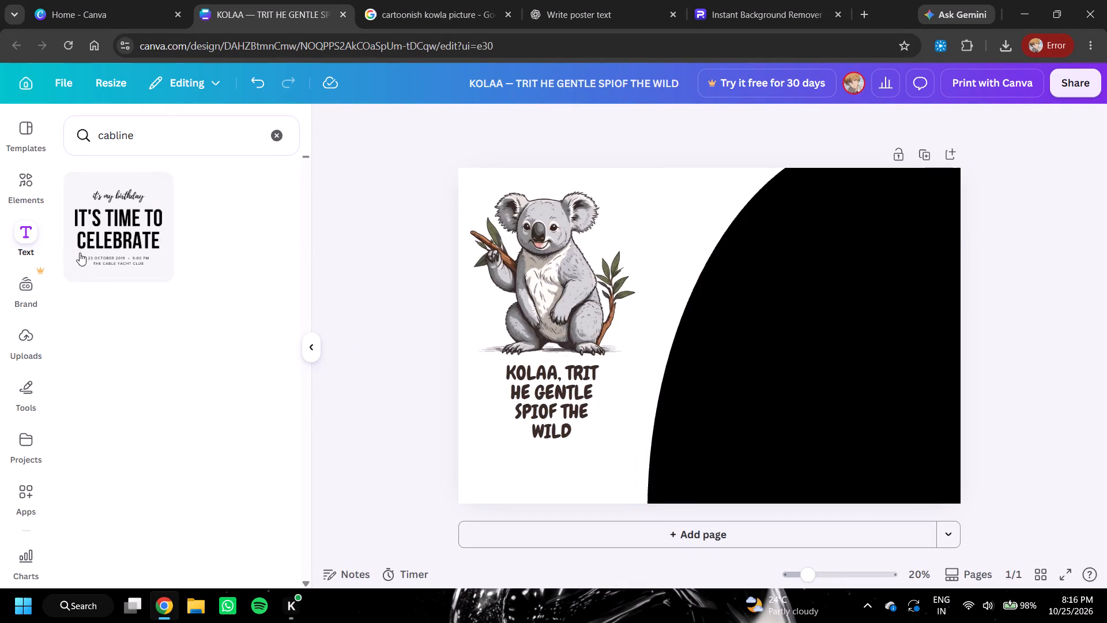
Clear the "cabline" search to return to the default text styles.
{"action": "scroll", "coordinate": [103, 287], "scroll_direction": "down", "scroll_amount": 3}
{"action": "left_click", "coordinate": [278, 138]}
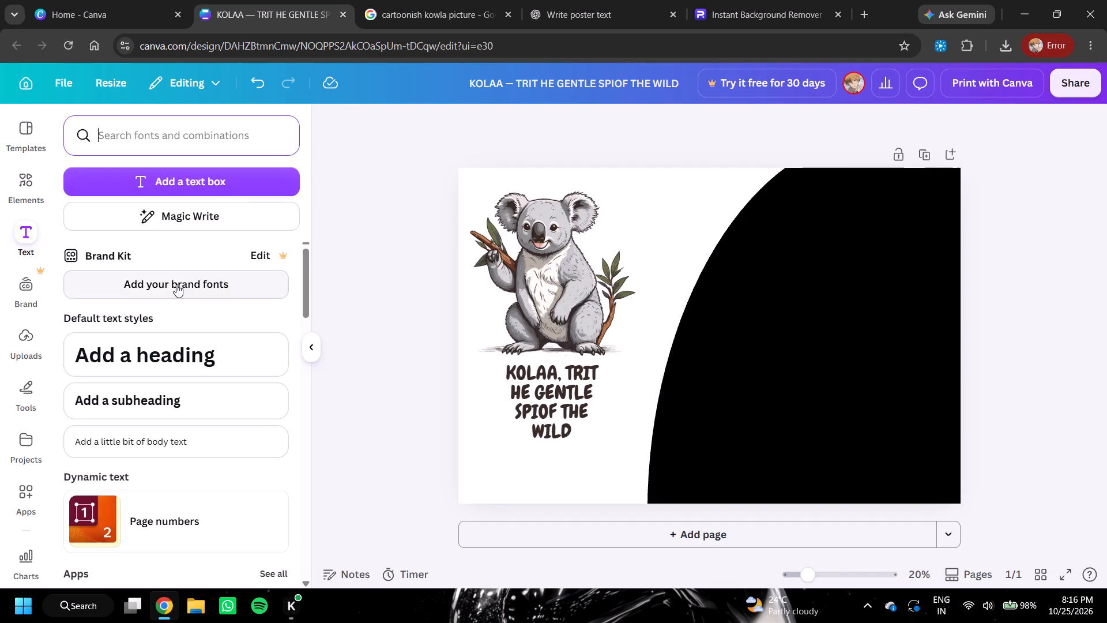
Add the "Now Hiring Executive Assistant" font combination to the poster and place it on the black curved area.
{"action": "scroll", "coordinate": [176, 294], "scroll_direction": "down", "scroll_amount": 4}
{"action": "scroll", "coordinate": [176, 290], "scroll_direction": "up", "scroll_amount": 2}
{"action": "scroll", "coordinate": [179, 285], "scroll_direction": "down", "scroll_amount": 6}
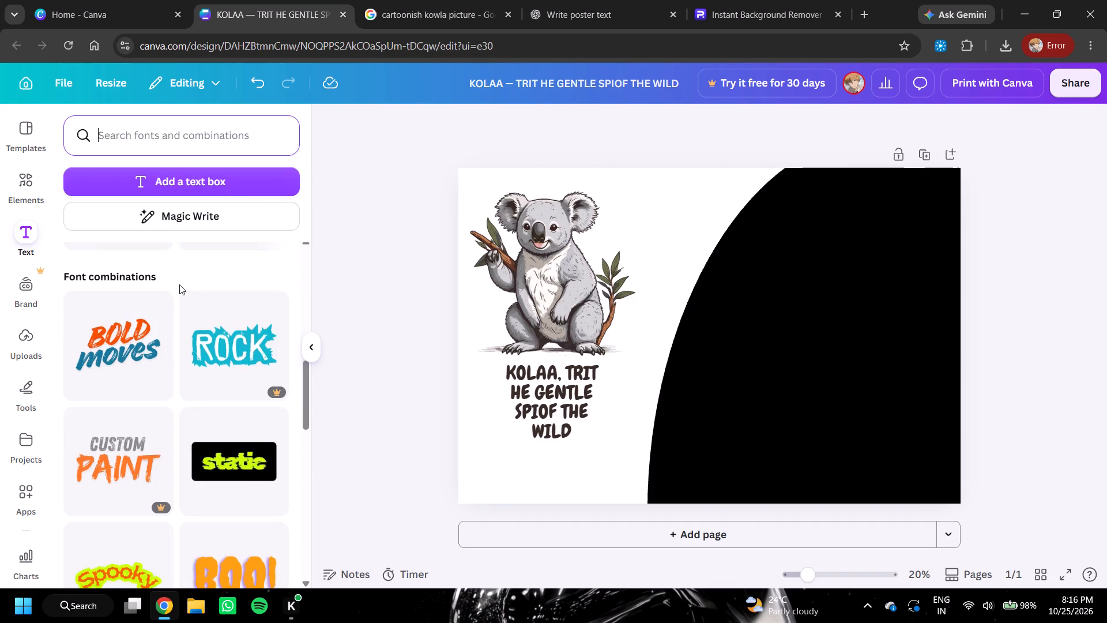
{"action": "scroll", "coordinate": [179, 284], "scroll_direction": "down", "scroll_amount": 18}
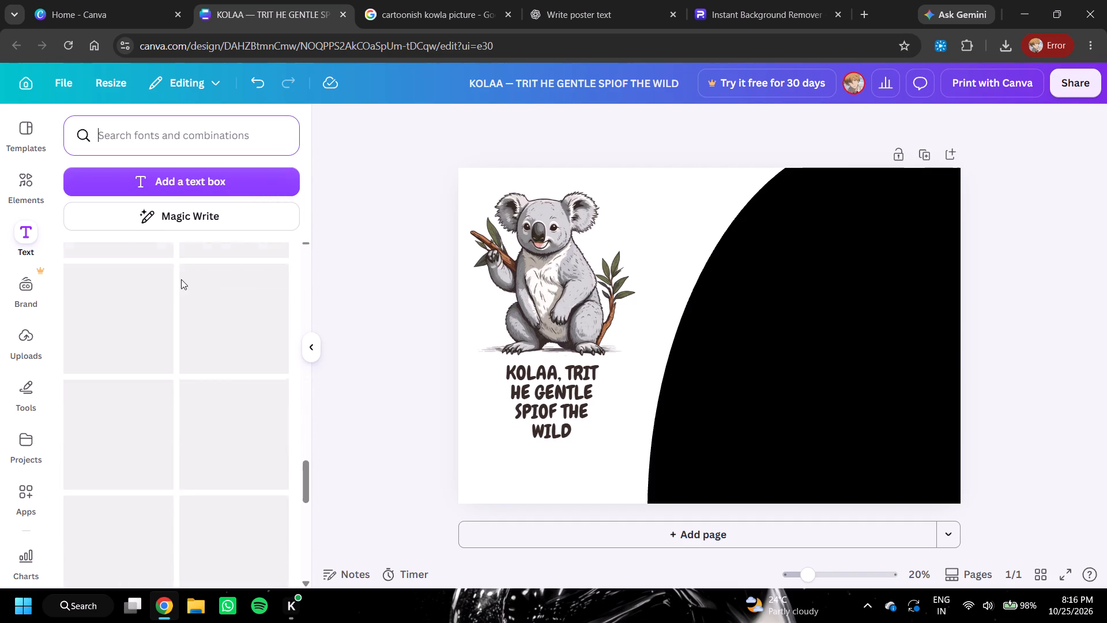
{"action": "scroll", "coordinate": [181, 279], "scroll_direction": "down", "scroll_amount": 13}
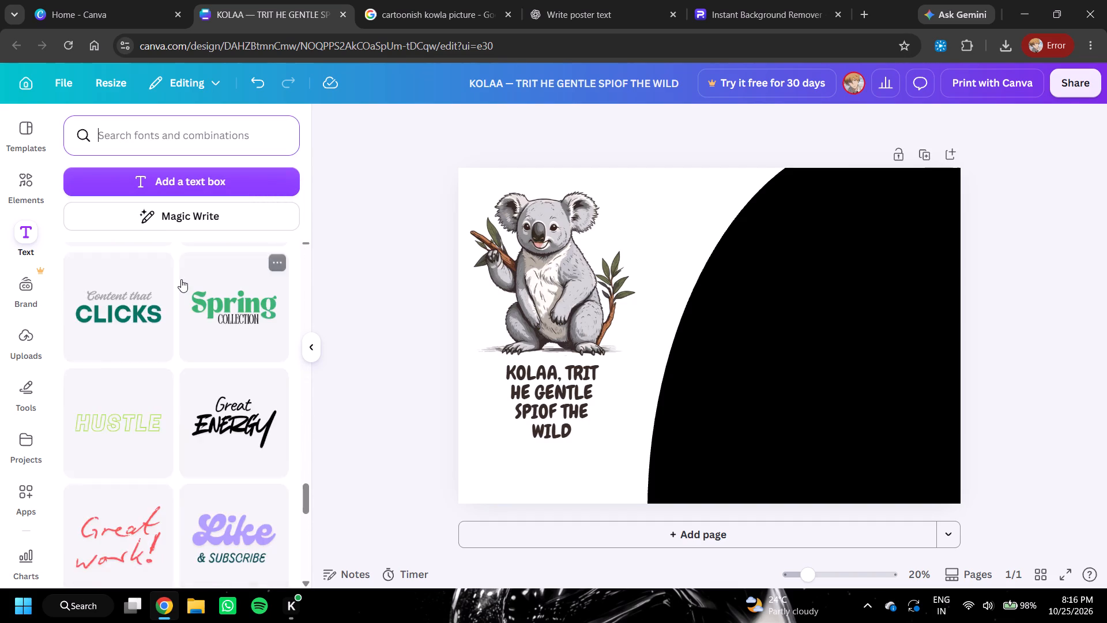
{"action": "scroll", "coordinate": [181, 279], "scroll_direction": "down", "scroll_amount": 16}
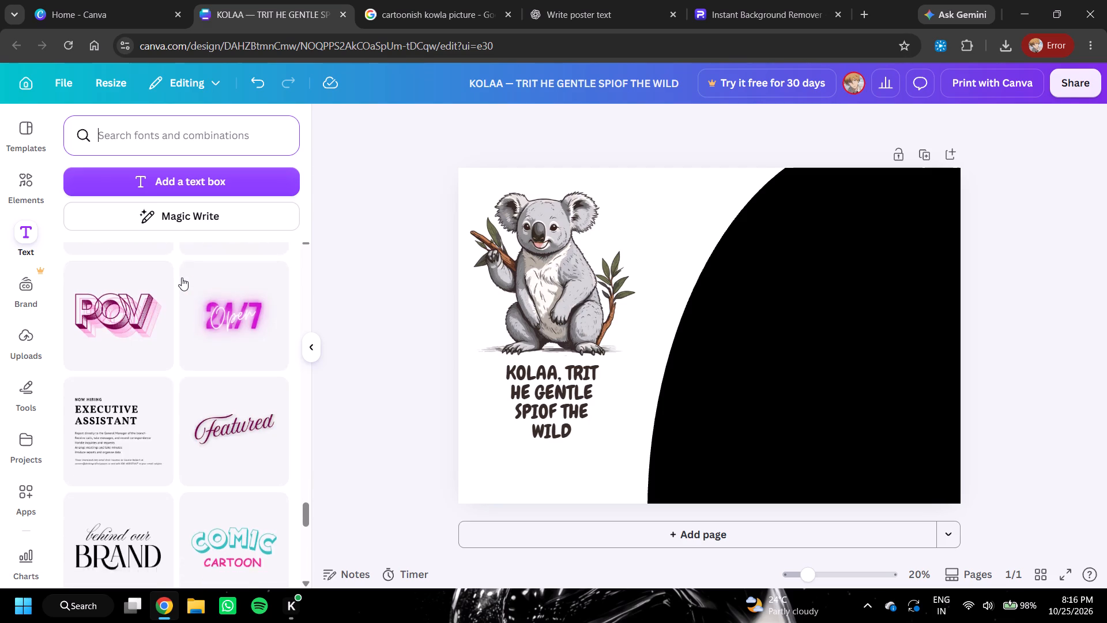
{"action": "left_click", "coordinate": [119, 319]}
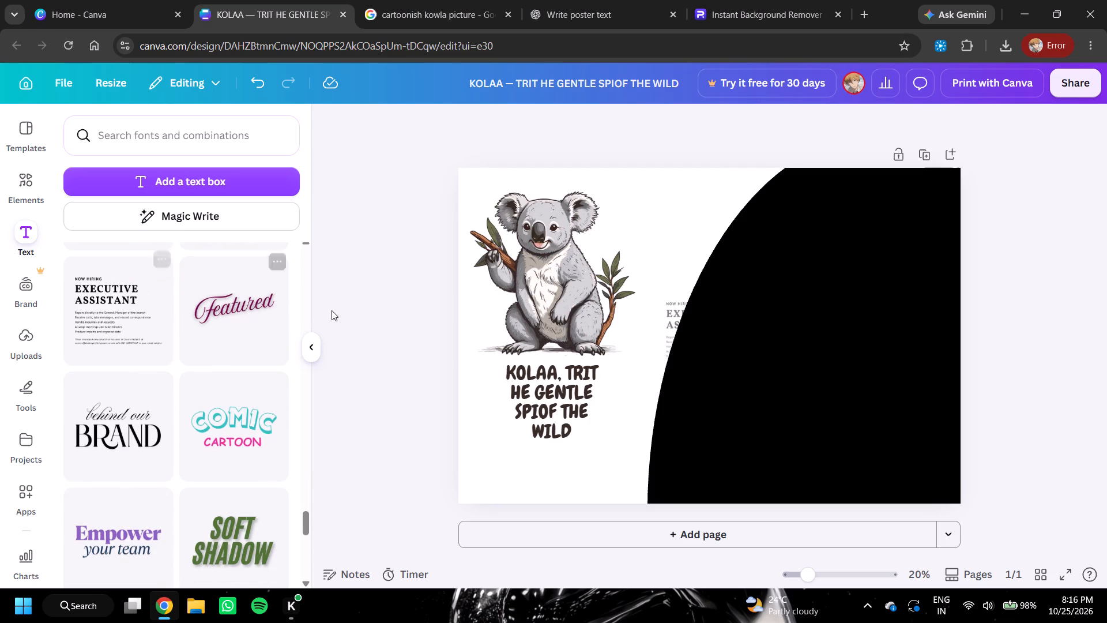
{"action": "left_click", "coordinate": [680, 324]}
{"action": "left_click_drag", "start_coordinate": [680, 324], "coordinate": [720, 317]}
{"action": "left_click", "coordinate": [720, 324]}
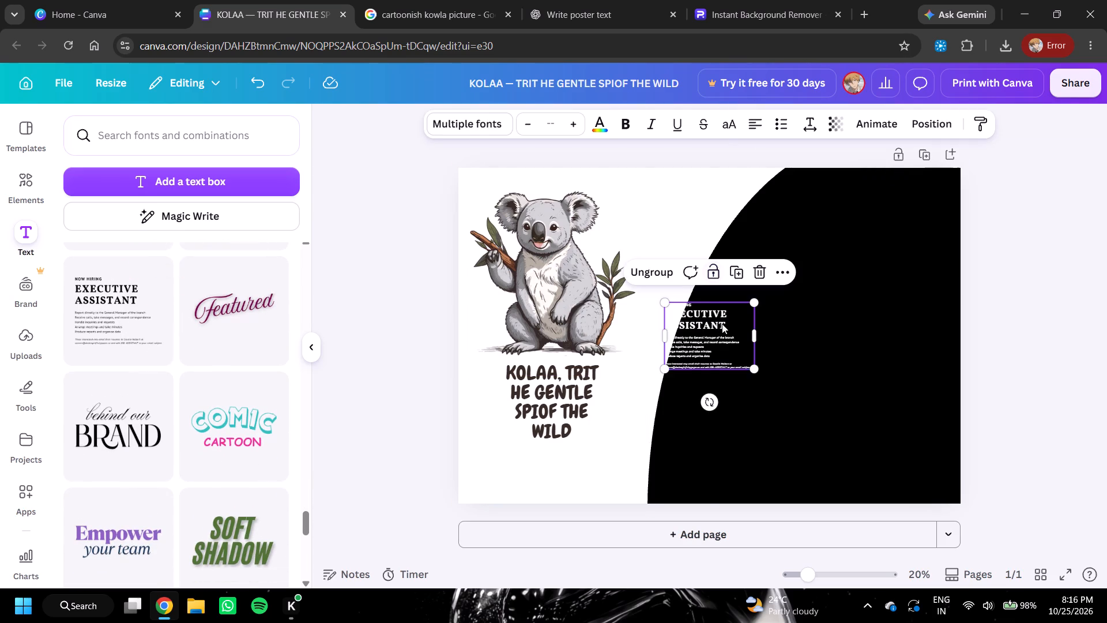
{"action": "left_click_drag", "start_coordinate": [722, 324], "coordinate": [744, 324]}
{"action": "left_click_drag", "start_coordinate": [745, 324], "coordinate": [837, 326]}
Delete the "Executive Assistant" title, the "Now Hiring" line and the small contact text from the added text group.
{"action": "triple_click", "coordinate": [824, 324]}
{"action": "left_click", "coordinate": [824, 324]}
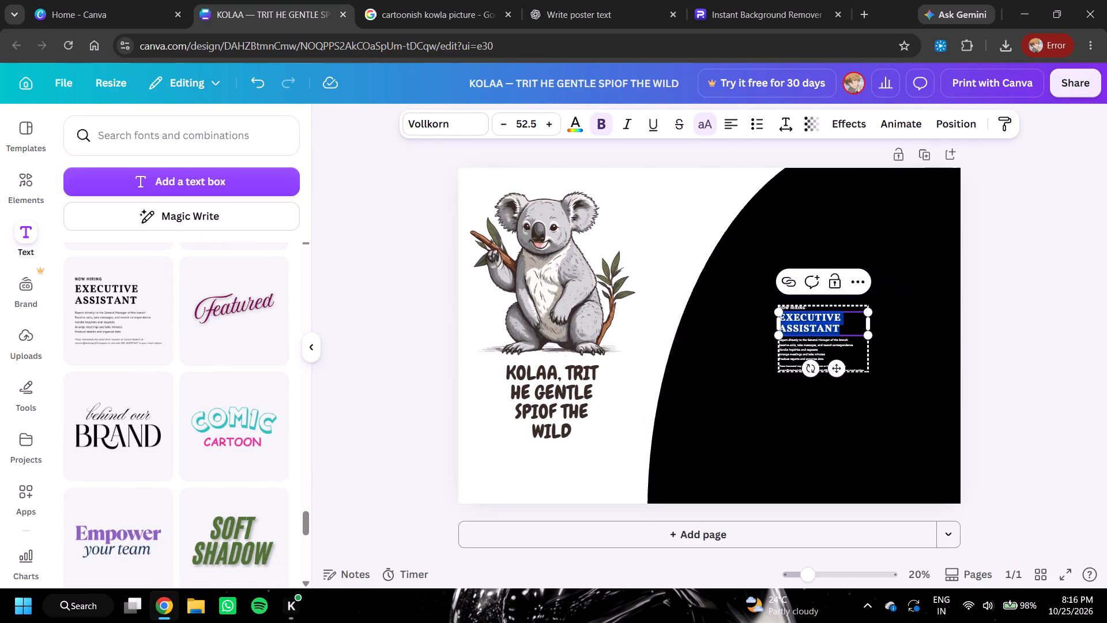
{"action": "key", "text": "BackSpace"}
{"action": "double_click", "coordinate": [804, 309]}
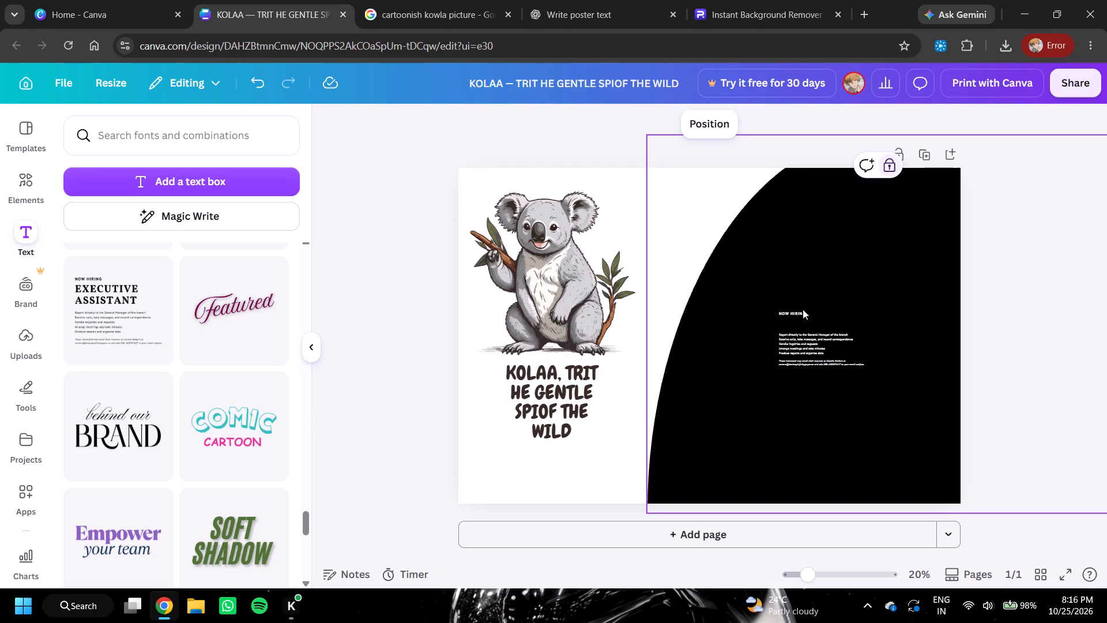
{"action": "left_click", "coordinate": [803, 309]}
{"action": "triple_click", "coordinate": [800, 310]}
{"action": "key", "text": "BackSpace"}
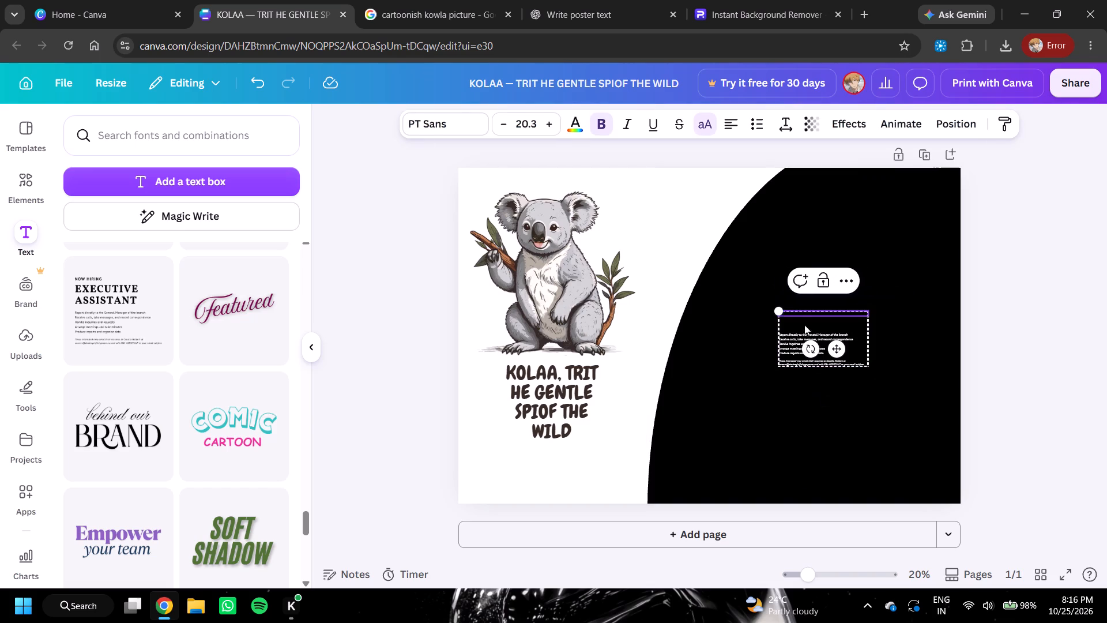
{"action": "triple_click", "coordinate": [789, 340]}
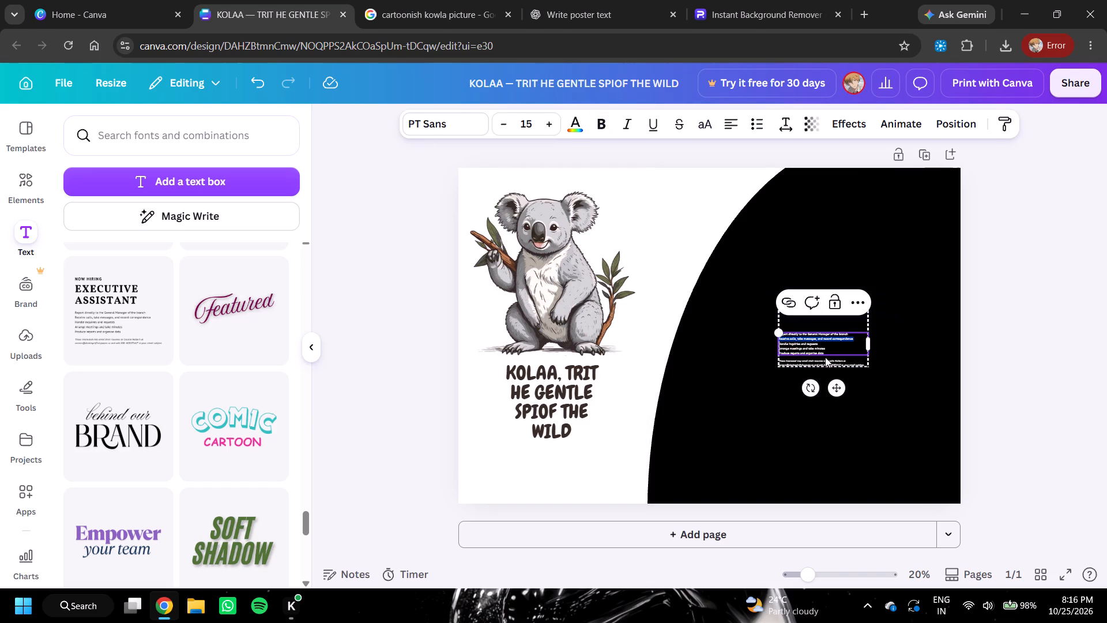
{"action": "double_click", "coordinate": [828, 360]}
{"action": "key", "text": "BackSpace"}
Replace the remaining job-description lines with the copied koala paragraph beginning "Beyond their adorable appearance".
{"action": "triple_click", "coordinate": [807, 347]}
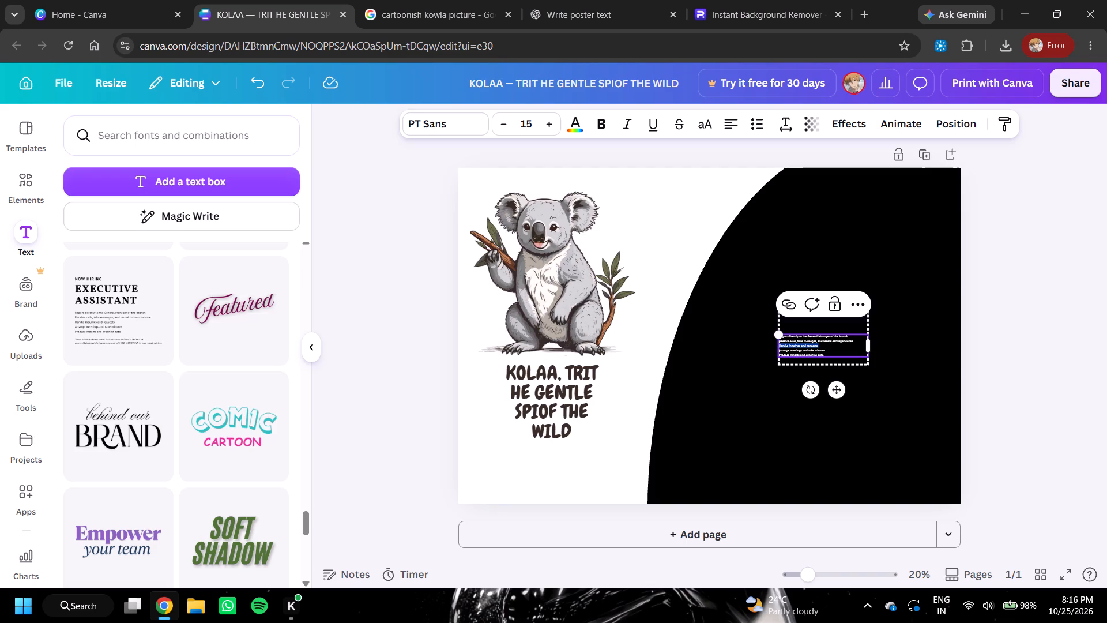
{"action": "left_click_drag", "start_coordinate": [791, 340], "coordinate": [822, 355]}
{"action": "double_click", "coordinate": [822, 355]}
{"action": "left_click", "coordinate": [829, 354]}
{"action": "key", "text": "BackSpace"}
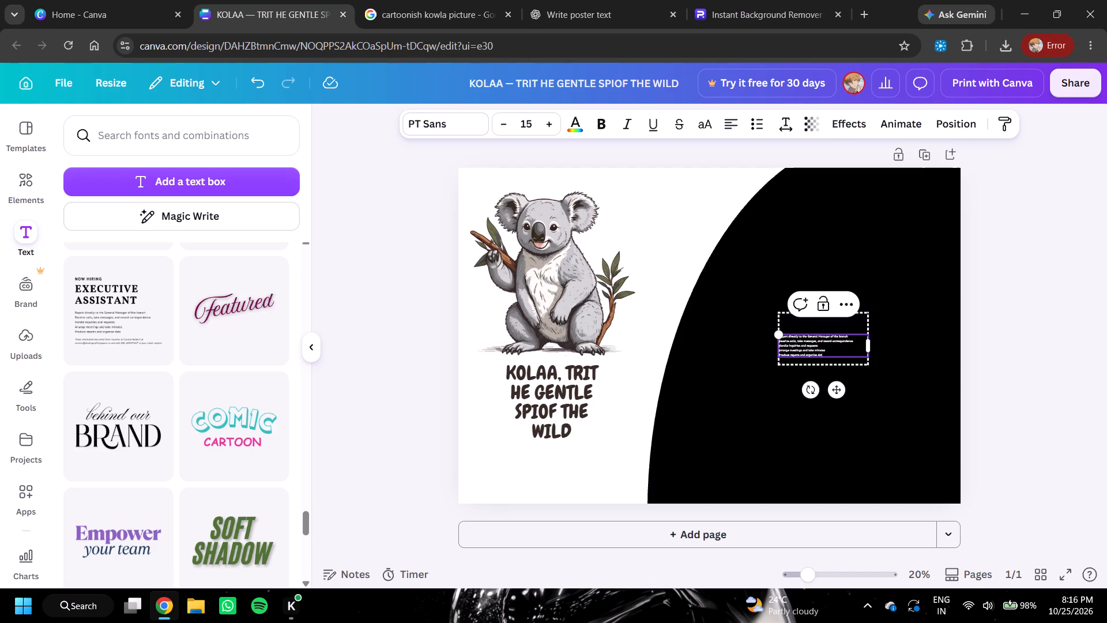
{"action": "left_click", "coordinate": [829, 354]}
{"action": "left_click_drag", "start_coordinate": [829, 354], "coordinate": [781, 329]}
{"action": "left_click", "coordinate": [782, 329]}
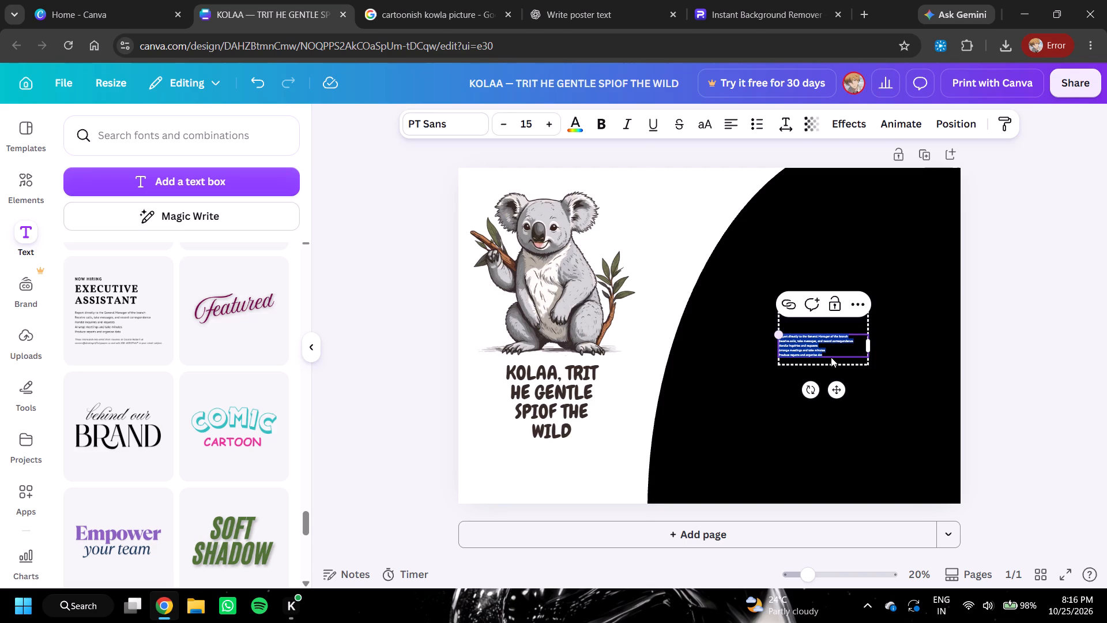
{"action": "key", "text": "ctrl+v"}
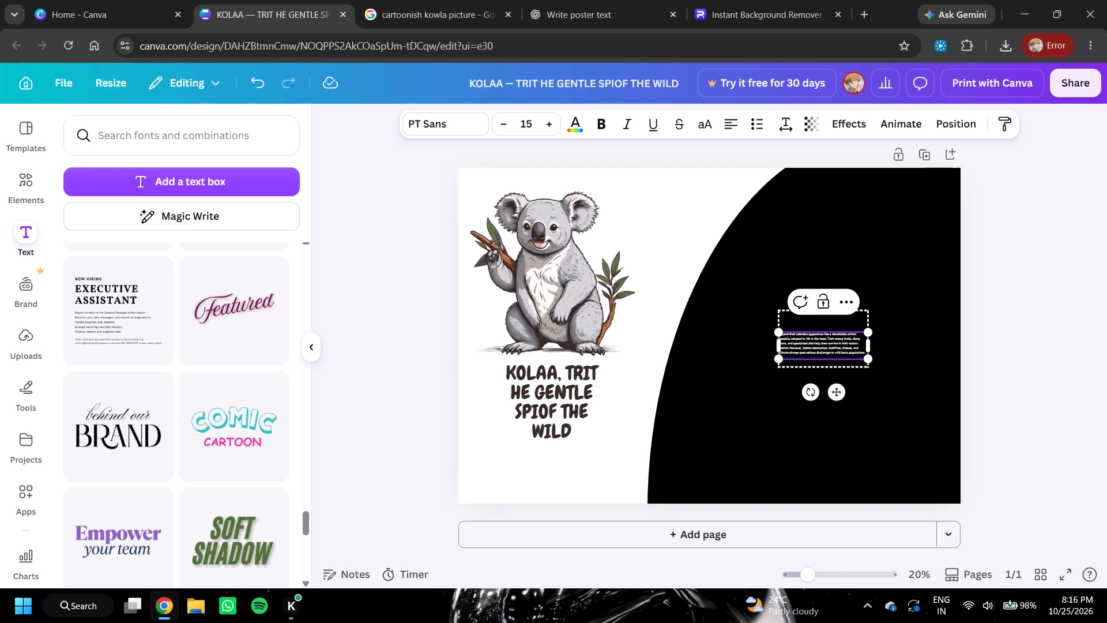
Enlarge the koala paragraph on the black area to a font size of about 26.3.
{"action": "left_click", "coordinate": [869, 363]}
{"action": "left_click_drag", "start_coordinate": [869, 363], "coordinate": [872, 371]}
{"action": "left_click_drag", "start_coordinate": [873, 373], "coordinate": [906, 429]}
{"action": "double_click", "coordinate": [906, 429]}
{"action": "left_click", "coordinate": [859, 353]}
{"action": "left_click_drag", "start_coordinate": [874, 368], "coordinate": [884, 382]}
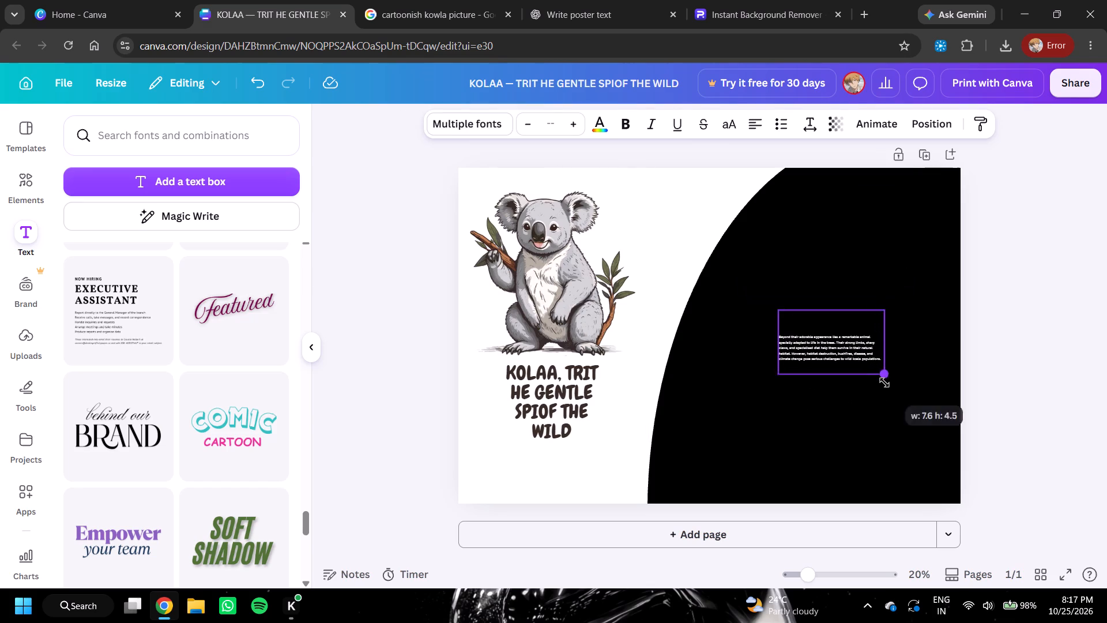
{"action": "left_click_drag", "start_coordinate": [884, 382], "coordinate": [885, 382]}
{"action": "left_click_drag", "start_coordinate": [886, 385], "coordinate": [896, 396]}
{"action": "left_click_drag", "start_coordinate": [897, 397], "coordinate": [912, 412]}
{"action": "double_click", "coordinate": [854, 347]}
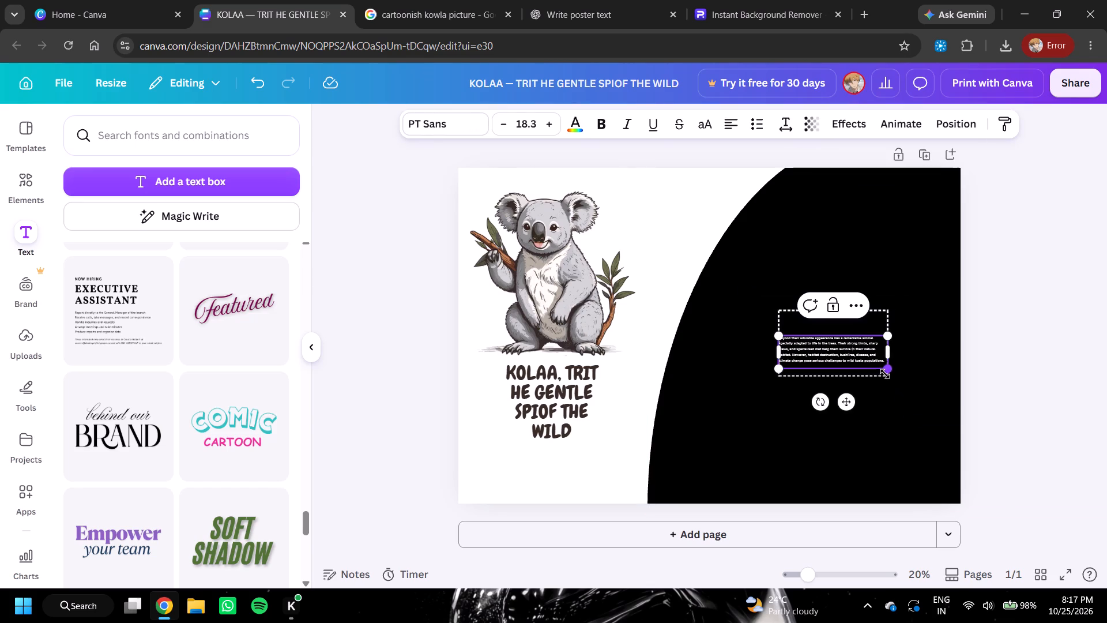
{"action": "left_click_drag", "start_coordinate": [886, 373], "coordinate": [927, 410]}
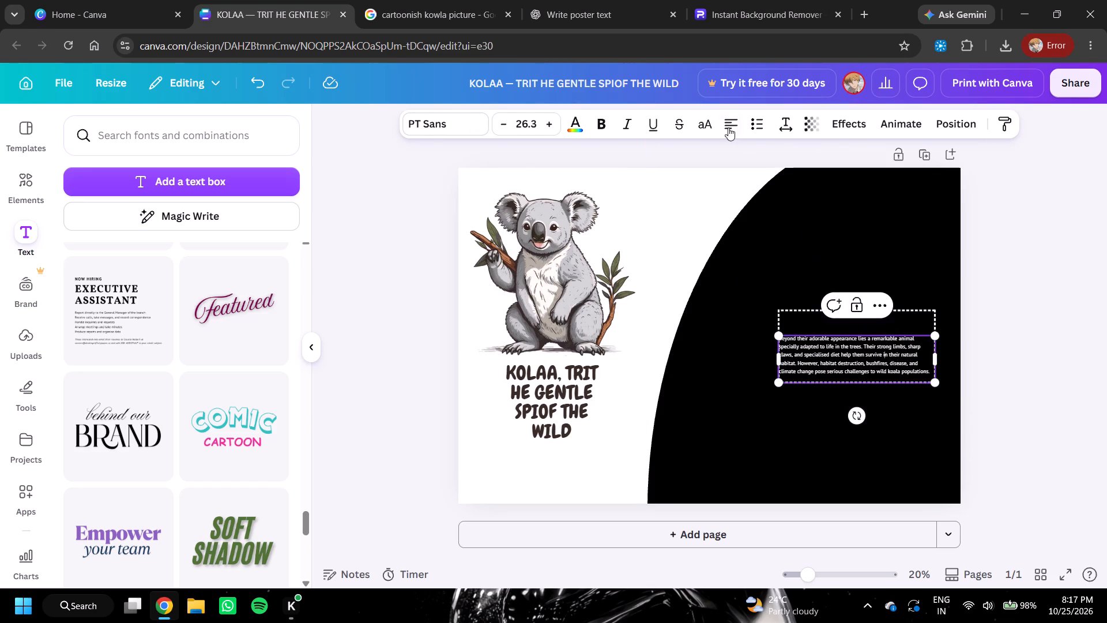
Right-align the koala paragraph.
{"action": "double_click", "coordinate": [726, 124]}
{"action": "left_click", "coordinate": [886, 344]}
{"action": "left_click", "coordinate": [888, 352]}
{"action": "left_click_drag", "start_coordinate": [898, 378], "coordinate": [904, 403]}
{"action": "left_click", "coordinate": [904, 403]}
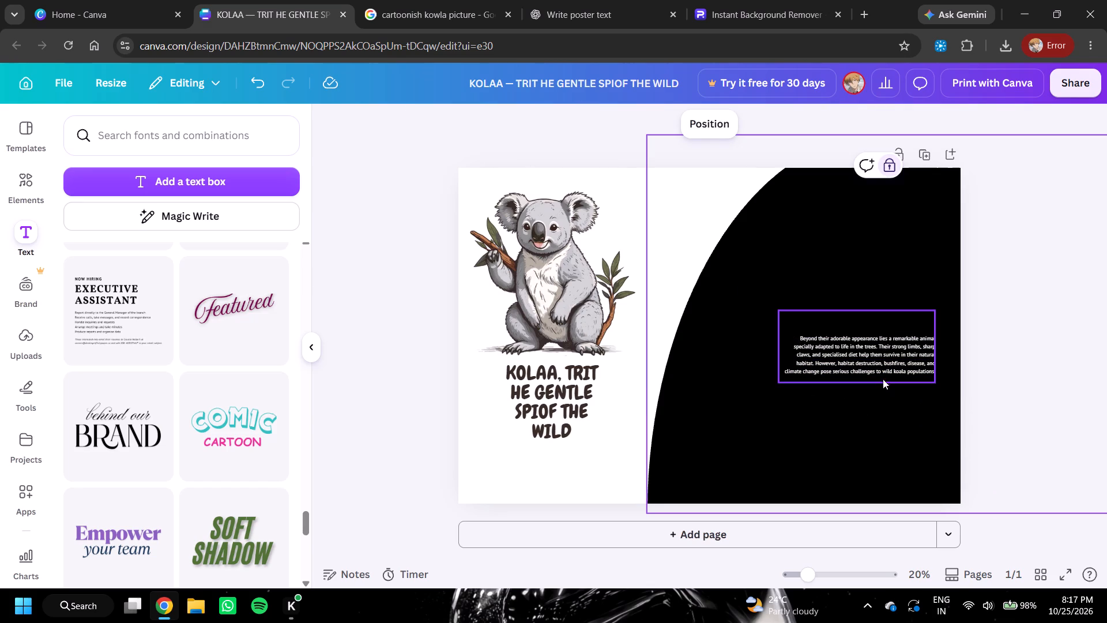
Move the paragraph group to the upper-right corner of the poster's black curved area.
{"action": "left_click_drag", "start_coordinate": [873, 334], "coordinate": [895, 433]}
{"action": "left_click_drag", "start_coordinate": [895, 433], "coordinate": [895, 175]}
{"action": "left_click", "coordinate": [894, 174]}
{"action": "double_click", "coordinate": [892, 167]}
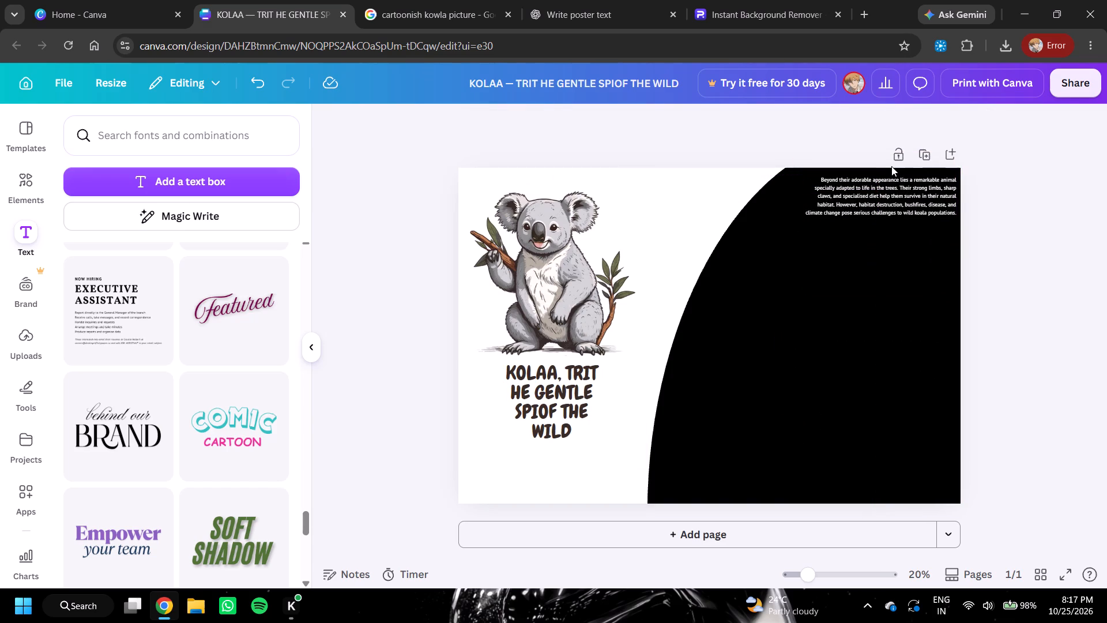
{"action": "double_click", "coordinate": [995, 292]}
Enlarge the paragraph group down and leftward so its lines span more of the black area's upper part.
{"action": "left_click", "coordinate": [873, 211]}
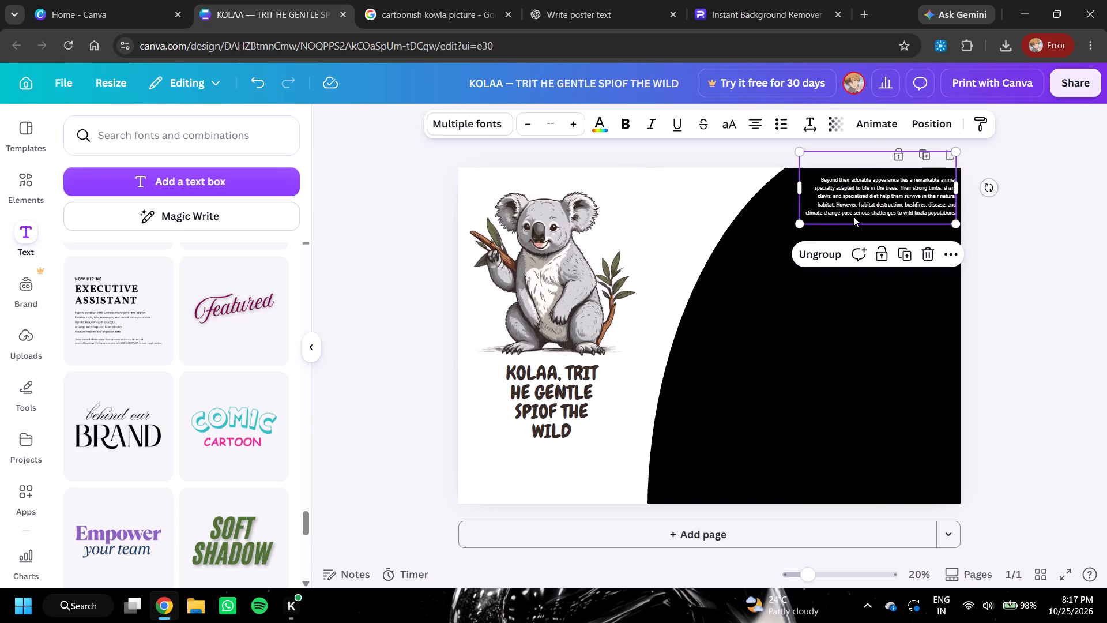
{"action": "left_click_drag", "start_coordinate": [800, 222], "coordinate": [770, 274]}
{"action": "left_click", "coordinate": [770, 274]}
{"action": "left_click", "coordinate": [976, 307]}
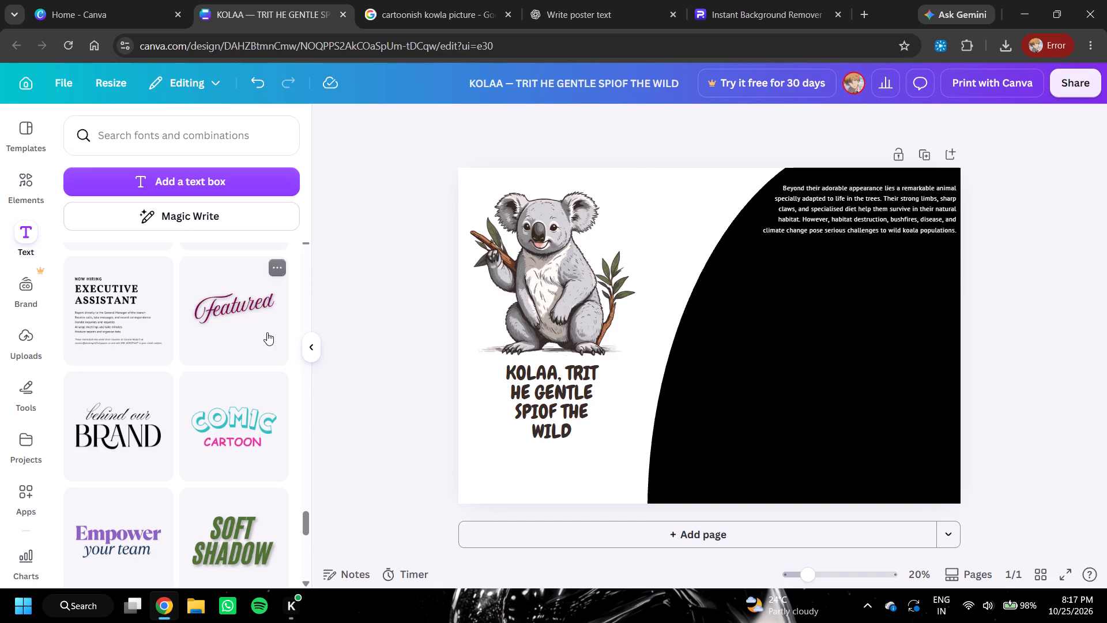
{"action": "left_click", "coordinate": [375, 312]}
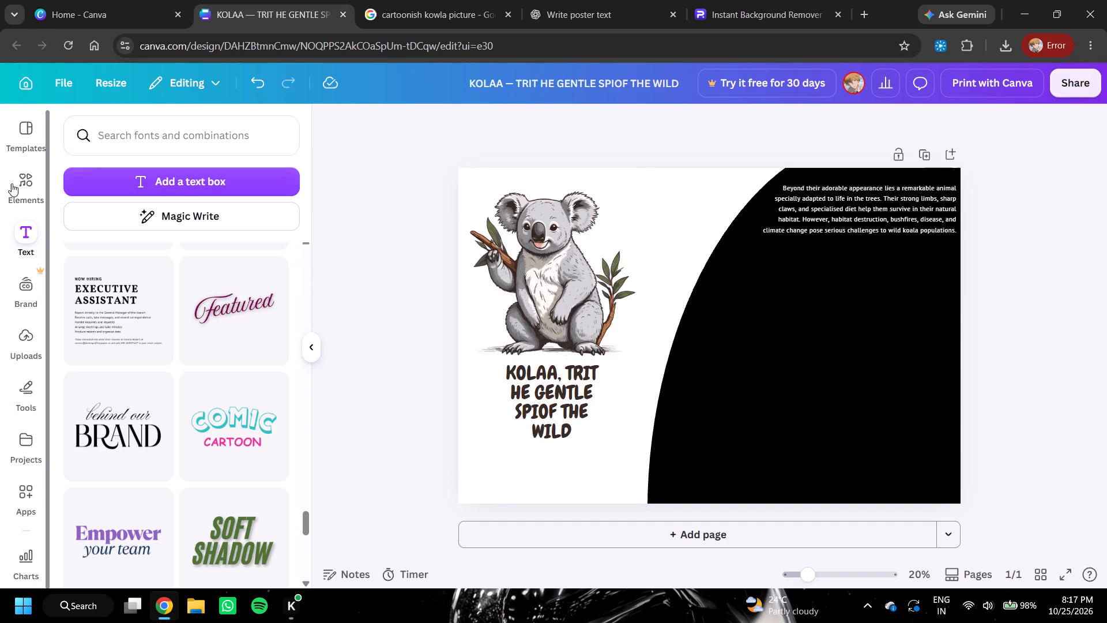
{"action": "double_click", "coordinate": [11, 183]}
{"action": "left_click", "coordinate": [40, 183]}
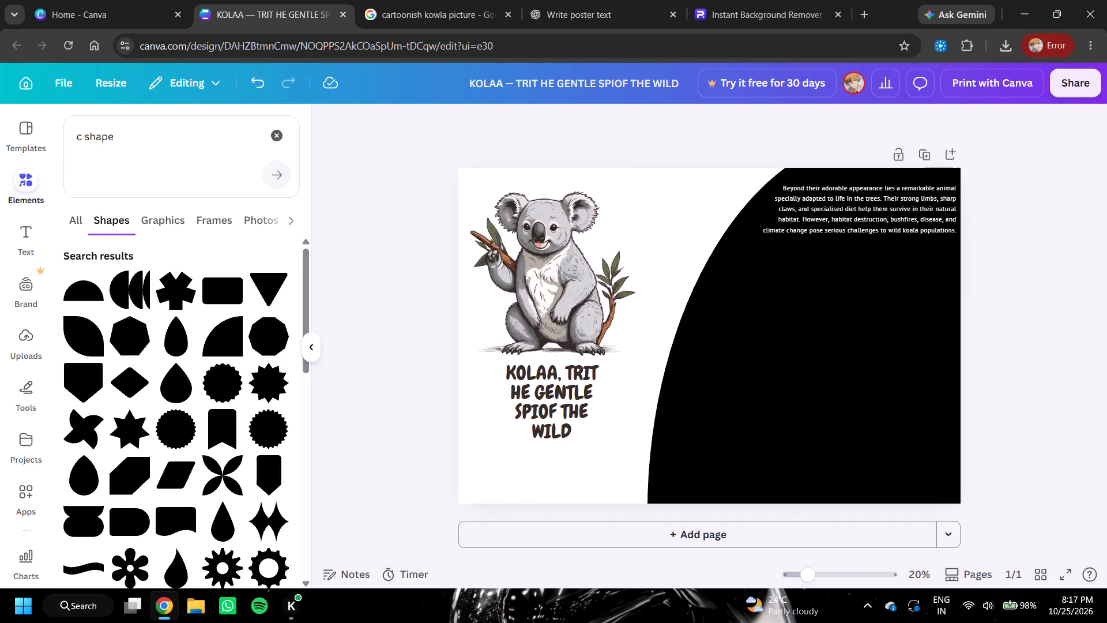
{"action": "left_click_drag", "start_coordinate": [136, 136], "coordinate": [69, 146]}
{"action": "key", "text": "BackSpace"}
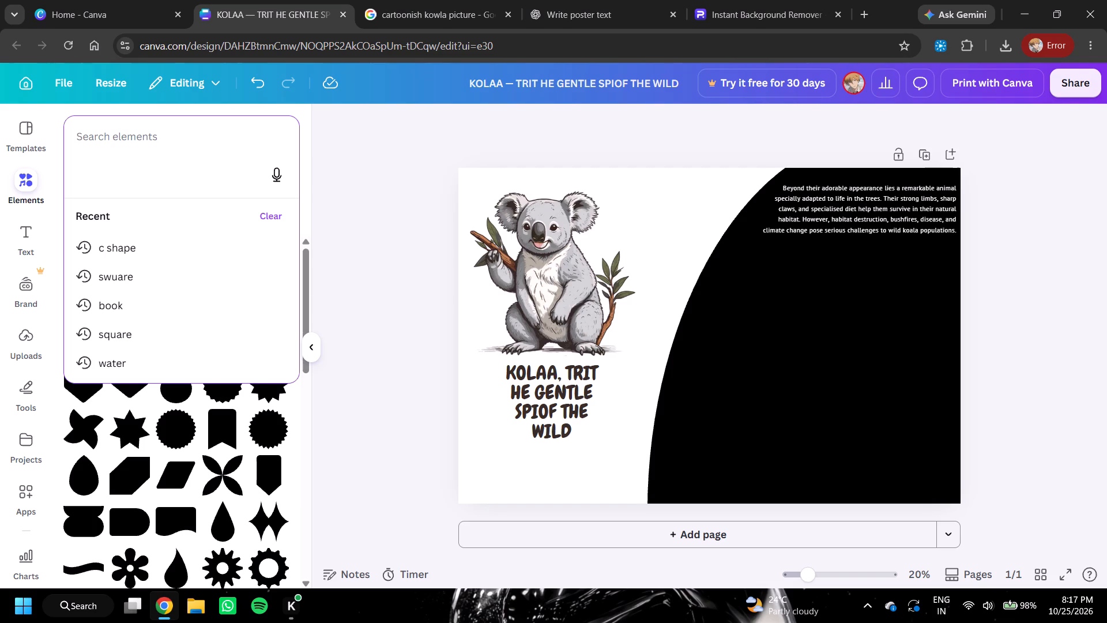
{"action": "type", "text": "kolaa"}
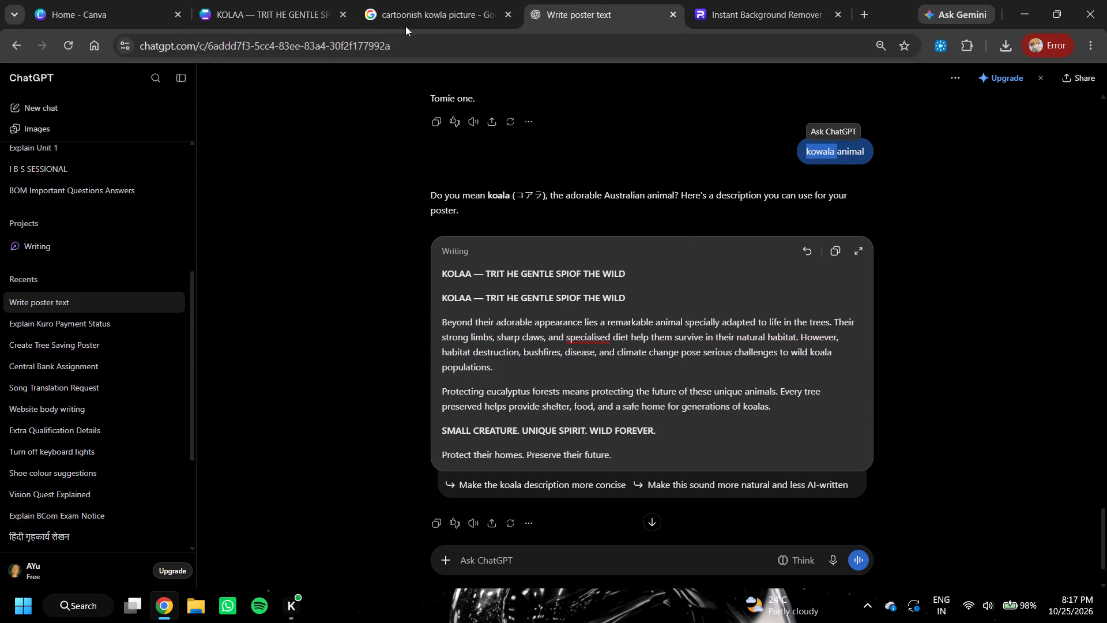
{"action": "left_click", "coordinate": [289, 16]}
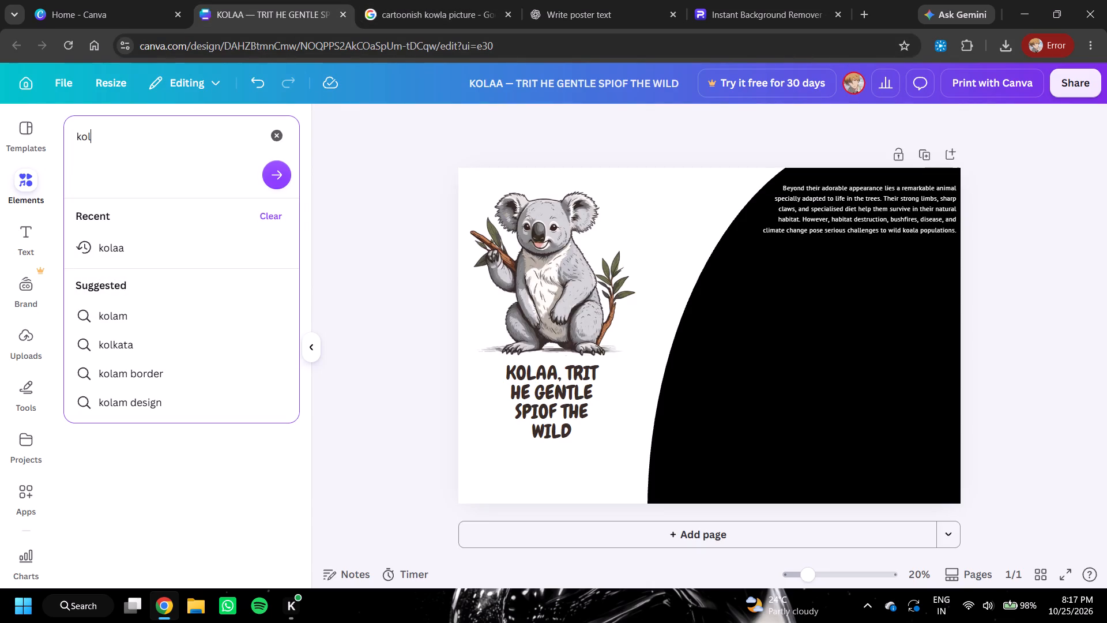
Search the shape elements for "koala" using the suggested term.
{"action": "type", "text": "aal"}
{"action": "key", "text": "BackSpace"}
{"action": "key", "text": "BackSpace"}
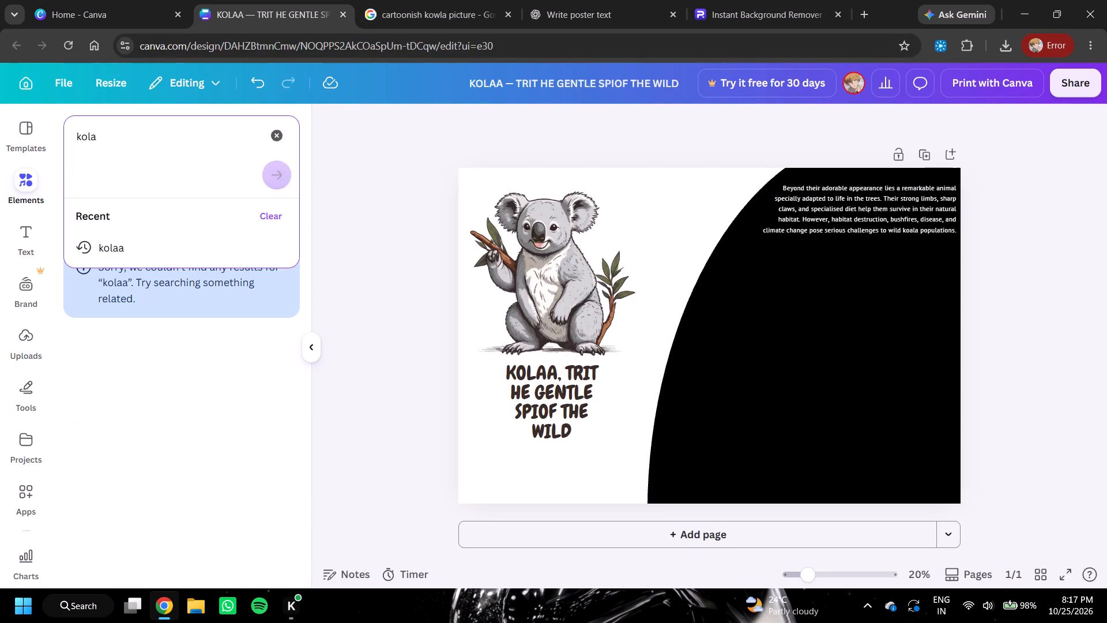
{"action": "type", "text": "la"}
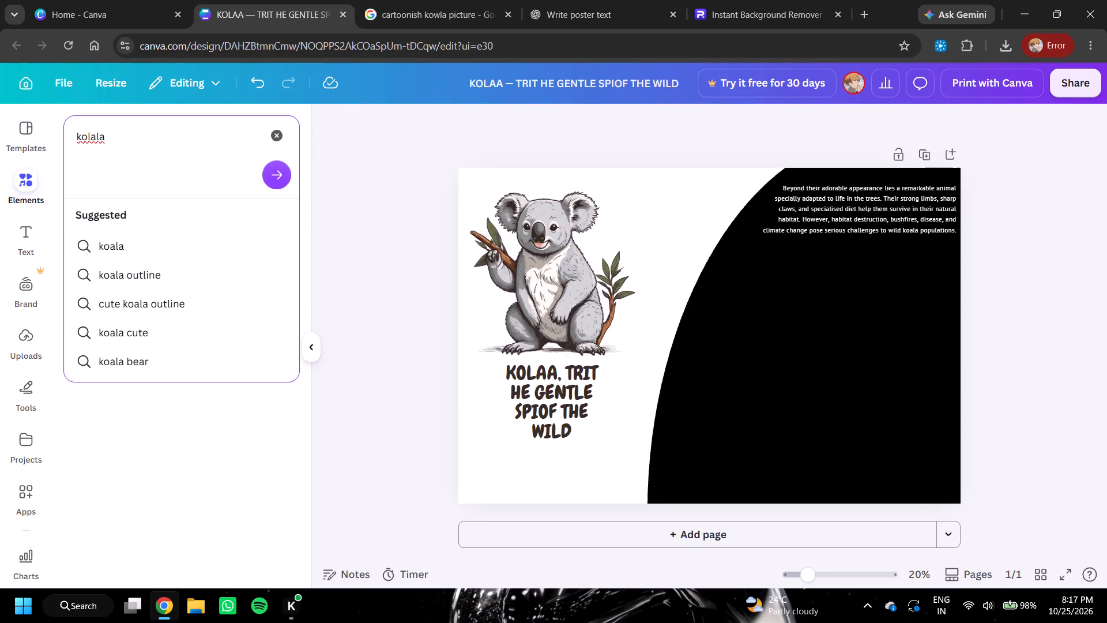
{"action": "left_click", "coordinate": [125, 248]}
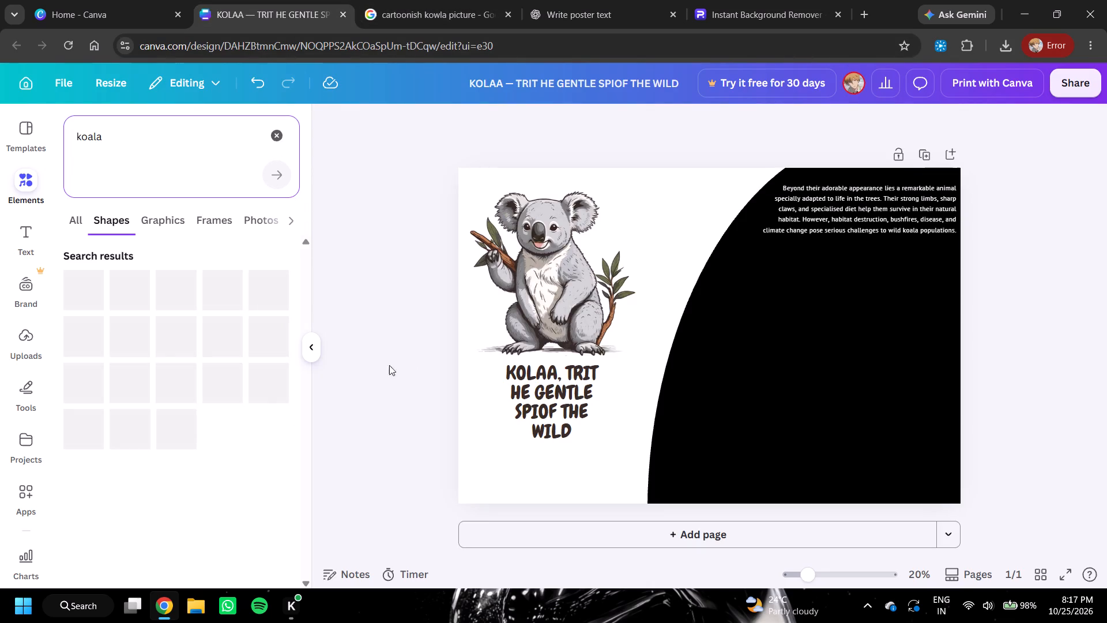
Edit the heading's first word beneath the large koala, replacing its "L" with "al".
{"action": "double_click", "coordinate": [533, 371]}
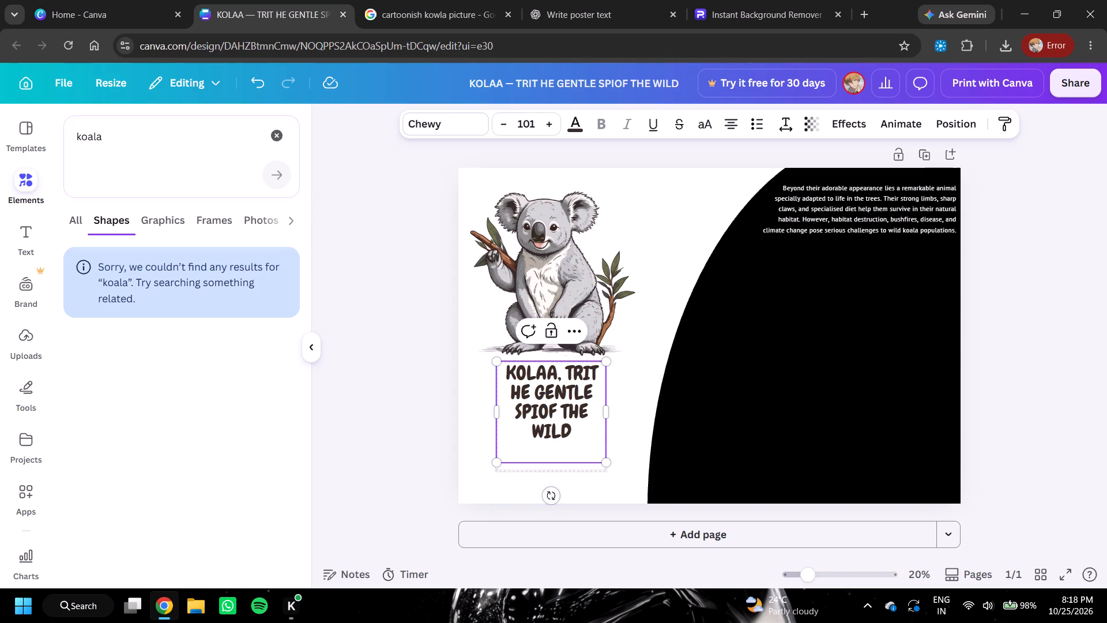
{"action": "key", "text": "BackSpace"}
{"action": "key", "text": "a"}
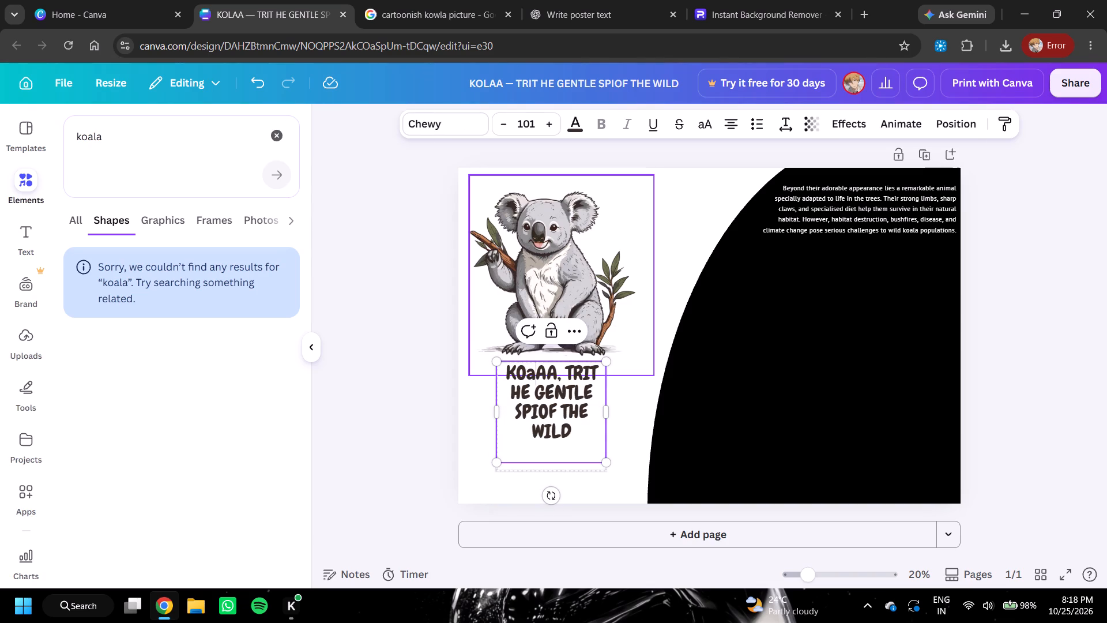
{"action": "key", "text": "l"}
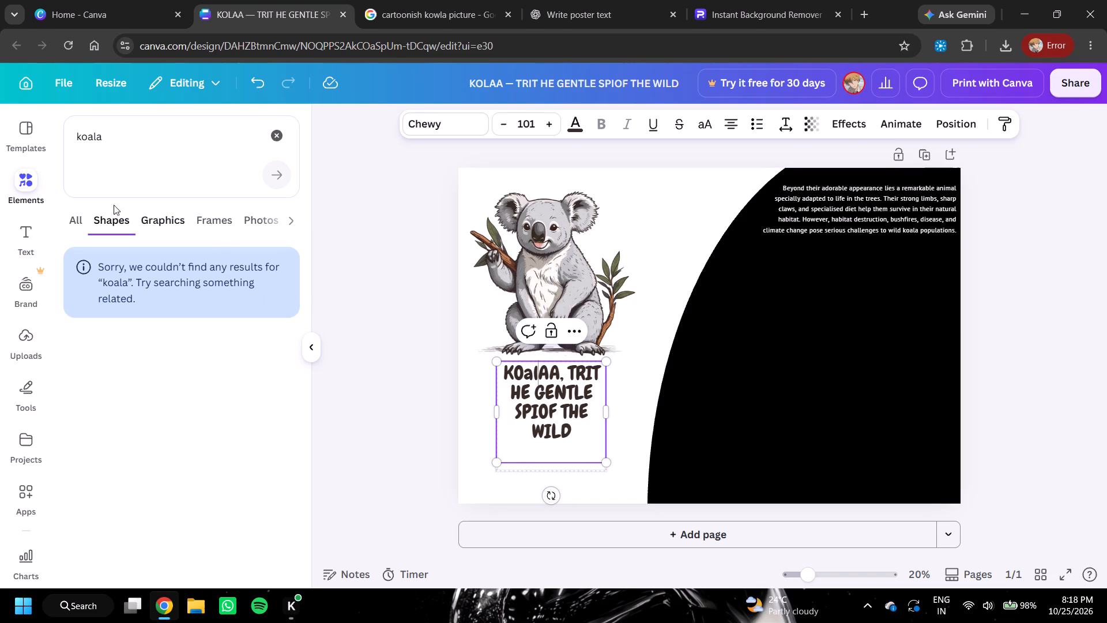
Browse the koala element results by category and narrow them to graphics.
{"action": "left_click", "coordinate": [74, 217]}
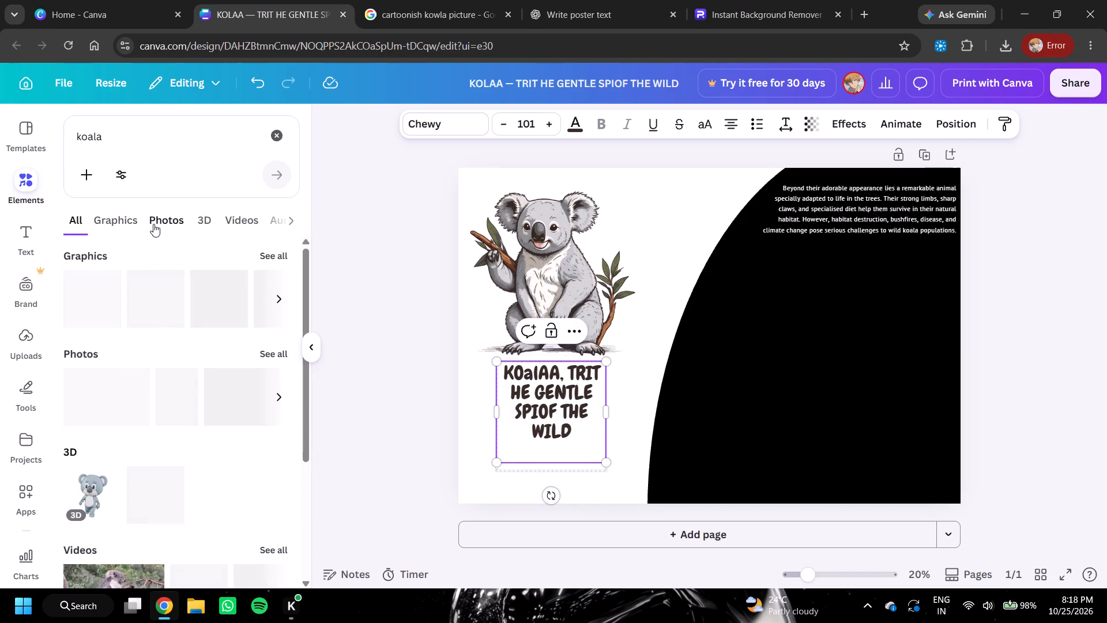
{"action": "left_click", "coordinate": [153, 224]}
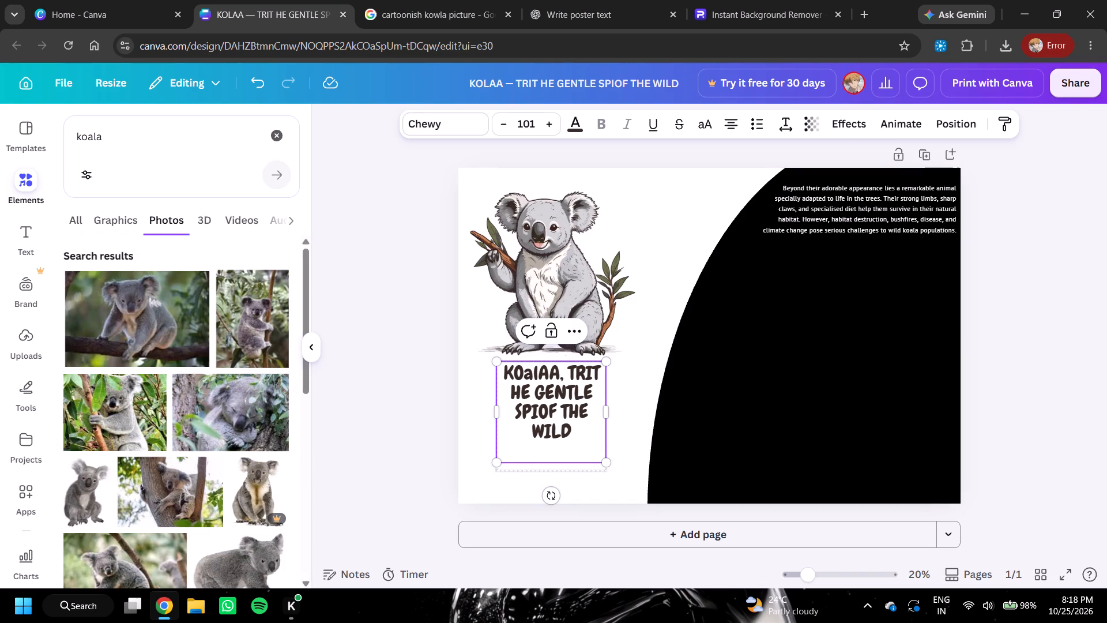
{"action": "left_click", "coordinate": [77, 216]}
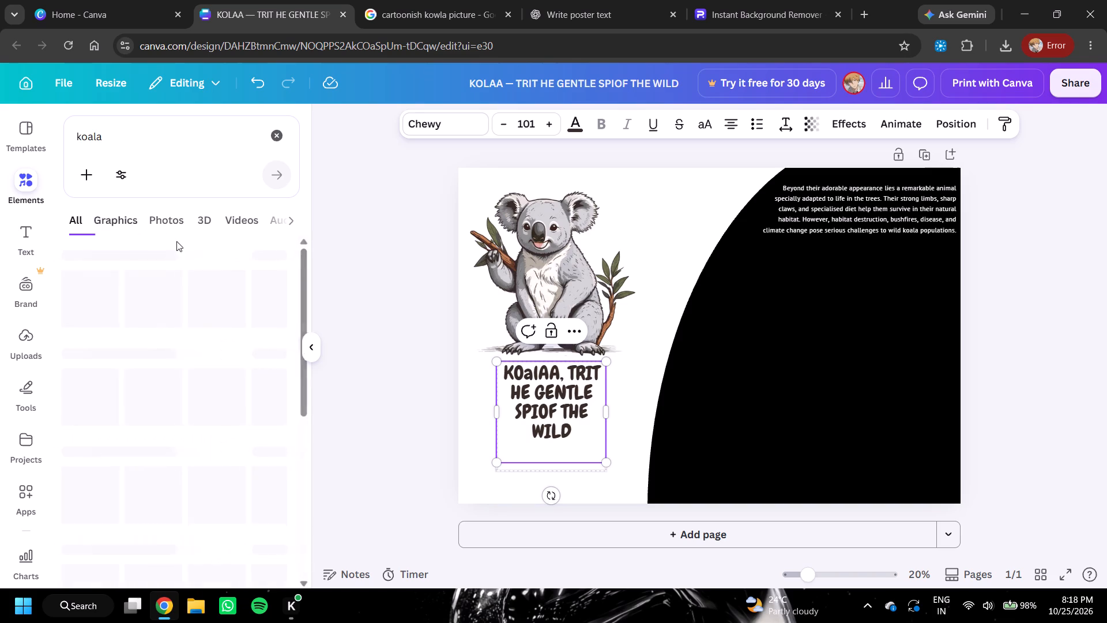
{"action": "left_click", "coordinate": [116, 216]}
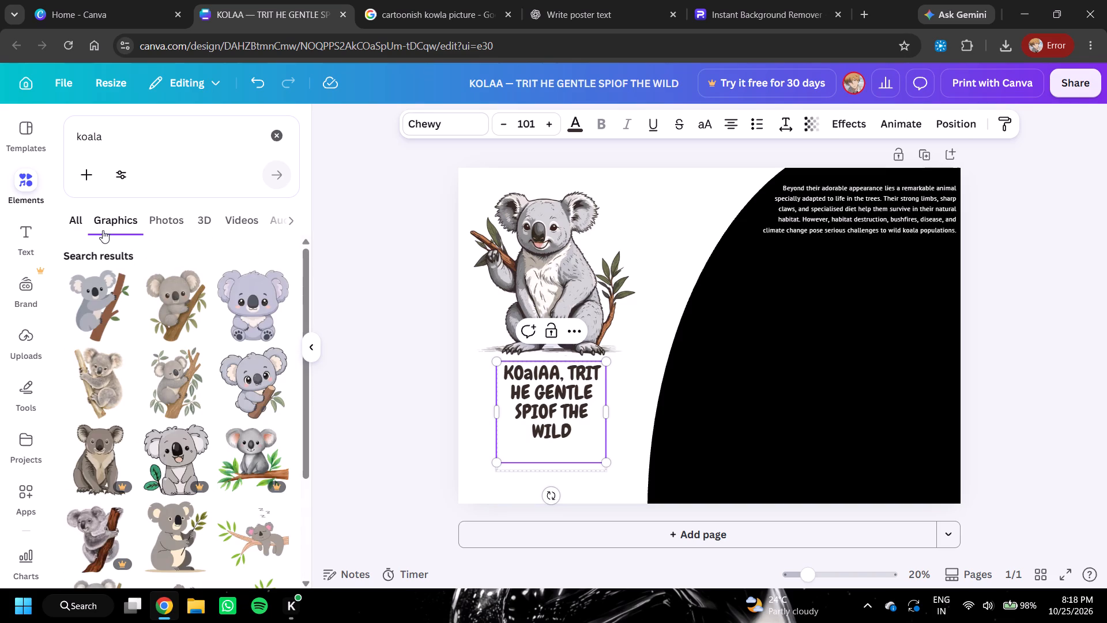
Correct the heading's first word so that it reads "KOalA".
{"action": "left_click", "coordinate": [553, 370]}
{"action": "key", "text": "l"}
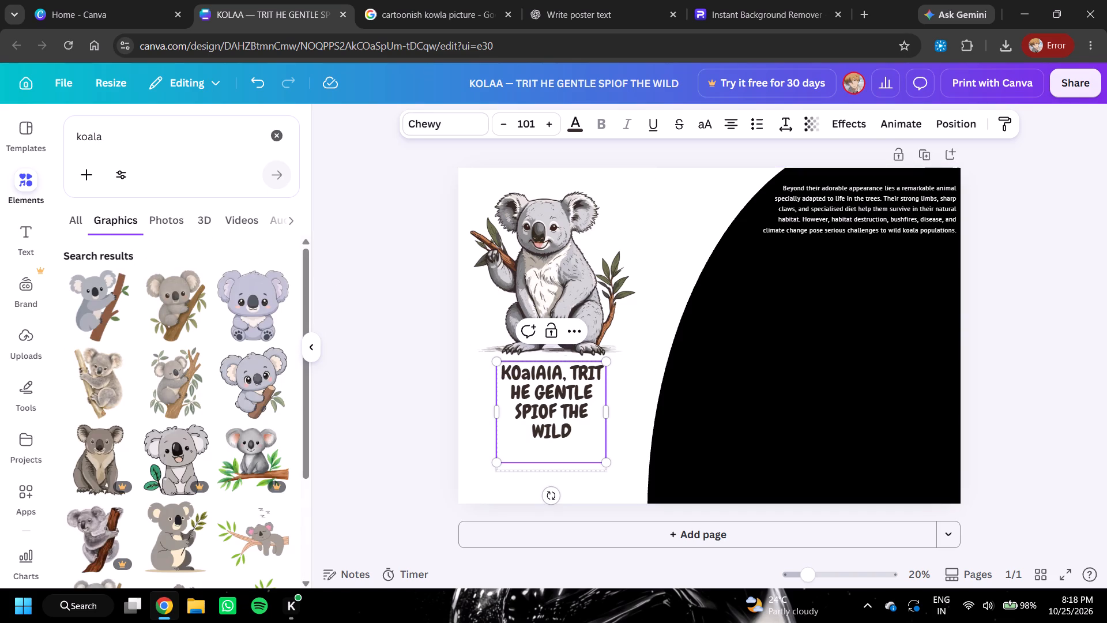
{"action": "key", "text": "BackSpace"}
{"action": "key", "text": "BackSpace"}
{"action": "left_click", "coordinate": [459, 370]}
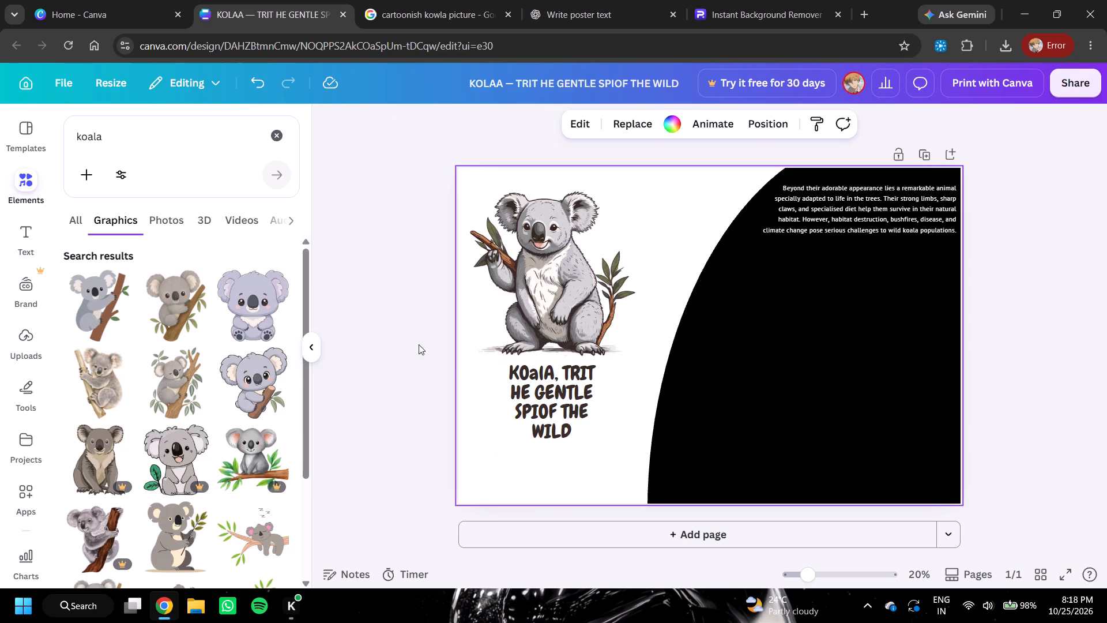
Browse the koala graphics and add the grey koala hugging a brown branch to the poster.
{"action": "scroll", "coordinate": [193, 343], "scroll_direction": "down", "scroll_amount": 2}
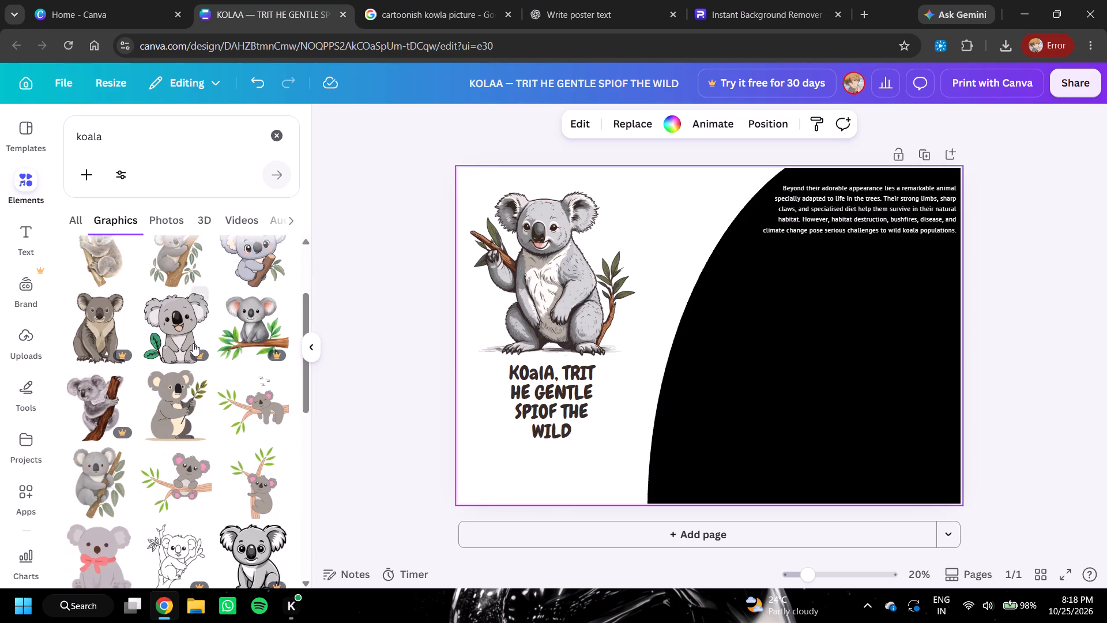
{"action": "scroll", "coordinate": [194, 342], "scroll_direction": "down", "scroll_amount": 2}
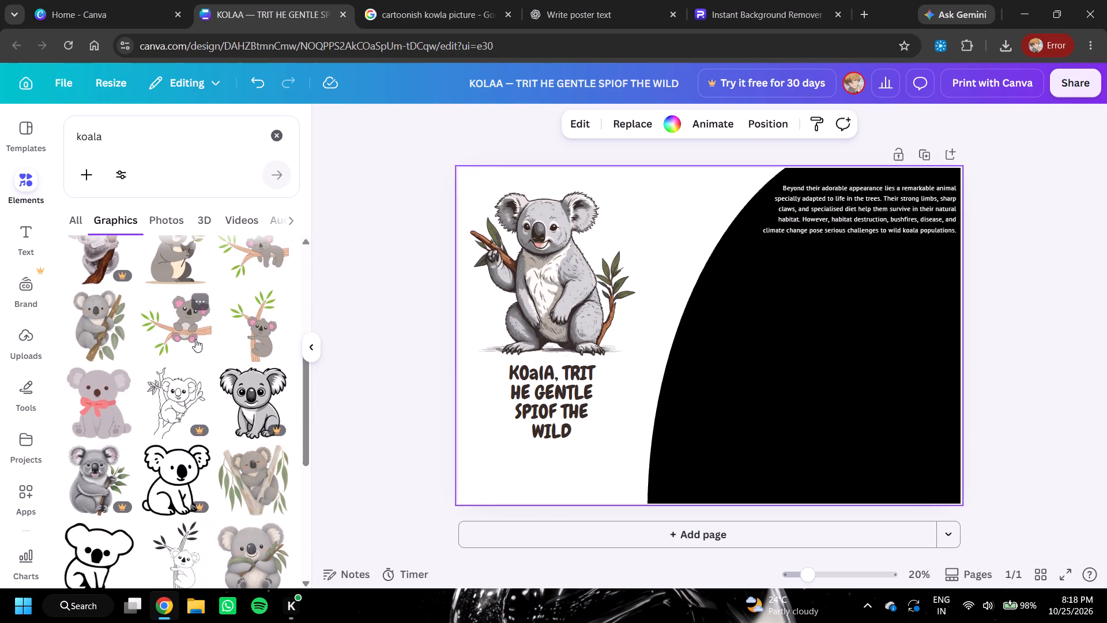
{"action": "scroll", "coordinate": [195, 339], "scroll_direction": "down", "scroll_amount": 3}
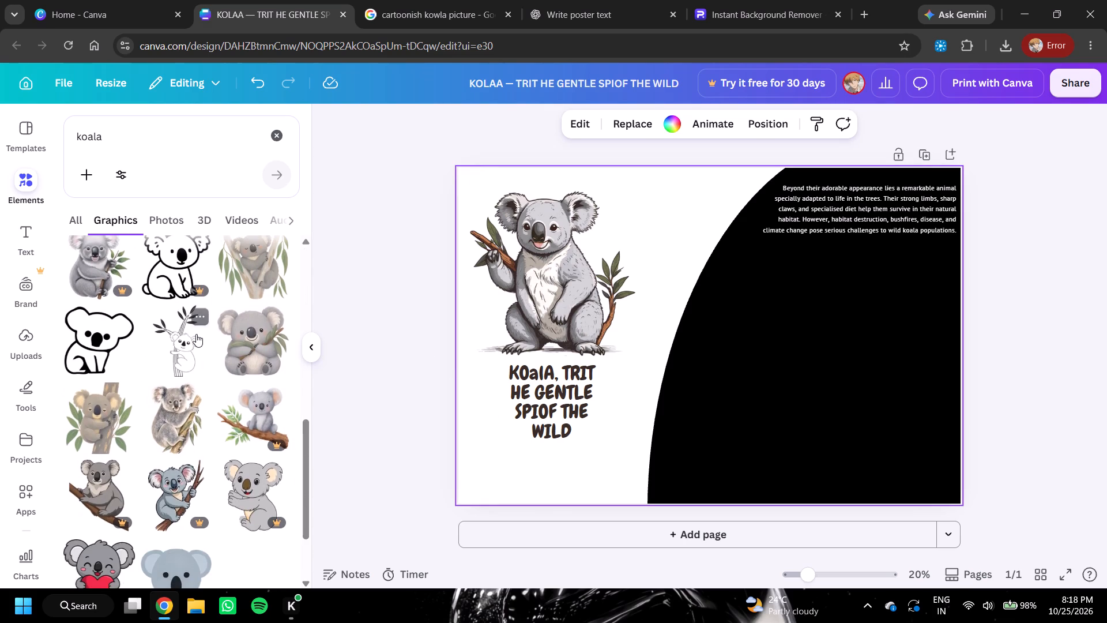
{"action": "scroll", "coordinate": [196, 334], "scroll_direction": "down", "scroll_amount": 1}
{"action": "scroll", "coordinate": [206, 335], "scroll_direction": "up", "scroll_amount": 8}
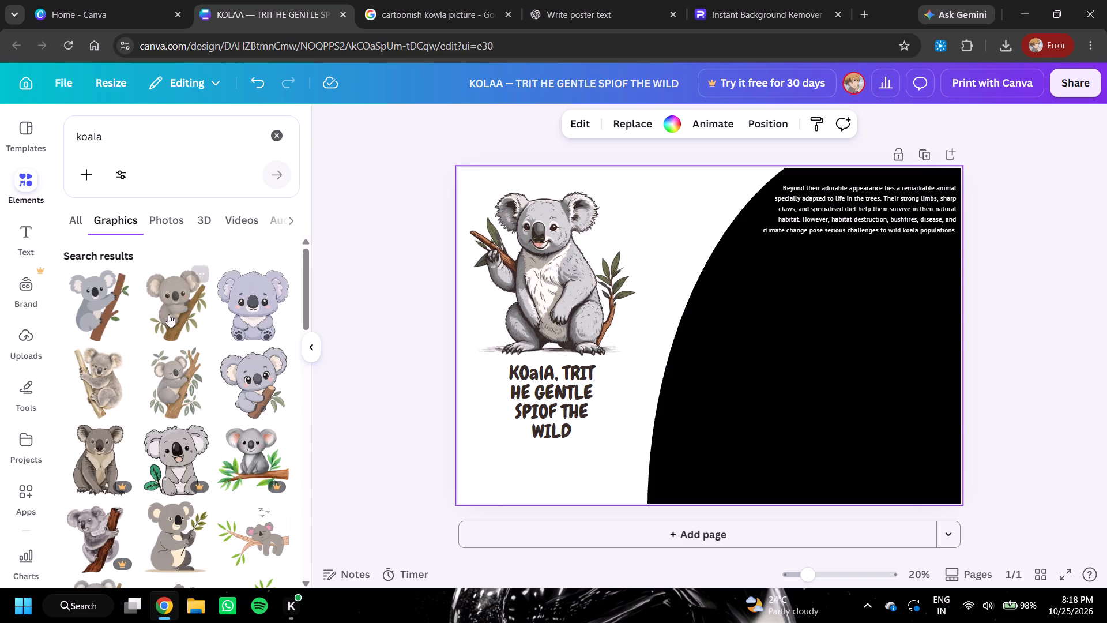
{"action": "left_click", "coordinate": [108, 284]}
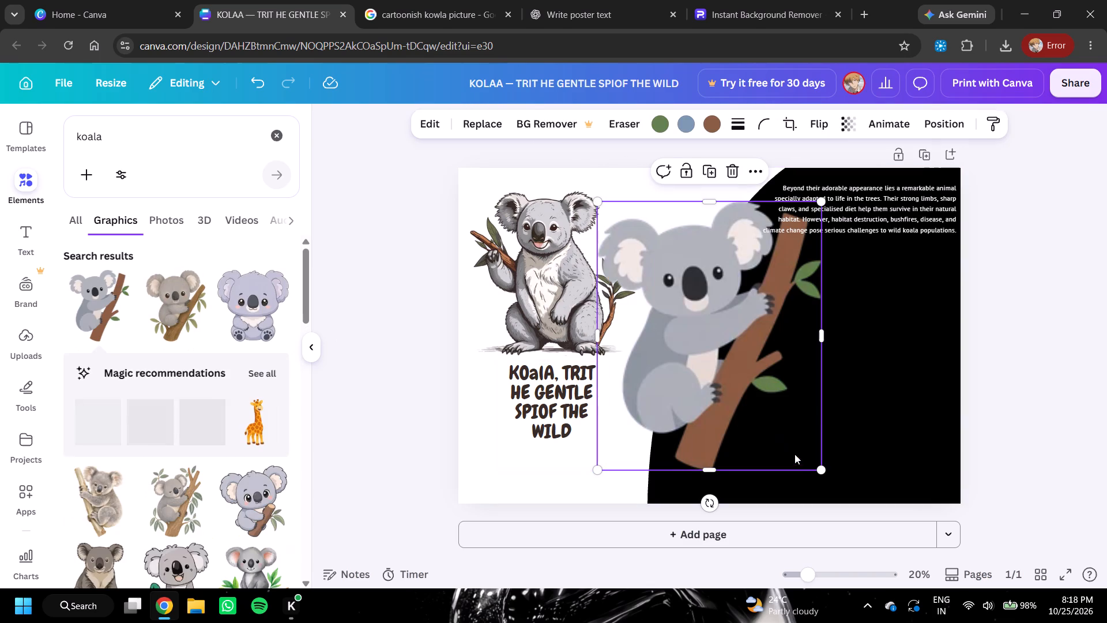
Shrink the koala-on-branch graphic and place it on the black curve's upper edge, beside the paragraph text.
{"action": "left_click_drag", "start_coordinate": [819, 470], "coordinate": [756, 413]}
{"action": "left_click_drag", "start_coordinate": [754, 411], "coordinate": [735, 390]}
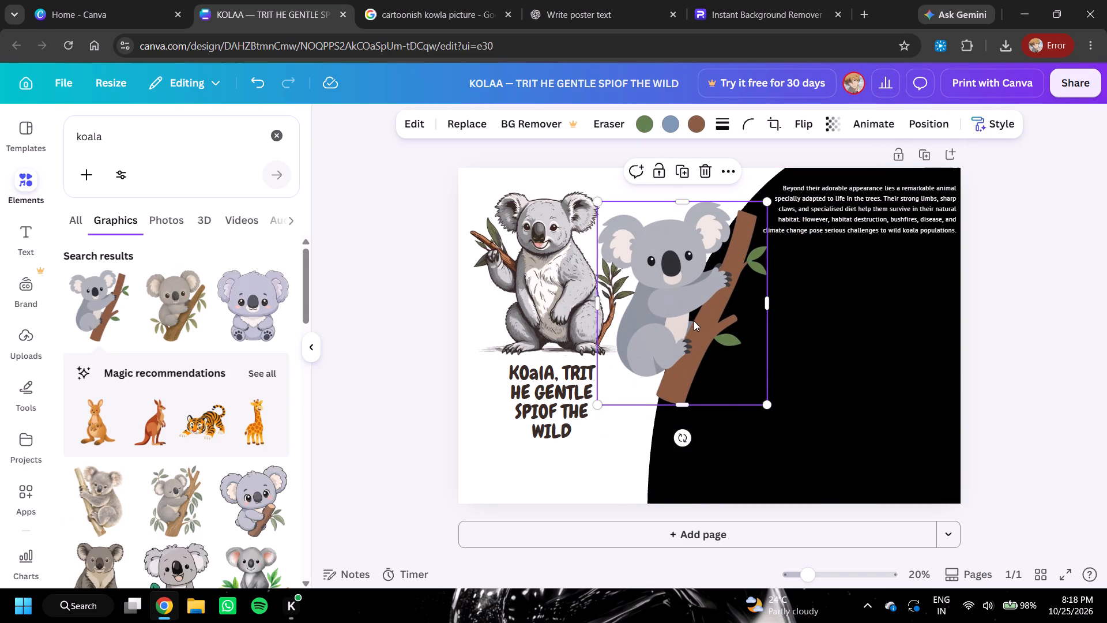
{"action": "left_click", "coordinate": [694, 321]}
{"action": "left_click_drag", "start_coordinate": [694, 321], "coordinate": [705, 333]}
{"action": "left_click", "coordinate": [708, 335]}
{"action": "left_click_drag", "start_coordinate": [715, 341], "coordinate": [820, 420]}
{"action": "left_click", "coordinate": [820, 420]}
{"action": "left_click", "coordinate": [668, 316]}
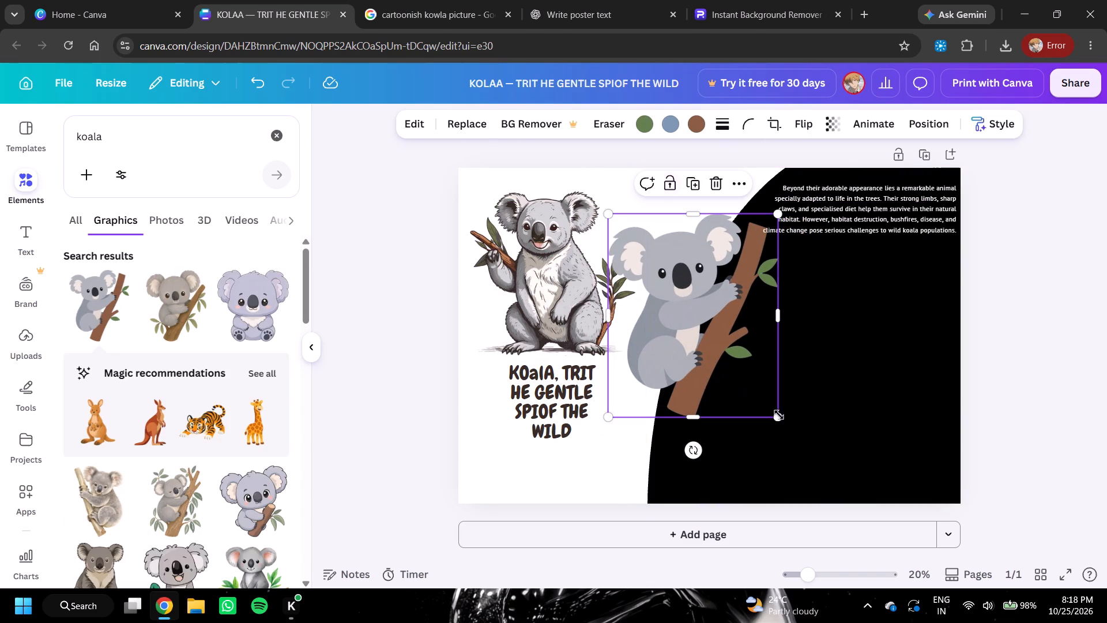
{"action": "left_click_drag", "start_coordinate": [782, 419], "coordinate": [715, 343]}
{"action": "left_click", "coordinate": [715, 343]}
{"action": "left_click_drag", "start_coordinate": [664, 288], "coordinate": [675, 294]}
{"action": "left_click_drag", "start_coordinate": [727, 345], "coordinate": [686, 280]}
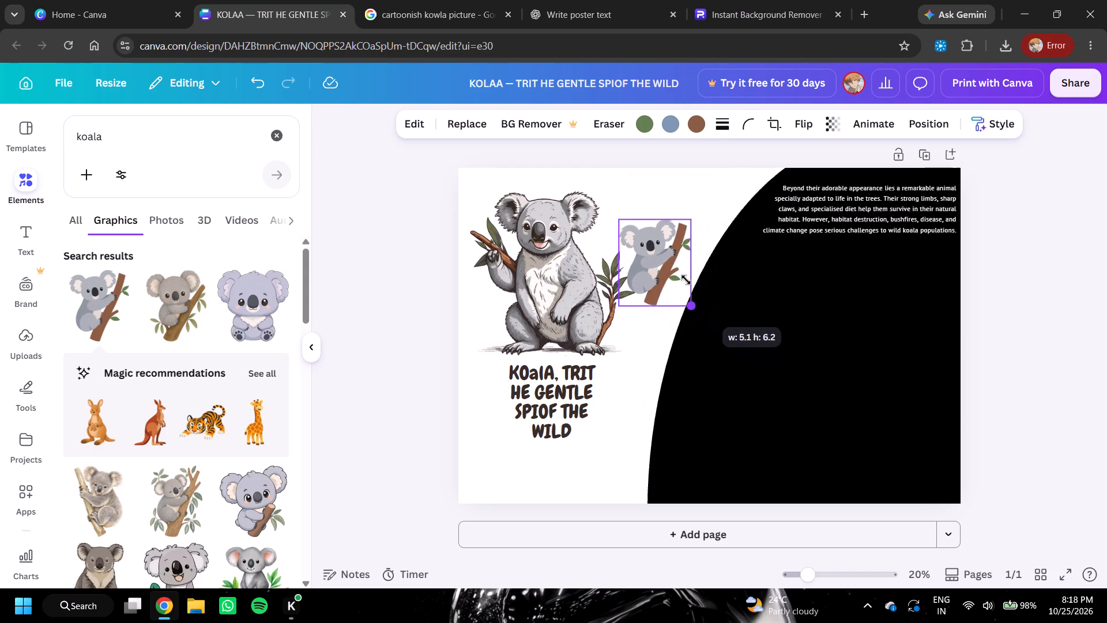
{"action": "left_click_drag", "start_coordinate": [686, 280], "coordinate": [682, 274]}
{"action": "left_click_drag", "start_coordinate": [659, 255], "coordinate": [745, 216]}
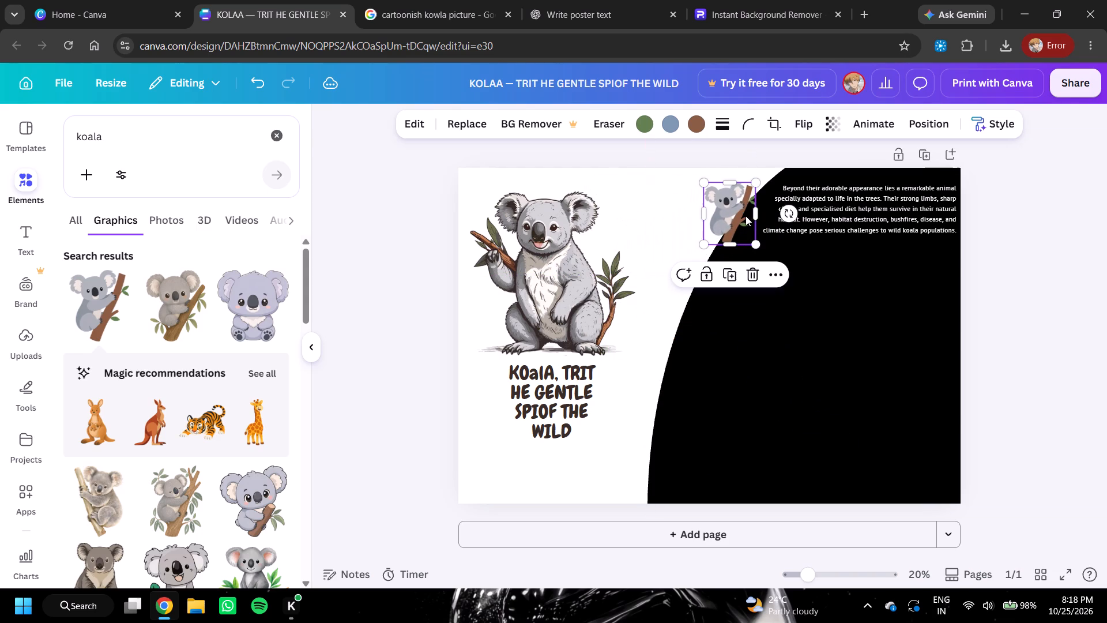
Rotate the small koala-on-branch graphic slightly clockwise to follow the slope of the black curve.
{"action": "left_click", "coordinate": [791, 219]}
{"action": "left_click_drag", "start_coordinate": [788, 222], "coordinate": [782, 233]}
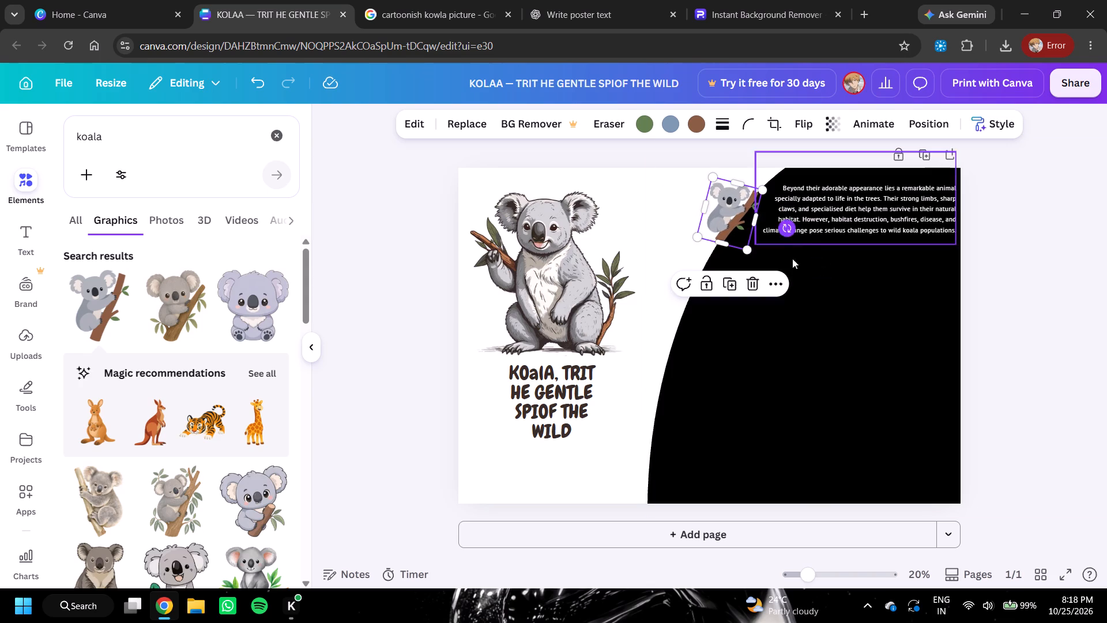
{"action": "left_click", "coordinate": [835, 297]}
{"action": "double_click", "coordinate": [423, 292]}
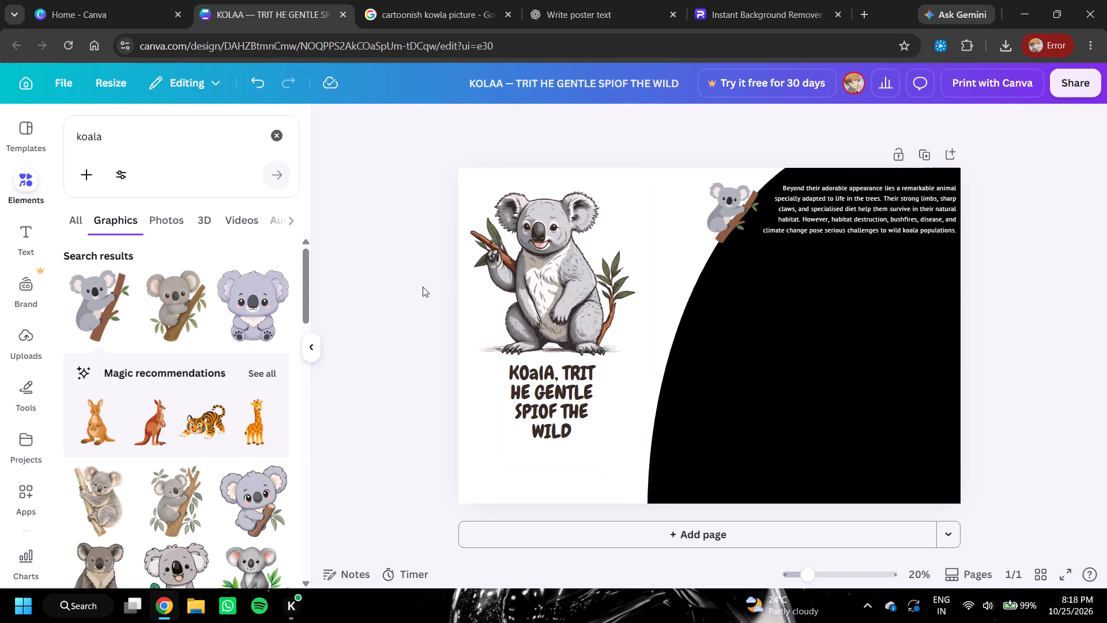
Search the elements for "bamboo" in place of "koala" and narrow the results to graphics.
{"action": "scroll", "coordinate": [383, 302], "scroll_direction": "down", "scroll_amount": 2}
{"action": "scroll", "coordinate": [234, 324], "scroll_direction": "down", "scroll_amount": 4}
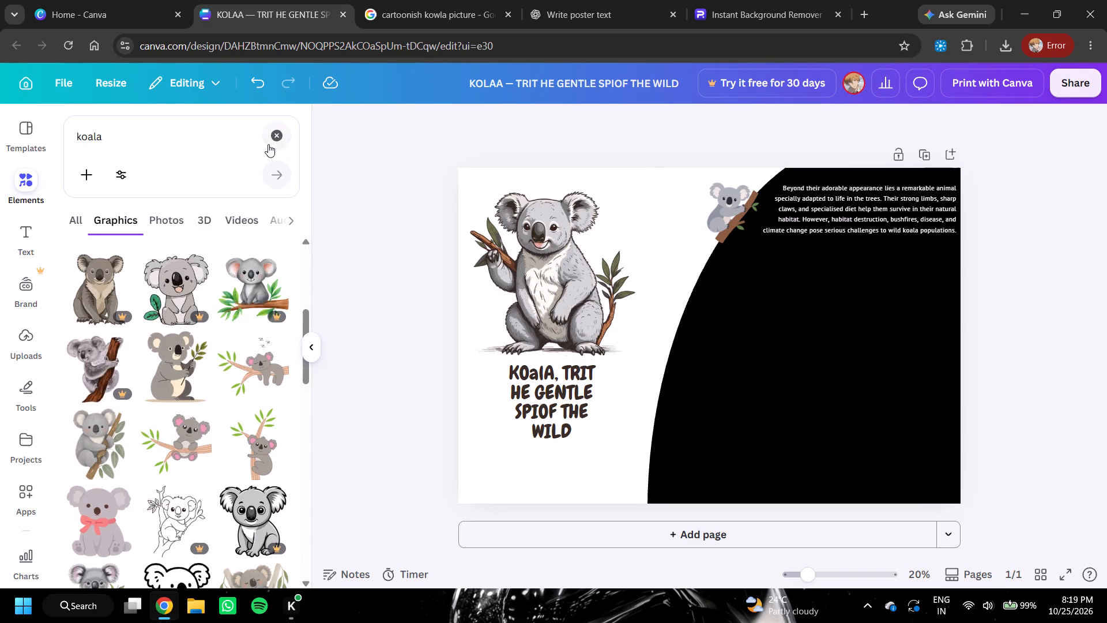
{"action": "left_click", "coordinate": [274, 141]}
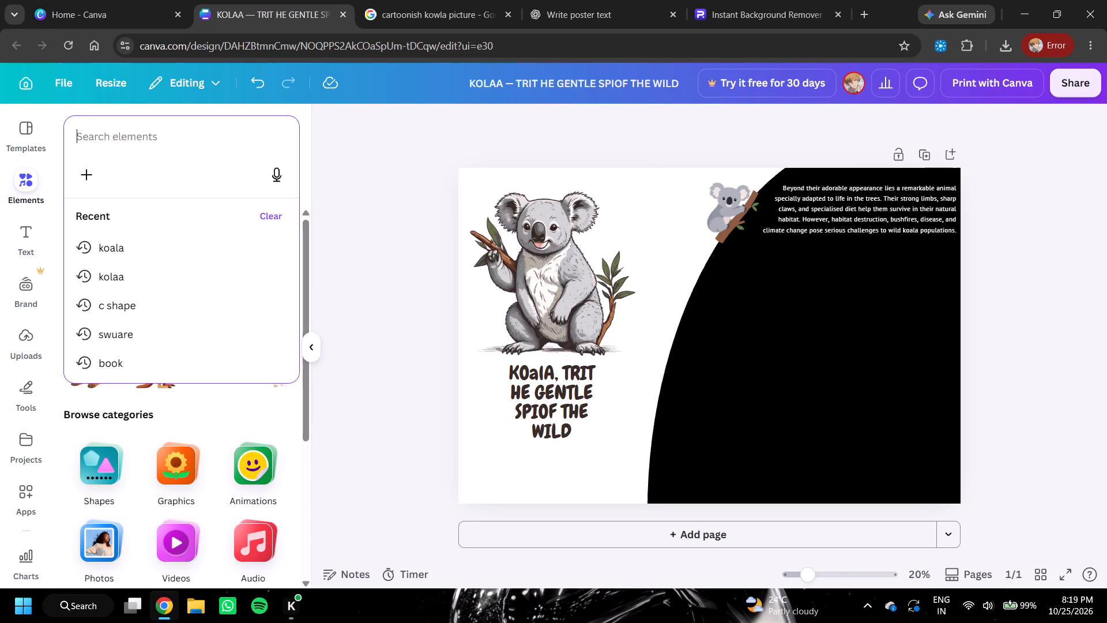
{"action": "type", "text": "ba,boo"}
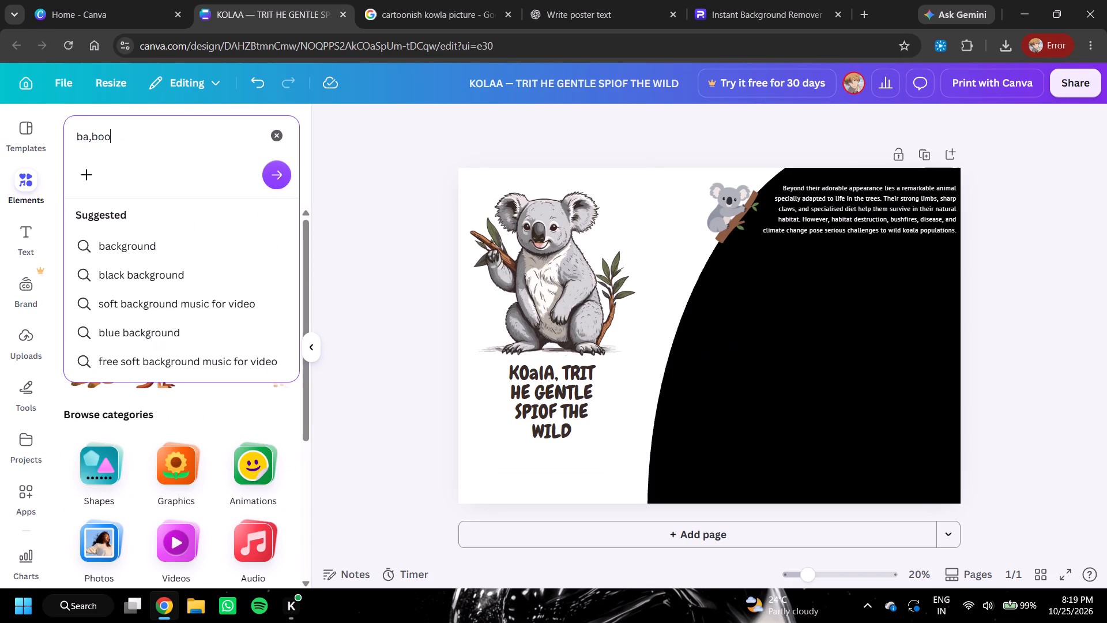
{"action": "key", "text": "Return"}
{"action": "key", "text": "BackSpace"}
{"action": "key", "text": "BackSpace"}
{"action": "key", "text": "BackSpace"}
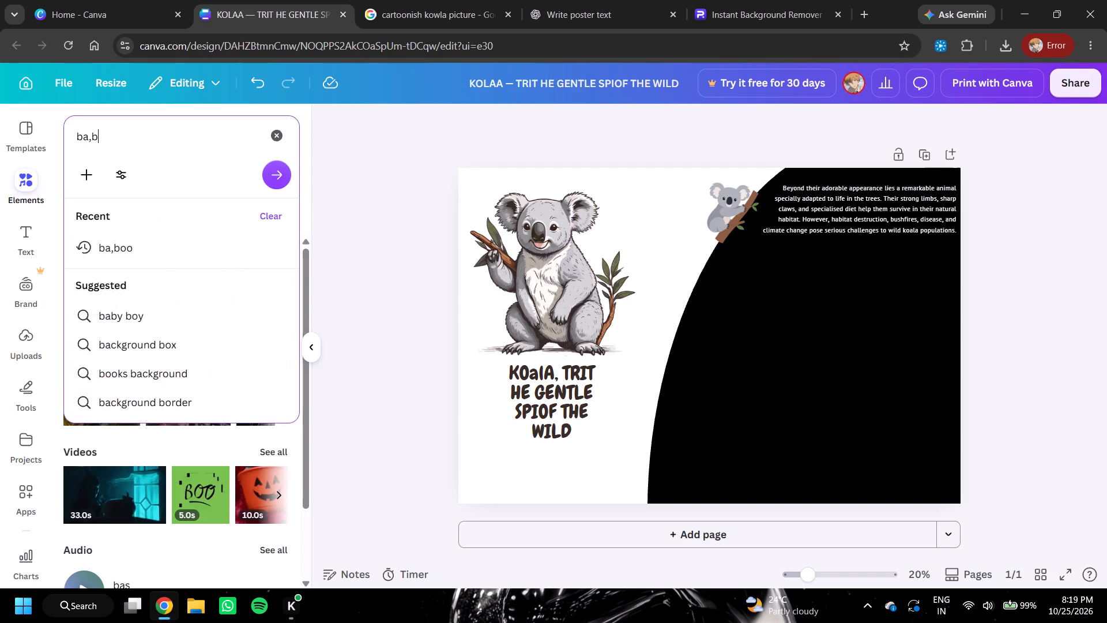
{"action": "key", "text": "BackSpace"}
{"action": "type", "text": "mboo"}
{"action": "key", "text": "Return"}
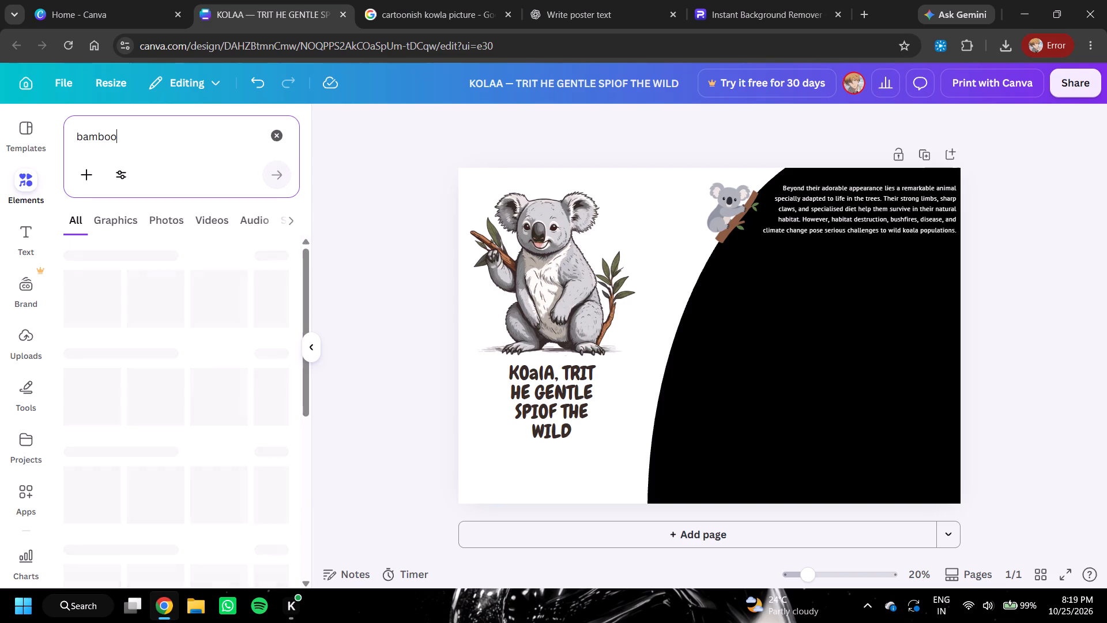
{"action": "left_click", "coordinate": [121, 223]}
Add the graphic of a dense cluster of tall green bamboo stalks to the poster.
{"action": "scroll", "coordinate": [145, 263], "scroll_direction": "down", "scroll_amount": 2}
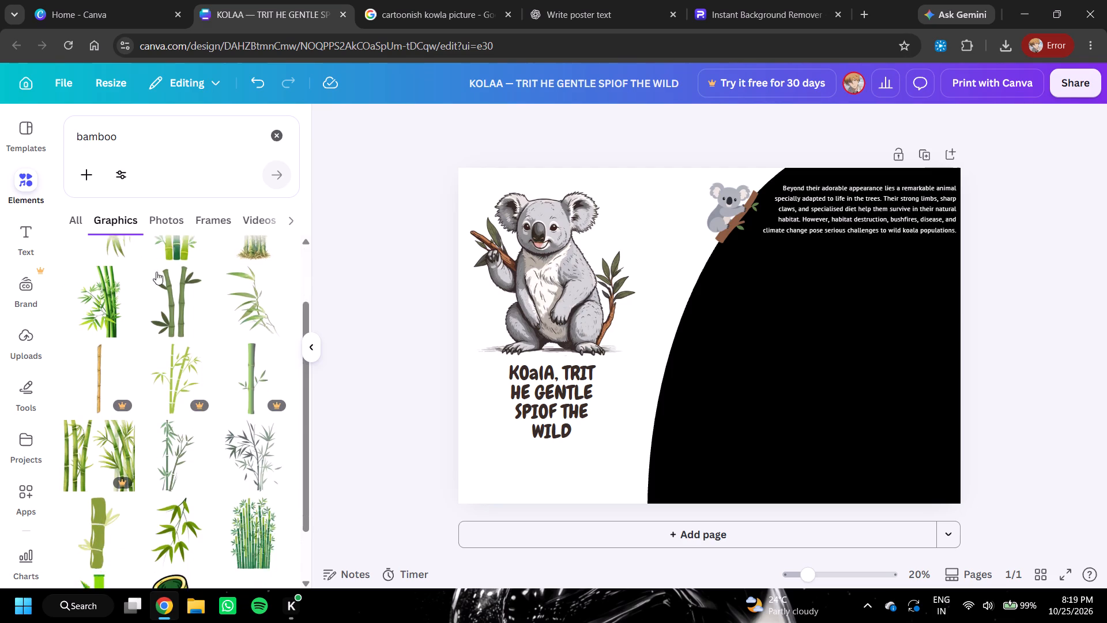
{"action": "scroll", "coordinate": [193, 311], "scroll_direction": "down", "scroll_amount": 3}
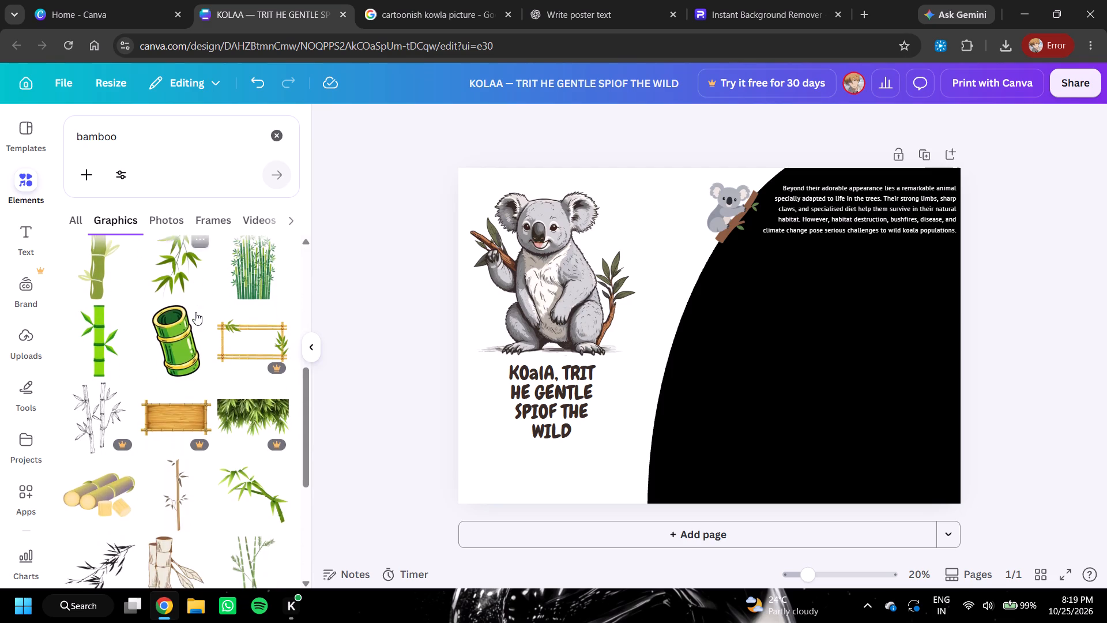
{"action": "scroll", "coordinate": [195, 312], "scroll_direction": "up", "scroll_amount": 1}
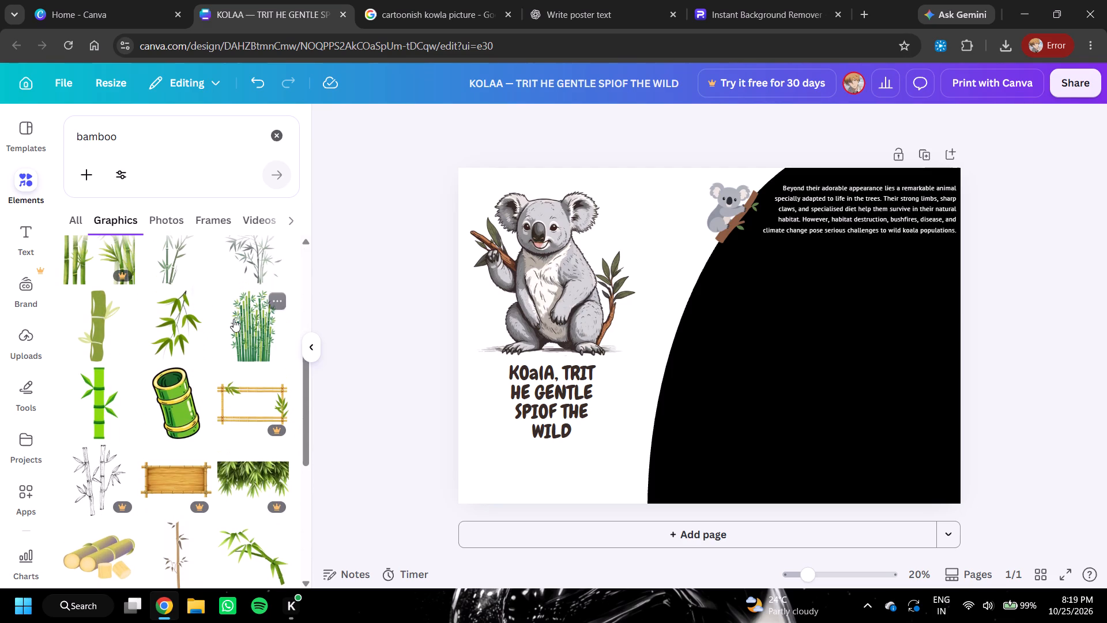
{"action": "left_click", "coordinate": [261, 330]}
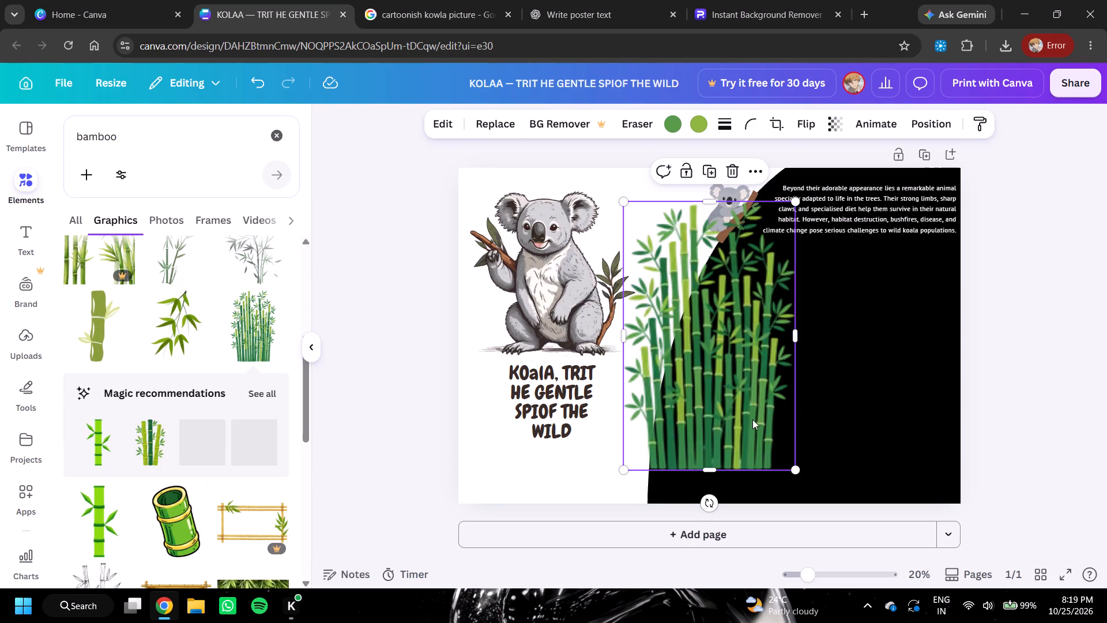
Shrink the dense bamboo cluster graphic to under three-quarters of its inserted size.
{"action": "left_click_drag", "start_coordinate": [742, 411], "coordinate": [819, 438]}
{"action": "left_click_drag", "start_coordinate": [872, 494], "coordinate": [865, 486]}
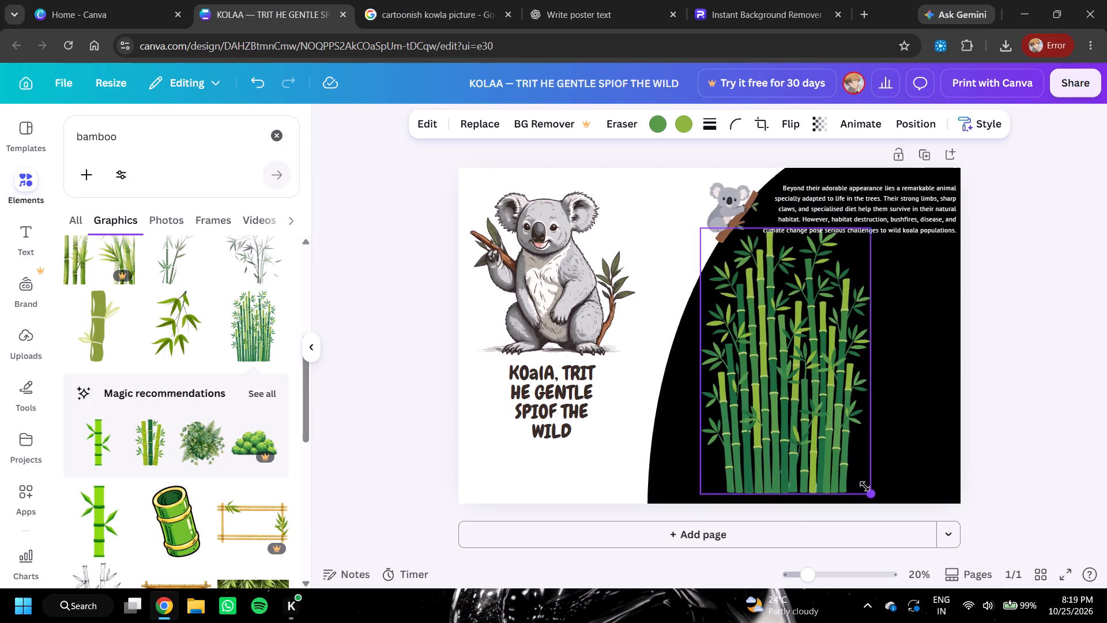
{"action": "left_click_drag", "start_coordinate": [865, 486], "coordinate": [801, 427]}
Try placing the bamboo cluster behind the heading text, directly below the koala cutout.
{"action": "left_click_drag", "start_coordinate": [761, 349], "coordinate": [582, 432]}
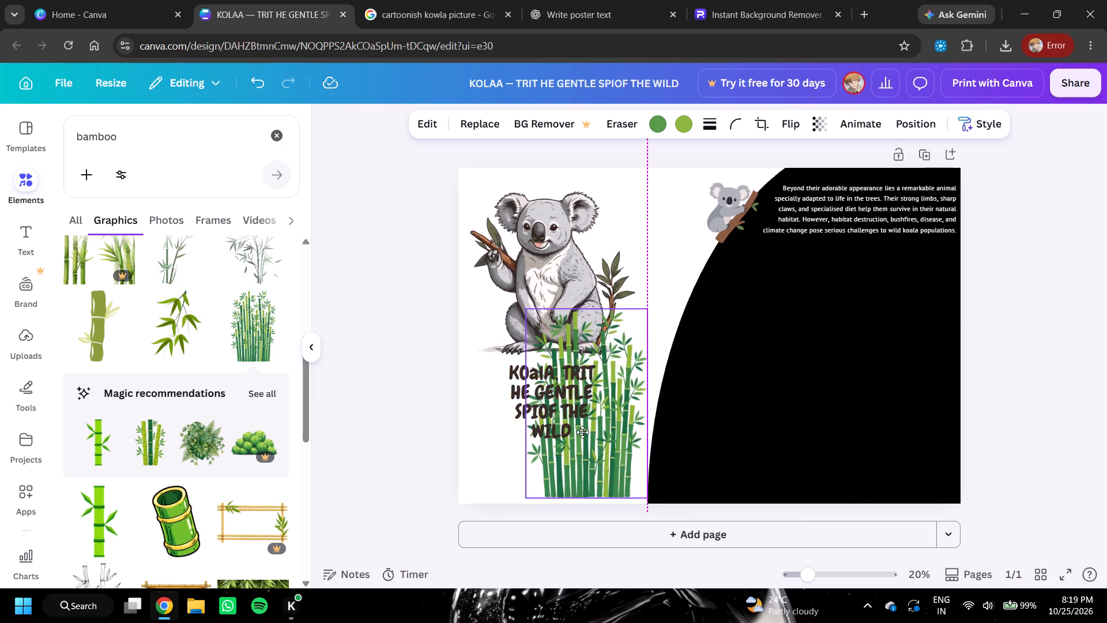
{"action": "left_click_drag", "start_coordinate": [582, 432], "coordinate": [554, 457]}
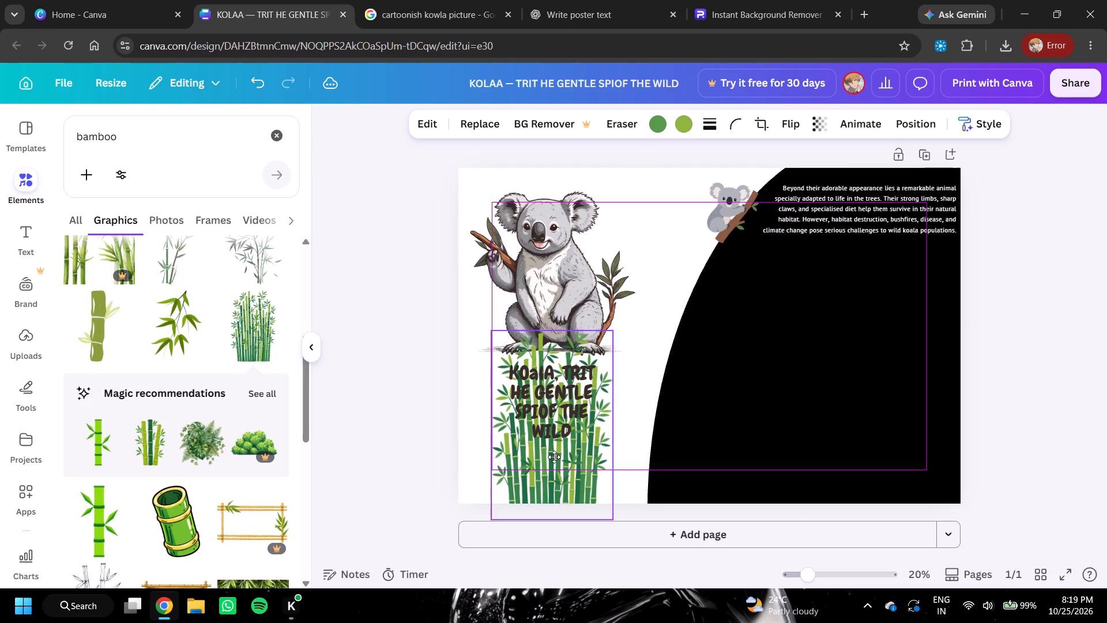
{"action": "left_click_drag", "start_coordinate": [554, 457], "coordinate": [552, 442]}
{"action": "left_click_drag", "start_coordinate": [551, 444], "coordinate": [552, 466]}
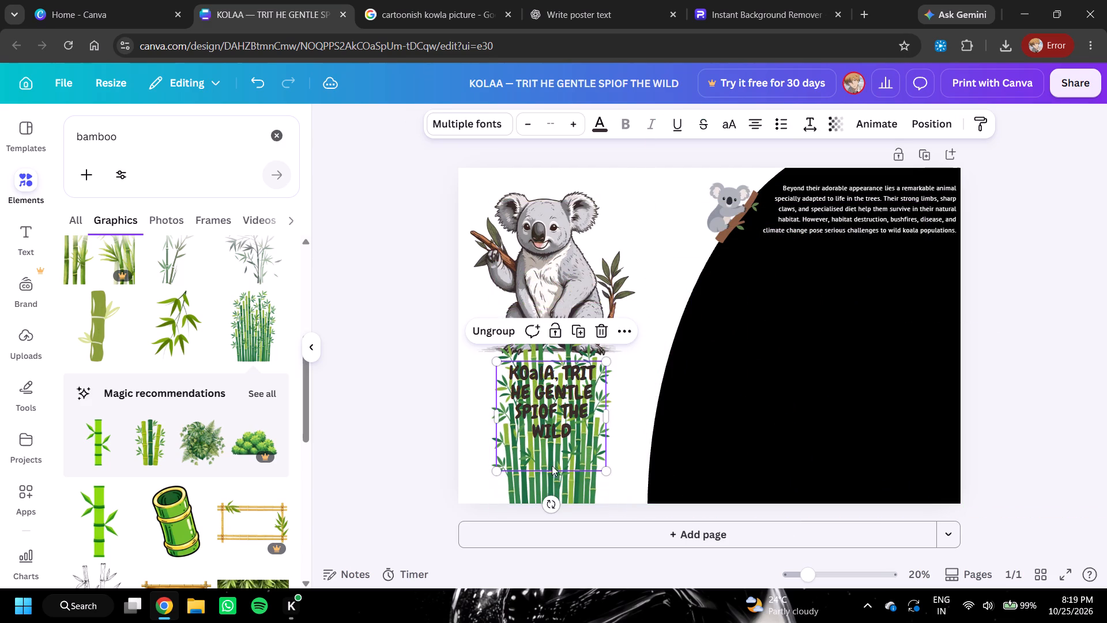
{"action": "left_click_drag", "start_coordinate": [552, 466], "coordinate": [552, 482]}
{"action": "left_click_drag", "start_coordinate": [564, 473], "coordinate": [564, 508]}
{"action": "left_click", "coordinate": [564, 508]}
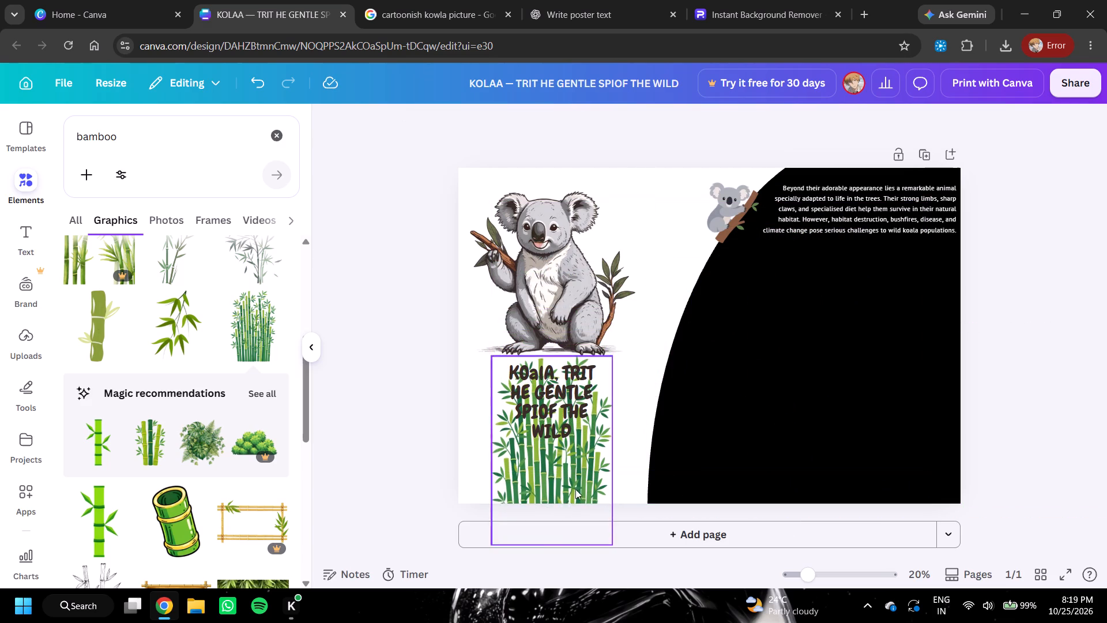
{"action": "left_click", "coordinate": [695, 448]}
Shift the heading off the bamboo cluster and move the cluster to the poster's bottom-right corner on the black area.
{"action": "left_click_drag", "start_coordinate": [576, 457], "coordinate": [621, 449]}
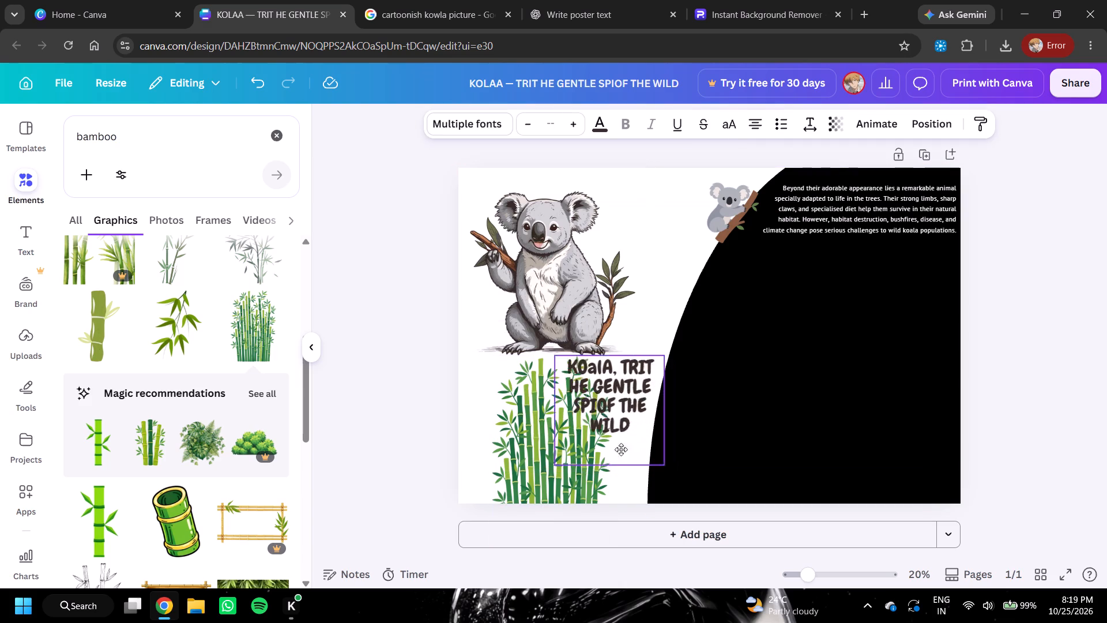
{"action": "left_click_drag", "start_coordinate": [621, 449], "coordinate": [582, 439]}
{"action": "left_click_drag", "start_coordinate": [566, 459], "coordinate": [902, 441]}
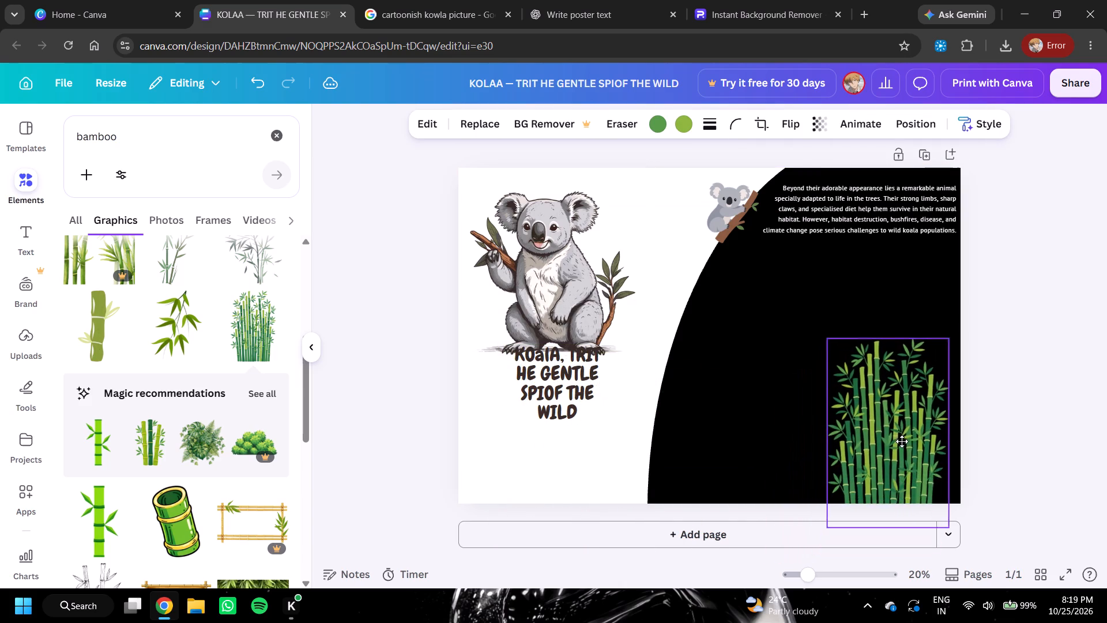
{"action": "left_click_drag", "start_coordinate": [902, 441], "coordinate": [916, 418]}
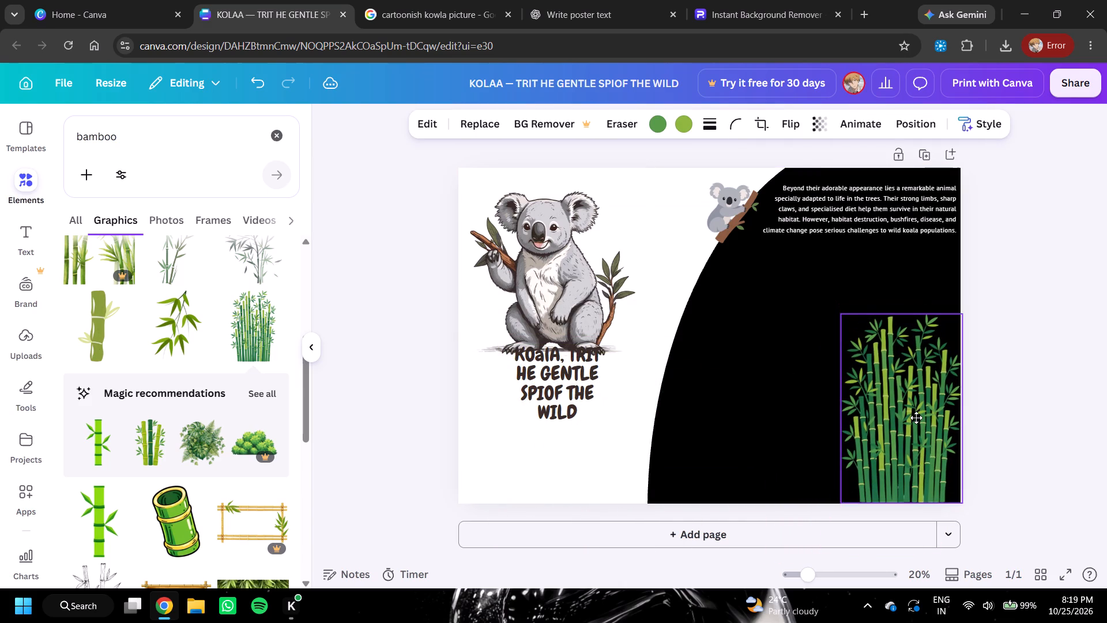
{"action": "left_click_drag", "start_coordinate": [916, 418], "coordinate": [930, 421]}
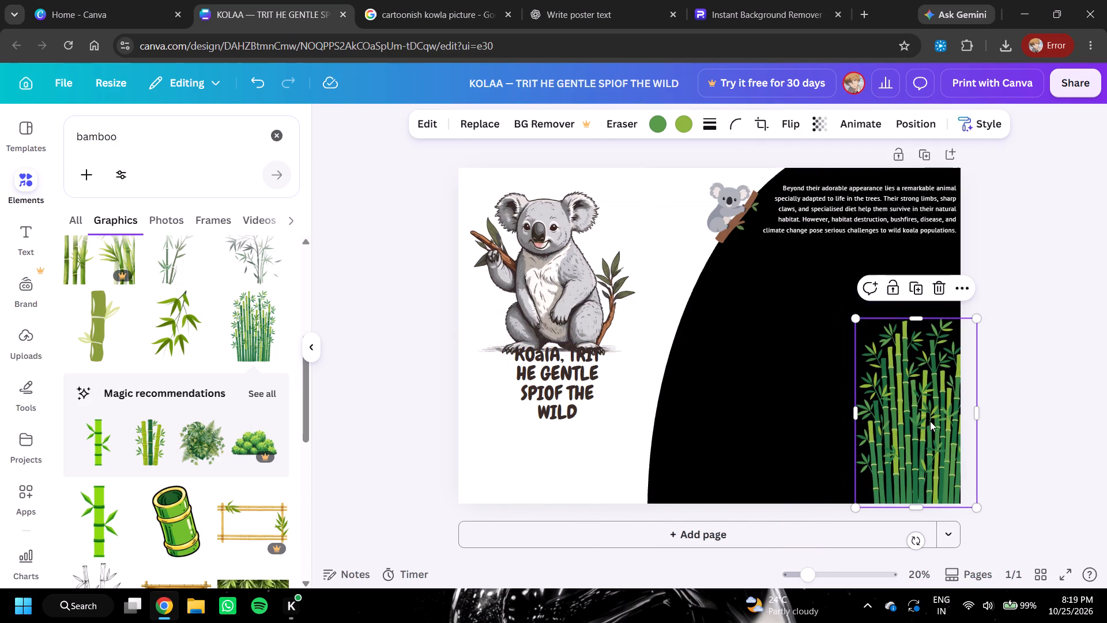
Move the heading text slightly down so it sits clear of the koala cutout's feet.
{"action": "left_click_drag", "start_coordinate": [556, 371], "coordinate": [555, 383]}
{"action": "left_click", "coordinate": [555, 383]}
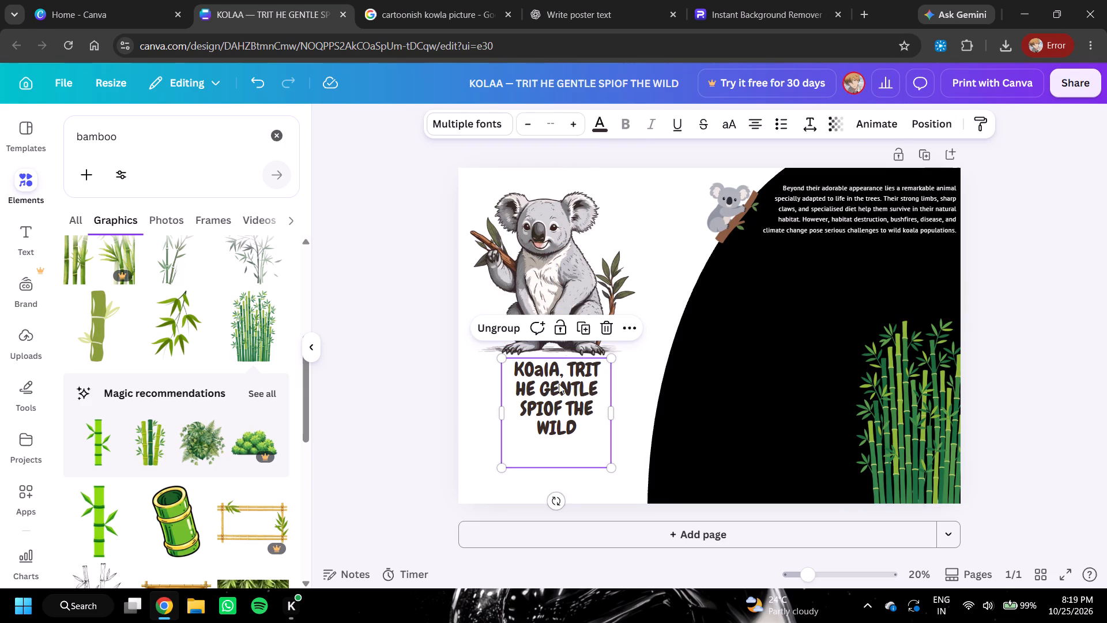
{"action": "double_click", "coordinate": [420, 376]}
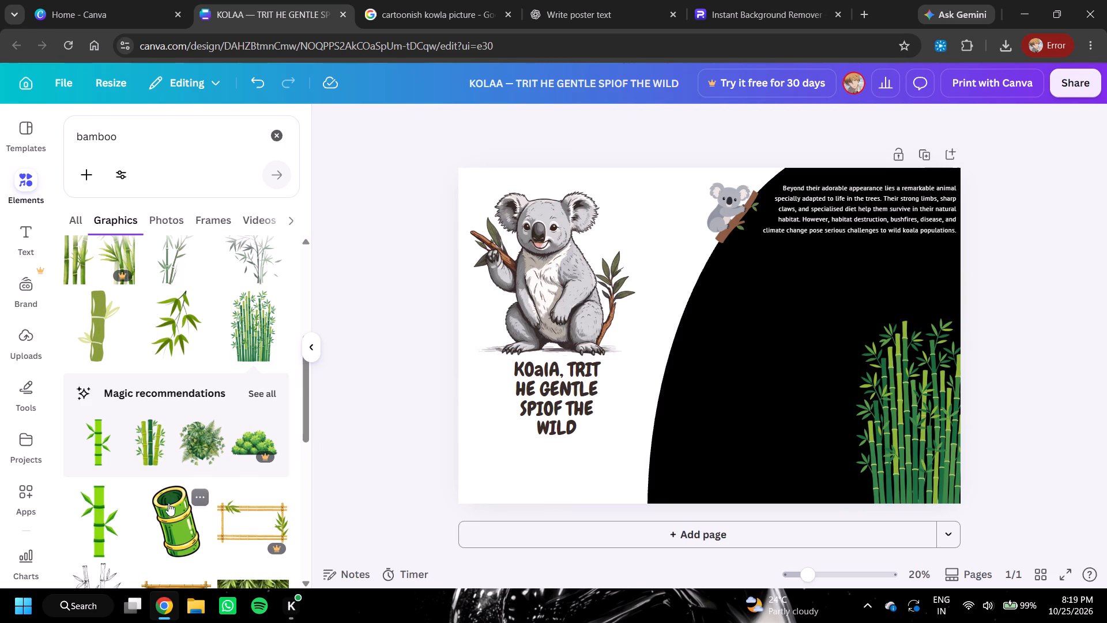
Add the graphic of a single thick bamboo stalk with pale leaves and shrink it.
{"action": "left_click", "coordinate": [89, 326]}
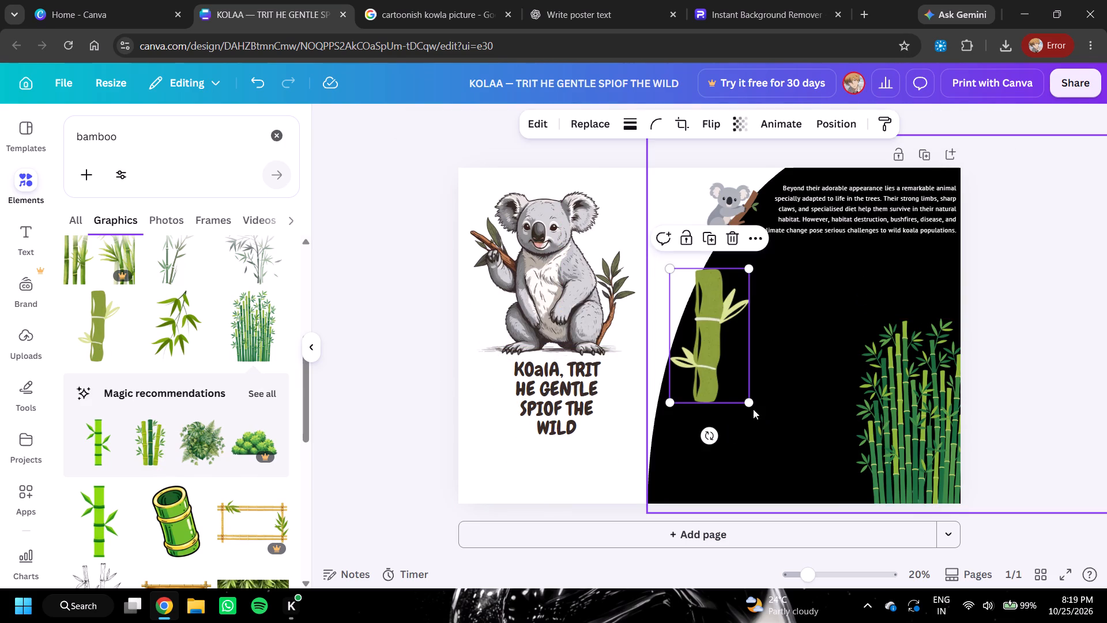
{"action": "left_click_drag", "start_coordinate": [752, 405], "coordinate": [717, 359]}
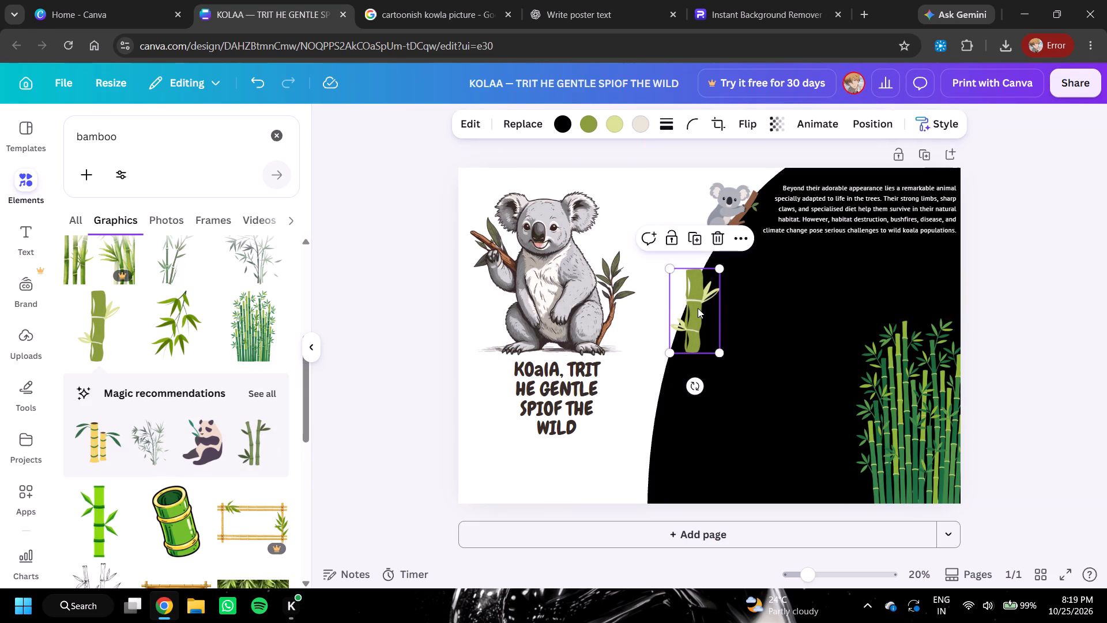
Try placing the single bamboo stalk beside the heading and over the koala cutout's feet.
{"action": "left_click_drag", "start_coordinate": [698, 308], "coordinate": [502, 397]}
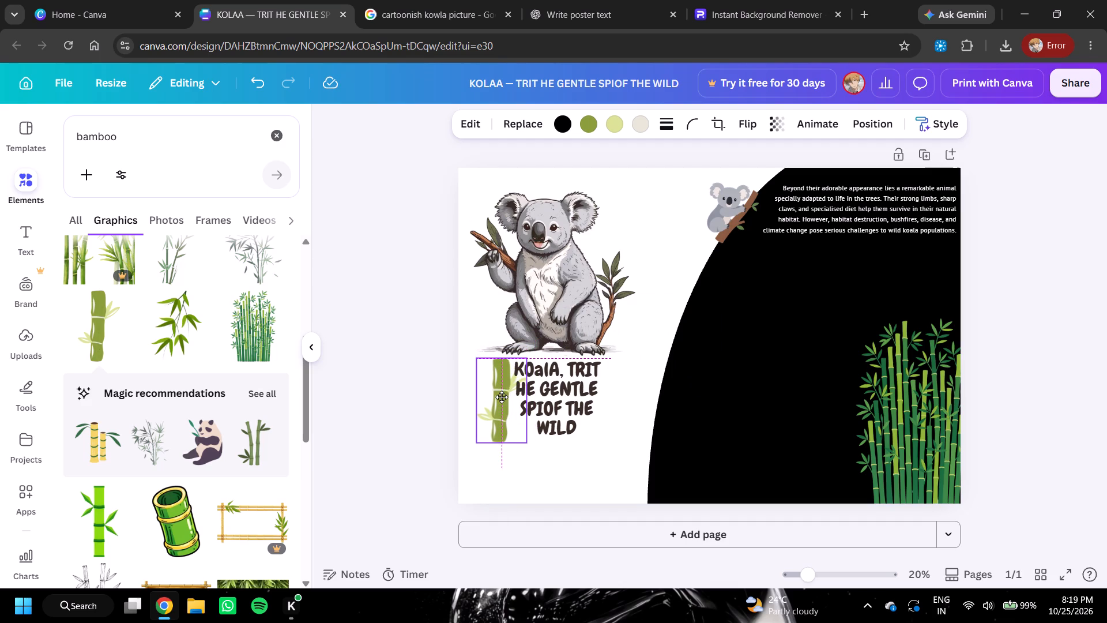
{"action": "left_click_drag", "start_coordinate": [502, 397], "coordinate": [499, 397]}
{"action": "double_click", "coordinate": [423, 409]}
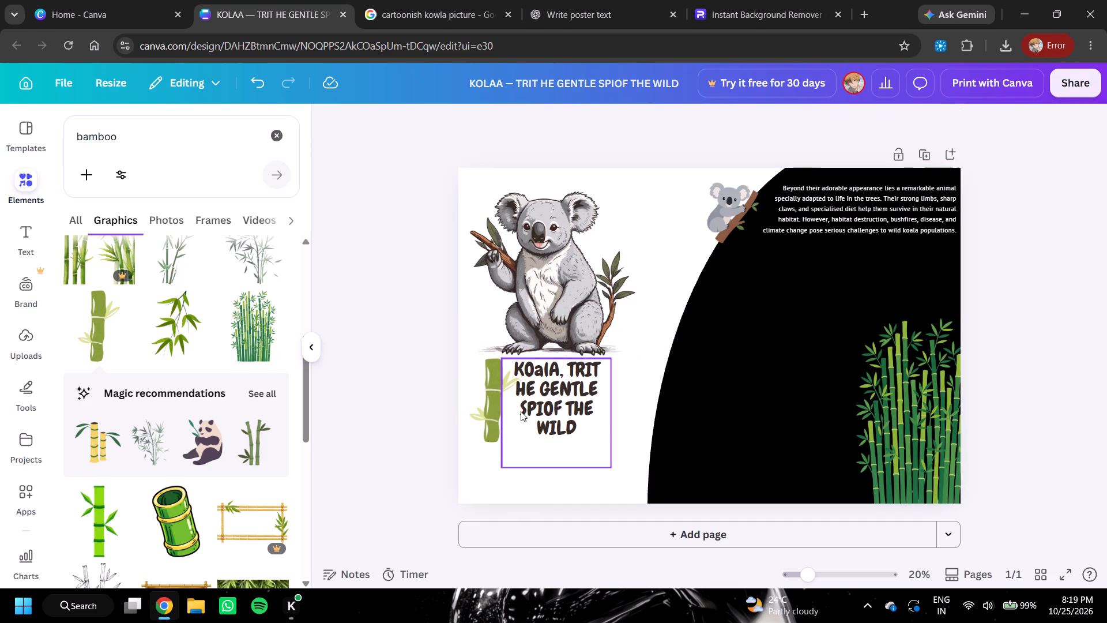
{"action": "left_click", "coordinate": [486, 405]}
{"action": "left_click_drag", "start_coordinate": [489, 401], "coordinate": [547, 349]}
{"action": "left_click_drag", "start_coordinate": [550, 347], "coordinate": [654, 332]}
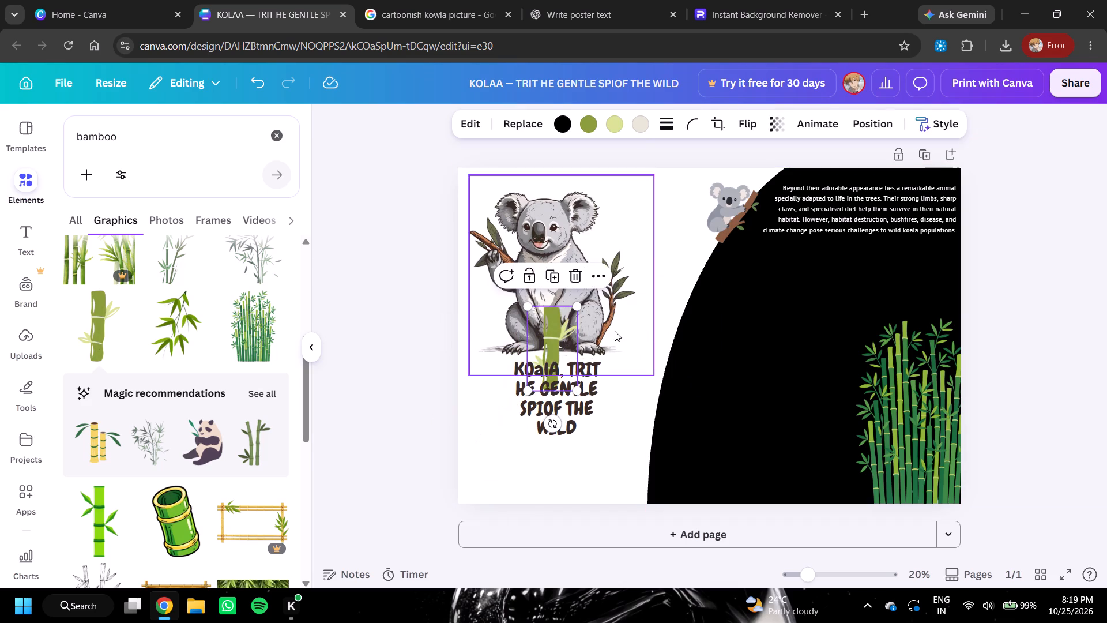
Move the single bamboo stalk onto the black area above the bamboo cluster and shrink it further.
{"action": "left_click_drag", "start_coordinate": [556, 327], "coordinate": [869, 268]}
{"action": "left_click_drag", "start_coordinate": [879, 267], "coordinate": [917, 256]}
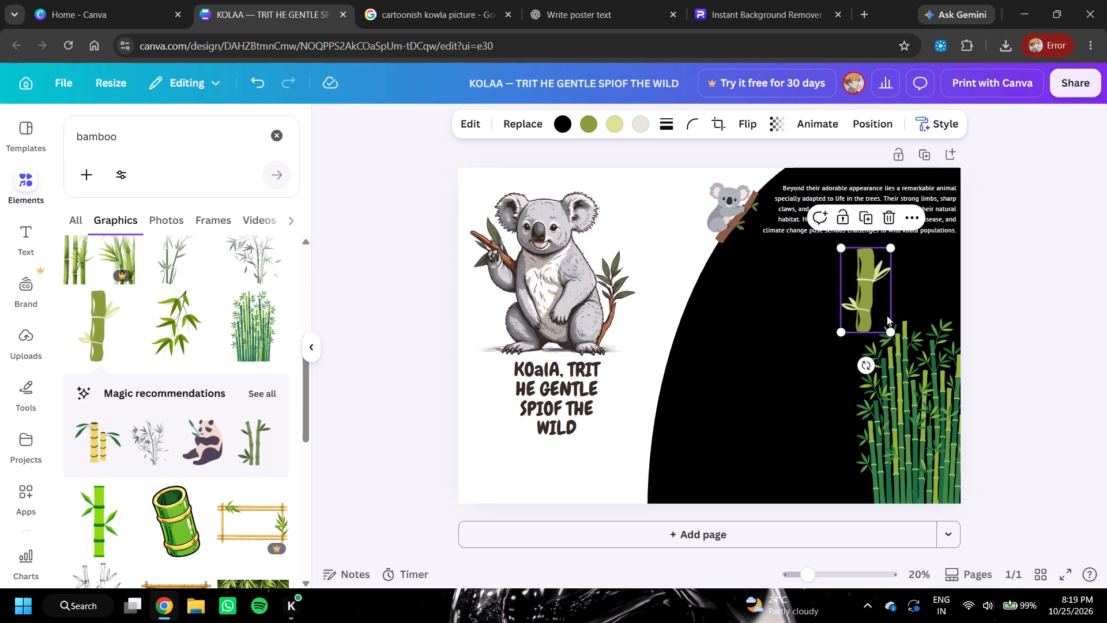
{"action": "left_click_drag", "start_coordinate": [890, 330], "coordinate": [815, 348]}
{"action": "left_click_drag", "start_coordinate": [819, 346], "coordinate": [879, 329]}
{"action": "left_click", "coordinate": [879, 329]}
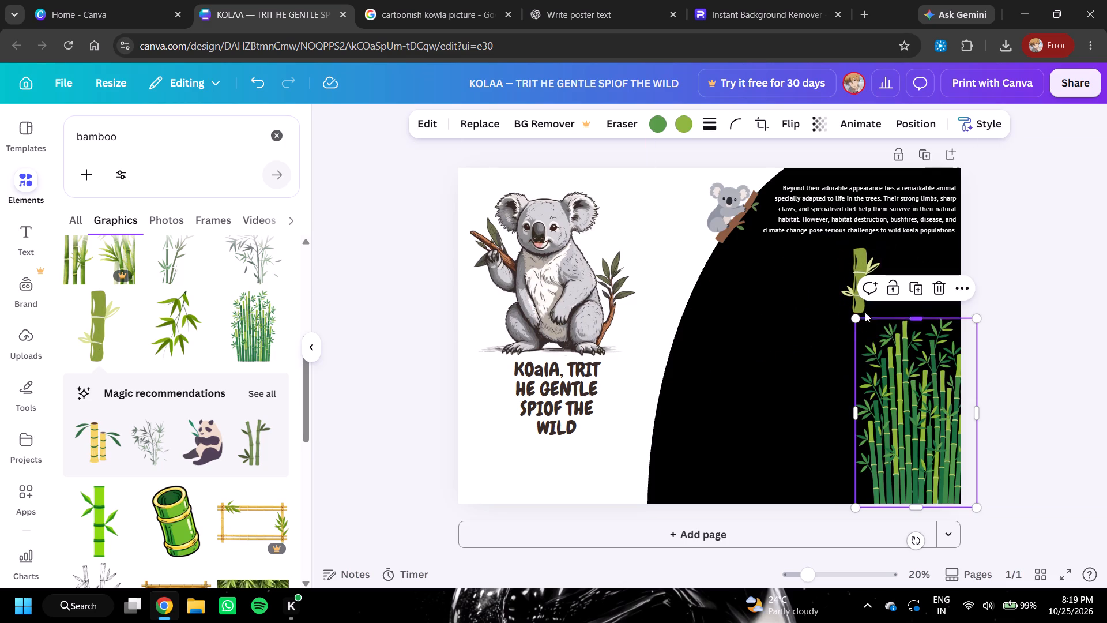
Rotate the single bamboo stalk to lie horizontally and place it just beneath the end of the paragraph text.
{"action": "left_click", "coordinate": [861, 308]}
{"action": "left_click_drag", "start_coordinate": [844, 344], "coordinate": [823, 324]}
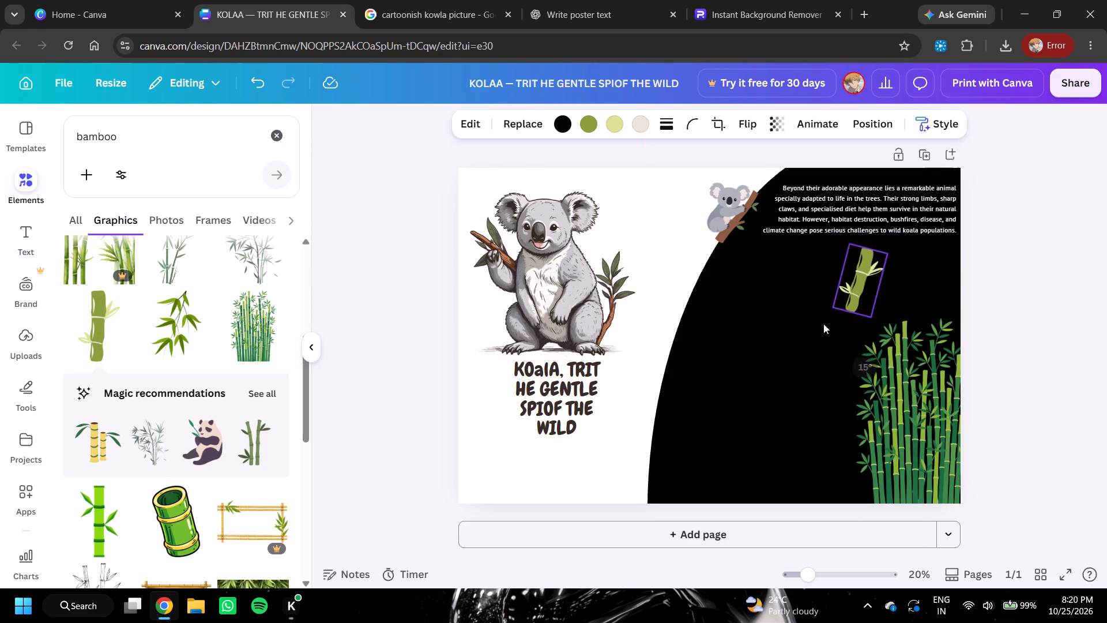
{"action": "left_click_drag", "start_coordinate": [823, 324], "coordinate": [788, 265]}
{"action": "left_click_drag", "start_coordinate": [863, 278], "coordinate": [923, 252]}
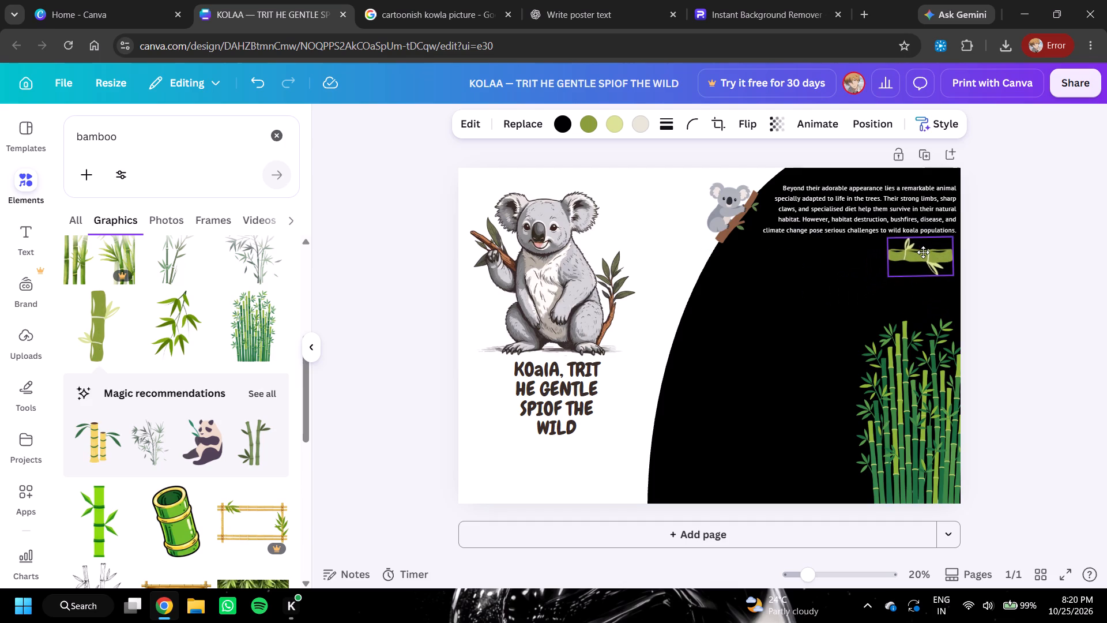
{"action": "left_click_drag", "start_coordinate": [923, 252], "coordinate": [923, 246]}
{"action": "left_click", "coordinate": [1008, 242]}
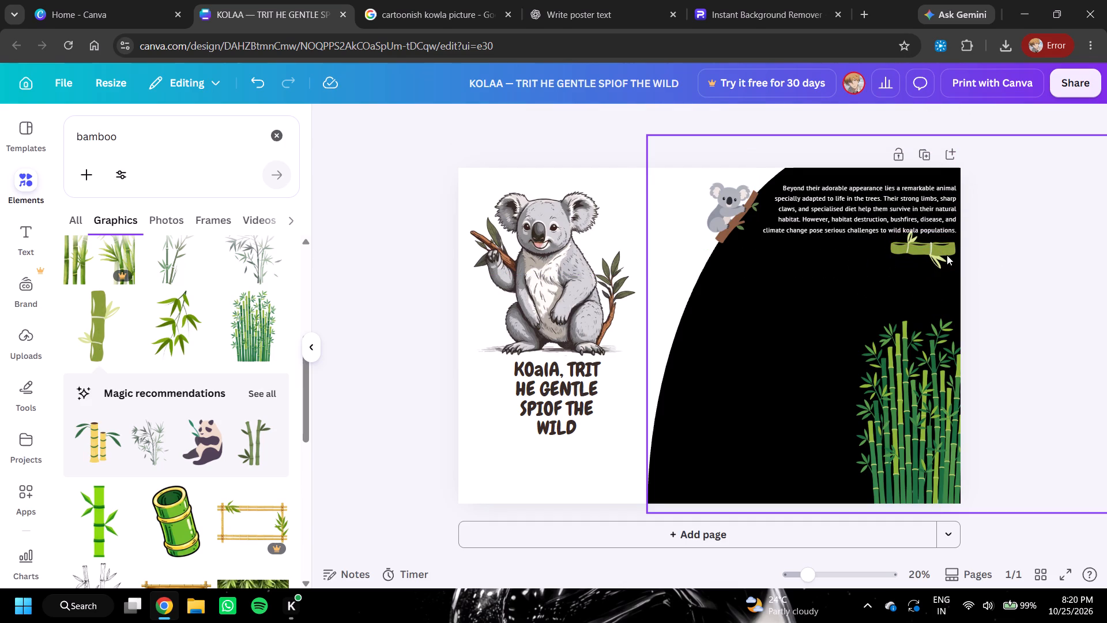
{"action": "left_click", "coordinate": [937, 252]}
{"action": "left_click", "coordinate": [1022, 250]}
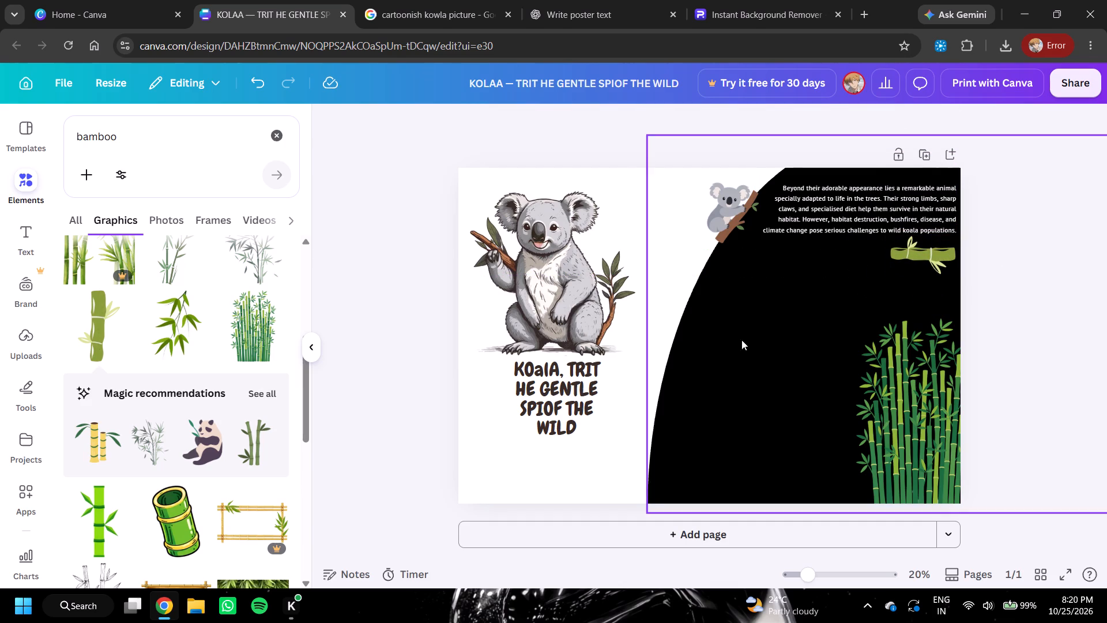
Add the graphic of a slanting leafy green bamboo branch from the bamboo results.
{"action": "scroll", "coordinate": [227, 432], "scroll_direction": "down", "scroll_amount": 3}
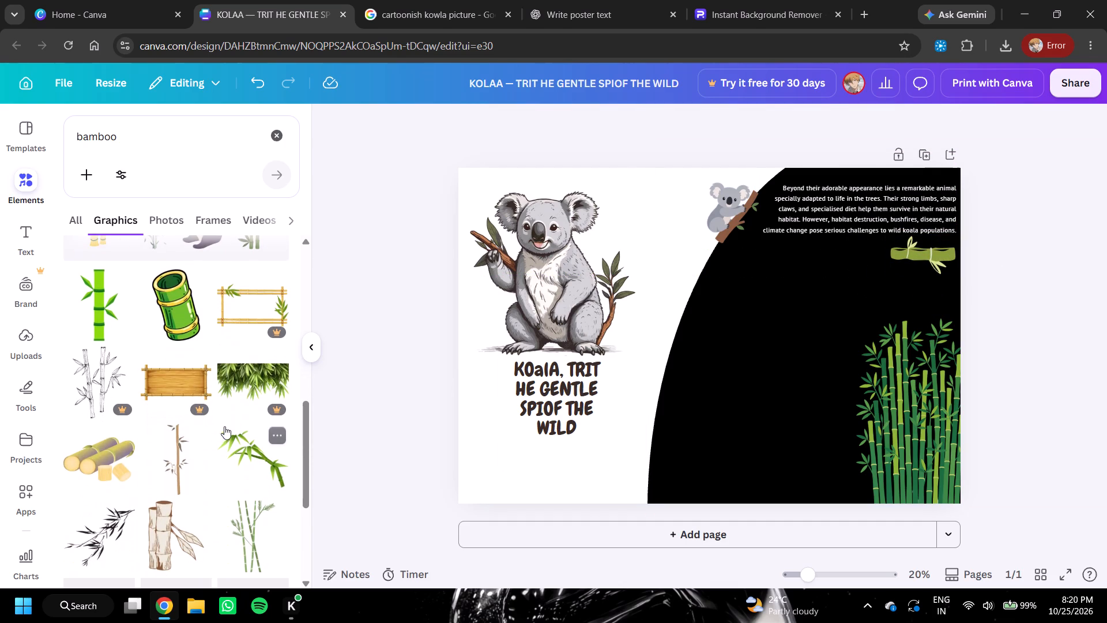
{"action": "scroll", "coordinate": [216, 411], "scroll_direction": "down", "scroll_amount": 3}
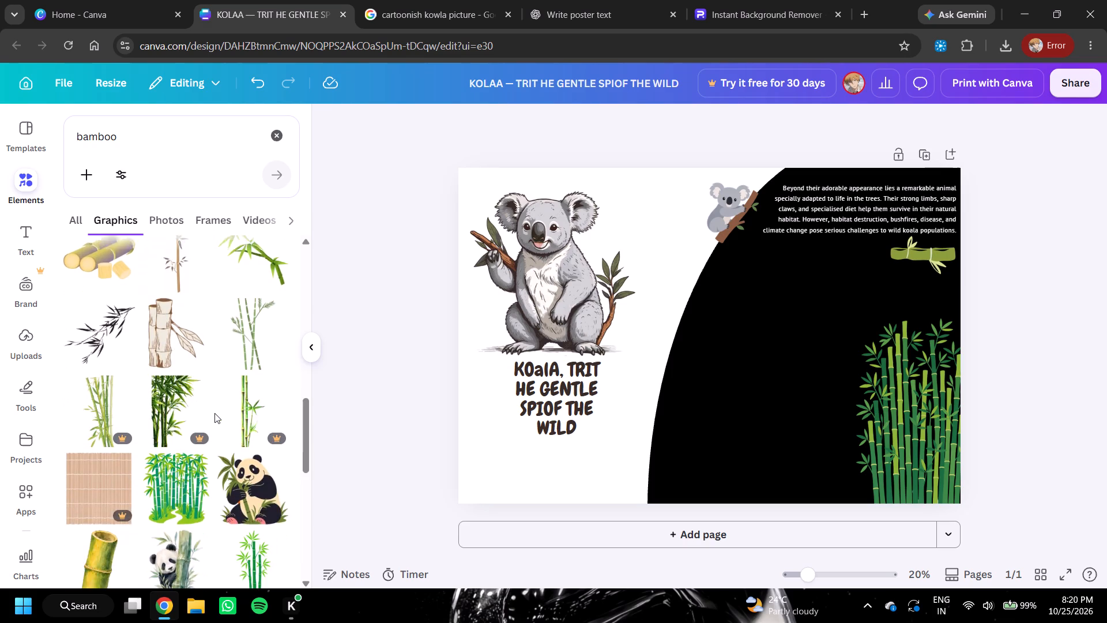
{"action": "scroll", "coordinate": [214, 412], "scroll_direction": "up", "scroll_amount": 1}
{"action": "left_click", "coordinate": [258, 322]}
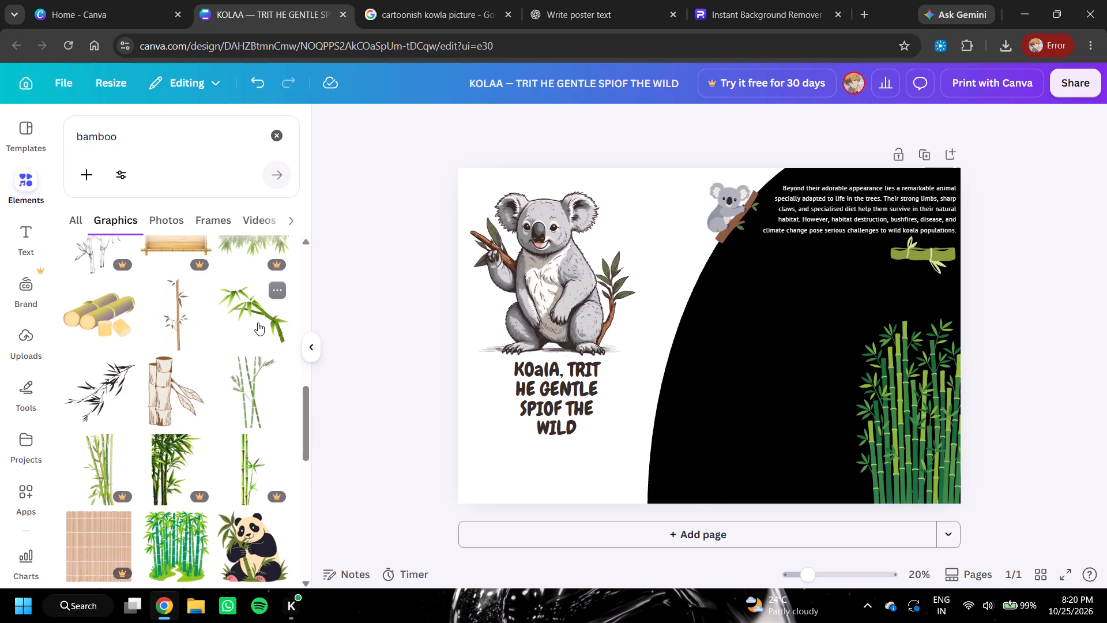
Shrink the leafy bamboo branch and place it in the poster's bottom-left corner, running partly off the page.
{"action": "left_click_drag", "start_coordinate": [683, 330], "coordinate": [600, 306]}
{"action": "left_click", "coordinate": [600, 306]}
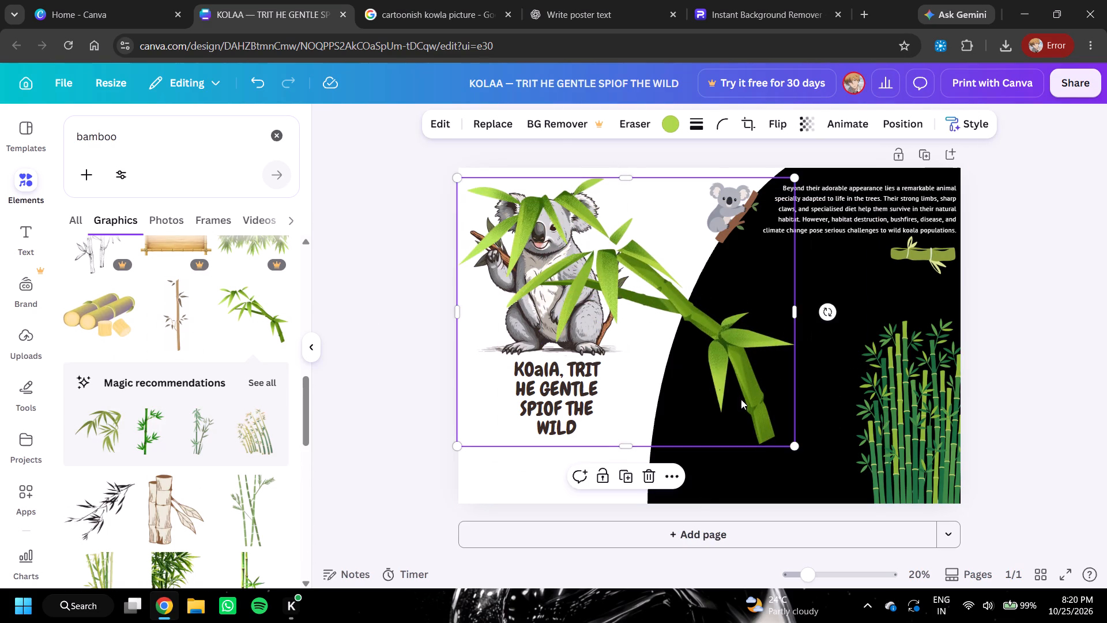
{"action": "left_click", "coordinate": [725, 385]}
{"action": "left_click_drag", "start_coordinate": [795, 447], "coordinate": [601, 296]}
{"action": "left_click_drag", "start_coordinate": [553, 231], "coordinate": [553, 232]}
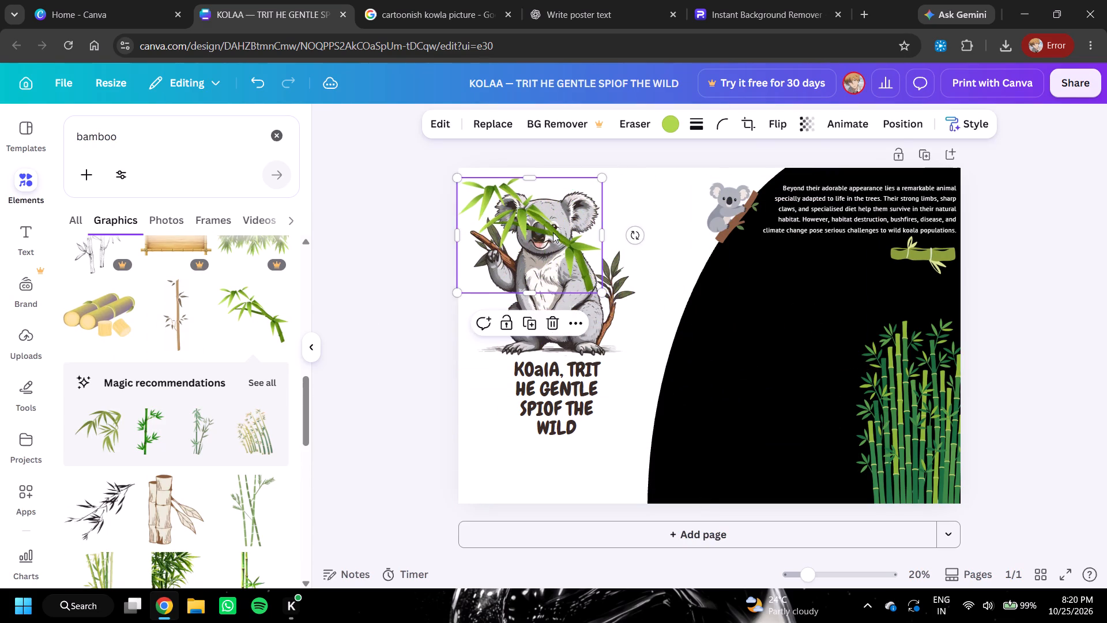
{"action": "left_click_drag", "start_coordinate": [553, 232], "coordinate": [509, 475]}
{"action": "double_click", "coordinate": [426, 348]}
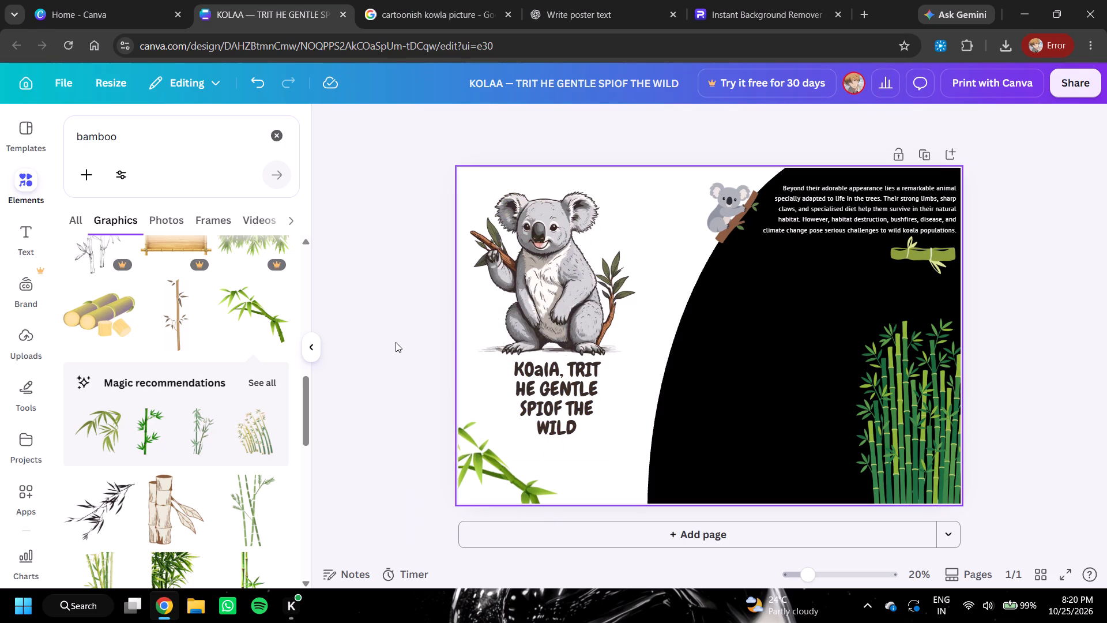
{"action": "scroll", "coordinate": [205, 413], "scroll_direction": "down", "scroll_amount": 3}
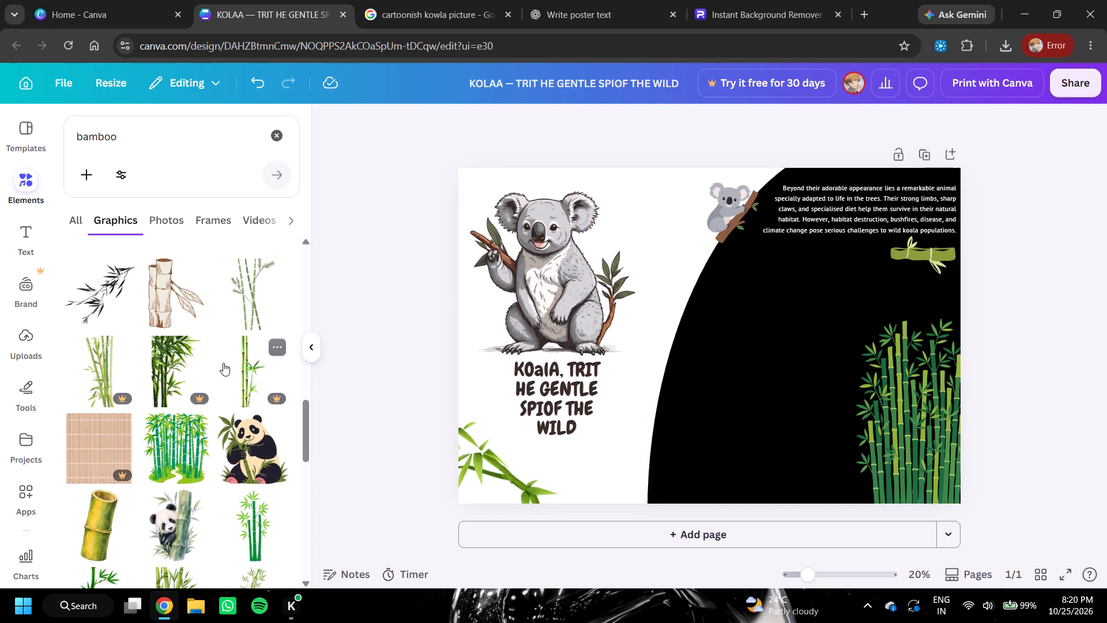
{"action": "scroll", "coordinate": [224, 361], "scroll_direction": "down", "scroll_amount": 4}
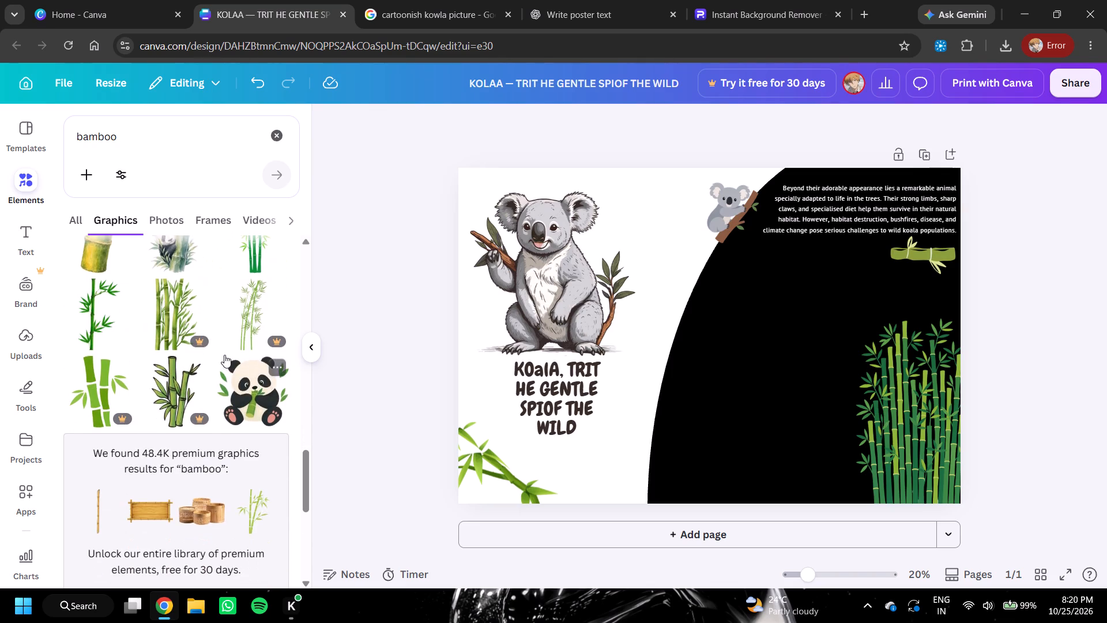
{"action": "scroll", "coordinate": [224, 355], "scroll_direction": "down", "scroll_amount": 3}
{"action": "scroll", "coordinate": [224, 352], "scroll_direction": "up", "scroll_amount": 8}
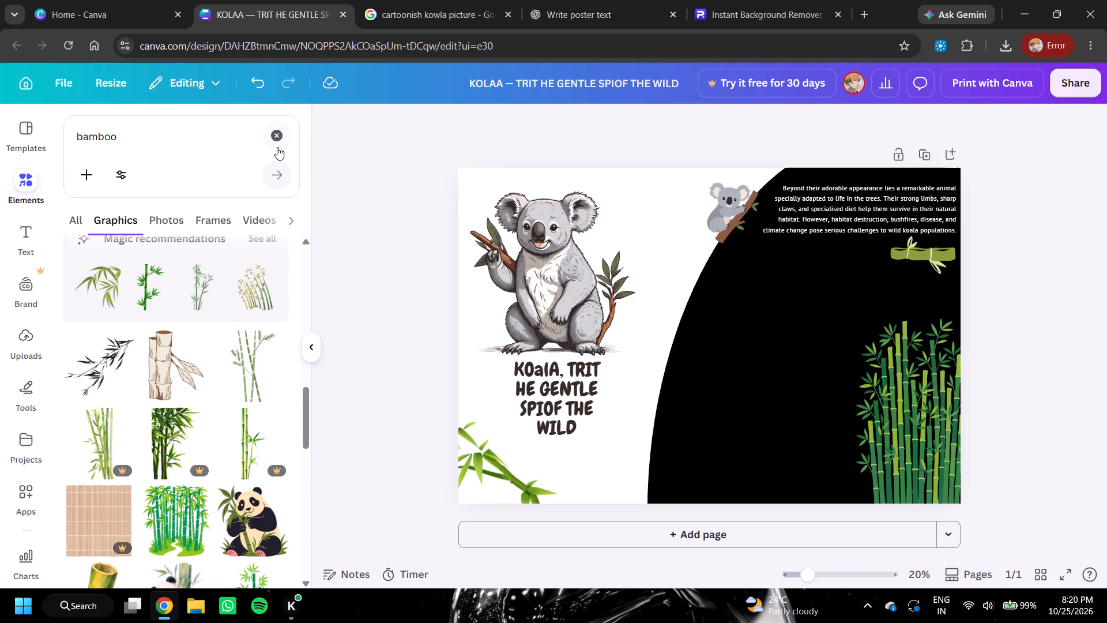
Search the elements for "leaves" in place of "bamboo".
{"action": "left_click", "coordinate": [276, 140]}
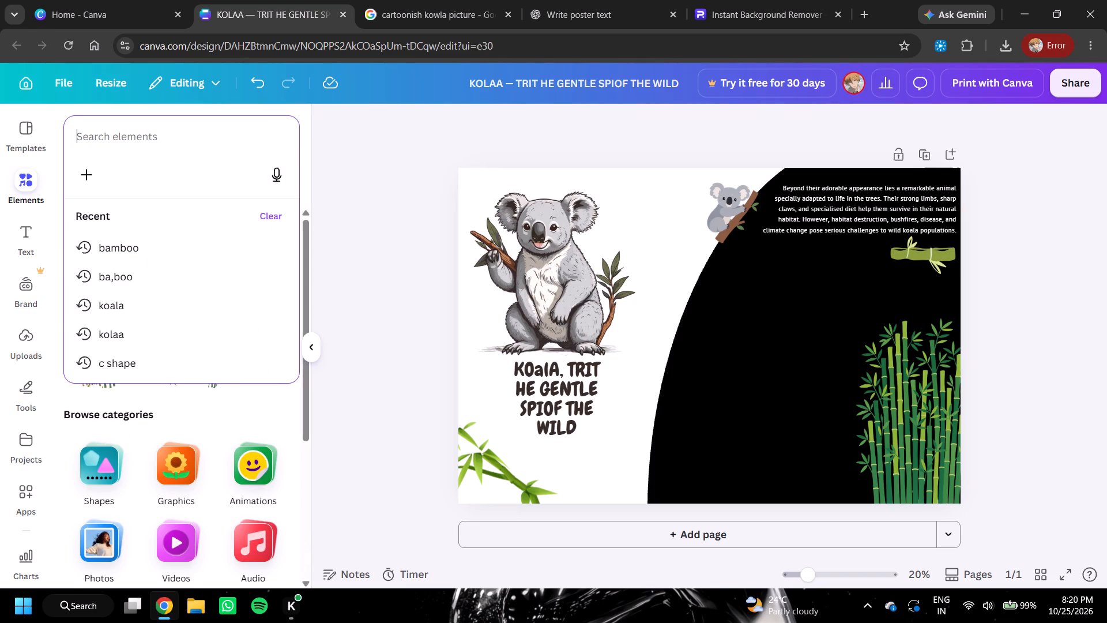
{"action": "type", "text": "leaves"}
{"action": "key", "text": "Return"}
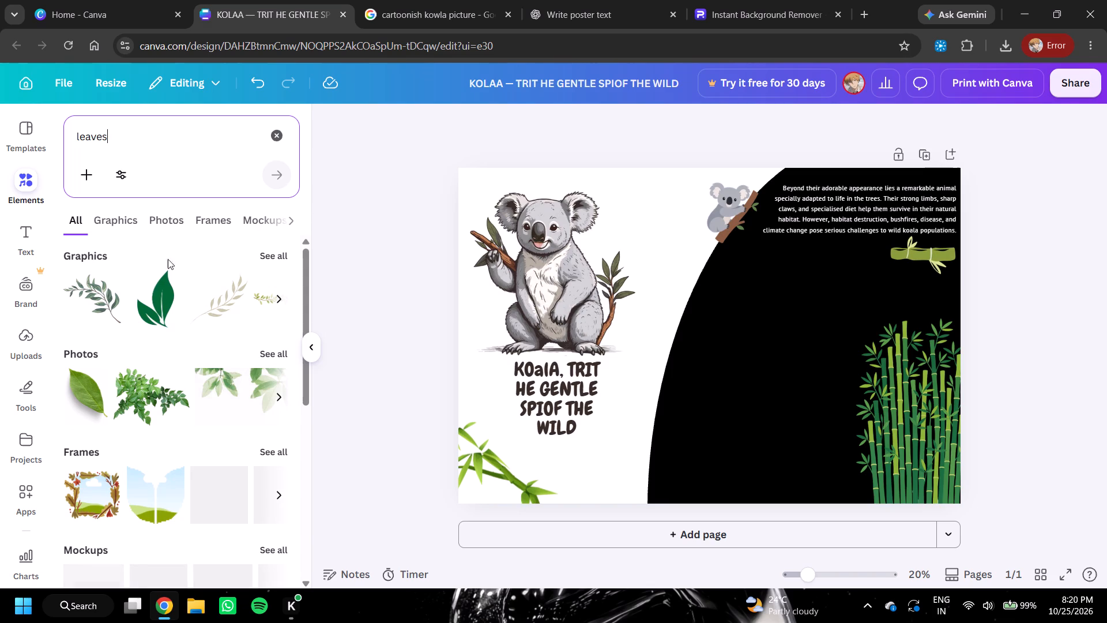
{"action": "scroll", "coordinate": [168, 354], "scroll_direction": "down", "scroll_amount": 2}
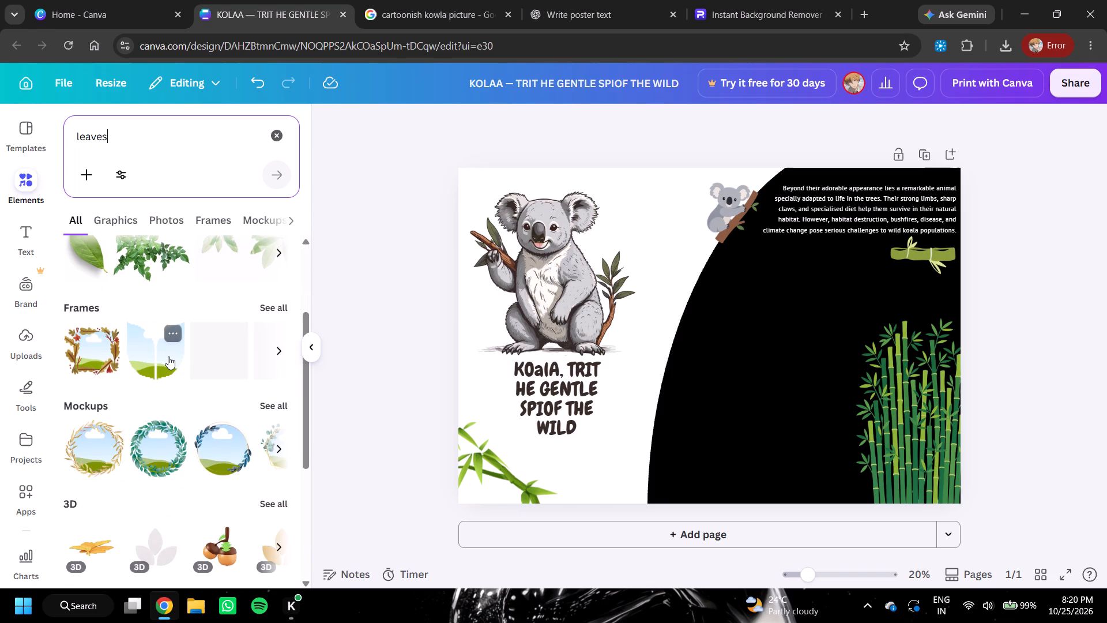
Add the olive-green upright leafy branch graphic from the graphics results for "leaves".
{"action": "left_click", "coordinate": [123, 220]}
{"action": "scroll", "coordinate": [206, 295], "scroll_direction": "down", "scroll_amount": 3}
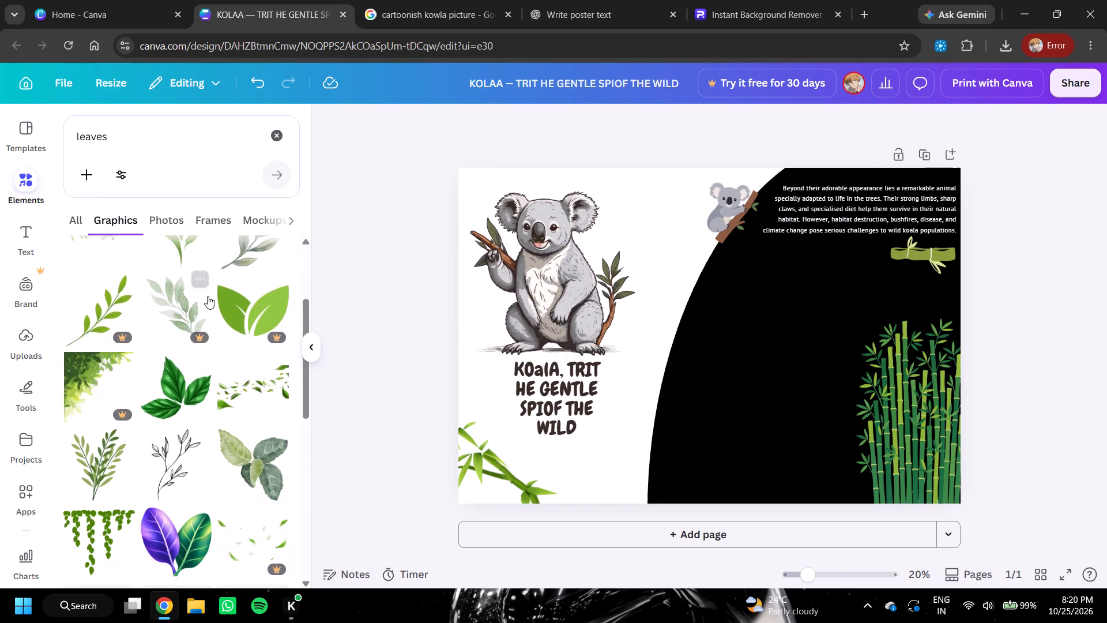
{"action": "scroll", "coordinate": [208, 296], "scroll_direction": "down", "scroll_amount": 5}
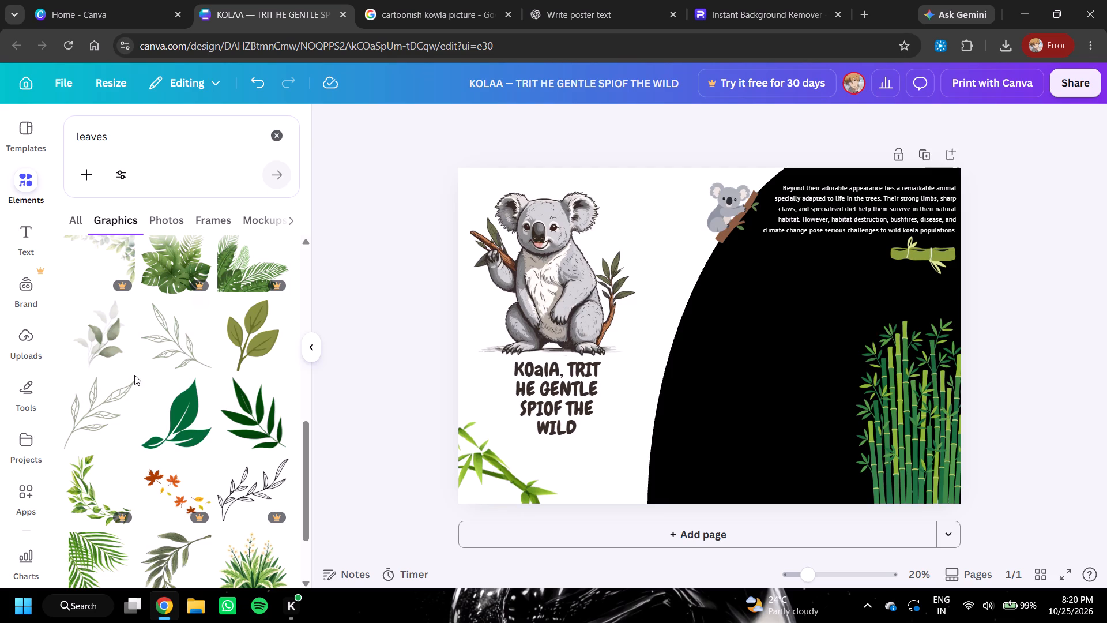
{"action": "scroll", "coordinate": [194, 374], "scroll_direction": "down", "scroll_amount": 2}
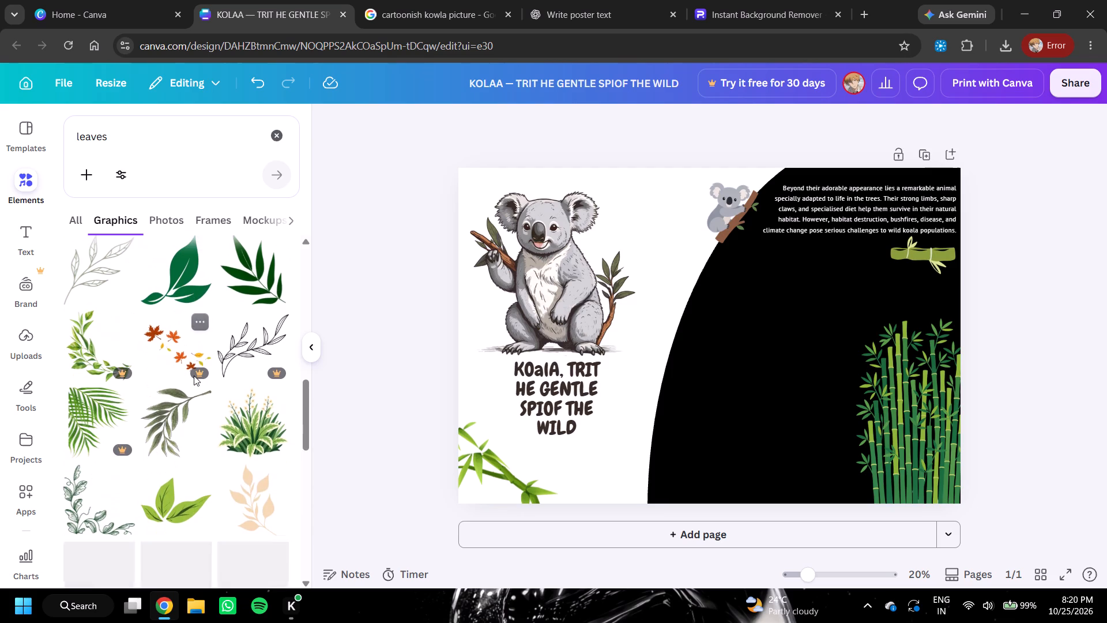
{"action": "scroll", "coordinate": [232, 373], "scroll_direction": "down", "scroll_amount": 2}
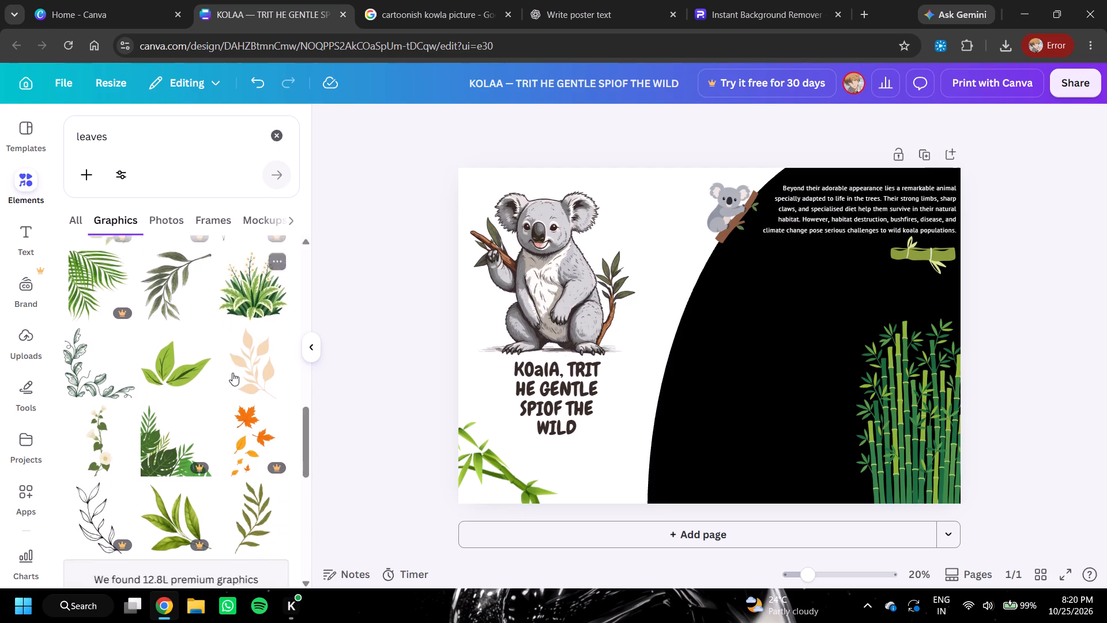
{"action": "scroll", "coordinate": [232, 373], "scroll_direction": "down", "scroll_amount": 2}
{"action": "left_click", "coordinate": [244, 371]}
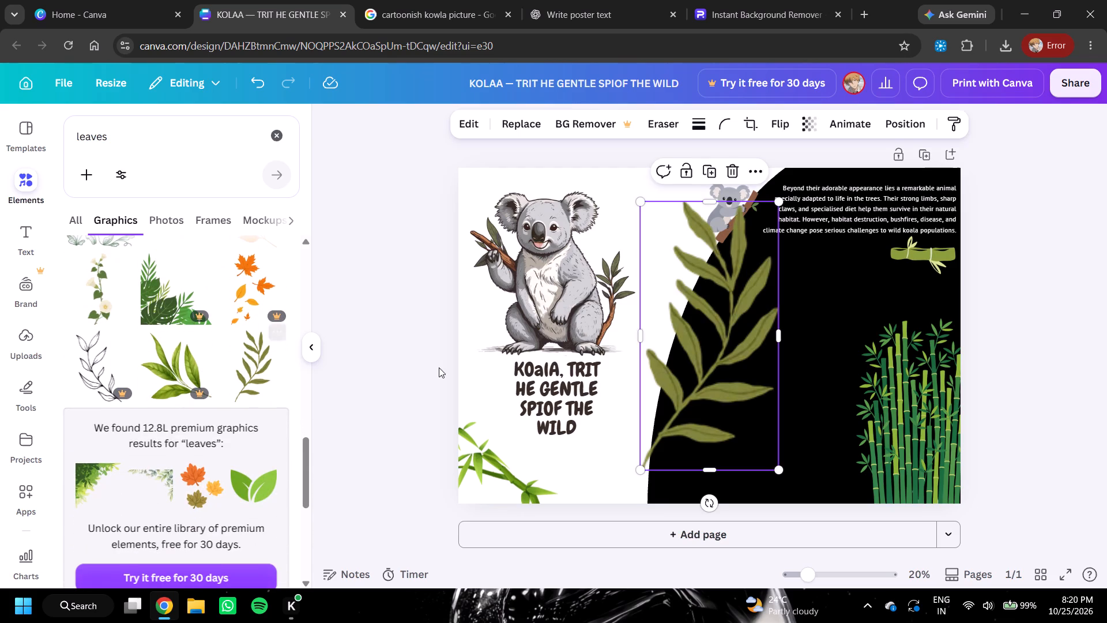
Rotate the olive leafy branch clockwise, shrink it, and place it beside the large koala, reaching across the black curve's edge.
{"action": "left_click_drag", "start_coordinate": [708, 504], "coordinate": [621, 472]}
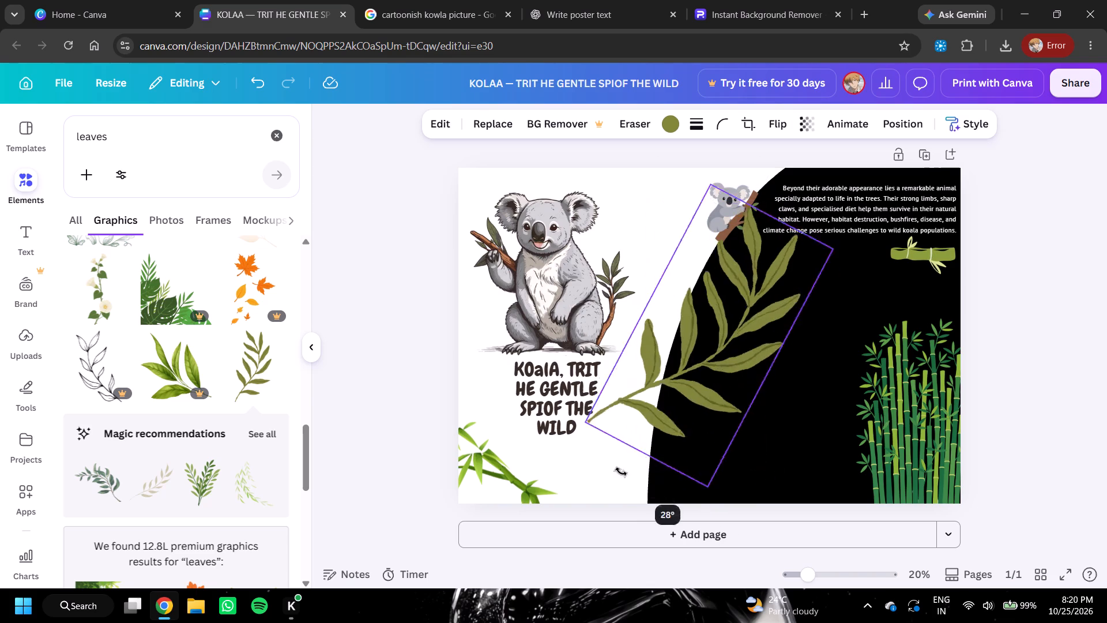
{"action": "left_click_drag", "start_coordinate": [621, 472], "coordinate": [590, 448]}
{"action": "left_click_drag", "start_coordinate": [679, 341], "coordinate": [671, 297]}
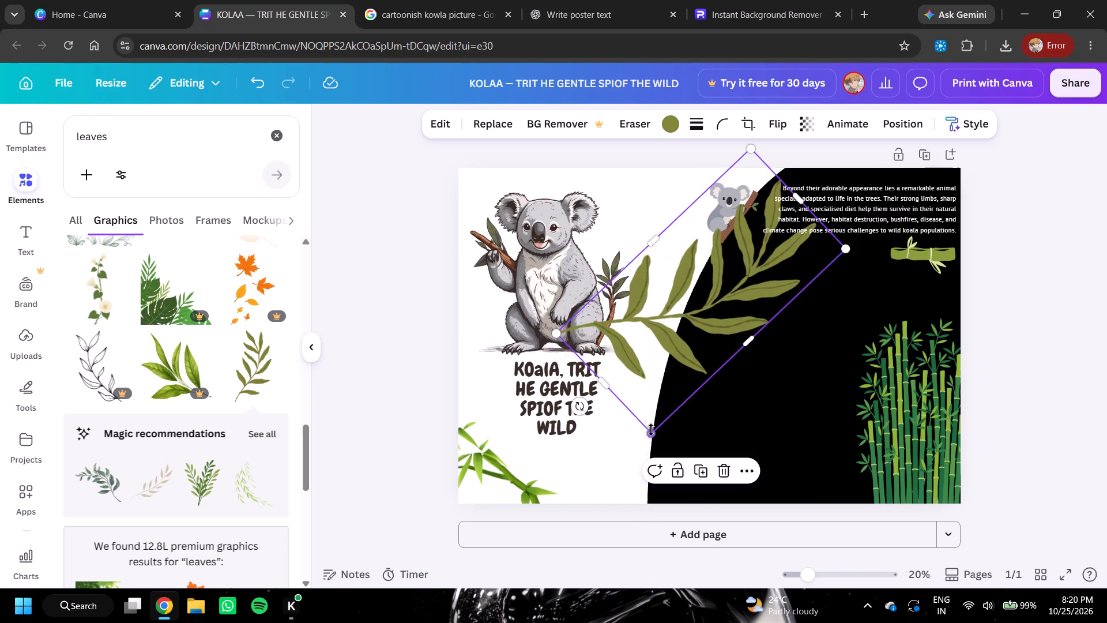
{"action": "left_click_drag", "start_coordinate": [651, 430], "coordinate": [645, 318]}
{"action": "left_click_drag", "start_coordinate": [674, 266], "coordinate": [660, 303]}
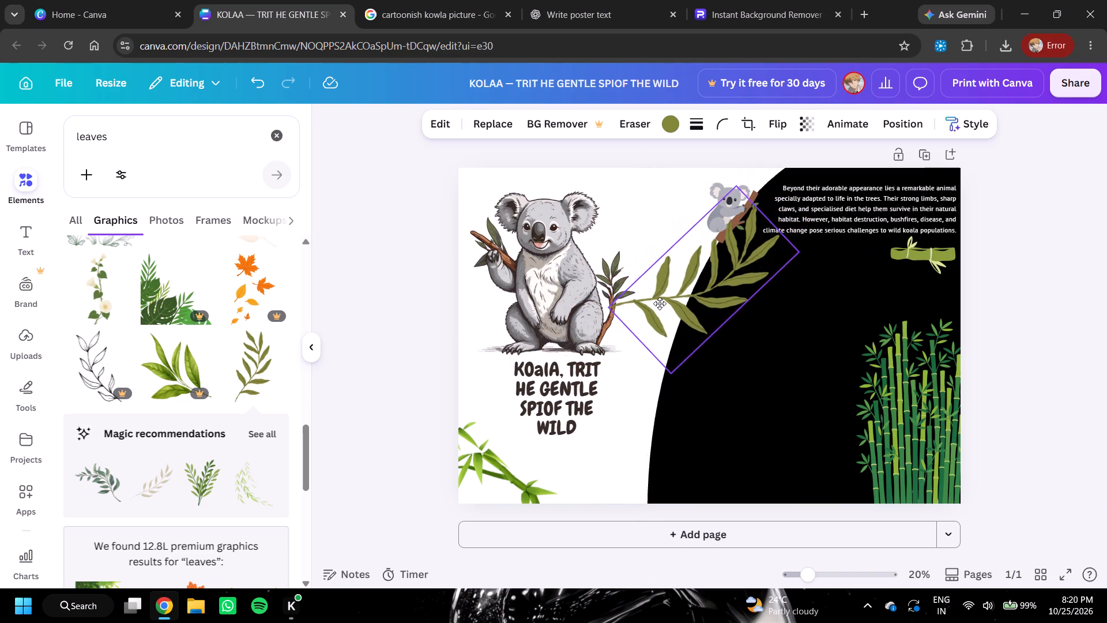
{"action": "left_click_drag", "start_coordinate": [660, 303], "coordinate": [661, 310]}
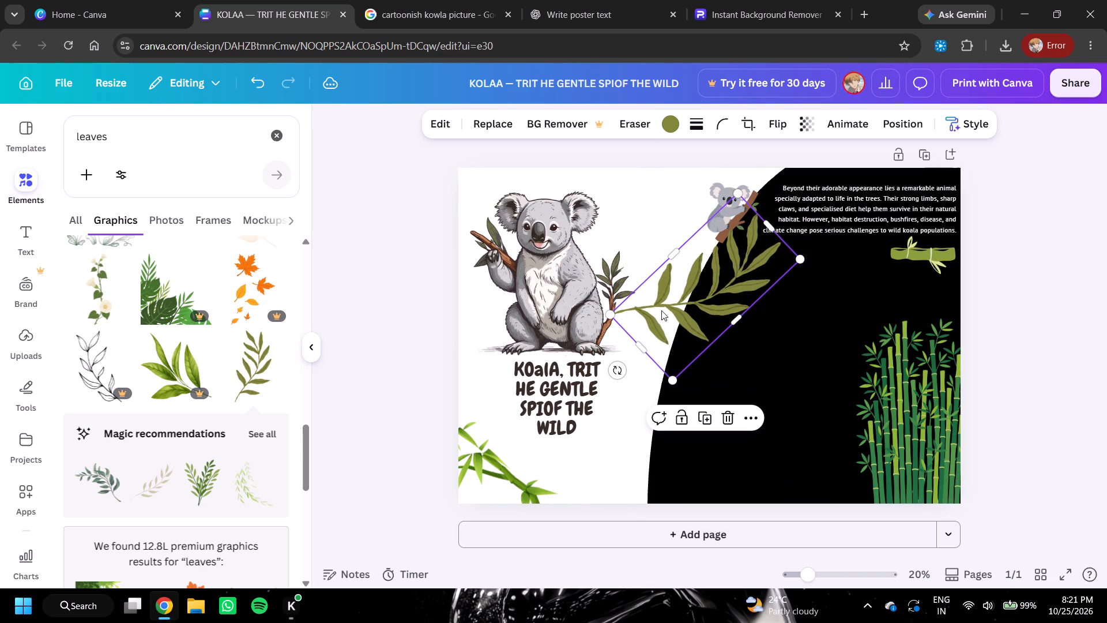
{"action": "left_click_drag", "start_coordinate": [671, 384], "coordinate": [662, 320]}
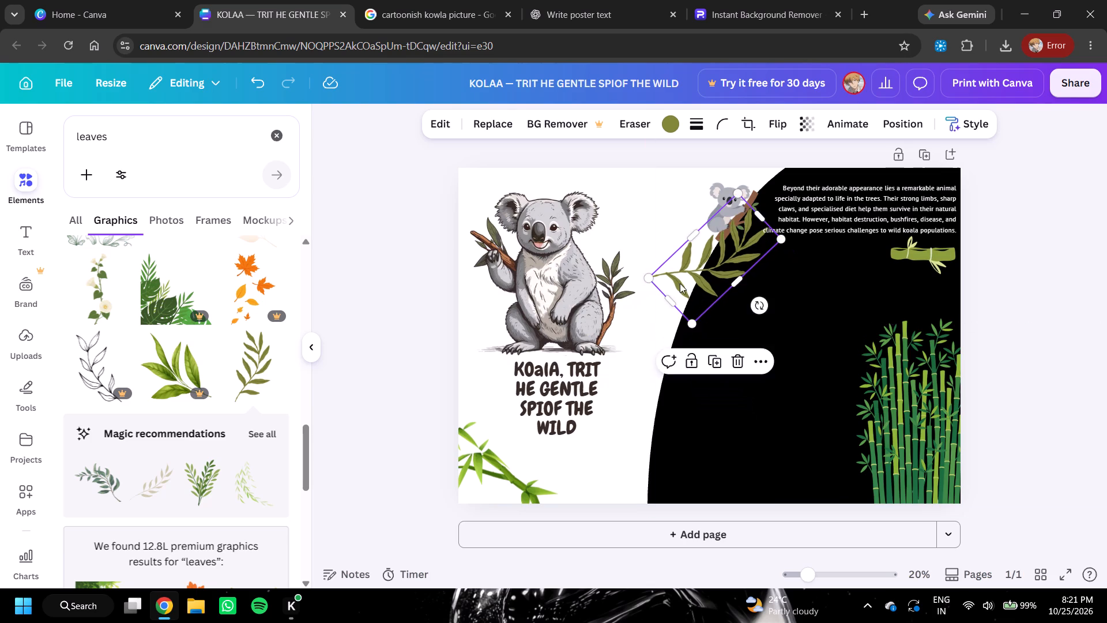
{"action": "left_click_drag", "start_coordinate": [686, 278], "coordinate": [652, 309]}
{"action": "left_click", "coordinate": [641, 402]}
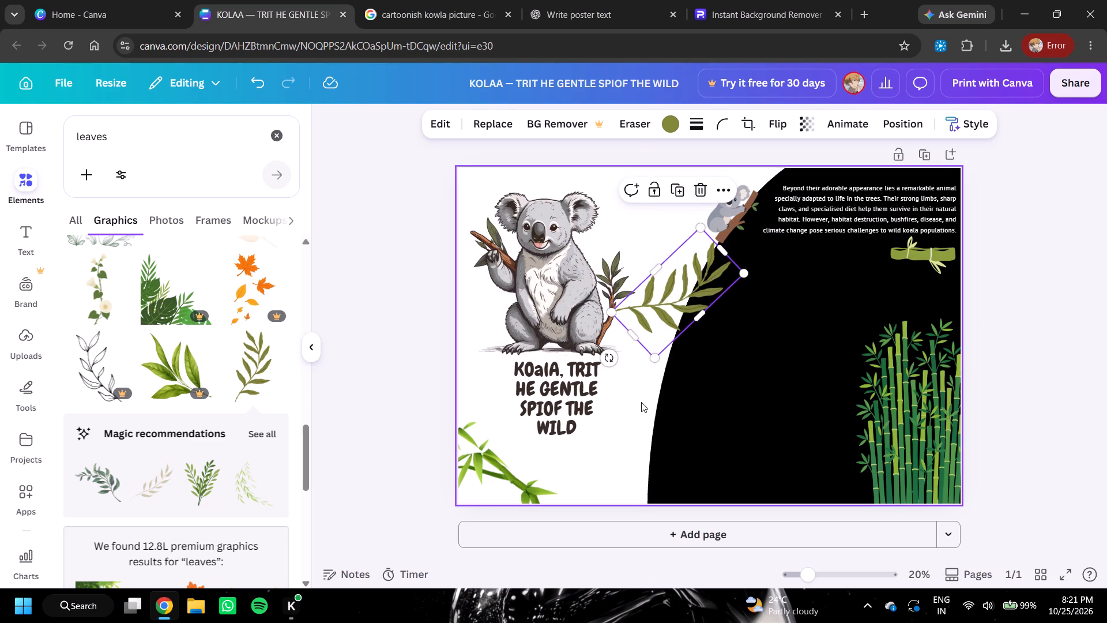
{"action": "left_click", "coordinate": [415, 298]}
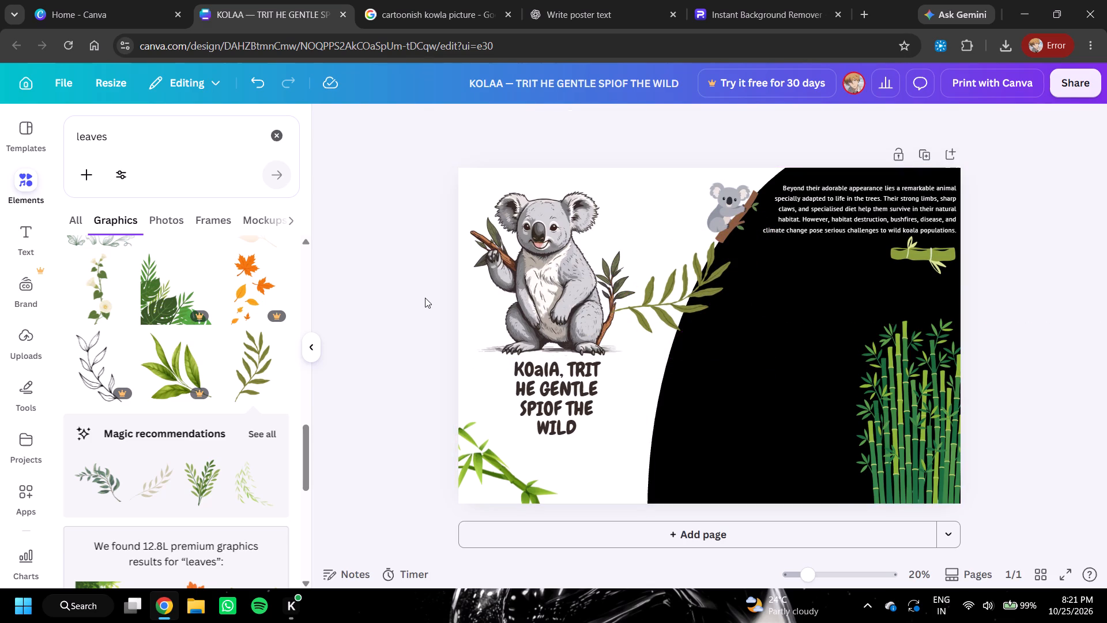
Look through the remaining "leaves" graphics for another suitable decoration.
{"action": "scroll", "coordinate": [230, 282], "scroll_direction": "down", "scroll_amount": 5}
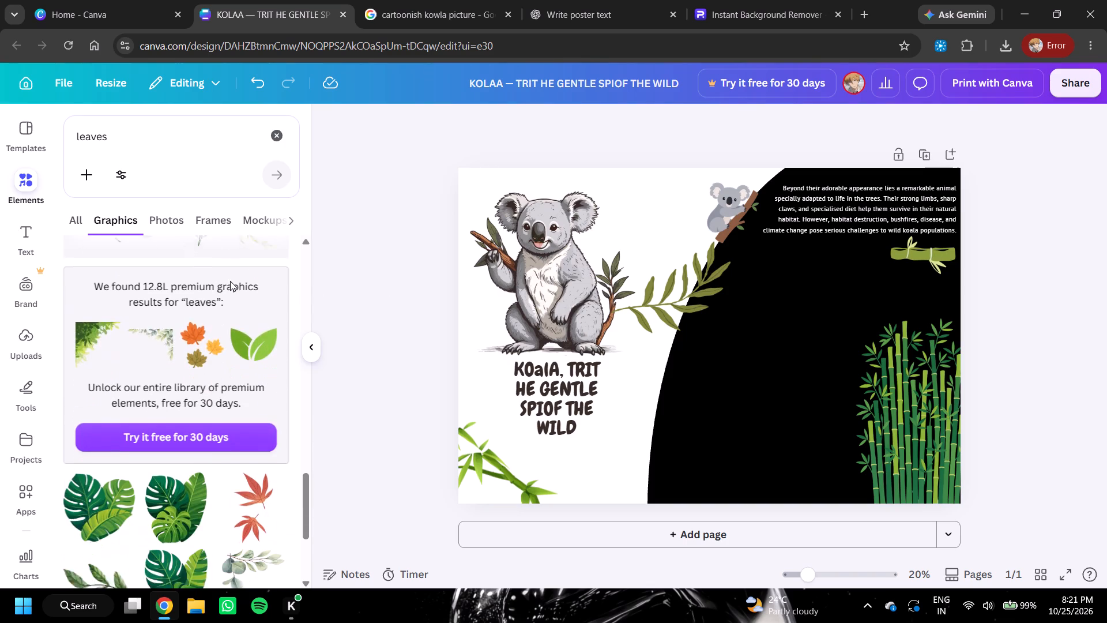
{"action": "scroll", "coordinate": [230, 281], "scroll_direction": "down", "scroll_amount": 2}
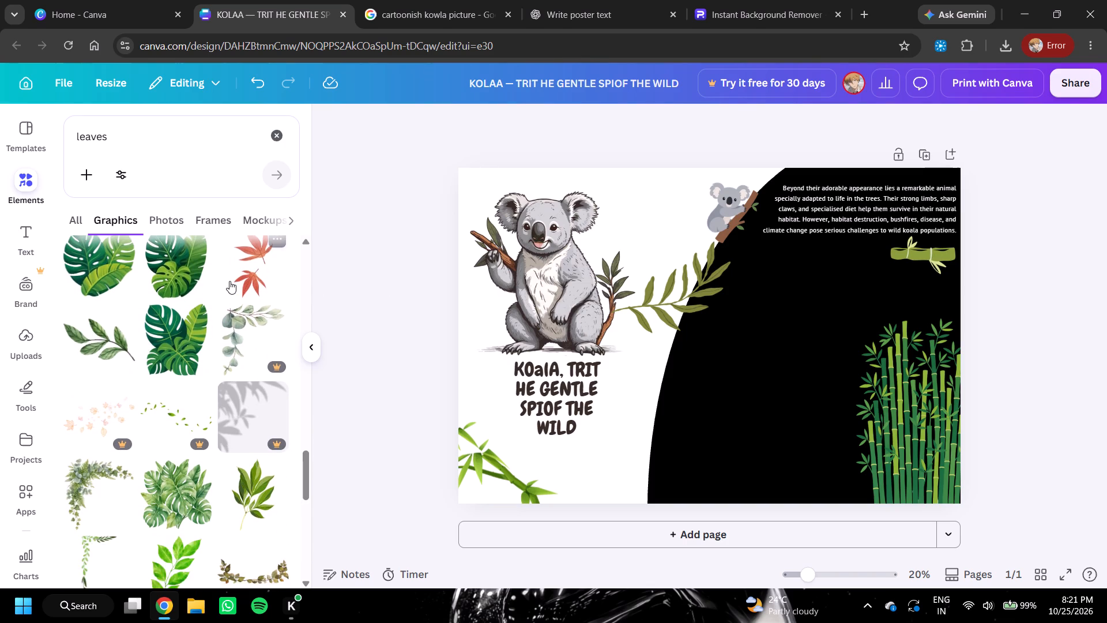
{"action": "scroll", "coordinate": [229, 281], "scroll_direction": "down", "scroll_amount": 3}
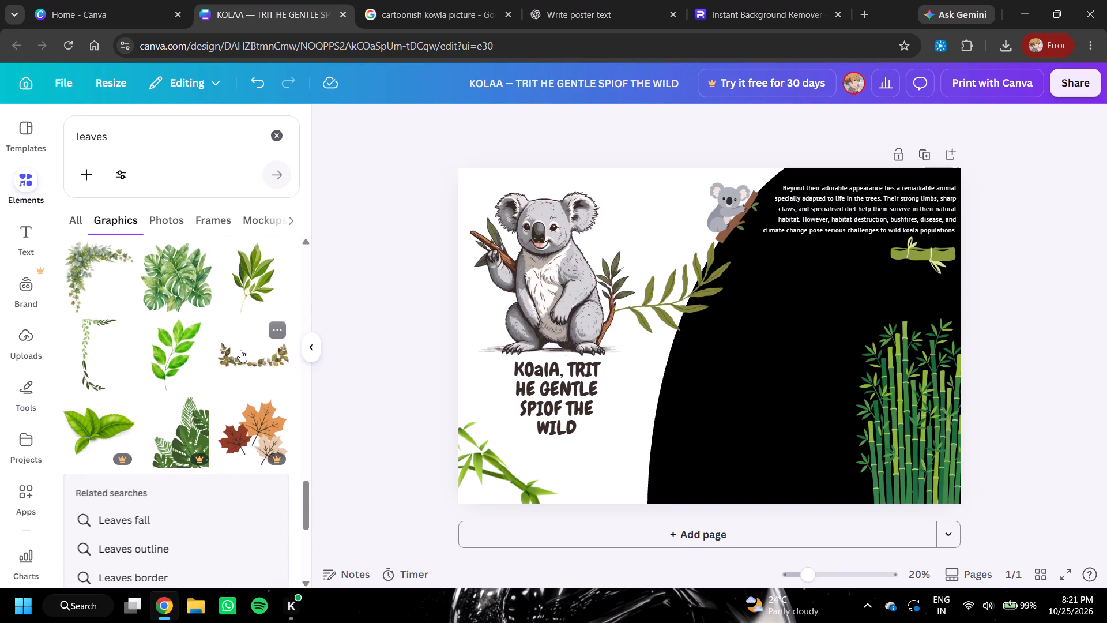
{"action": "scroll", "coordinate": [228, 329], "scroll_direction": "up", "scroll_amount": 9}
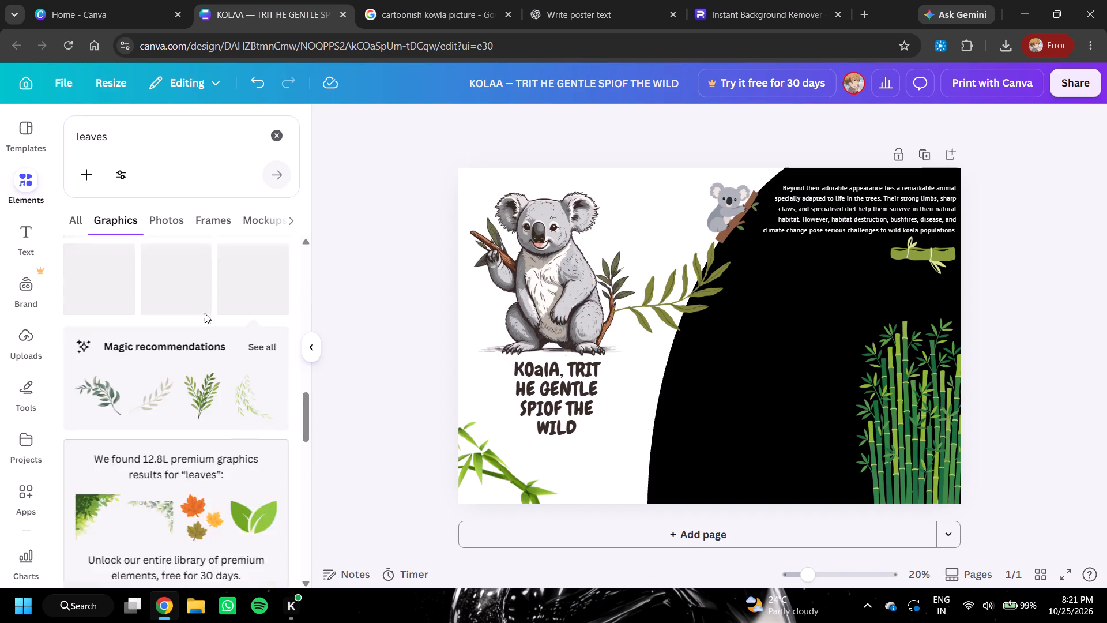
{"action": "scroll", "coordinate": [205, 313], "scroll_direction": "down", "scroll_amount": 8}
{"action": "scroll", "coordinate": [203, 311], "scroll_direction": "up", "scroll_amount": 7}
Search the elements for "koala" and add the graphic of a koala sleeping on a leafy branch.
{"action": "left_click", "coordinate": [274, 137]}
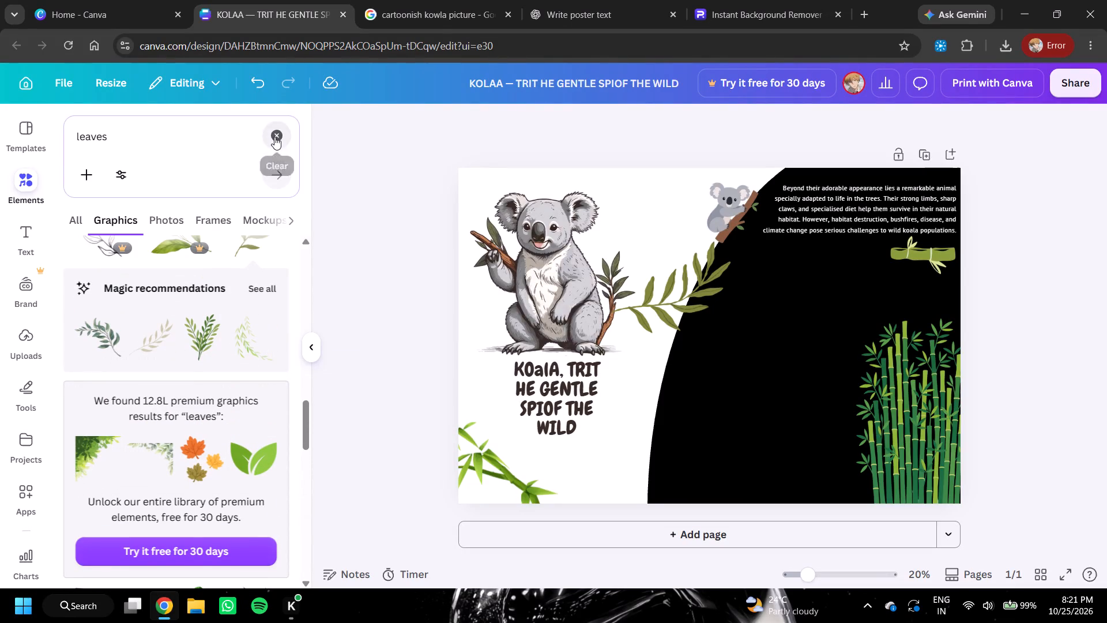
{"action": "left_click", "coordinate": [115, 330]}
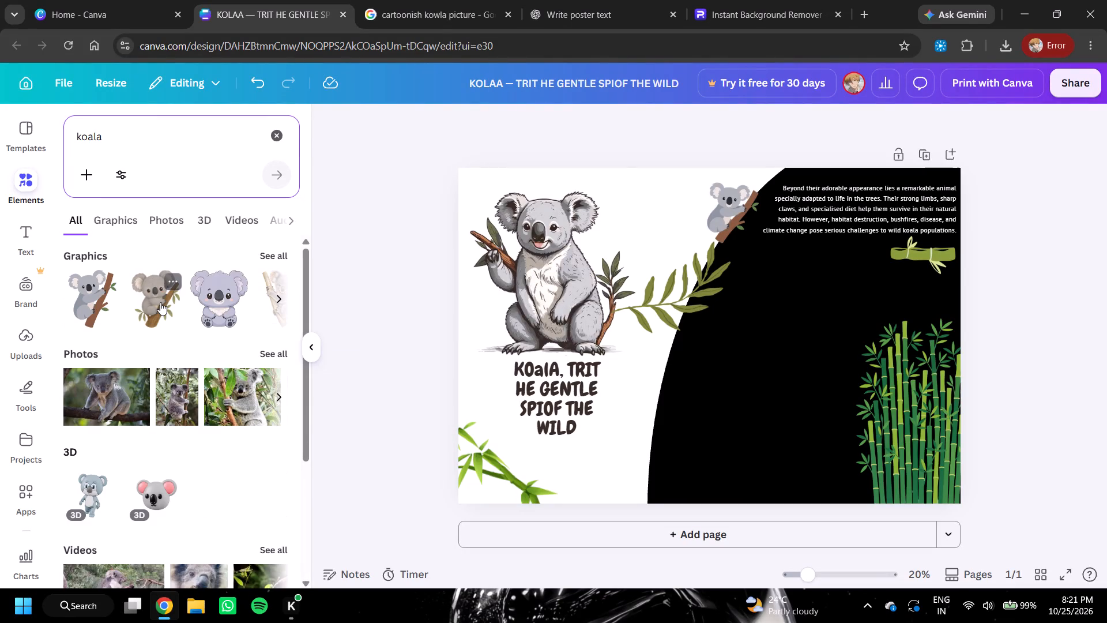
{"action": "left_click", "coordinate": [125, 228]}
{"action": "scroll", "coordinate": [180, 284], "scroll_direction": "down", "scroll_amount": 3}
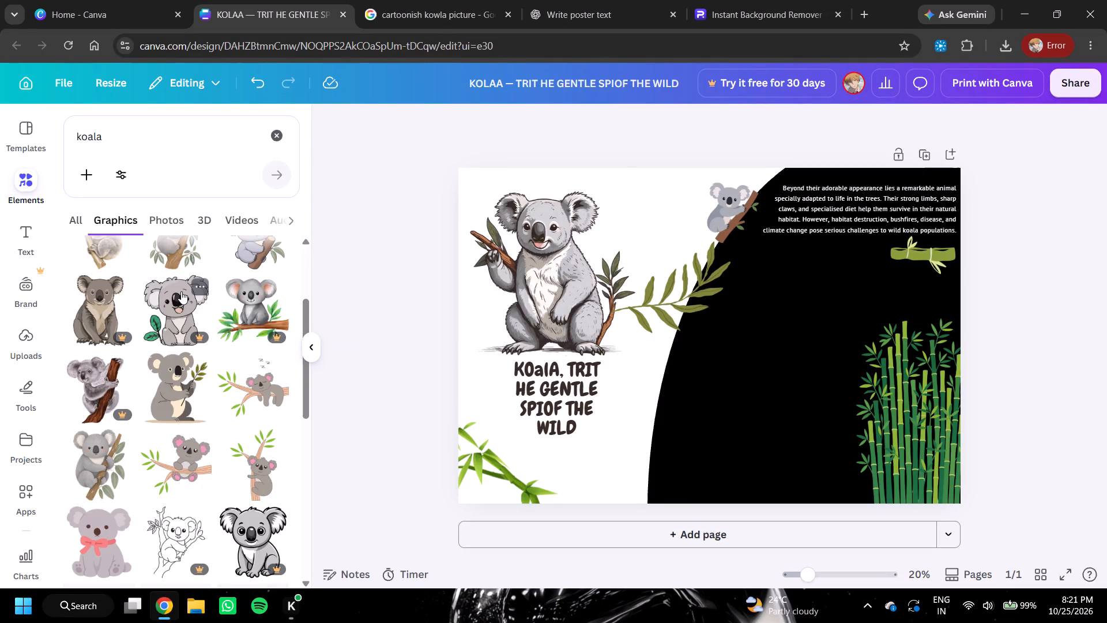
{"action": "left_click", "coordinate": [263, 380]}
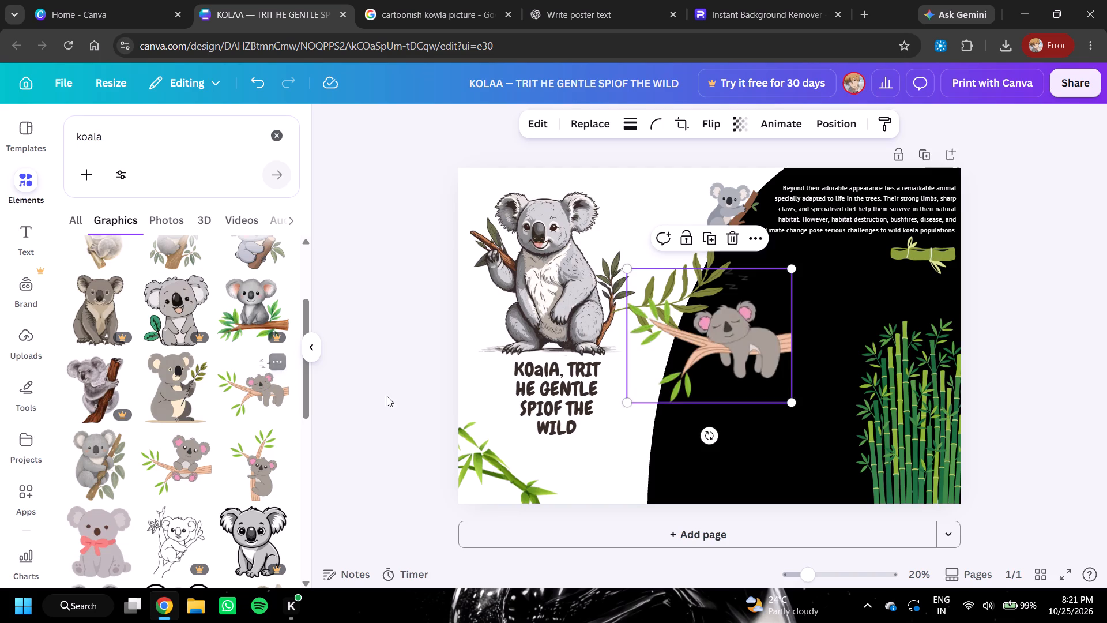
Shrink the sleeping koala graphic and move it onto the black area beside the bamboo cluster.
{"action": "left_click_drag", "start_coordinate": [722, 373], "coordinate": [736, 410]}
{"action": "left_click_drag", "start_coordinate": [806, 440], "coordinate": [737, 385]}
{"action": "left_click_drag", "start_coordinate": [697, 347], "coordinate": [697, 347]}
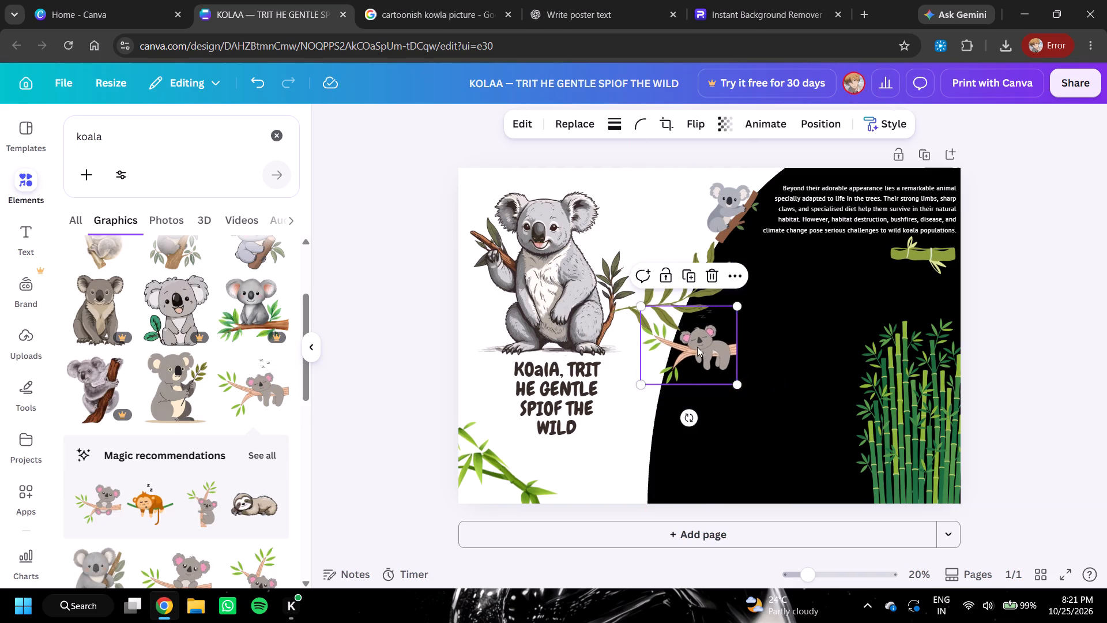
{"action": "left_click_drag", "start_coordinate": [697, 347], "coordinate": [804, 341]}
{"action": "left_click_drag", "start_coordinate": [806, 341], "coordinate": [920, 299]}
Delete the horizontal bamboo stalk beneath the paragraph text.
{"action": "left_click", "coordinate": [920, 252]}
{"action": "left_click", "coordinate": [943, 204]}
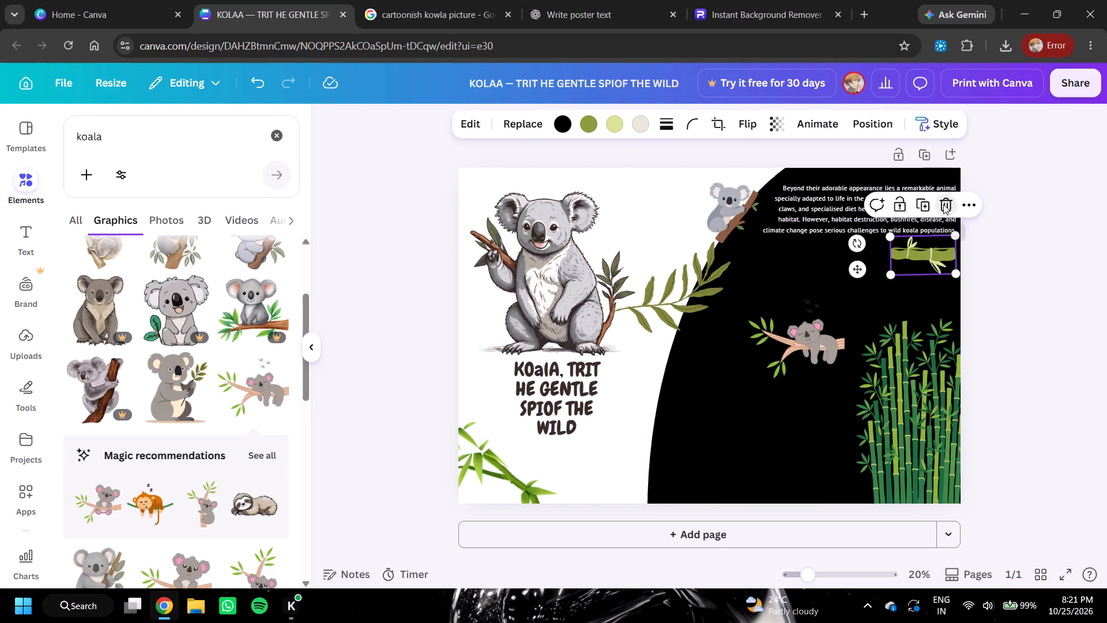
Place the sleeping koala just beneath the end of the paragraph at the poster's right edge and shrink it to fit above the bamboo.
{"action": "left_click_drag", "start_coordinate": [817, 346], "coordinate": [932, 272]}
{"action": "left_click_drag", "start_coordinate": [861, 302], "coordinate": [852, 307]}
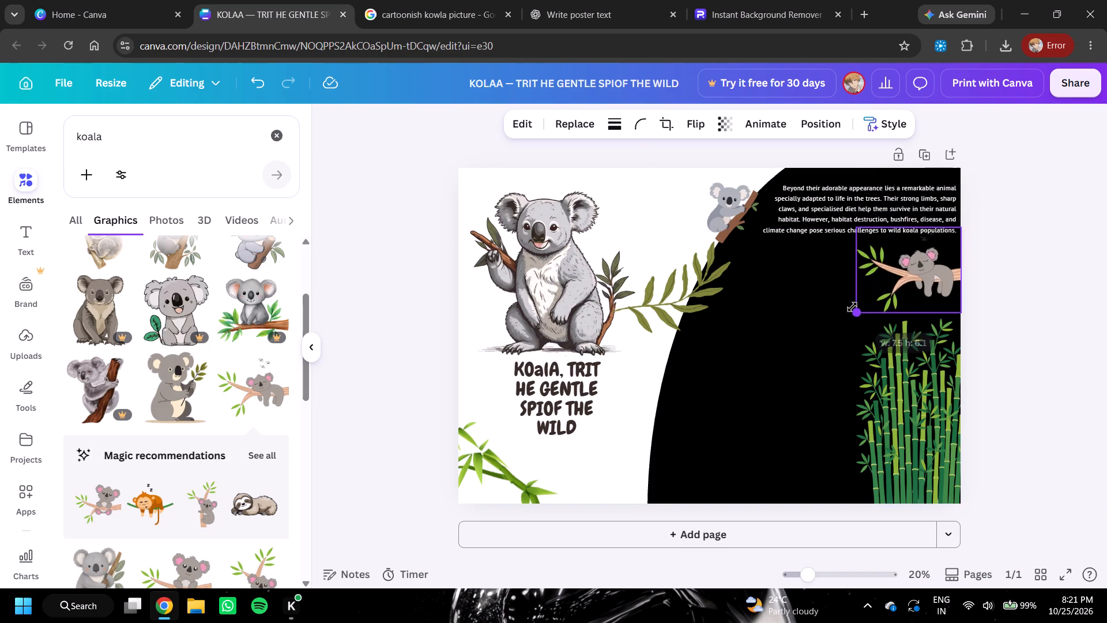
{"action": "left_click_drag", "start_coordinate": [852, 307], "coordinate": [875, 288]}
{"action": "left_click", "coordinate": [824, 318]}
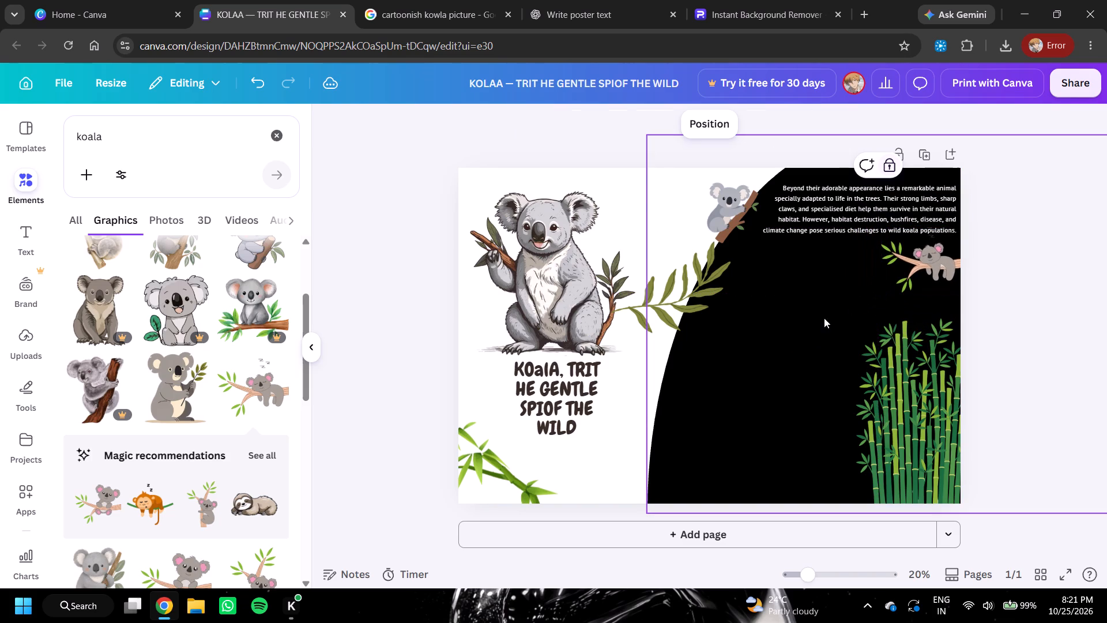
{"action": "left_click", "coordinate": [419, 276]}
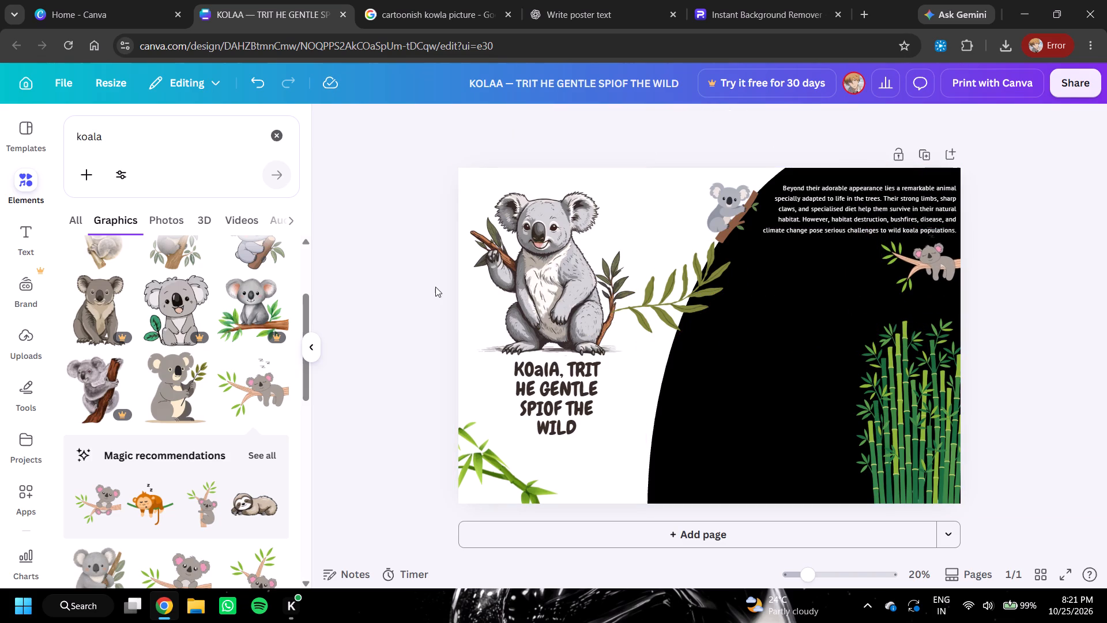
Add the outline drawing of a seated koala with raised brows from the koala graphics and place it on the black area.
{"action": "scroll", "coordinate": [83, 426], "scroll_direction": "down", "scroll_amount": 3}
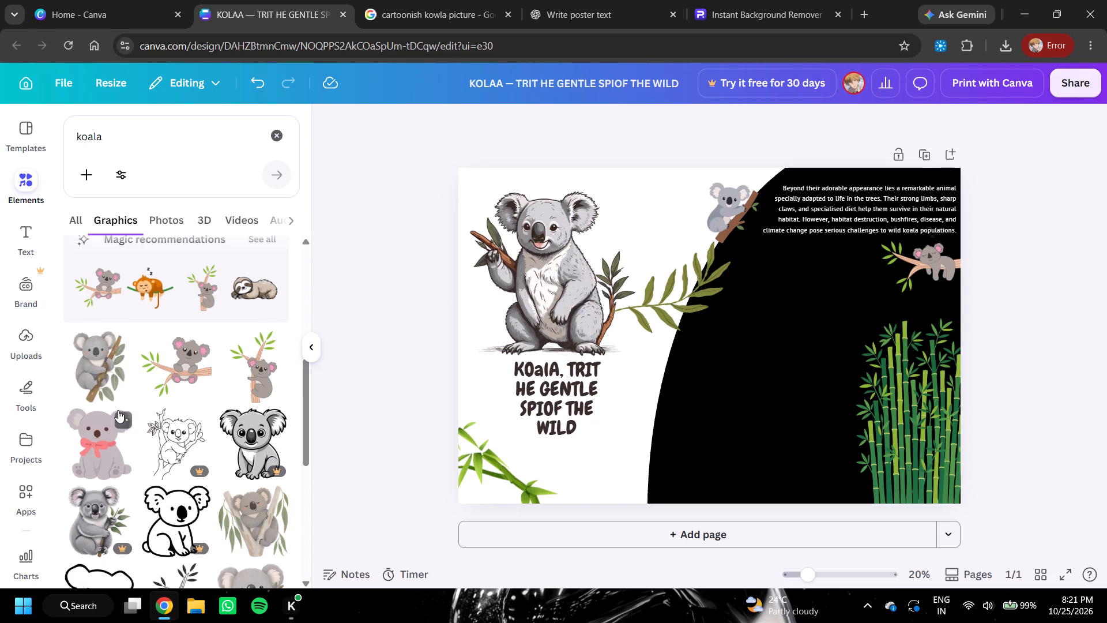
{"action": "scroll", "coordinate": [122, 410], "scroll_direction": "down", "scroll_amount": 3}
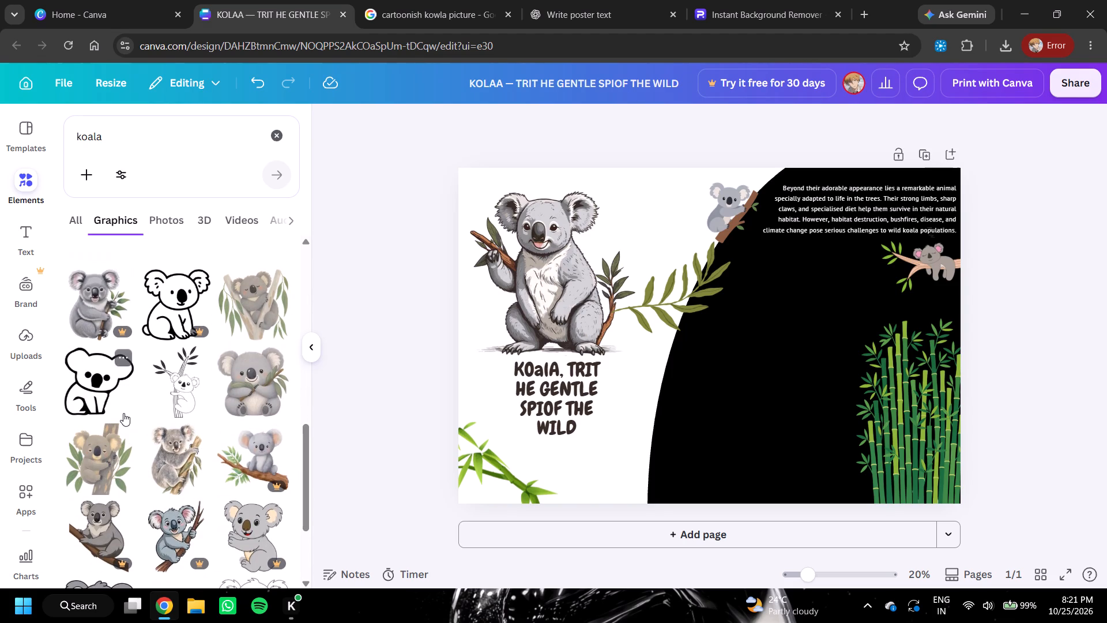
{"action": "scroll", "coordinate": [123, 413], "scroll_direction": "down", "scroll_amount": 3}
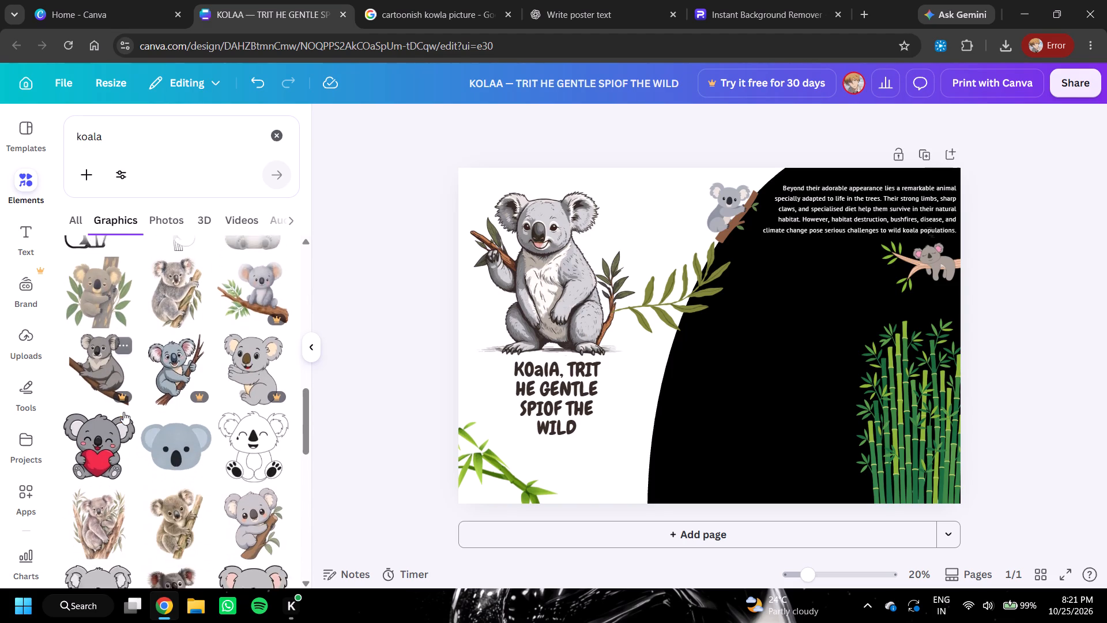
{"action": "scroll", "coordinate": [123, 412], "scroll_direction": "down", "scroll_amount": 4}
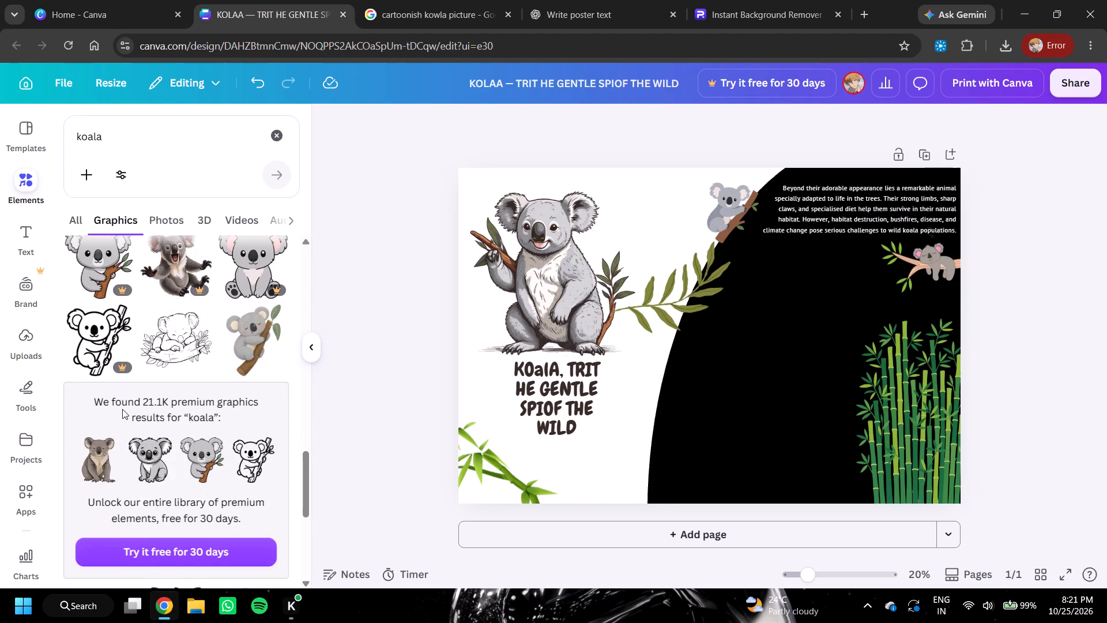
{"action": "scroll", "coordinate": [122, 409], "scroll_direction": "down", "scroll_amount": 5}
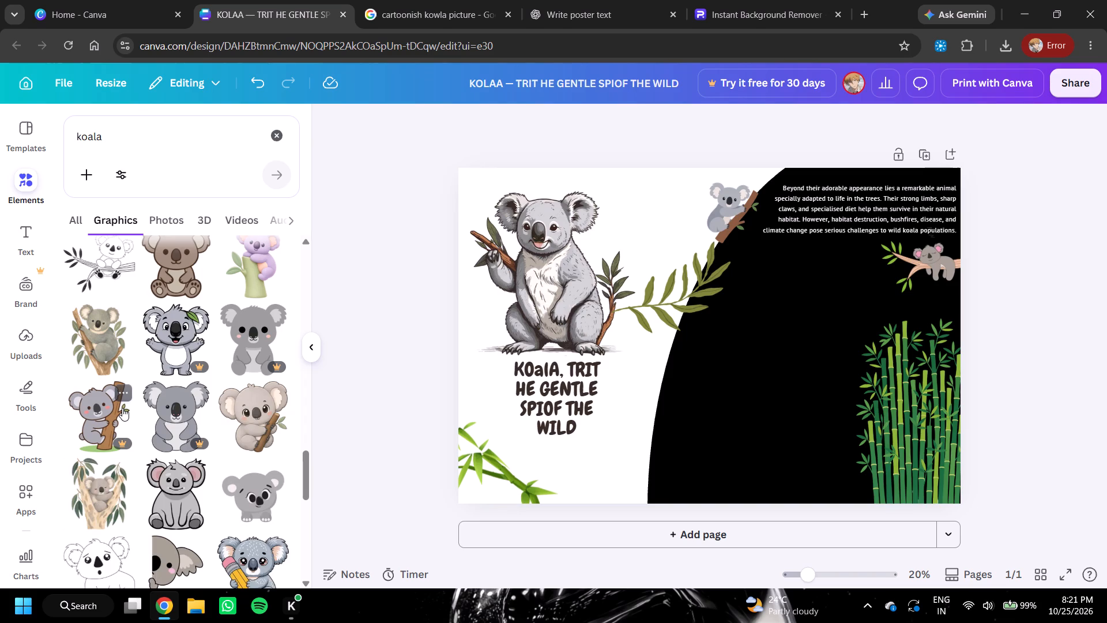
{"action": "scroll", "coordinate": [122, 407], "scroll_direction": "down", "scroll_amount": 3}
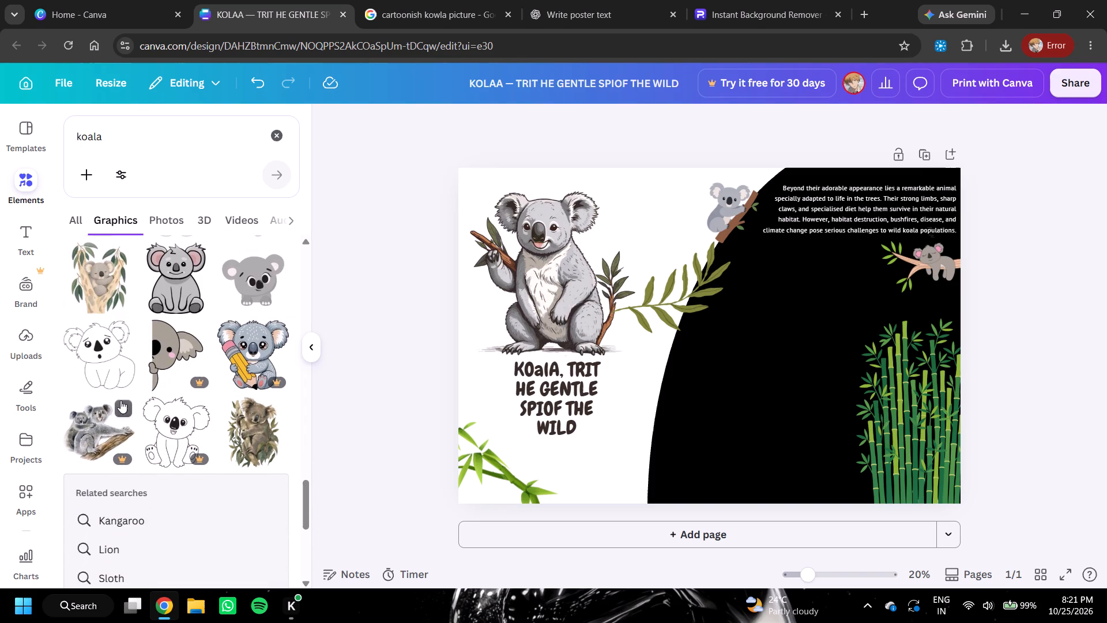
{"action": "left_click", "coordinate": [107, 366]}
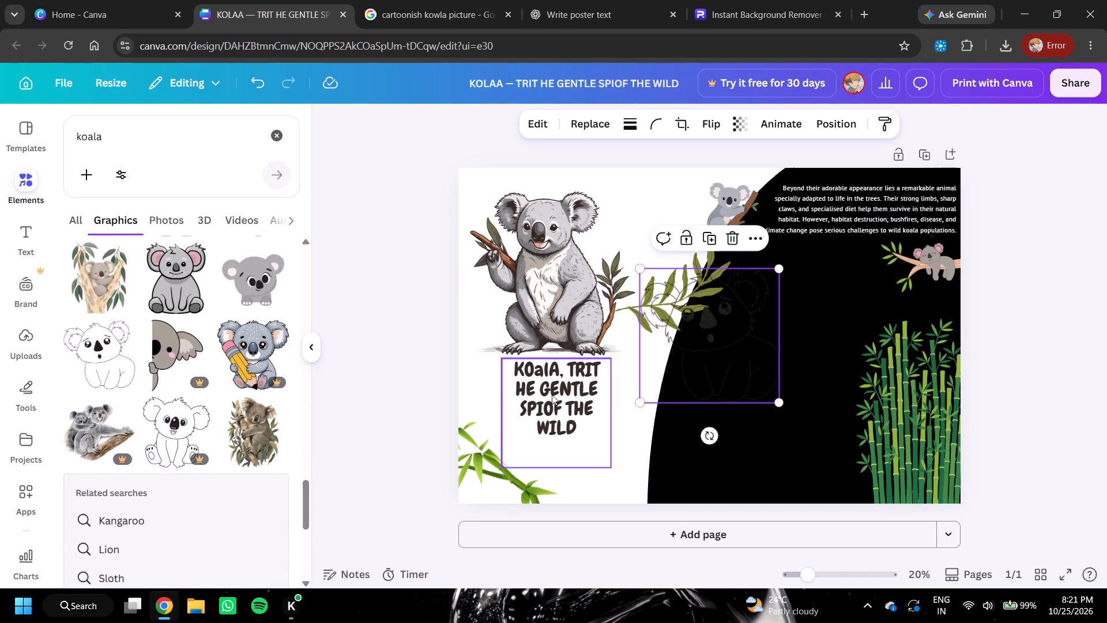
{"action": "left_click_drag", "start_coordinate": [720, 370], "coordinate": [757, 397]}
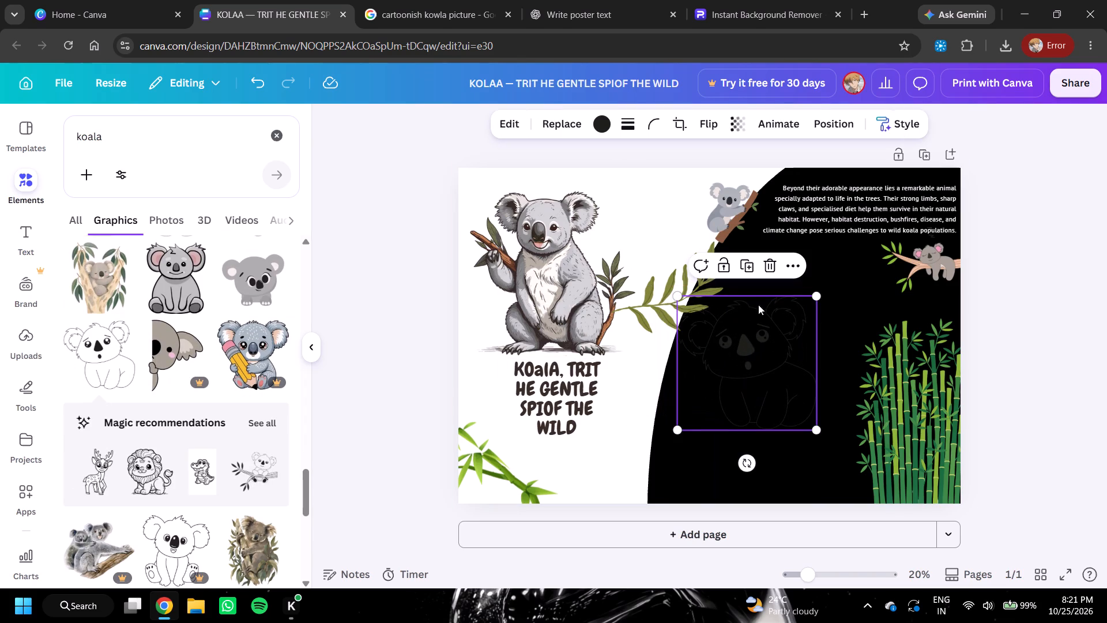
Recolour the outline koala to the palest pinkish-white from the large koala's photo colours.
{"action": "left_click", "coordinate": [605, 121]}
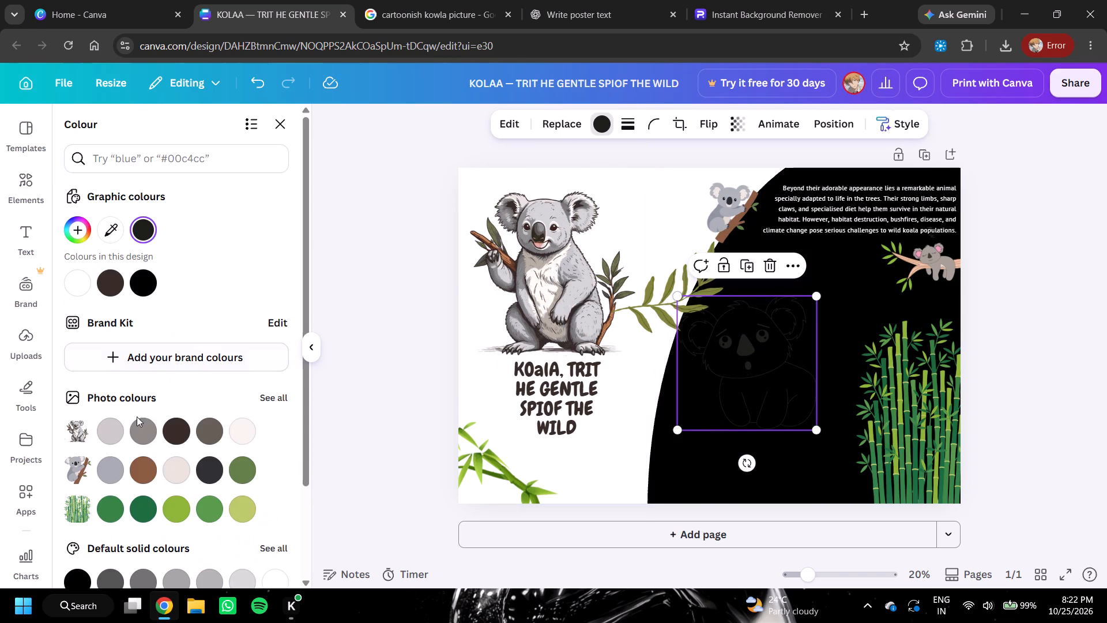
{"action": "left_click", "coordinate": [250, 426]}
{"action": "left_click", "coordinate": [753, 399]}
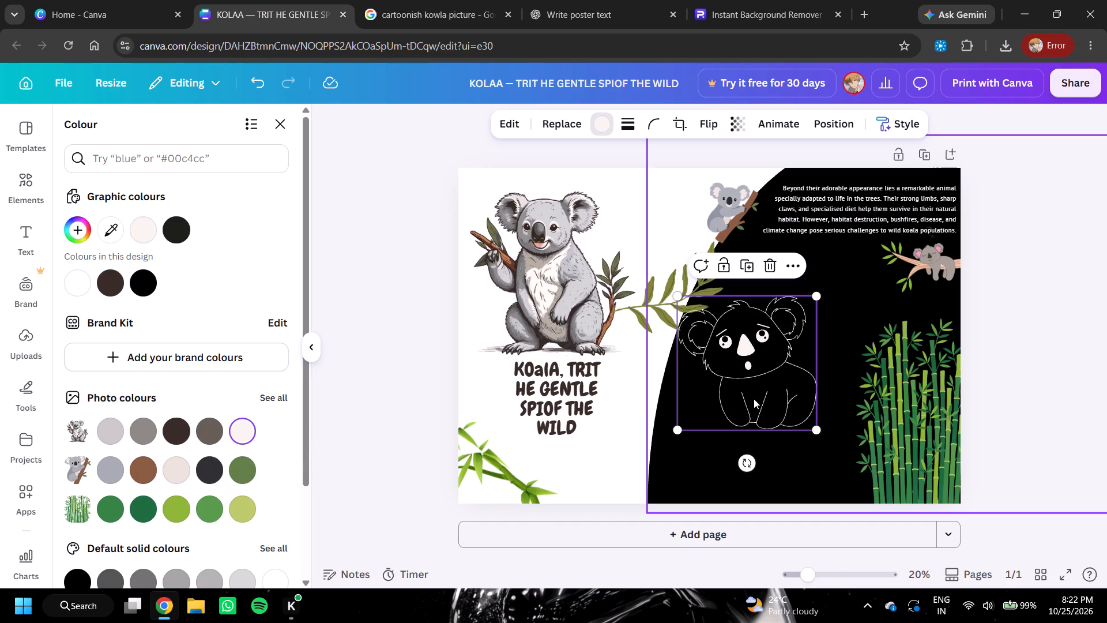
Shrink the outline koala and place it at the poster's bottom edge on the black area, just beside the bamboo grove.
{"action": "left_click_drag", "start_coordinate": [754, 399], "coordinate": [766, 467]}
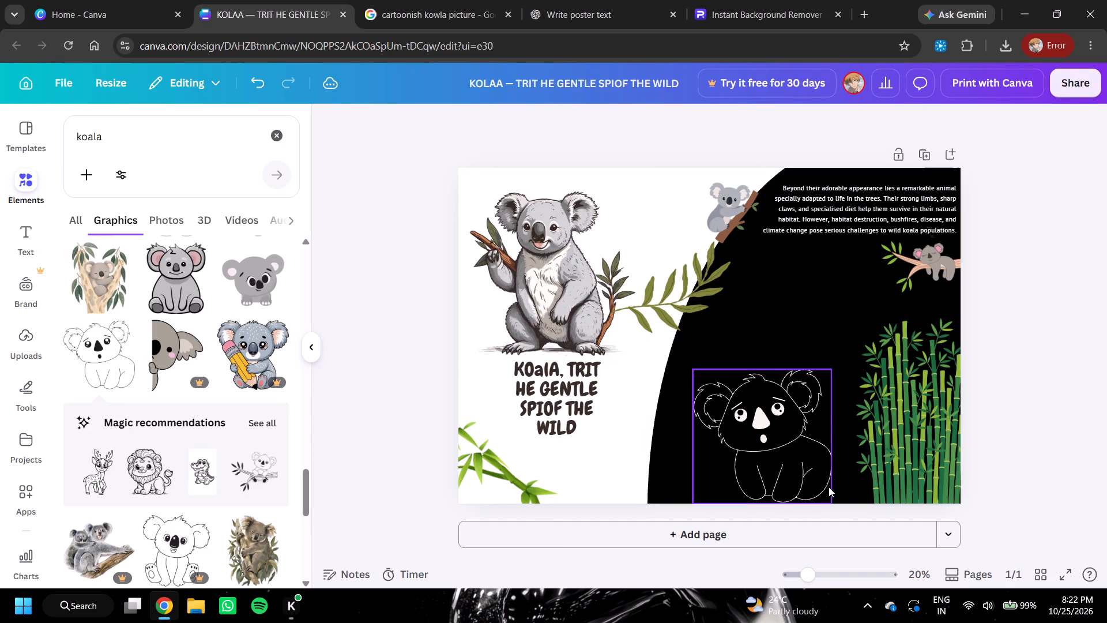
{"action": "left_click", "coordinate": [821, 385]}
{"action": "left_click_drag", "start_coordinate": [831, 367], "coordinate": [815, 405]}
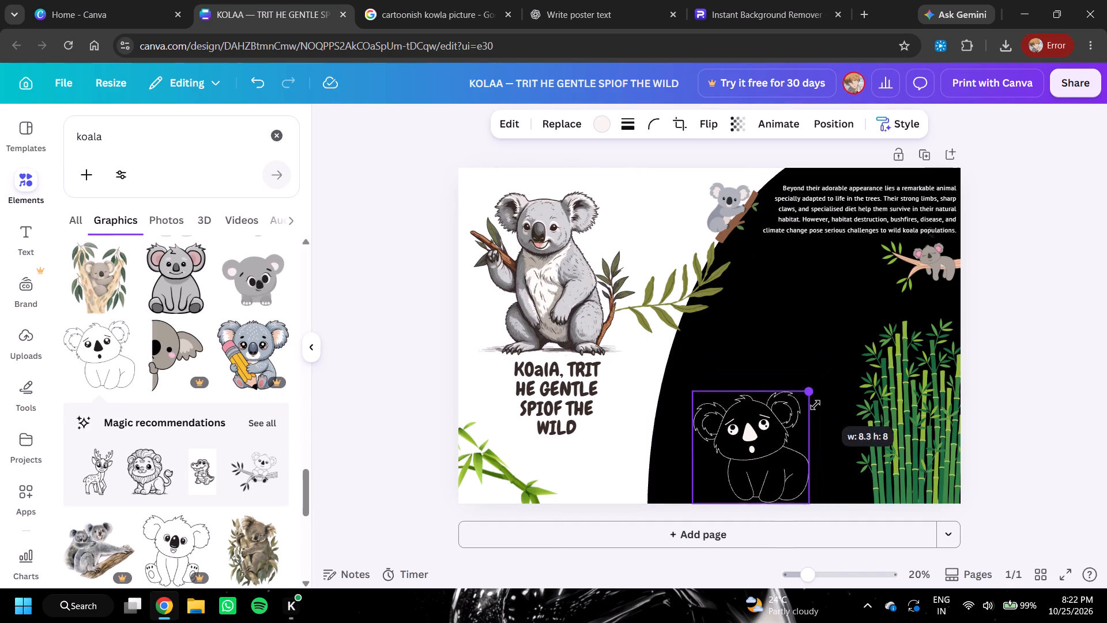
{"action": "left_click_drag", "start_coordinate": [815, 405], "coordinate": [809, 413]}
{"action": "left_click_drag", "start_coordinate": [765, 442], "coordinate": [781, 446]}
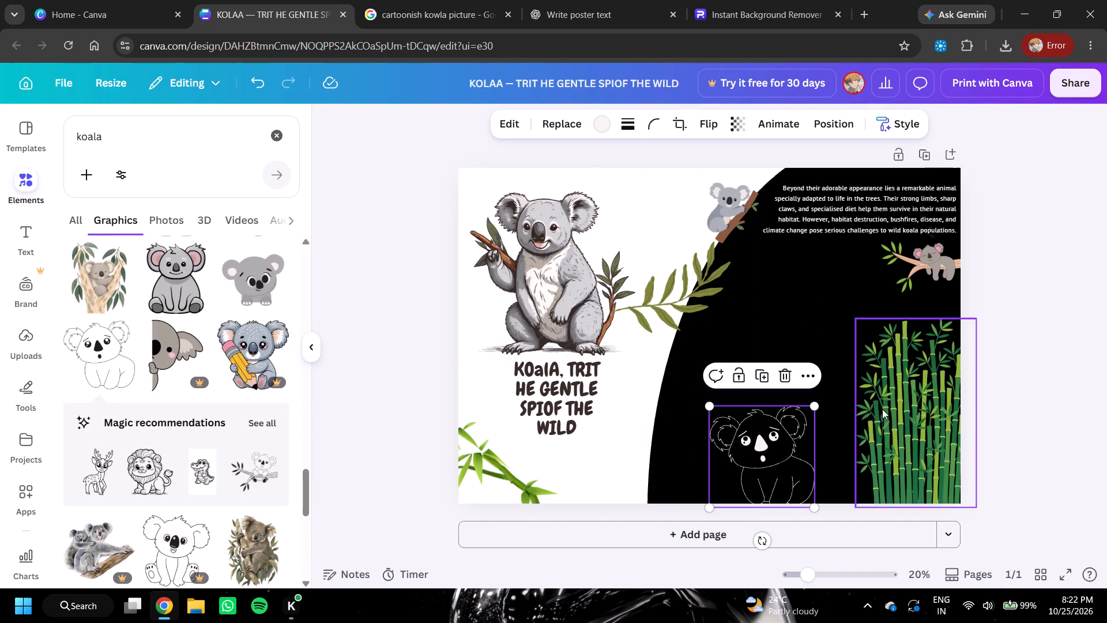
{"action": "double_click", "coordinate": [987, 374]}
{"action": "left_click_drag", "start_coordinate": [781, 446], "coordinate": [800, 446]}
{"action": "double_click", "coordinate": [800, 446]}
{"action": "left_click", "coordinate": [1004, 407]}
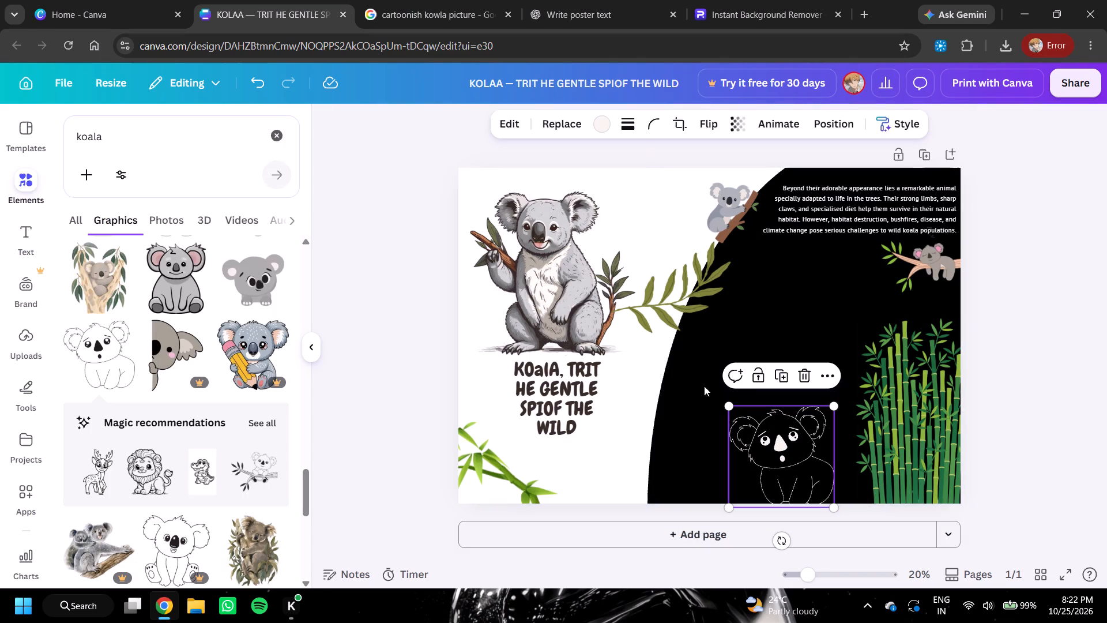
{"action": "left_click", "coordinate": [435, 351]}
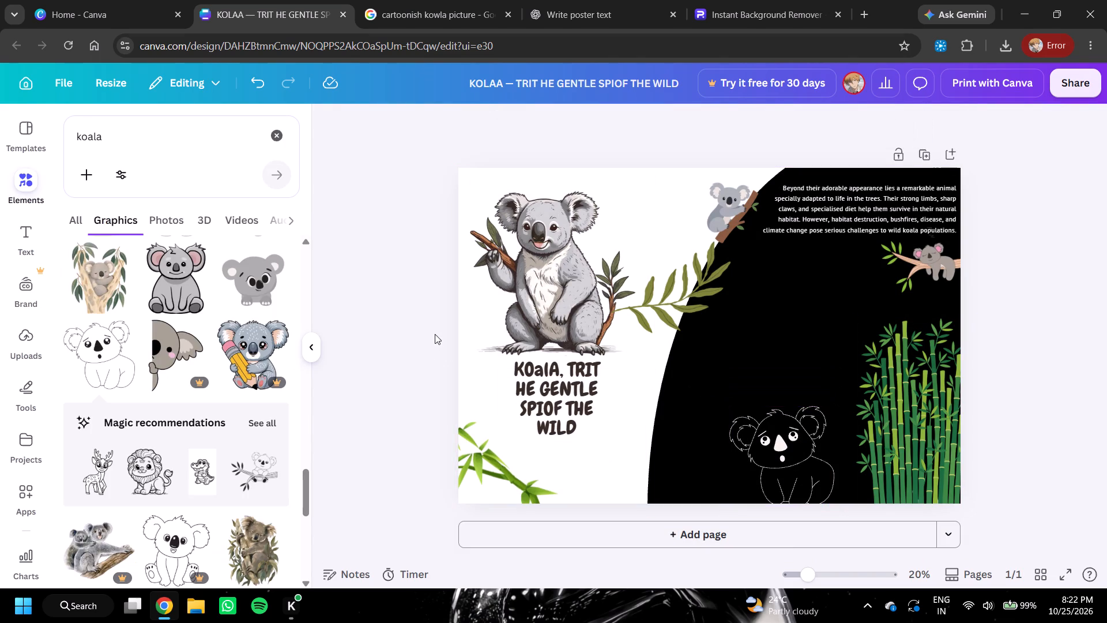
Browse further koala graphics for another illustration to use on the poster.
{"action": "scroll", "coordinate": [258, 317], "scroll_direction": "down", "scroll_amount": 3}
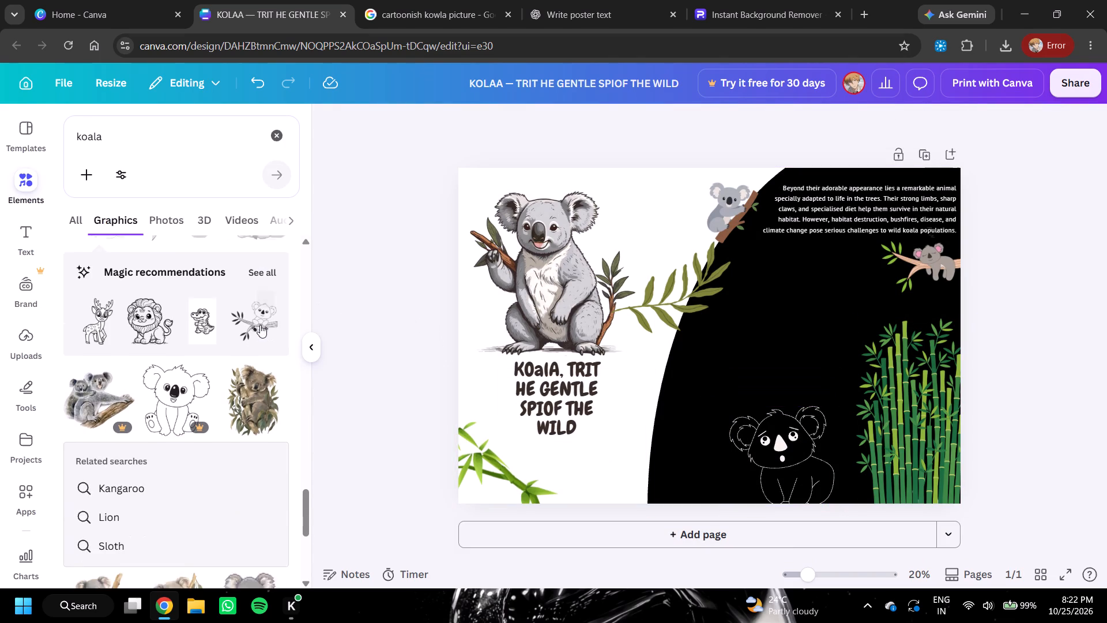
{"action": "scroll", "coordinate": [236, 337], "scroll_direction": "down", "scroll_amount": 5}
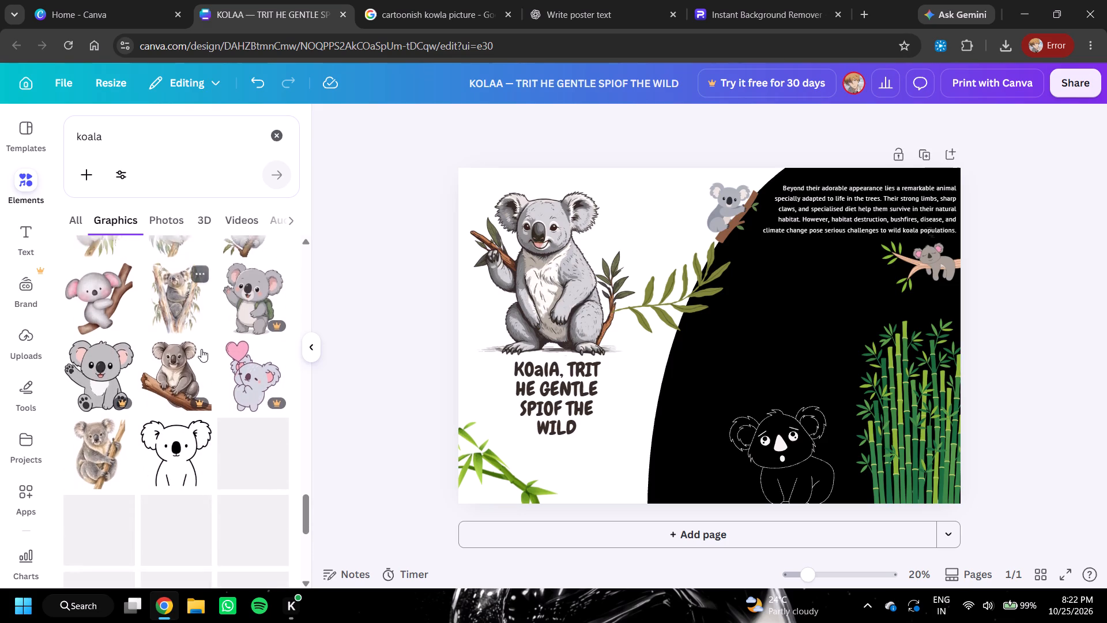
{"action": "scroll", "coordinate": [201, 349], "scroll_direction": "down", "scroll_amount": 2}
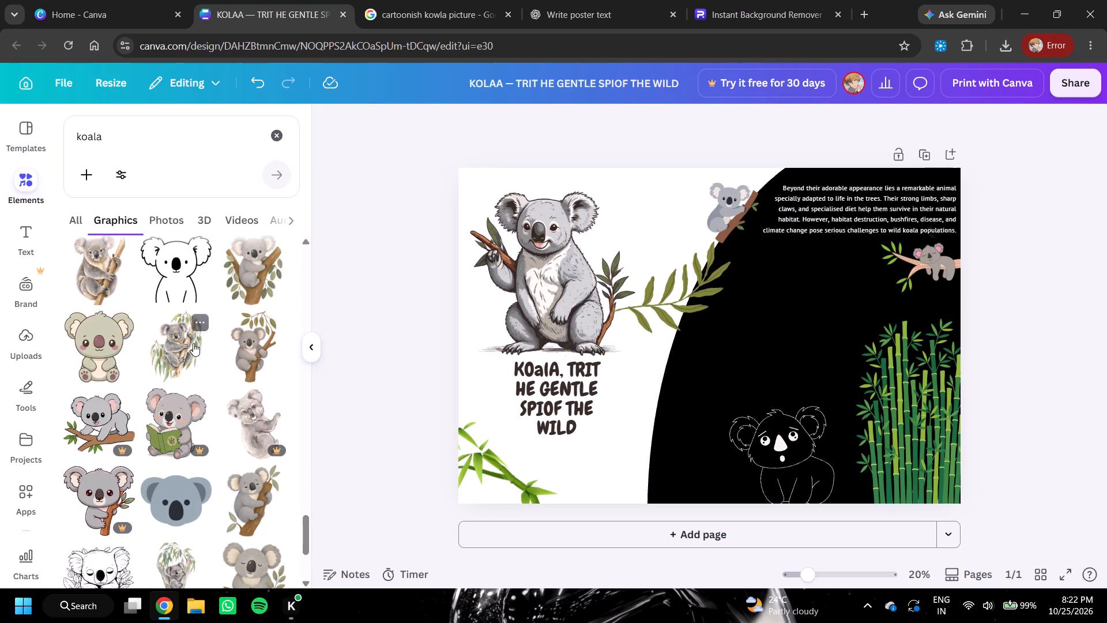
{"action": "scroll", "coordinate": [187, 340], "scroll_direction": "down", "scroll_amount": 8}
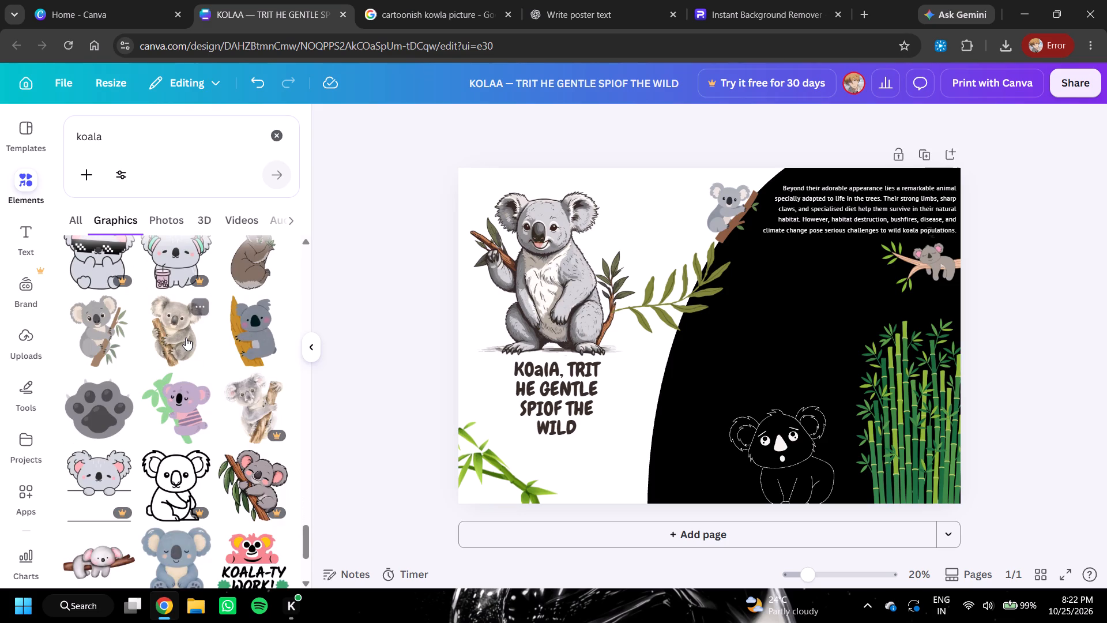
{"action": "scroll", "coordinate": [185, 337], "scroll_direction": "up", "scroll_amount": 1}
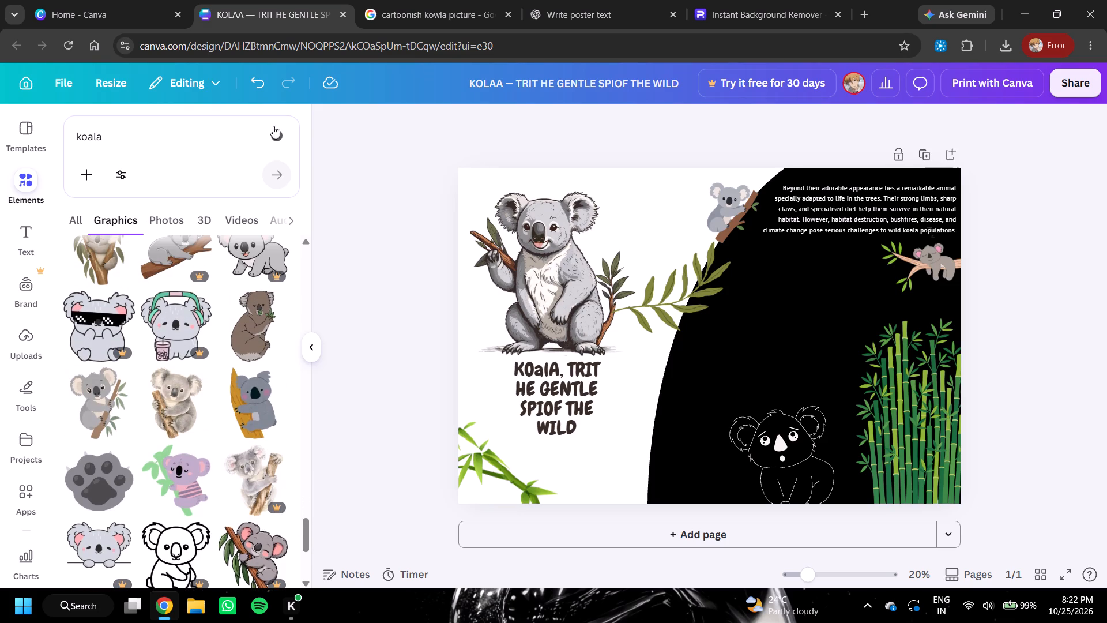
Search the elements for "boba tea" and look through the graphics results.
{"action": "left_click", "coordinate": [278, 130]}
{"action": "left_click", "coordinate": [116, 139]}
{"action": "type", "text": "bob"}
{"action": "type", "text": "a tr"}
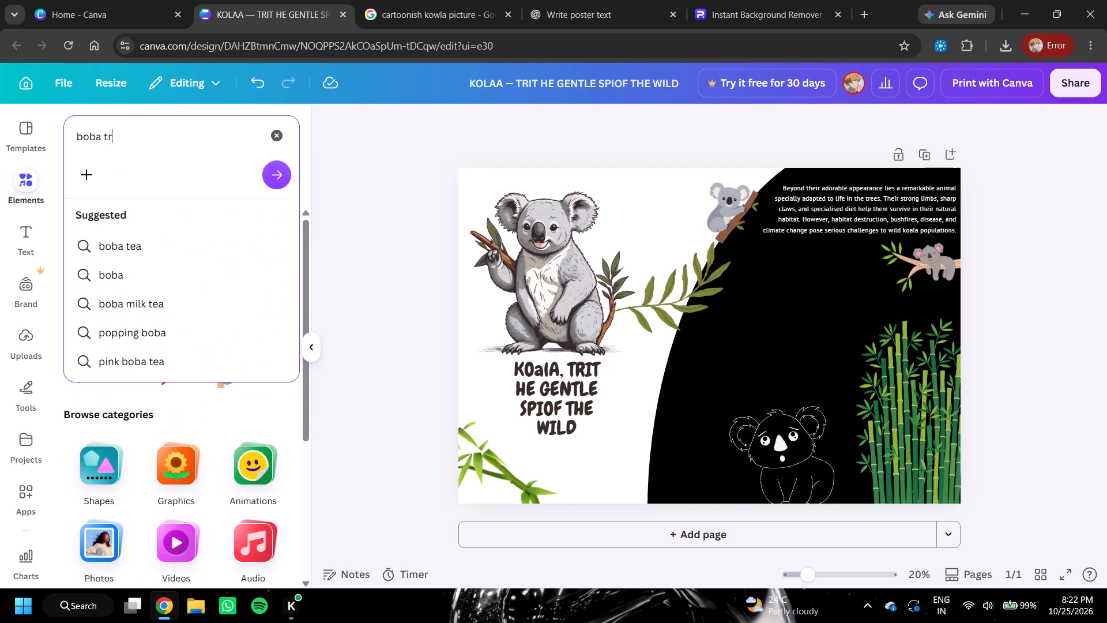
{"action": "key", "text": "BackSpace"}
{"action": "type", "text": "ea"}
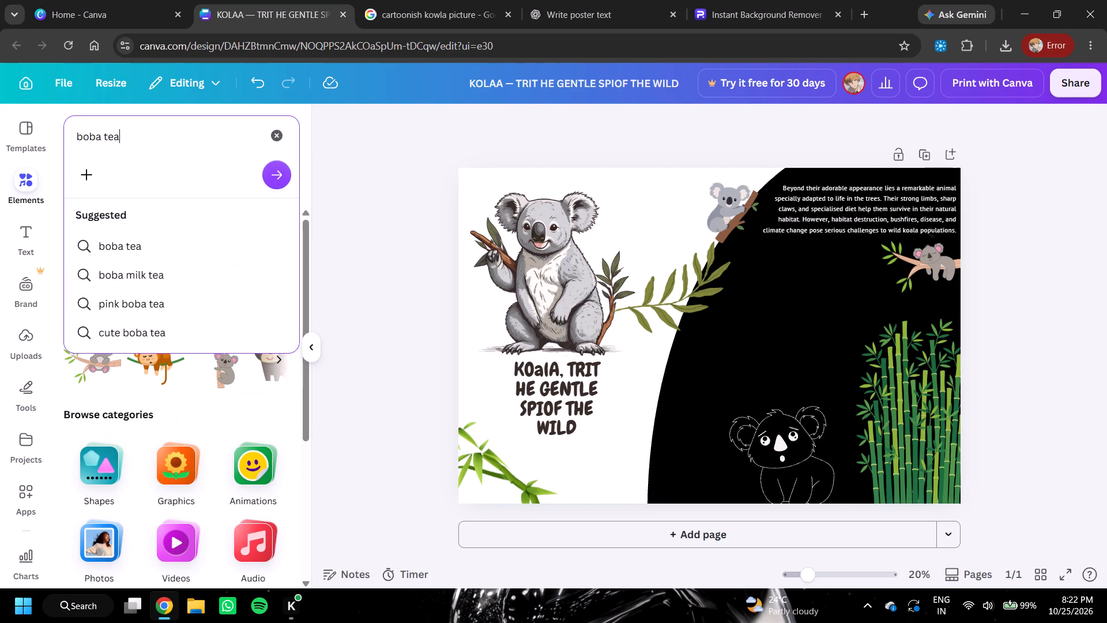
{"action": "key", "text": "Return"}
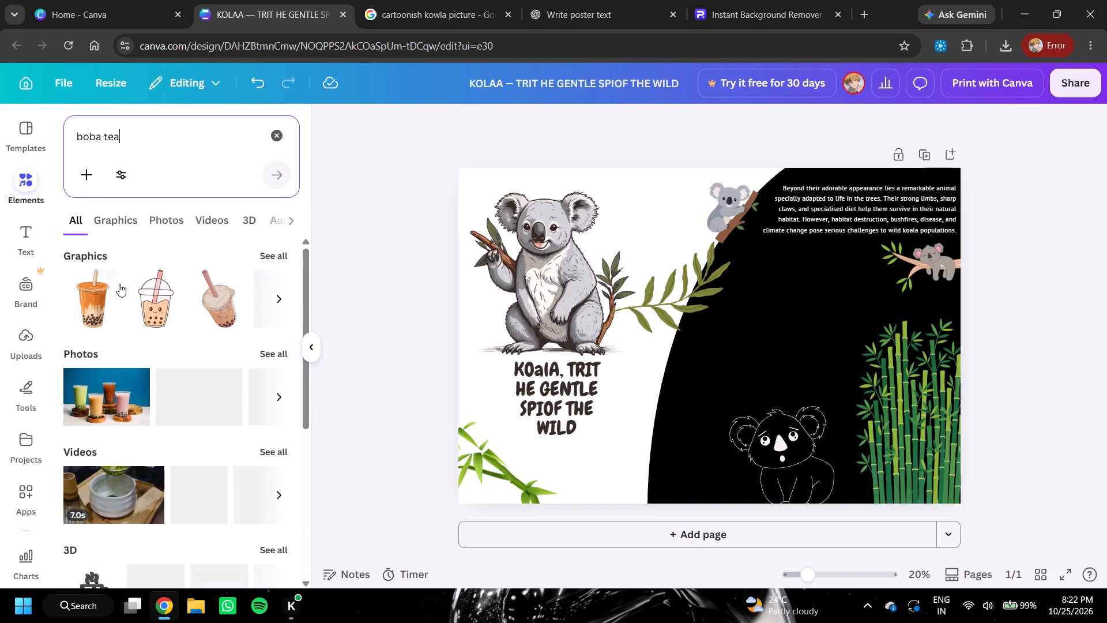
{"action": "left_click", "coordinate": [104, 224]}
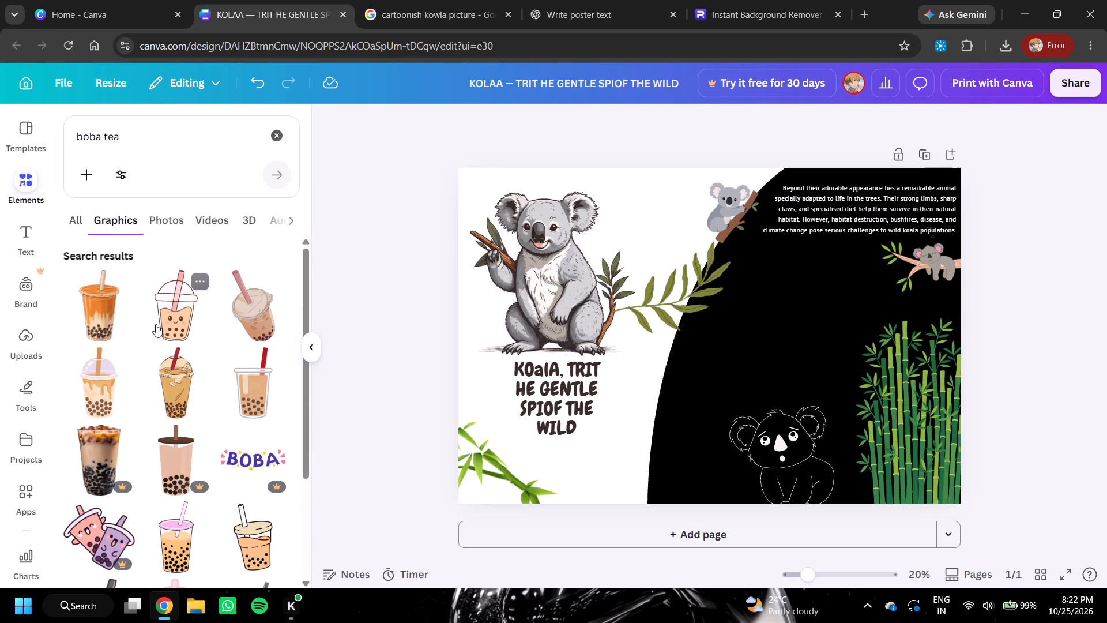
{"action": "scroll", "coordinate": [185, 317], "scroll_direction": "down", "scroll_amount": 2}
{"action": "scroll", "coordinate": [186, 318], "scroll_direction": "up", "scroll_amount": 2}
Add the tilted boba tea cup with the pink straw and place it over the sleeping koala, overlapping the paragraph's end.
{"action": "left_click", "coordinate": [243, 302]}
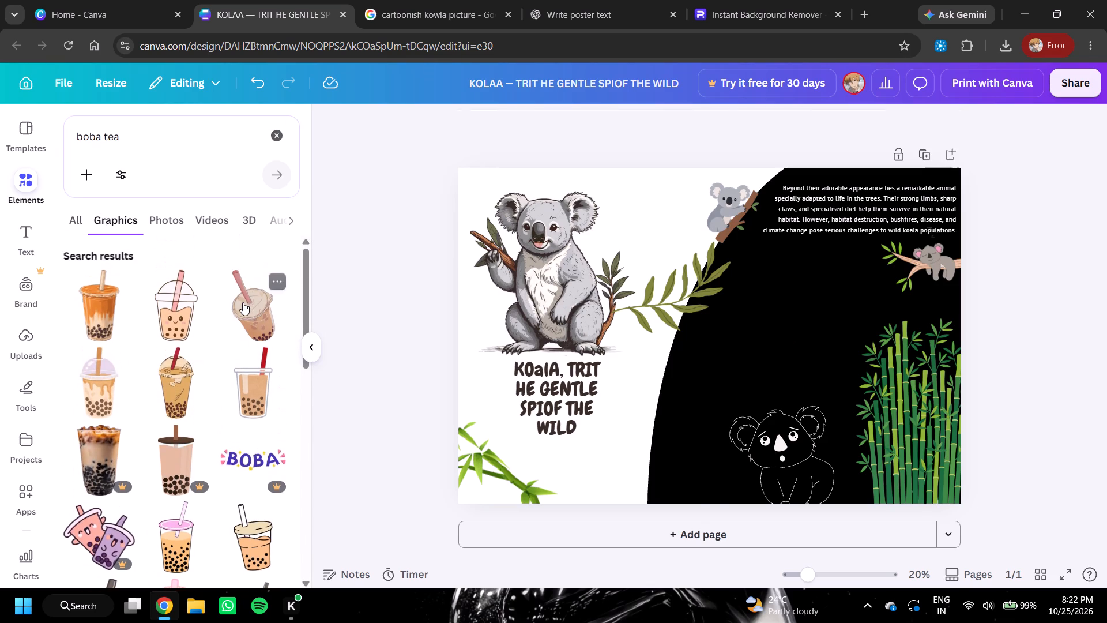
{"action": "left_click", "coordinate": [793, 472]}
{"action": "left_click_drag", "start_coordinate": [793, 472], "coordinate": [643, 354]}
{"action": "left_click_drag", "start_coordinate": [664, 256], "coordinate": [644, 363]}
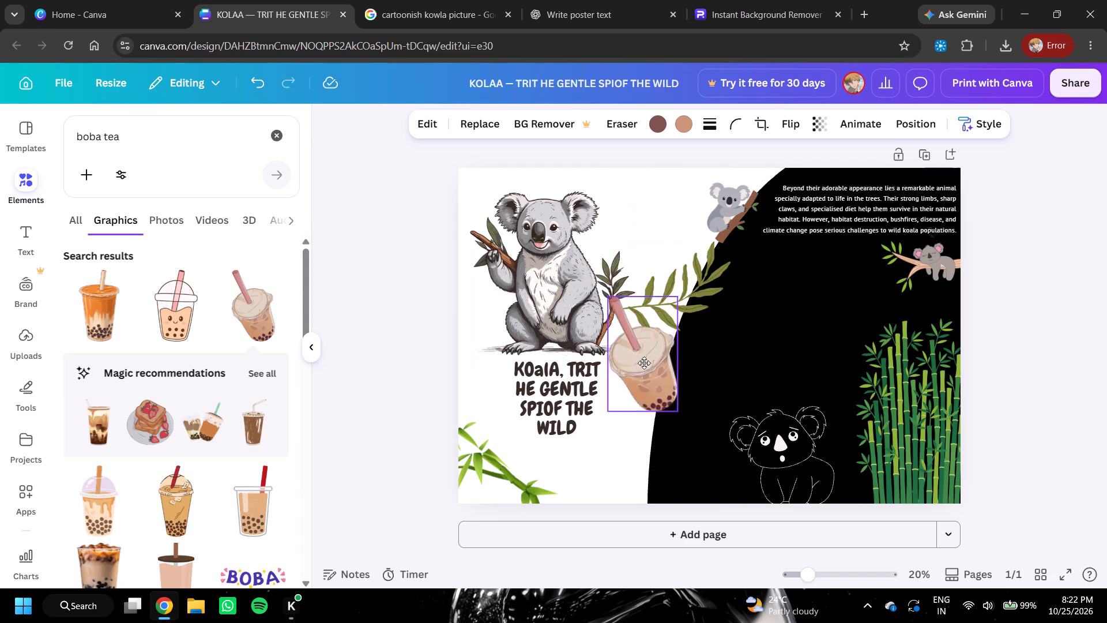
{"action": "left_click_drag", "start_coordinate": [644, 363], "coordinate": [736, 508]}
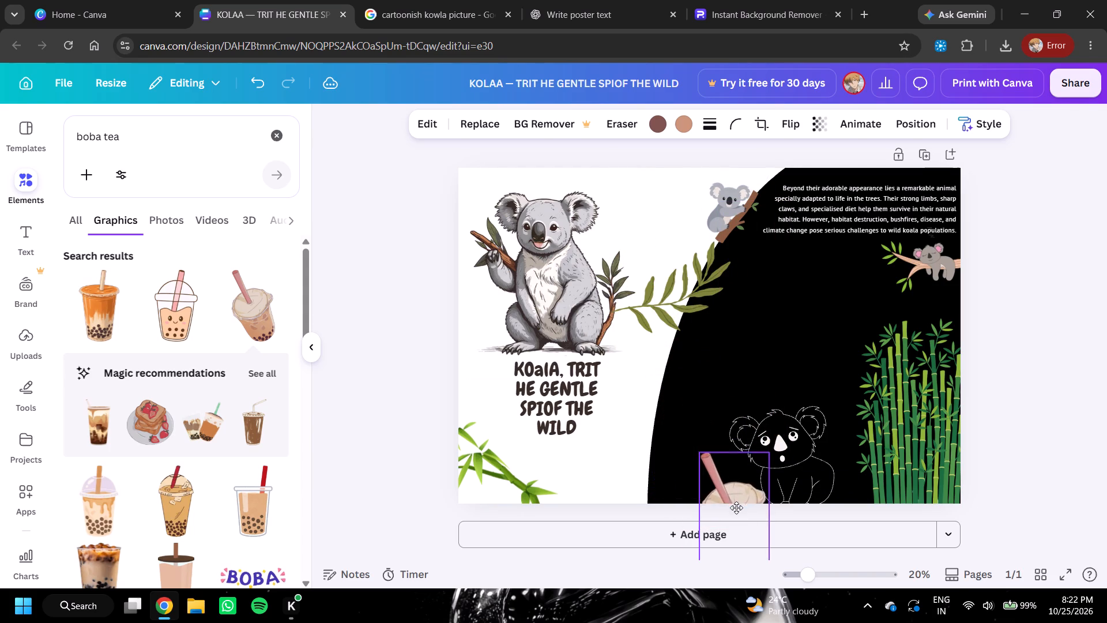
{"action": "left_click_drag", "start_coordinate": [736, 508], "coordinate": [950, 266]}
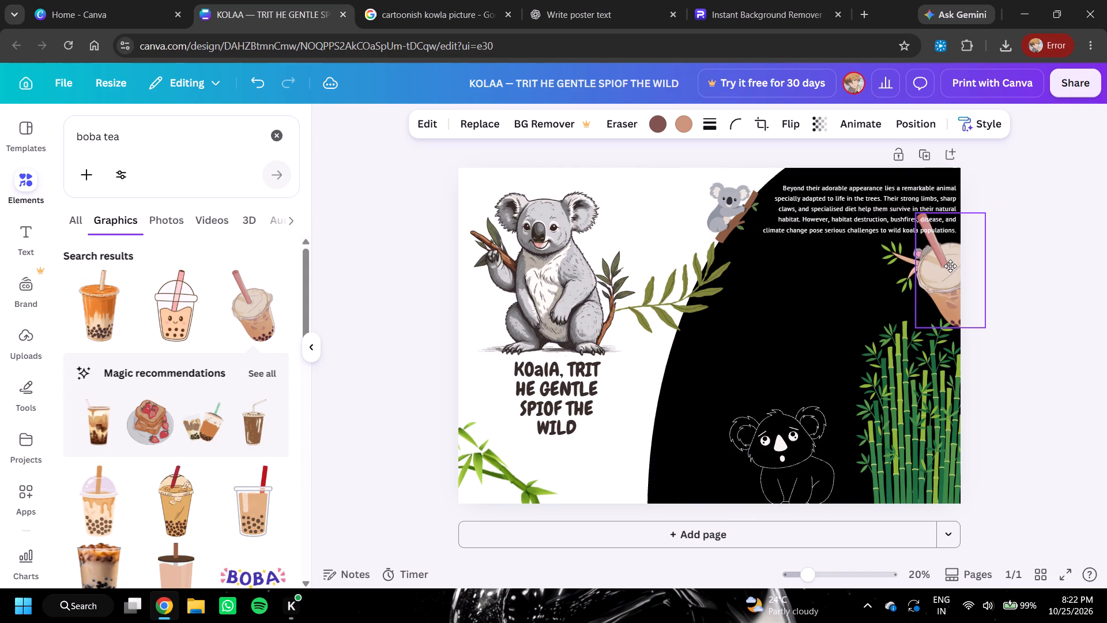
{"action": "left_click_drag", "start_coordinate": [950, 266], "coordinate": [927, 229]}
{"action": "left_click", "coordinate": [843, 279]}
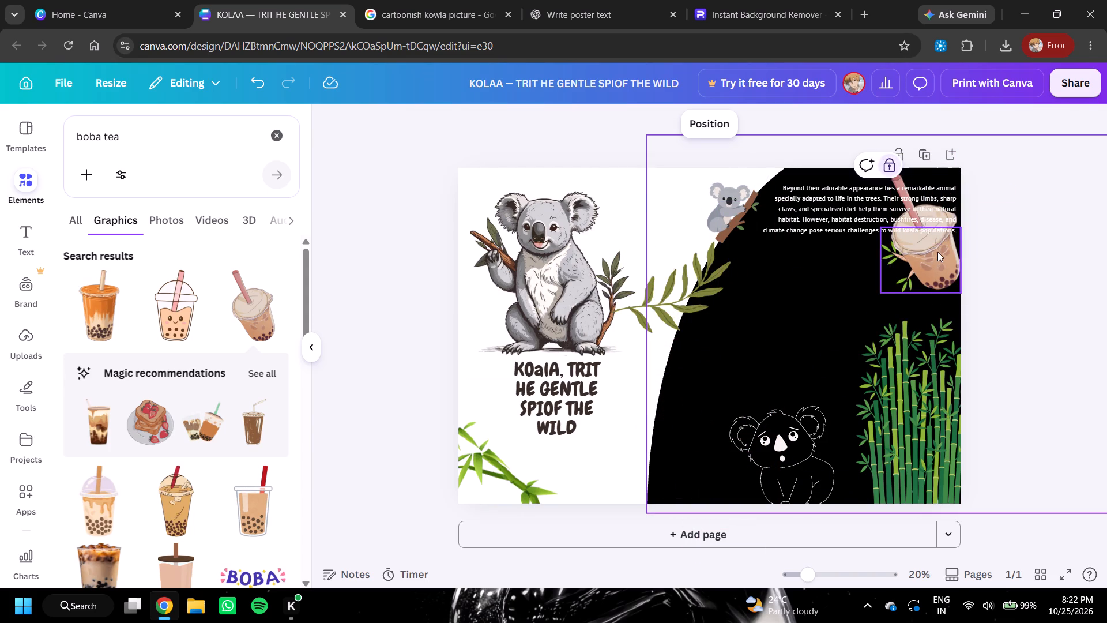
{"action": "left_click_drag", "start_coordinate": [937, 250], "coordinate": [944, 252]}
{"action": "double_click", "coordinate": [818, 289]}
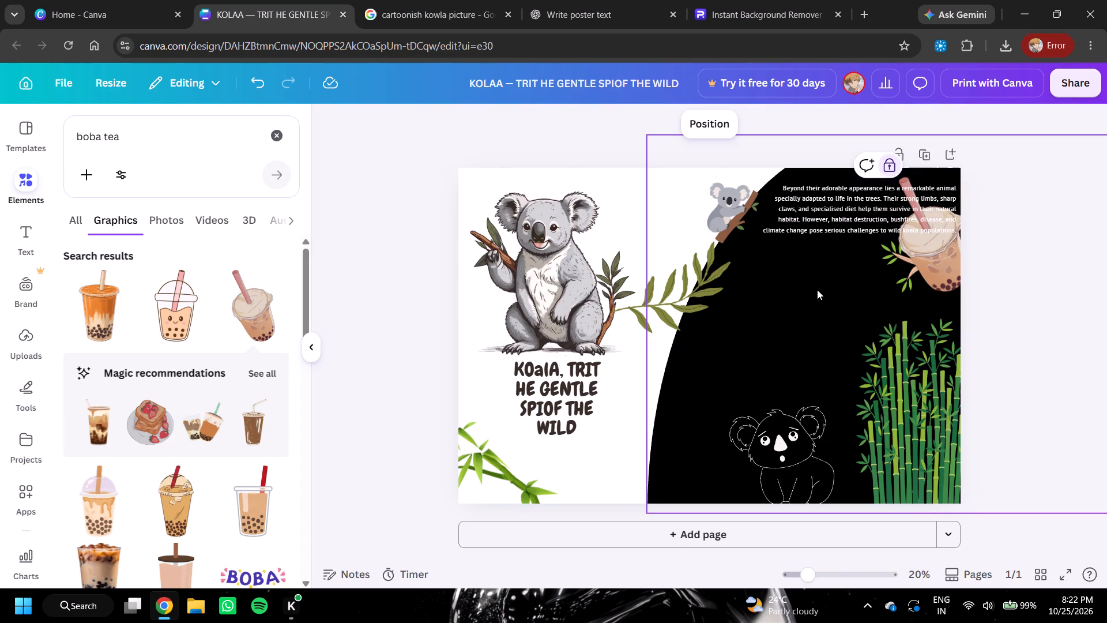
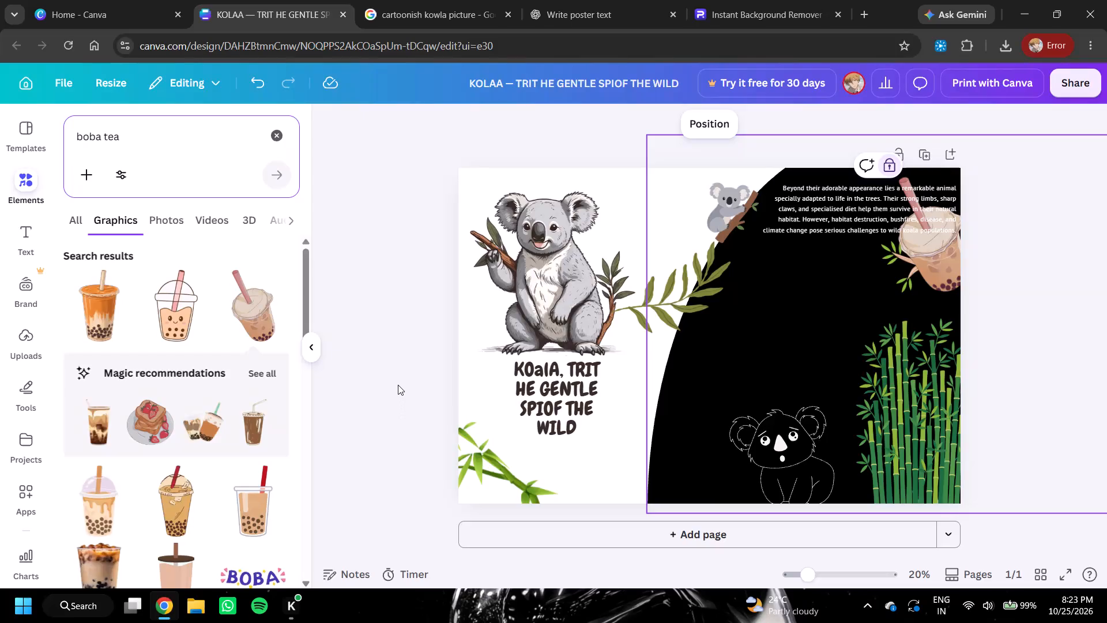
Leave the finished koala poster and return to the Canva home page.
{"action": "left_click", "coordinate": [370, 284]}
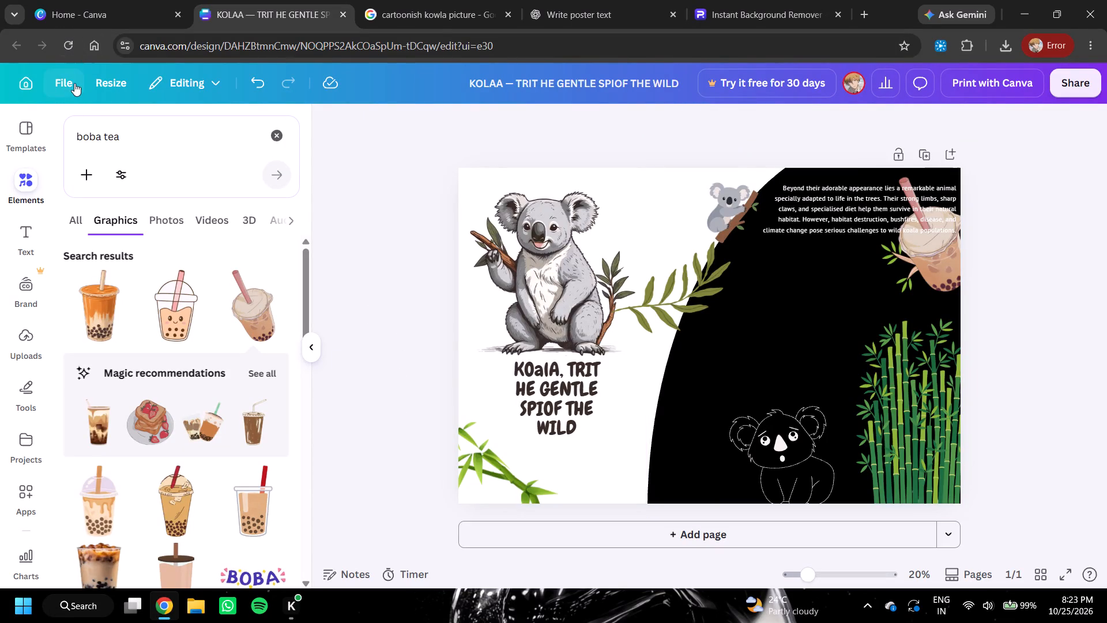
{"action": "left_click", "coordinate": [28, 81]}
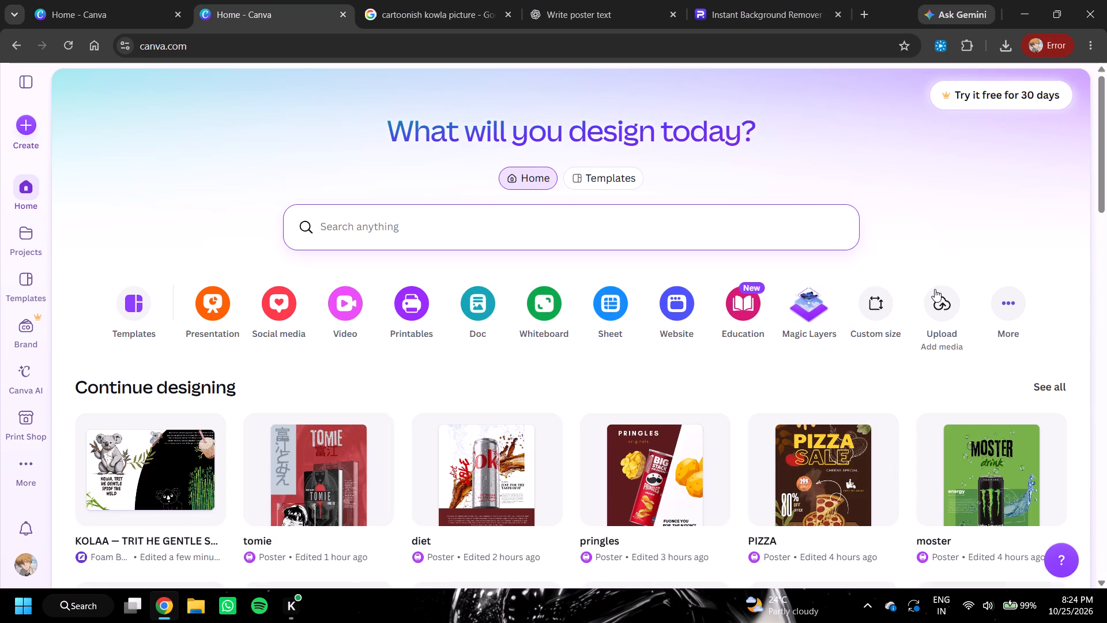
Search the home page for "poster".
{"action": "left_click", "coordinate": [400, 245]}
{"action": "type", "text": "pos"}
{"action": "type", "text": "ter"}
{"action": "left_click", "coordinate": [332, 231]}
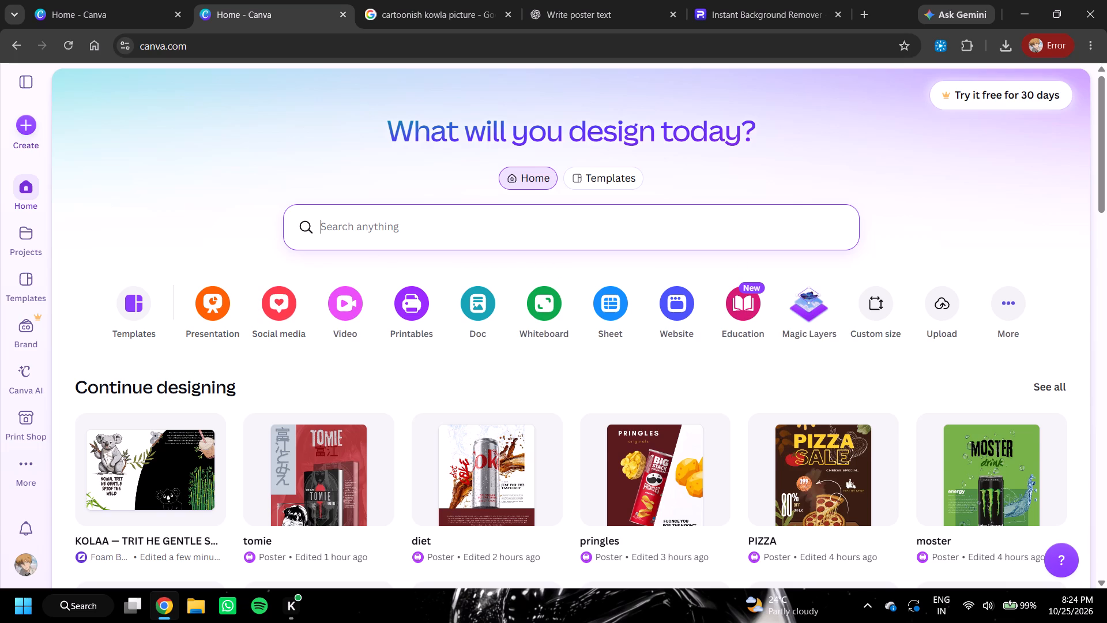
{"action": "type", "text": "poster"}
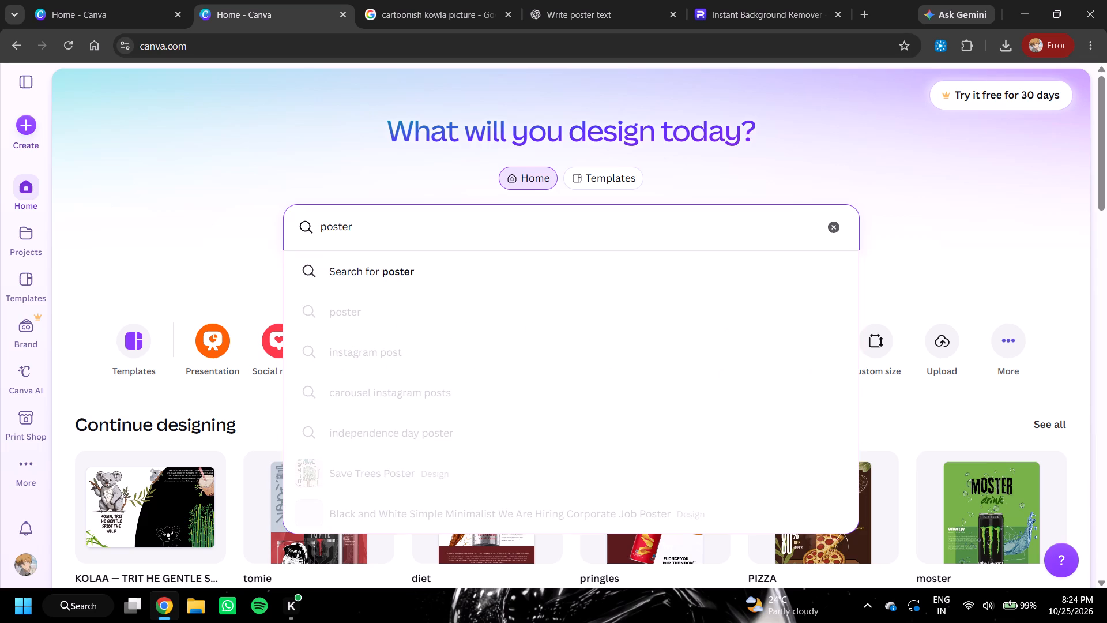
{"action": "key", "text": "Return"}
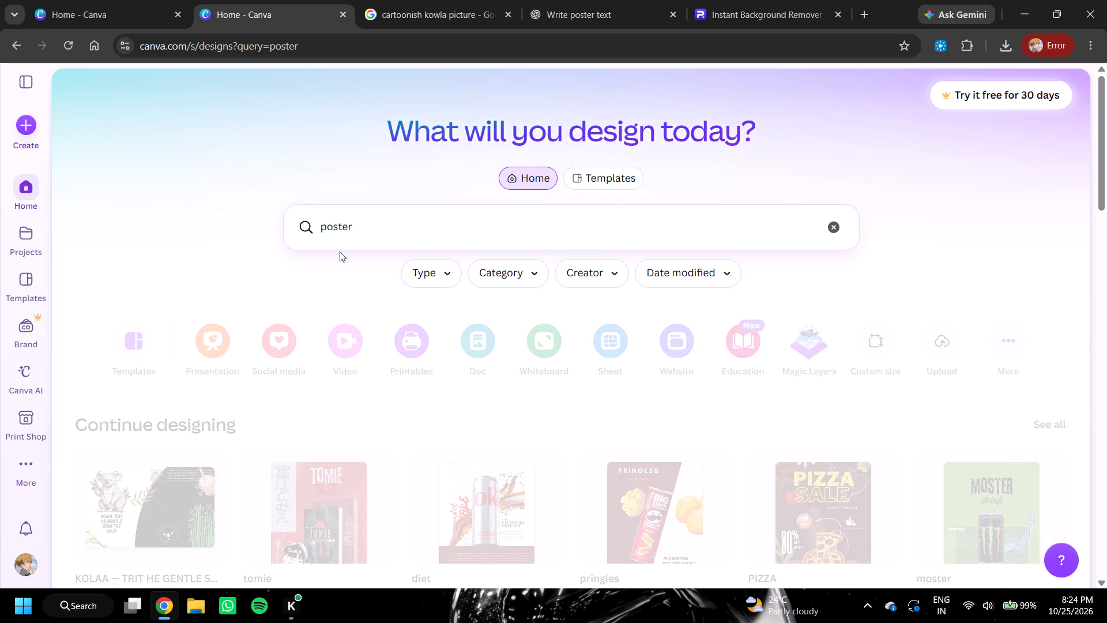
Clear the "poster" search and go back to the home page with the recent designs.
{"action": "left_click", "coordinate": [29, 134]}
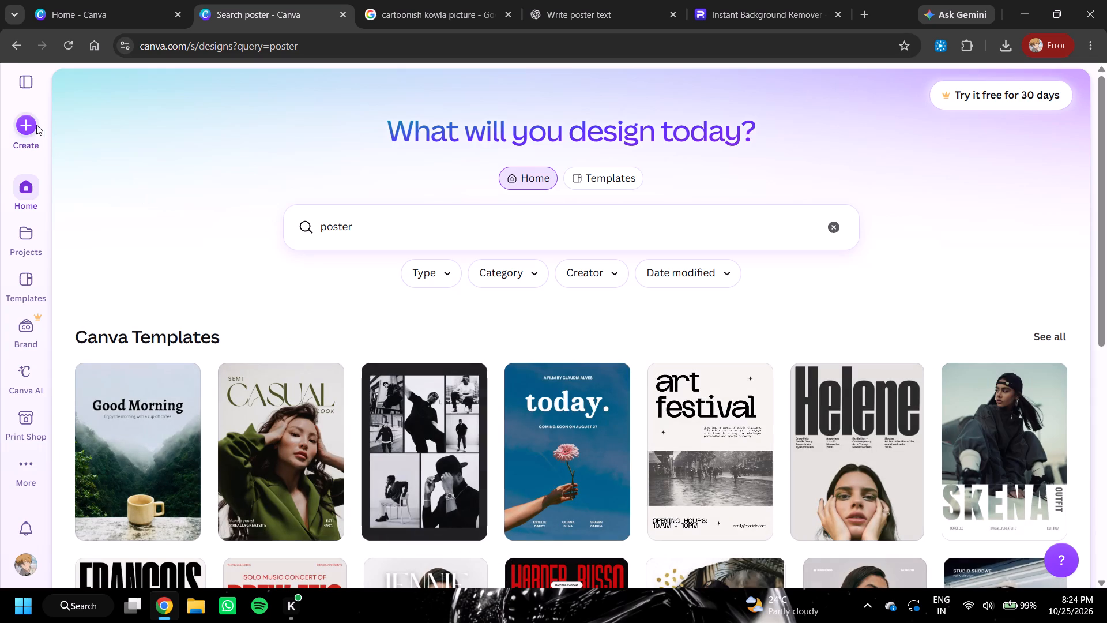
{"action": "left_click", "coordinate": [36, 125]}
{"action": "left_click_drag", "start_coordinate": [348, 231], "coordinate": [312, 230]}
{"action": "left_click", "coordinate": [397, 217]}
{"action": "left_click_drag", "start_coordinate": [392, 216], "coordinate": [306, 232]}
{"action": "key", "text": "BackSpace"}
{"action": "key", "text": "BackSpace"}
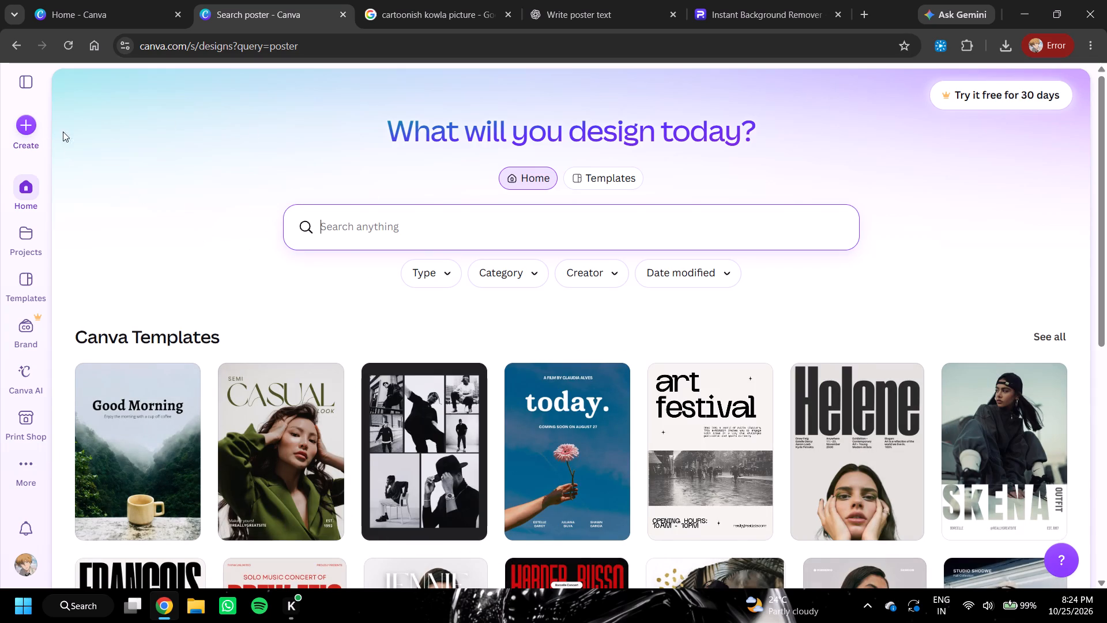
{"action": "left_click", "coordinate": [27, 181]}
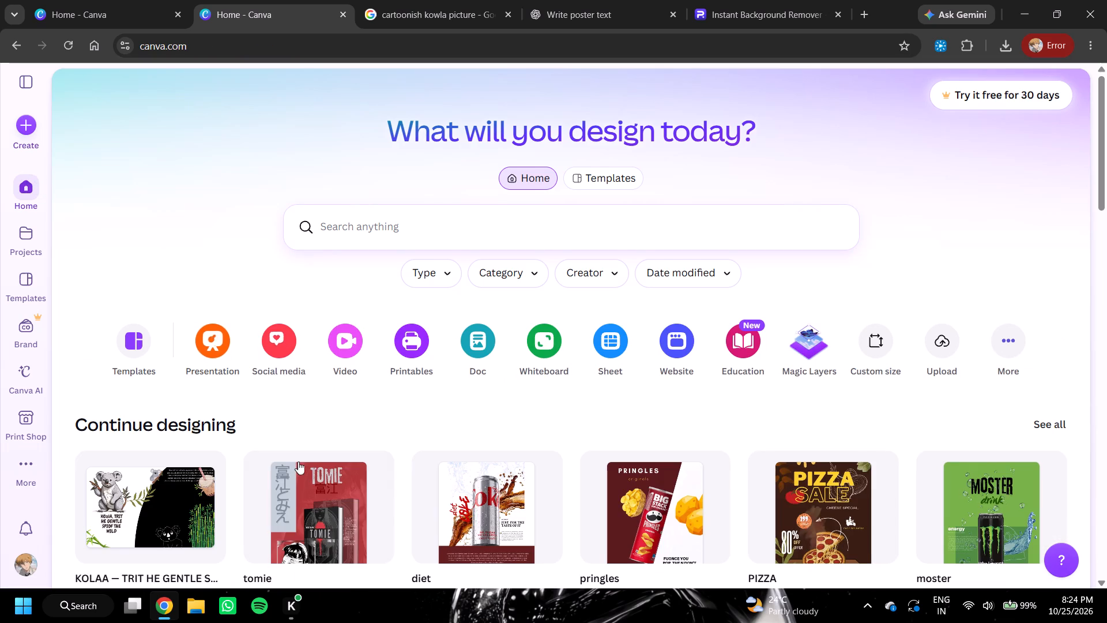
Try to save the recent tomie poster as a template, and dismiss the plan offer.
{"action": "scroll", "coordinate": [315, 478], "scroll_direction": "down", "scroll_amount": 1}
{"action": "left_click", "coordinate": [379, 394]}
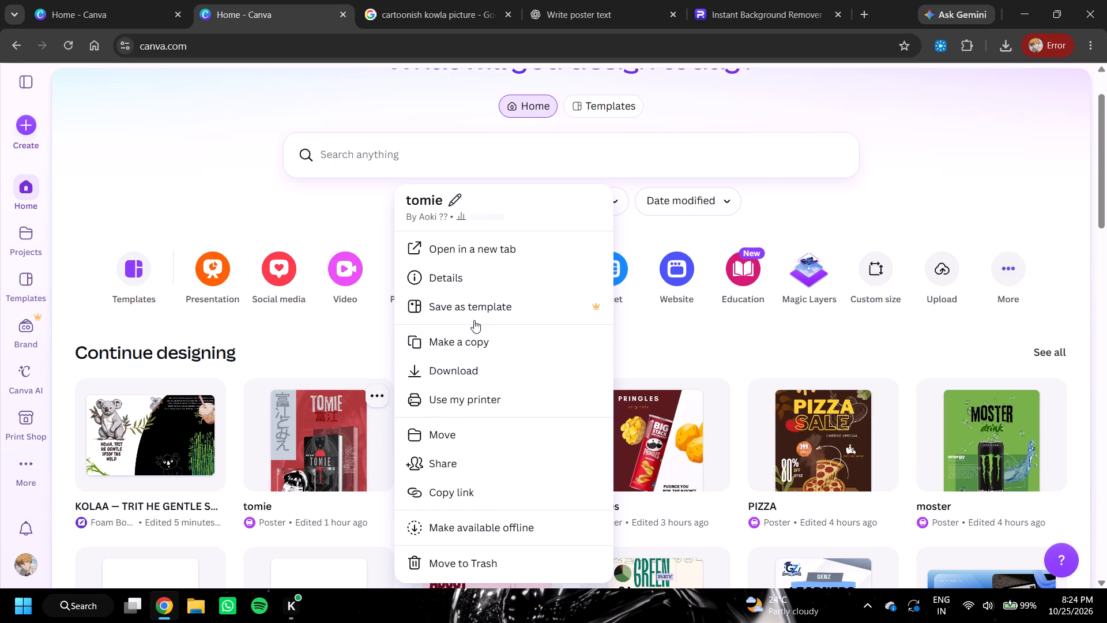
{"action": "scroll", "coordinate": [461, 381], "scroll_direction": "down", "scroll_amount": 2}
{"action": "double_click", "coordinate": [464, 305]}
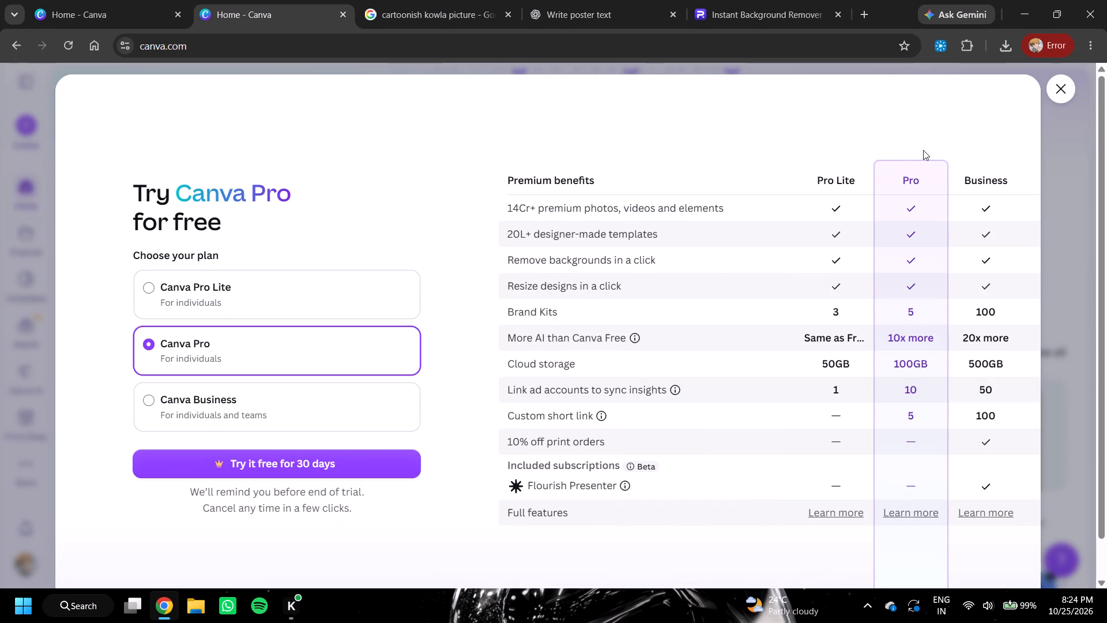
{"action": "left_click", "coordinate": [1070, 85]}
Open the tomie poster from the recent designs and lock its page.
{"action": "left_click", "coordinate": [367, 434]}
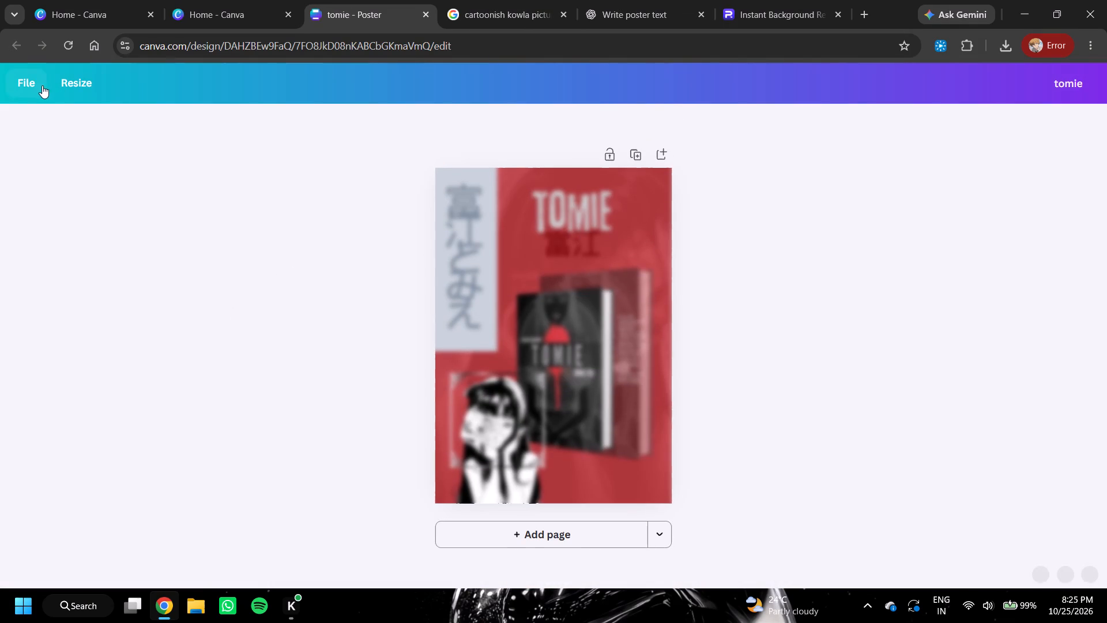
{"action": "scroll", "coordinate": [657, 201], "scroll_direction": "down", "scroll_amount": 1}
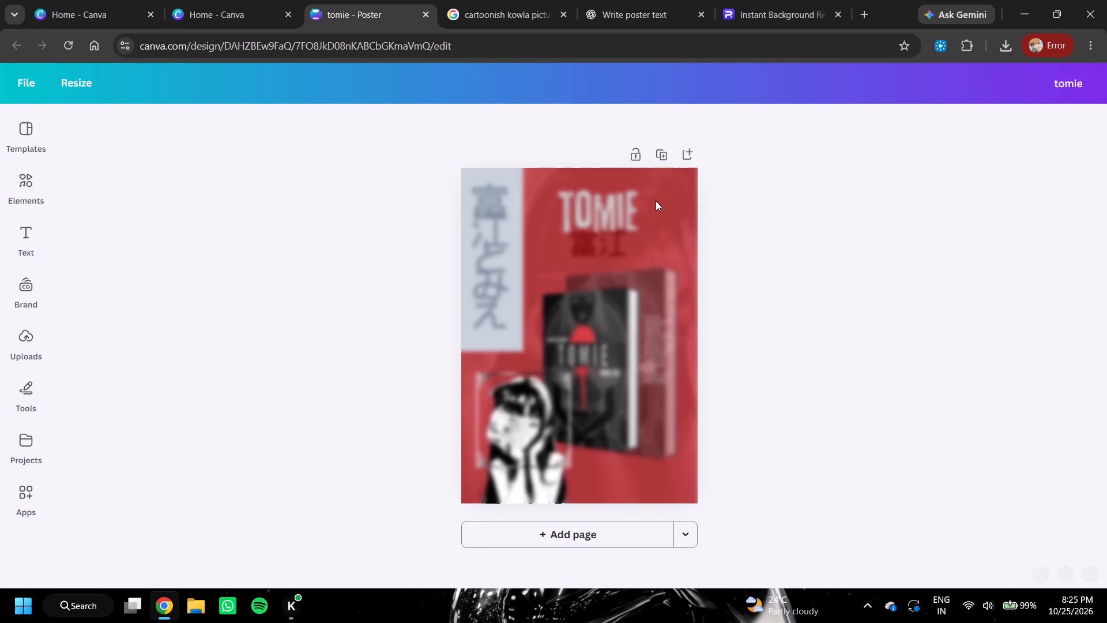
{"action": "left_click", "coordinate": [641, 149]}
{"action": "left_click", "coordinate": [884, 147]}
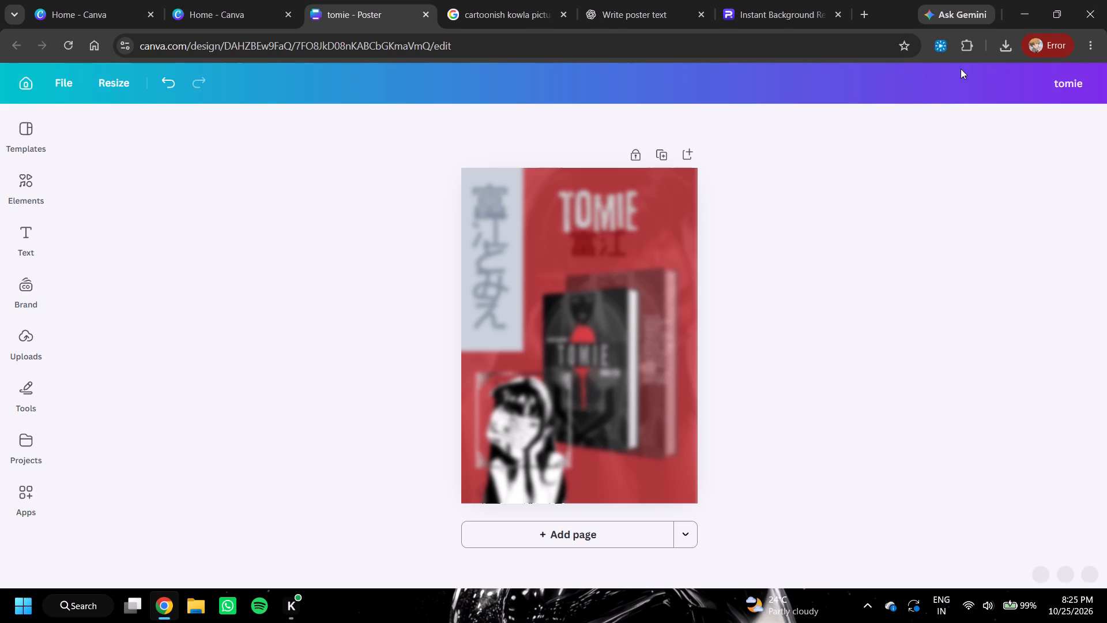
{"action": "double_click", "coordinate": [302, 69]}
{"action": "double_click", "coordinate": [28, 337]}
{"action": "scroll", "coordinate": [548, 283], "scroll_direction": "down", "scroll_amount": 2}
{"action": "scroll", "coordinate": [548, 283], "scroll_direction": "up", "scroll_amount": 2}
Close the Google Images koala results and return to the tomie poster.
{"action": "left_click", "coordinate": [495, 12]}
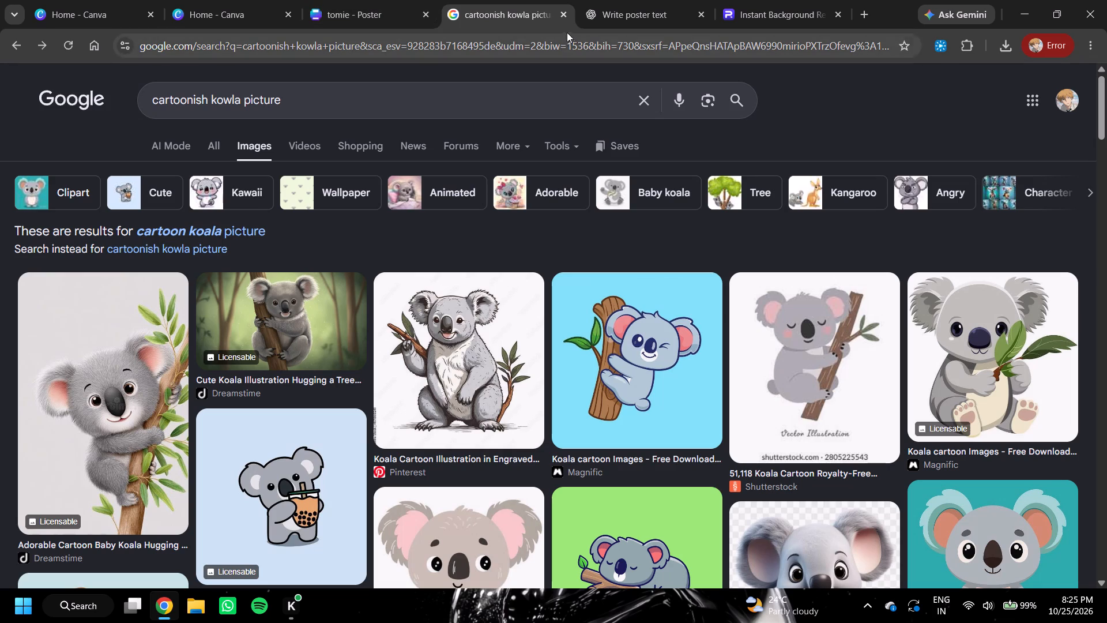
{"action": "left_click", "coordinate": [568, 13]}
{"action": "left_click", "coordinate": [394, 14]}
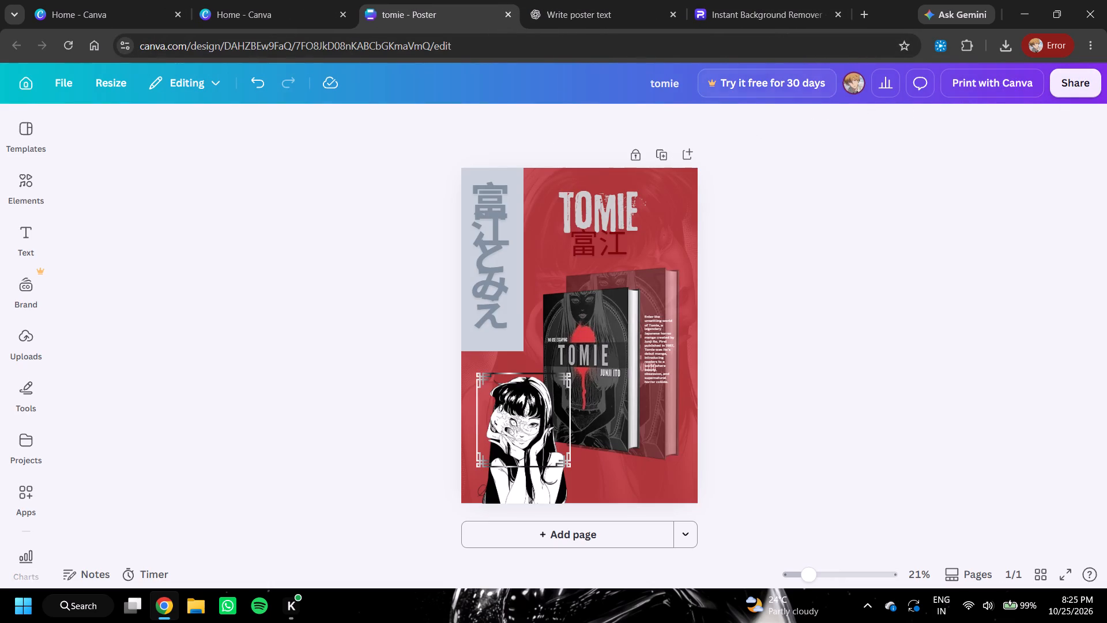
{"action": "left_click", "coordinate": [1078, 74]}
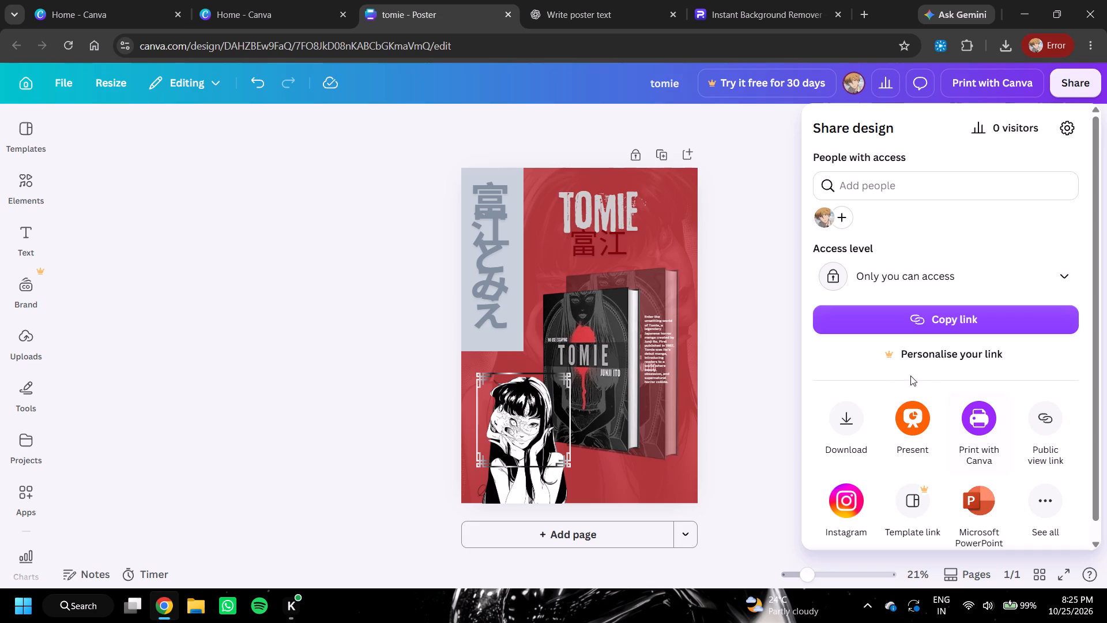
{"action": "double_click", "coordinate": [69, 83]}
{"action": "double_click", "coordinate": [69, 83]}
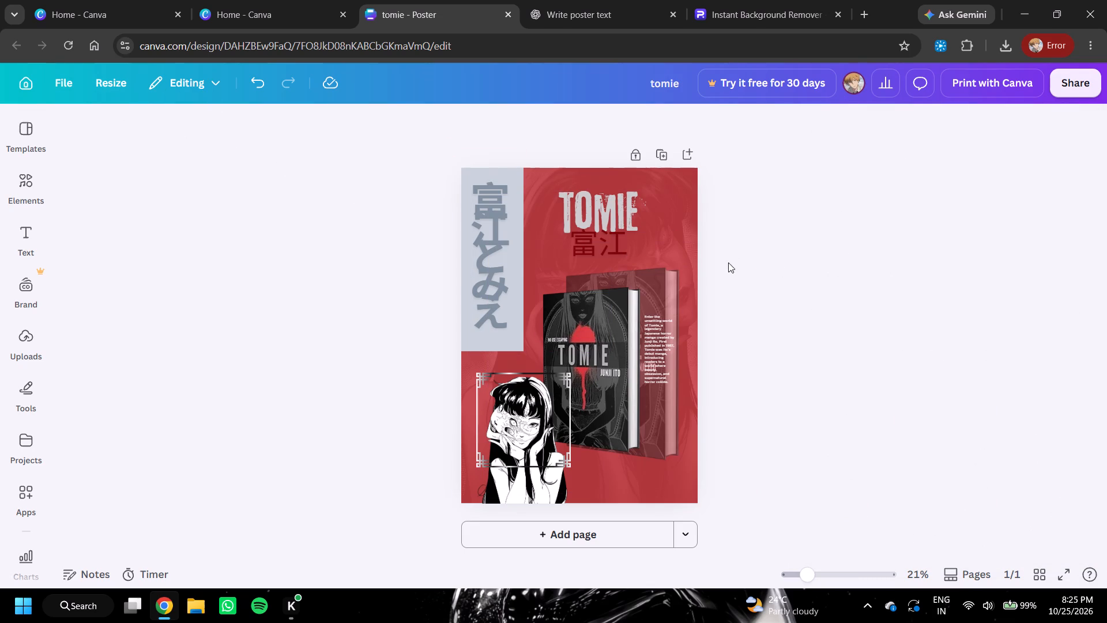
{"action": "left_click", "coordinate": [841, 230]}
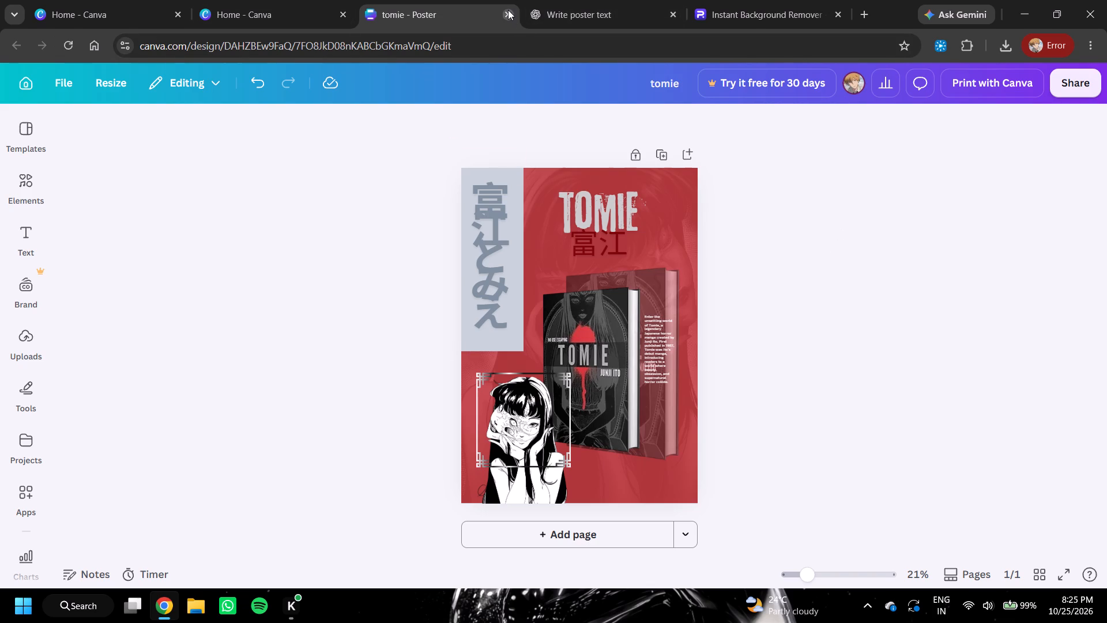
Close the tomie poster and start creating a new design from the Canva home page.
{"action": "left_click", "coordinate": [508, 10]}
{"action": "left_click", "coordinate": [302, 16]}
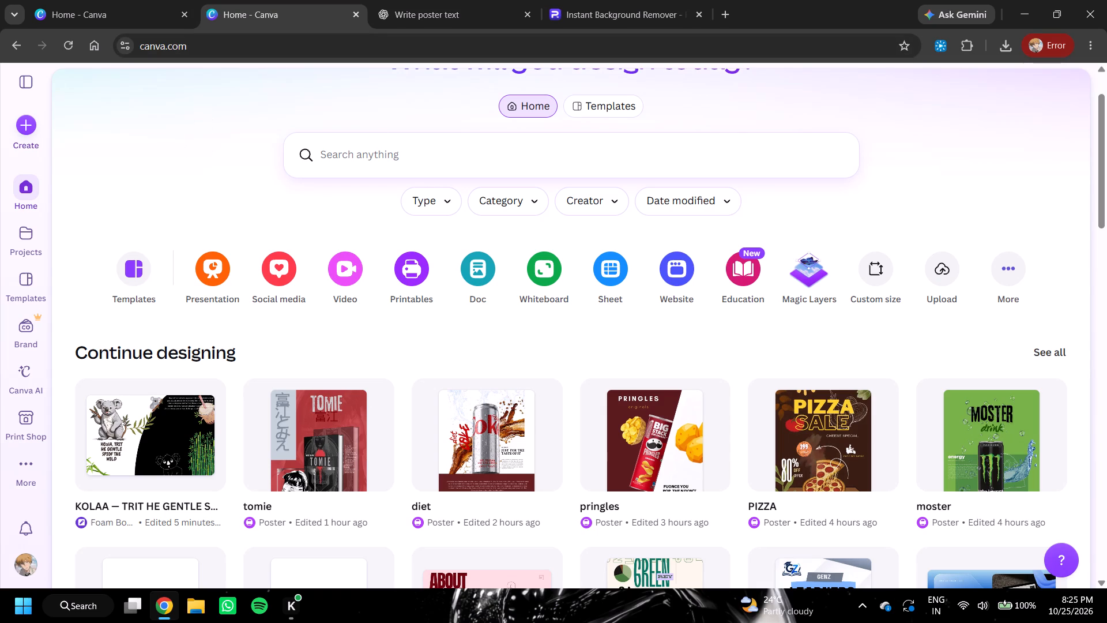
{"action": "left_click", "coordinate": [32, 132]}
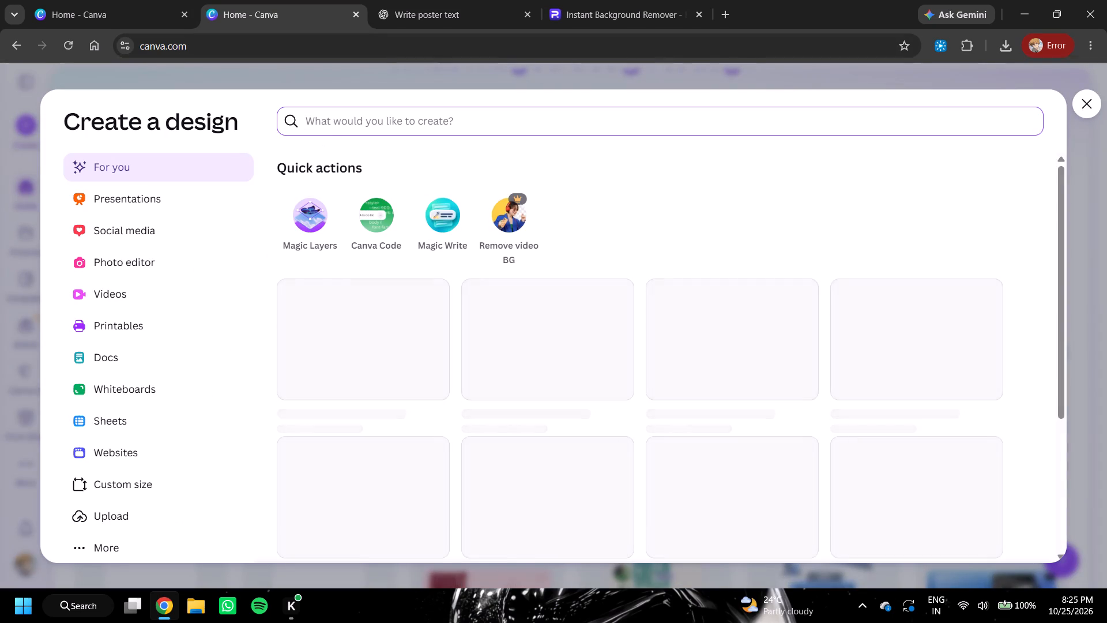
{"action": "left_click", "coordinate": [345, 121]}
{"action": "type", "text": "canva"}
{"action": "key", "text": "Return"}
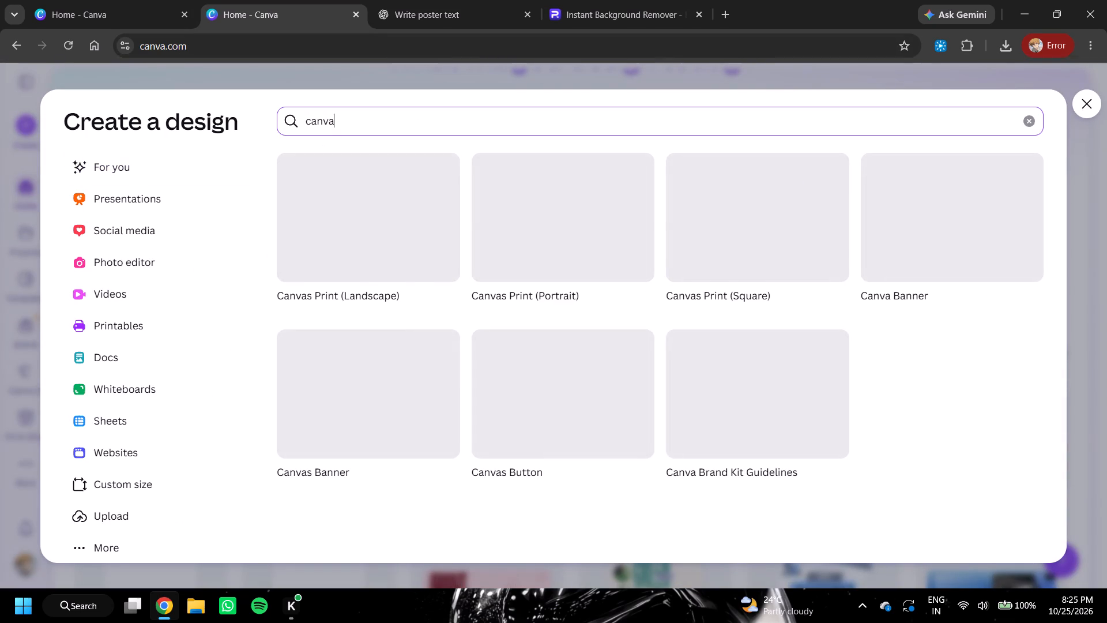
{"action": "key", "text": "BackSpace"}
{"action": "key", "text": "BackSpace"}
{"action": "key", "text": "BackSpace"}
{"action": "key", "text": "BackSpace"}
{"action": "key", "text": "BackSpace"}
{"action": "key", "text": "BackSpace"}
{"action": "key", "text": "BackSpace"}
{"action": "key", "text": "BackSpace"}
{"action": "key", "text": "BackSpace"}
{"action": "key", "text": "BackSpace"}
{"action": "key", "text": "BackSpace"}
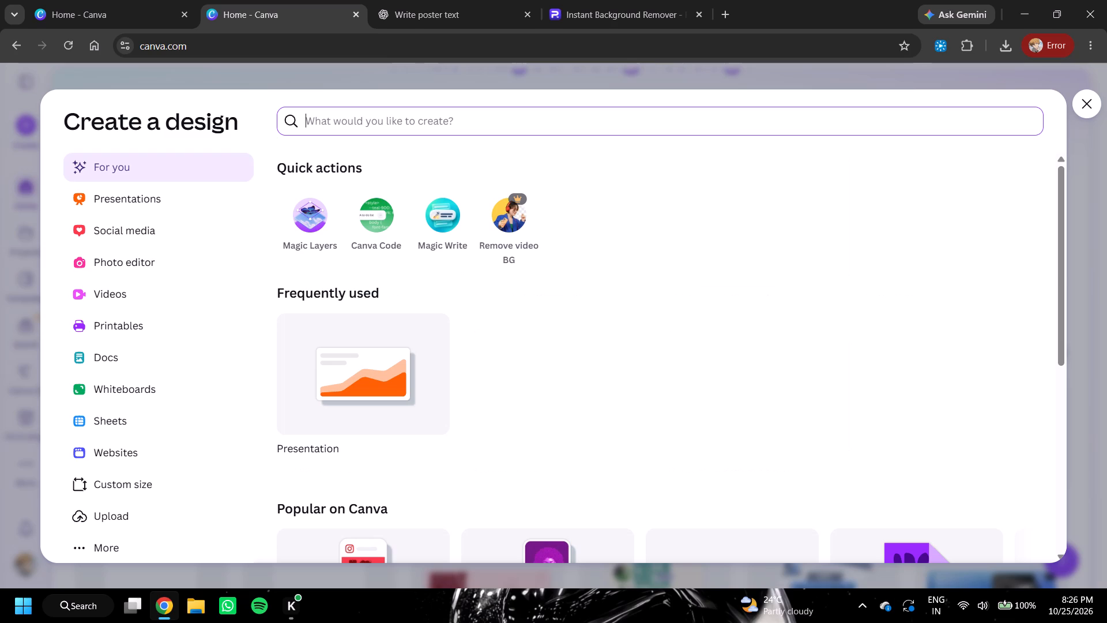
Search the design types for "poster" and create a blank Poster (A2, Portrait).
{"action": "type", "text": "poster"}
{"action": "key", "text": "Return"}
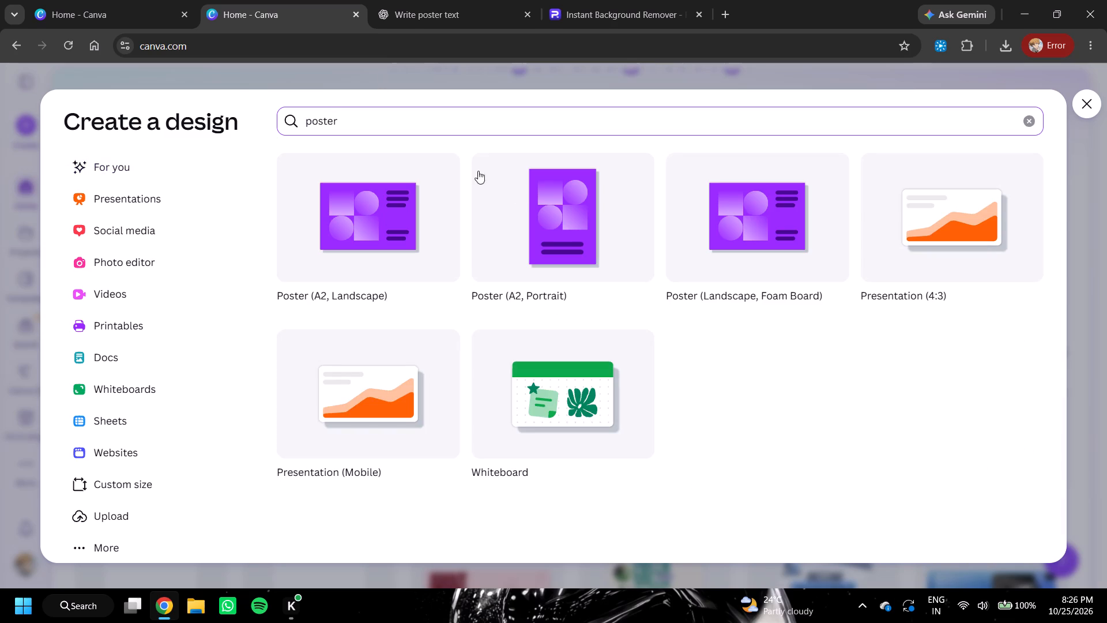
{"action": "left_click", "coordinate": [563, 230]}
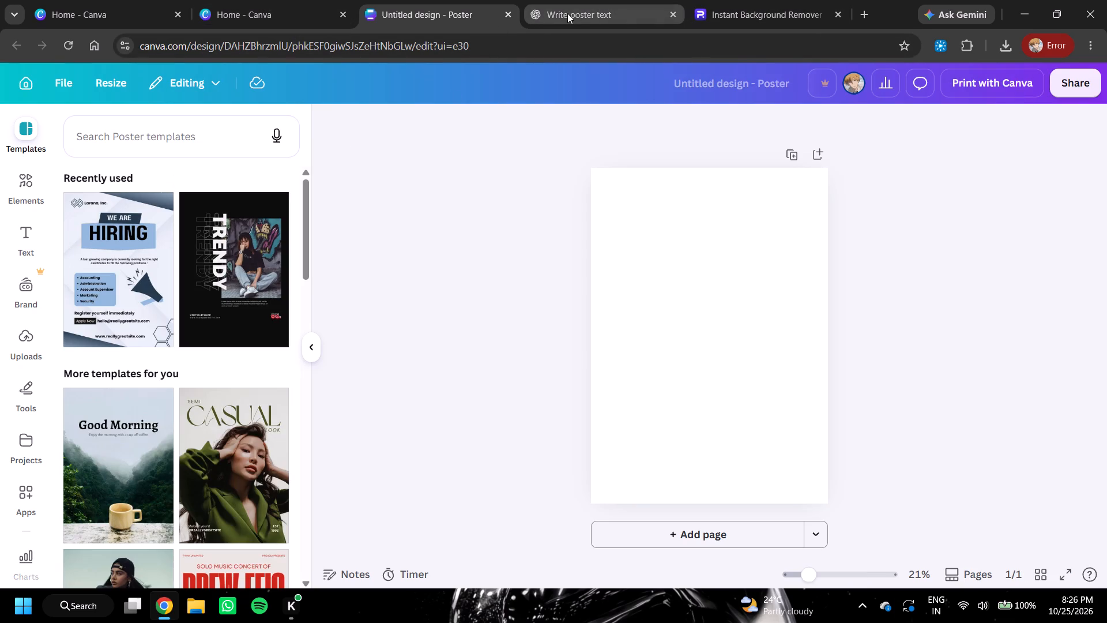
Open a new browser tab, place it directly after the untitled poster's tab, and return to the blank poster.
{"action": "left_click", "coordinate": [868, 12]}
{"action": "left_click_drag", "start_coordinate": [763, 15], "coordinate": [709, 14]}
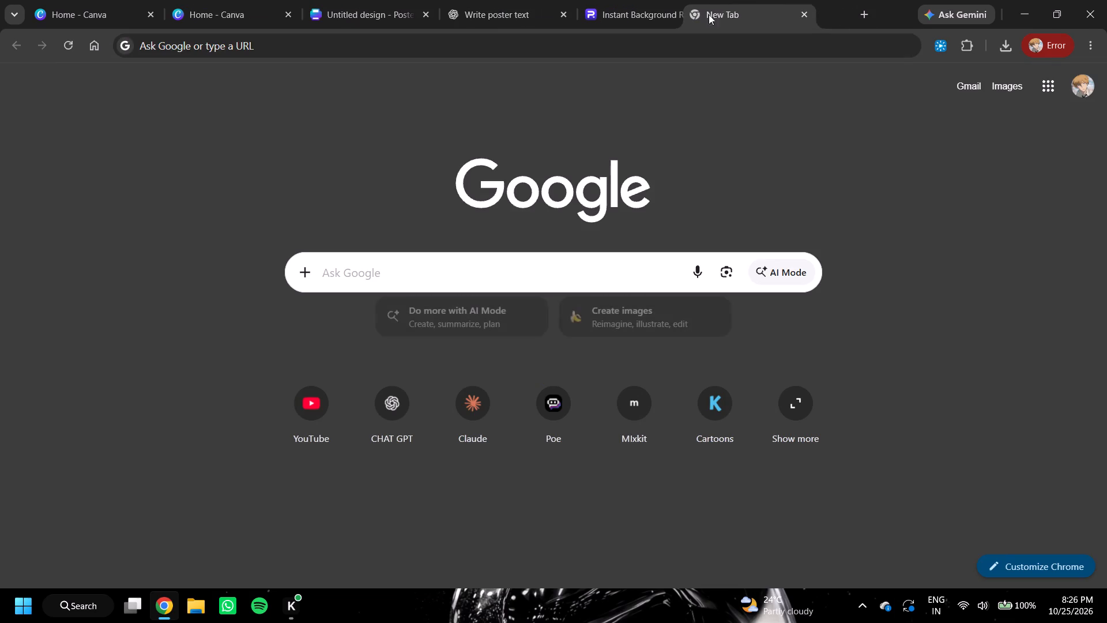
{"action": "left_click_drag", "start_coordinate": [709, 14], "coordinate": [496, 16]}
{"action": "left_click", "coordinate": [259, 12]}
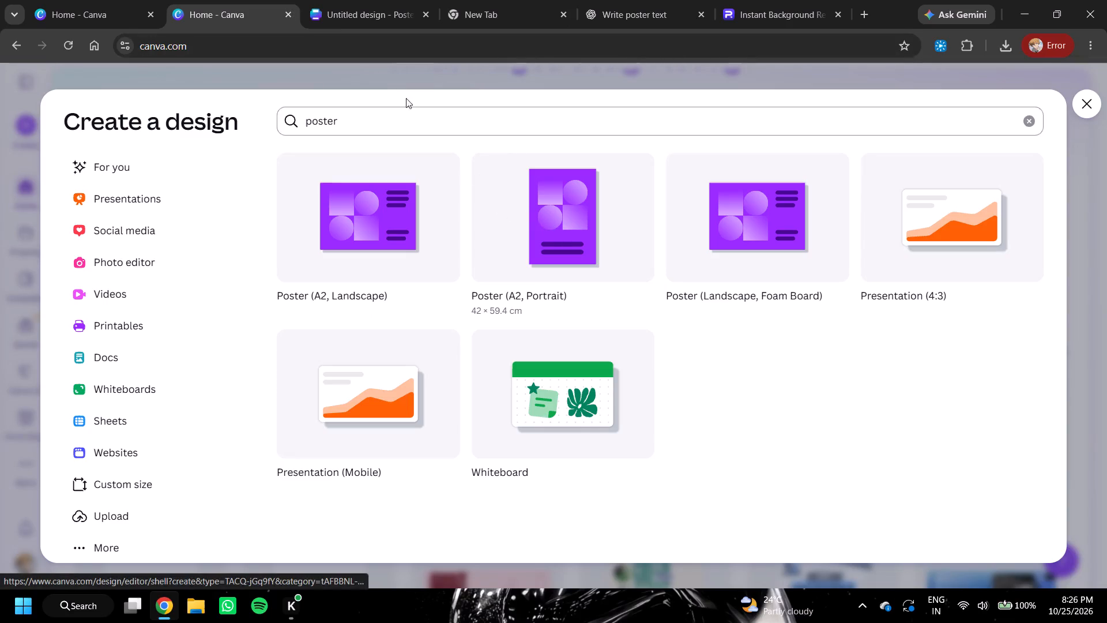
{"action": "left_click", "coordinate": [322, 21]}
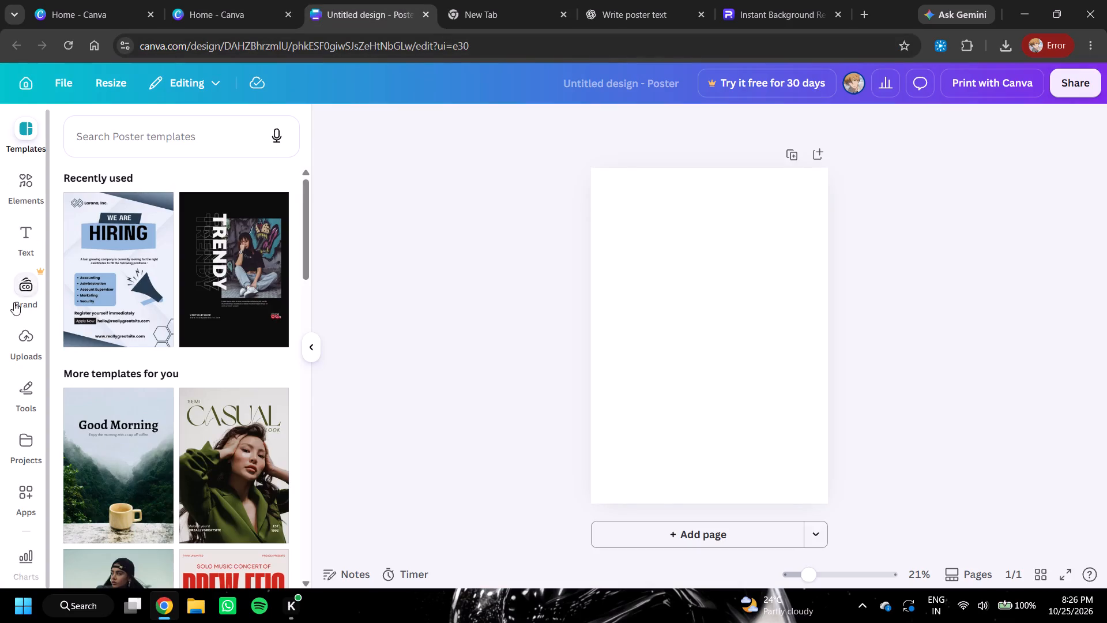
Show the uploaded files available for the blank poster.
{"action": "left_click", "coordinate": [22, 286]}
{"action": "left_click", "coordinate": [21, 334]}
Search Google for "sprite bottle" in the new tab and switch to the image results.
{"action": "left_click", "coordinate": [479, 17]}
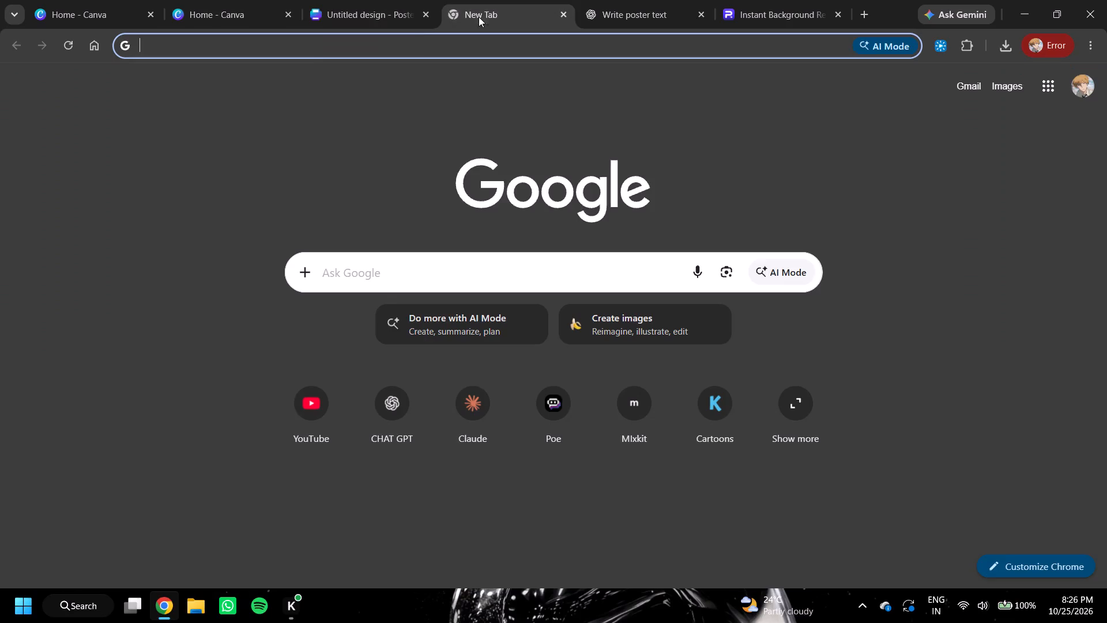
{"action": "type", "text": "sp"}
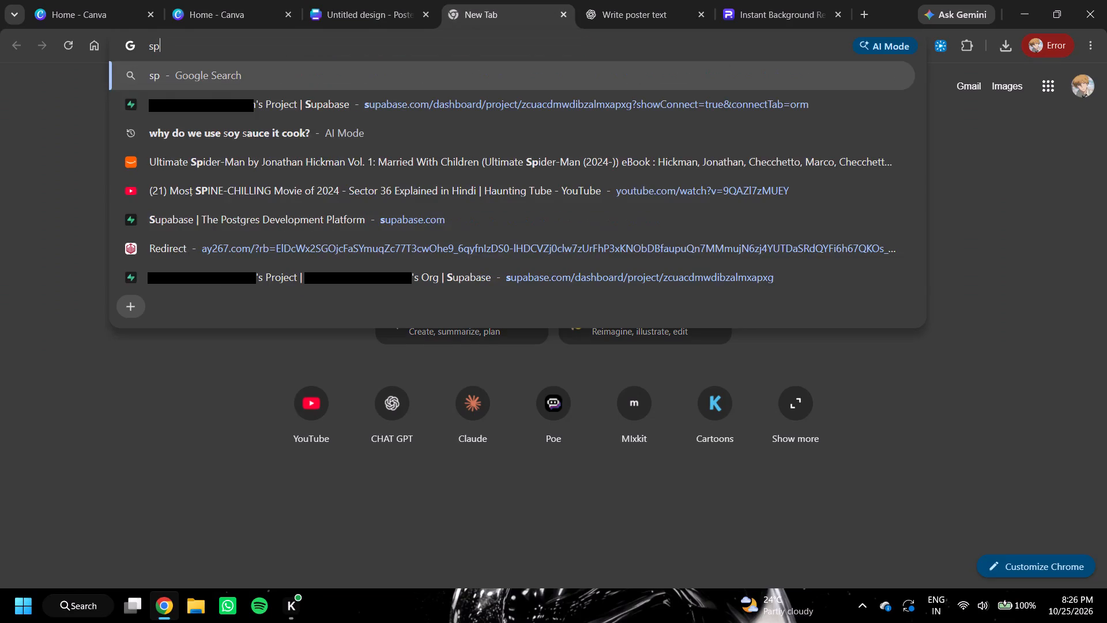
{"action": "type", "text": "ri"}
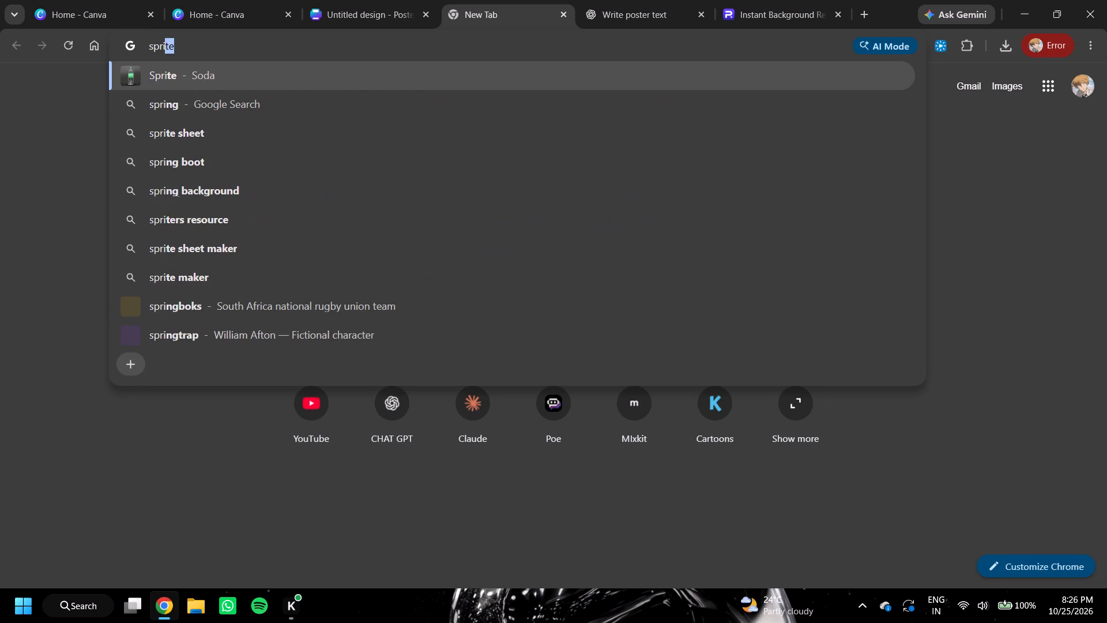
{"action": "type", "text": "te bottle"}
{"action": "key", "text": "Return"}
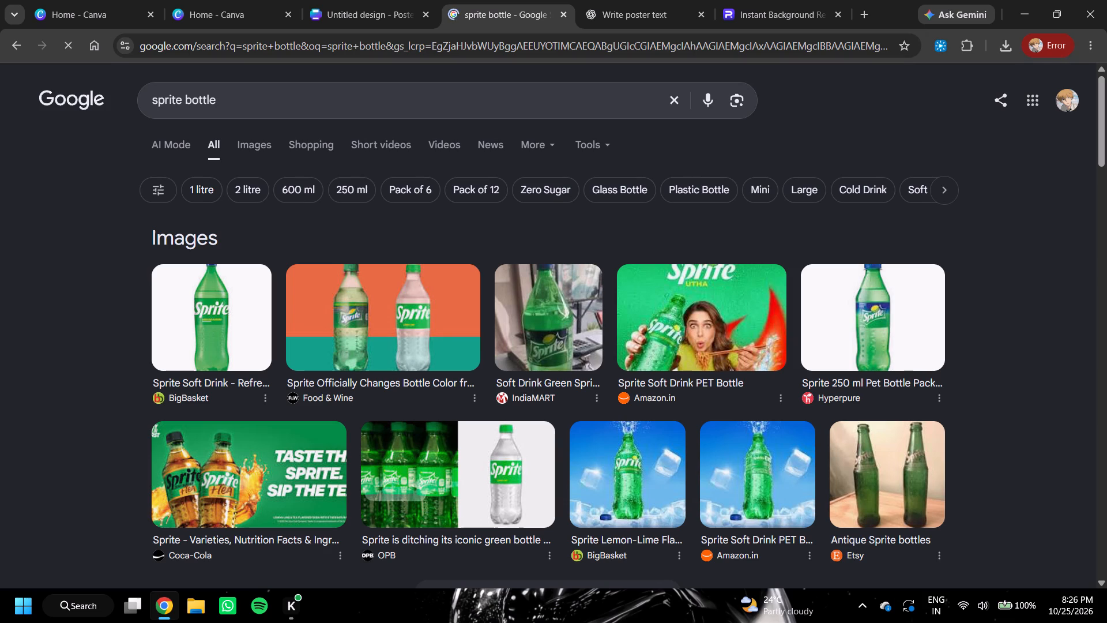
{"action": "scroll", "coordinate": [491, 219], "scroll_direction": "down", "scroll_amount": 2}
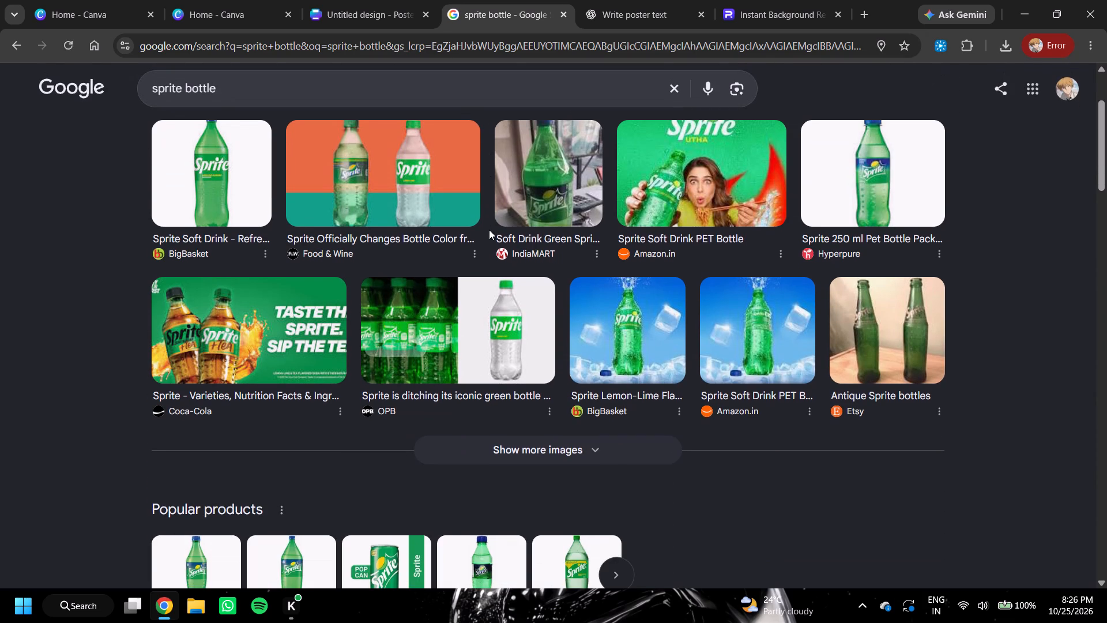
{"action": "scroll", "coordinate": [489, 235], "scroll_direction": "down", "scroll_amount": 1}
{"action": "scroll", "coordinate": [449, 242], "scroll_direction": "up", "scroll_amount": 2}
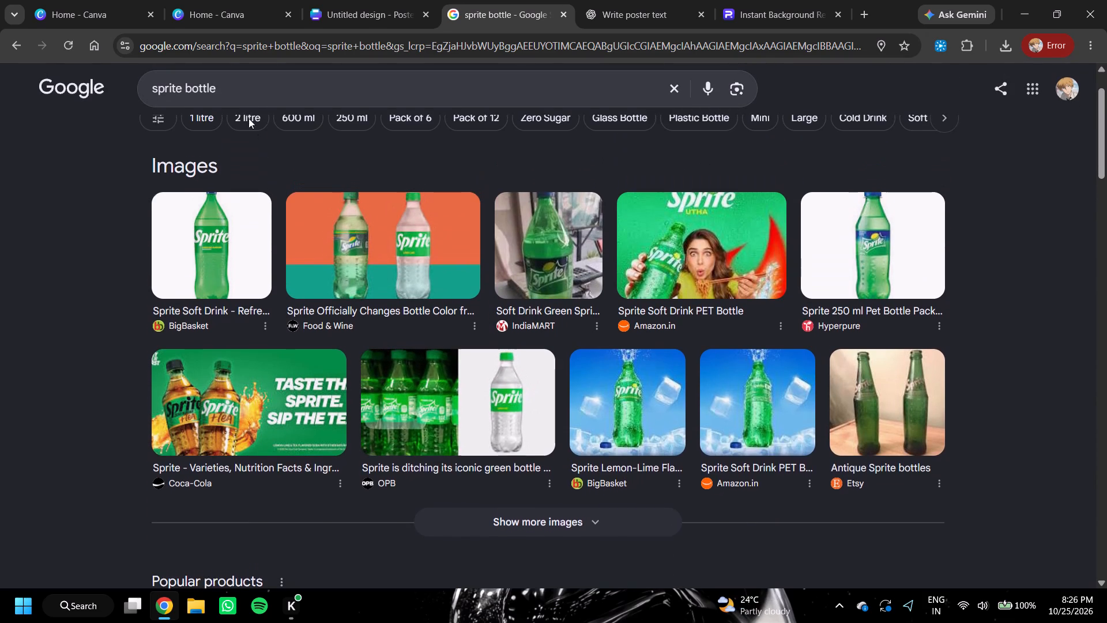
{"action": "scroll", "coordinate": [257, 112], "scroll_direction": "up", "scroll_amount": 3}
{"action": "left_click", "coordinate": [259, 140]}
Browse the Sprite bottle images and open the preview of the green Sprite Soft Drink 300 ml can from Bazaar5.
{"action": "scroll", "coordinate": [411, 297], "scroll_direction": "down", "scroll_amount": 1}
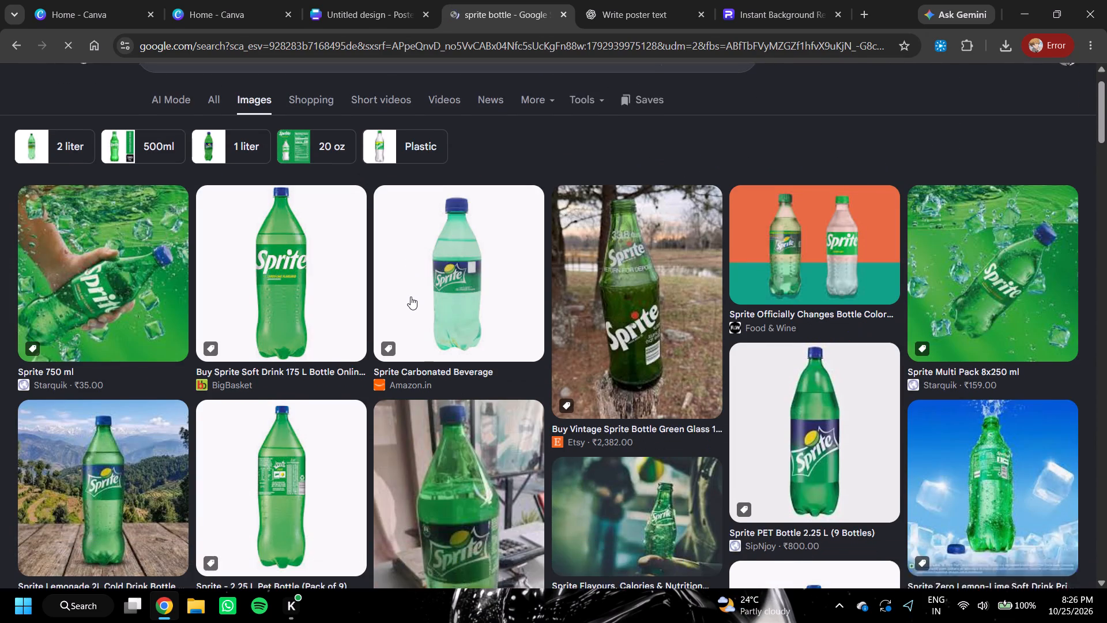
{"action": "scroll", "coordinate": [411, 297], "scroll_direction": "down", "scroll_amount": 5}
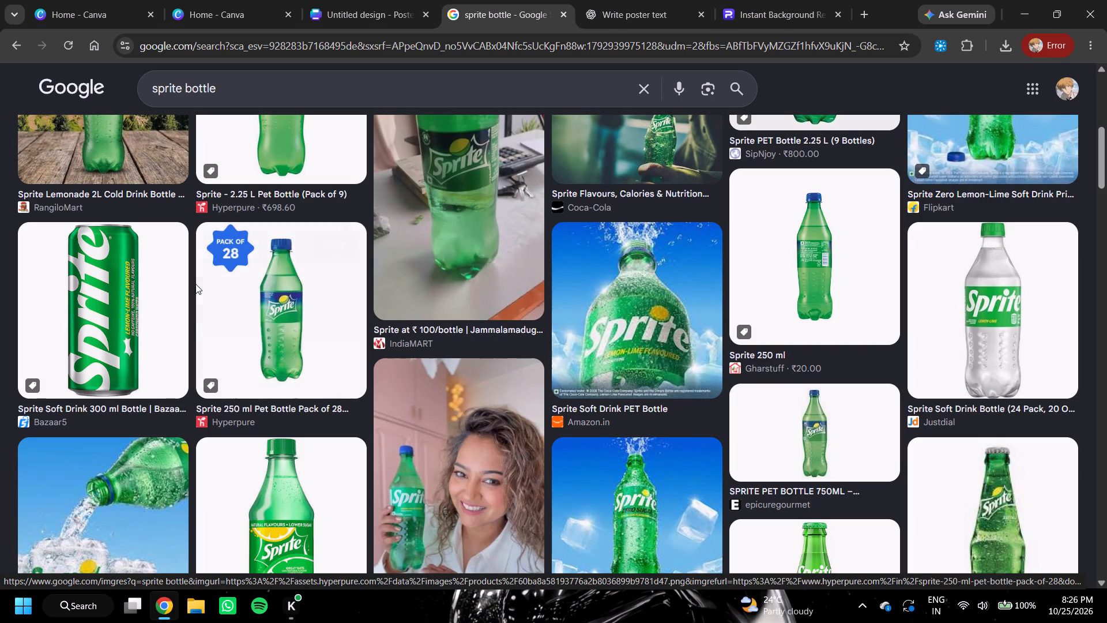
{"action": "scroll", "coordinate": [836, 327], "scroll_direction": "down", "scroll_amount": 3}
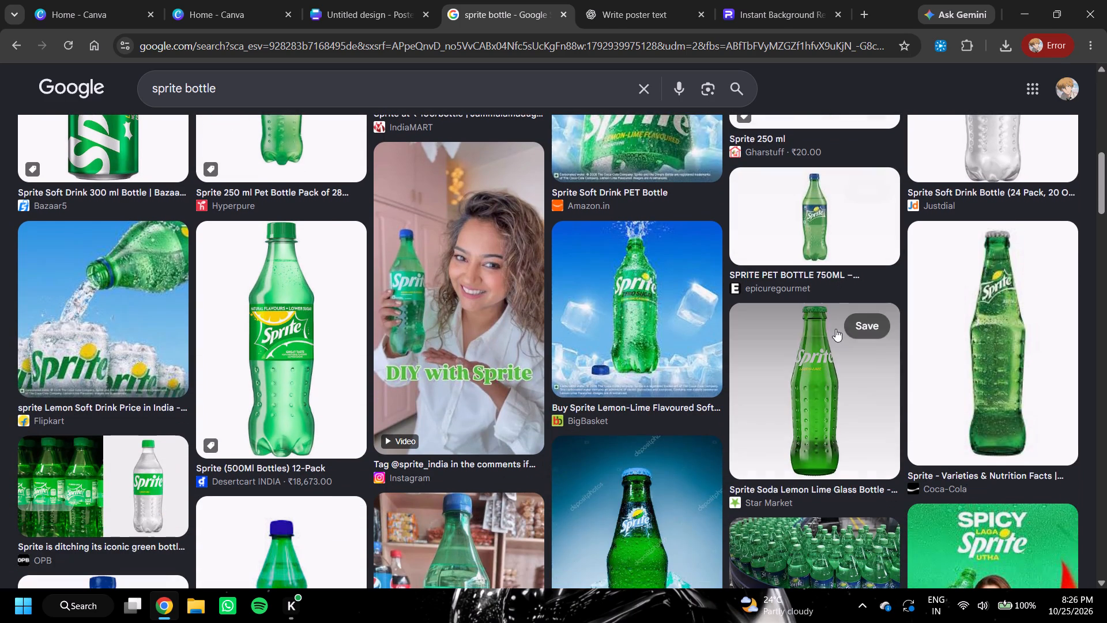
{"action": "scroll", "coordinate": [835, 329], "scroll_direction": "down", "scroll_amount": 2}
{"action": "scroll", "coordinate": [585, 297], "scroll_direction": "up", "scroll_amount": 4}
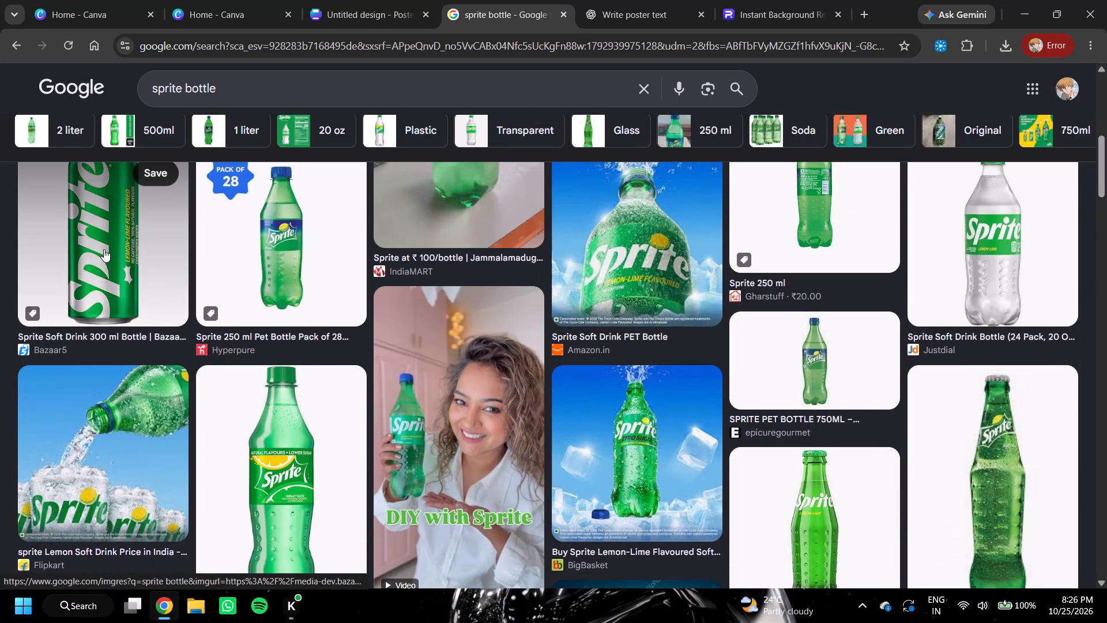
{"action": "double_click", "coordinate": [104, 249]}
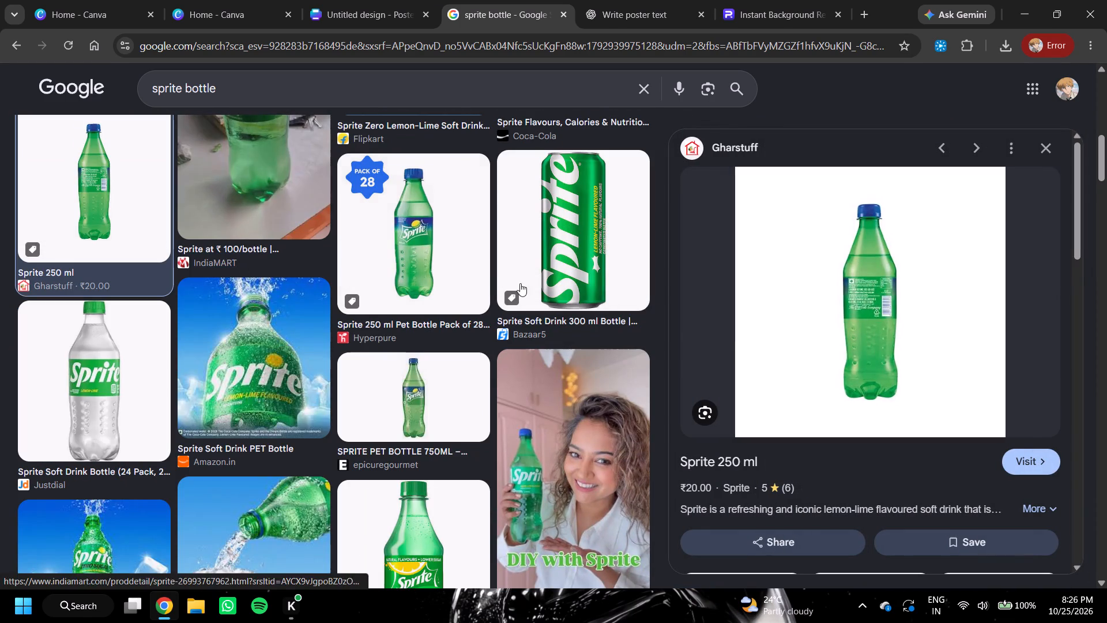
{"action": "left_click", "coordinate": [1053, 144]}
{"action": "double_click", "coordinate": [65, 215]}
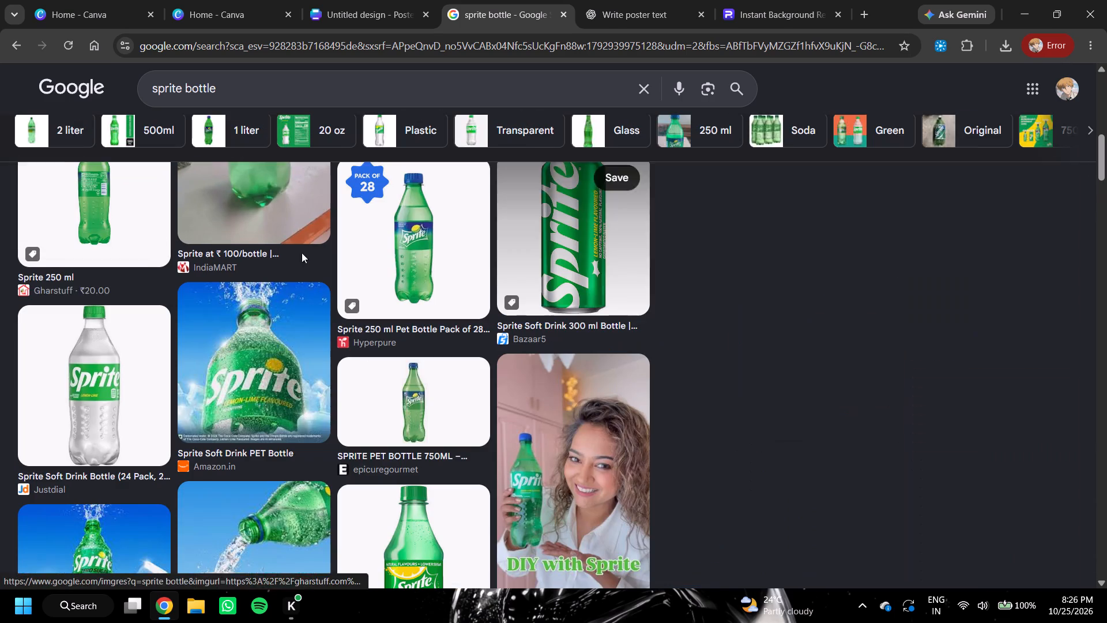
{"action": "scroll", "coordinate": [906, 323], "scroll_direction": "down", "scroll_amount": 3}
{"action": "scroll", "coordinate": [905, 321], "scroll_direction": "up", "scroll_amount": 5}
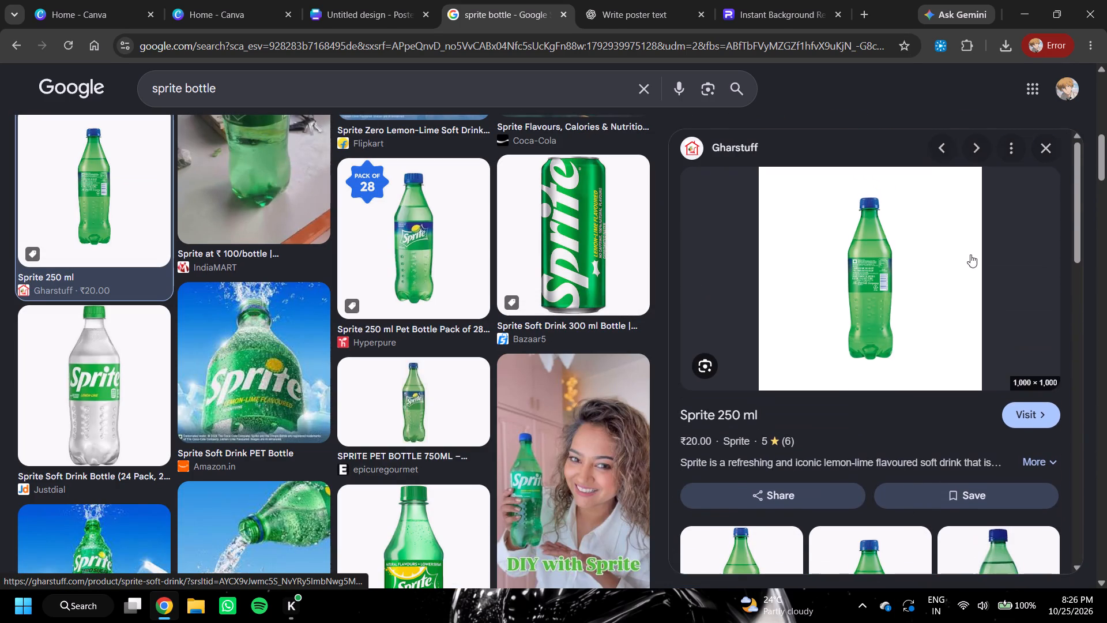
{"action": "double_click", "coordinate": [1044, 148]}
{"action": "scroll", "coordinate": [83, 376], "scroll_direction": "up", "scroll_amount": 3}
{"action": "left_click", "coordinate": [95, 436]}
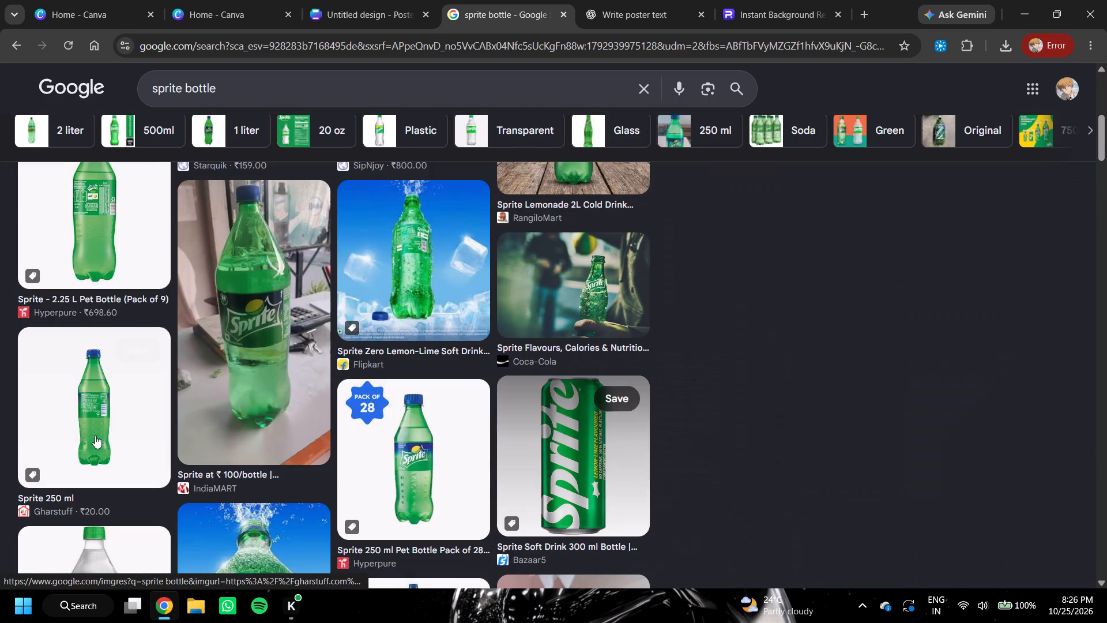
Save the Sprite can's link to Downloads as the HTML document 7769-sprite-soft-drink-300-ml-bottle and close the preview.
{"action": "right_click", "coordinate": [807, 280]}
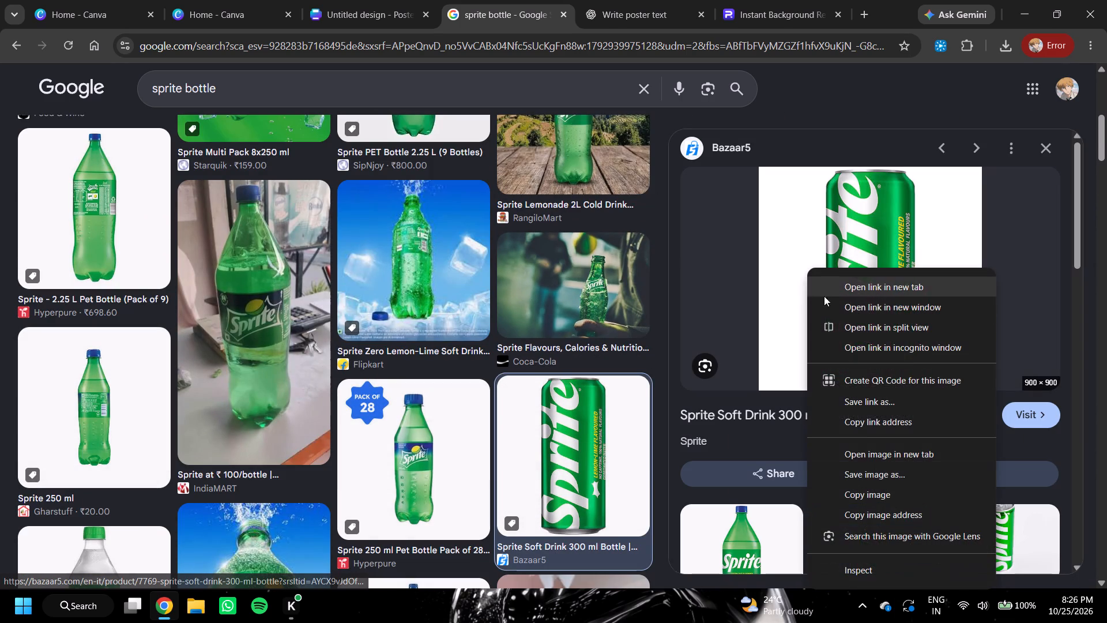
{"action": "left_click", "coordinate": [879, 407]}
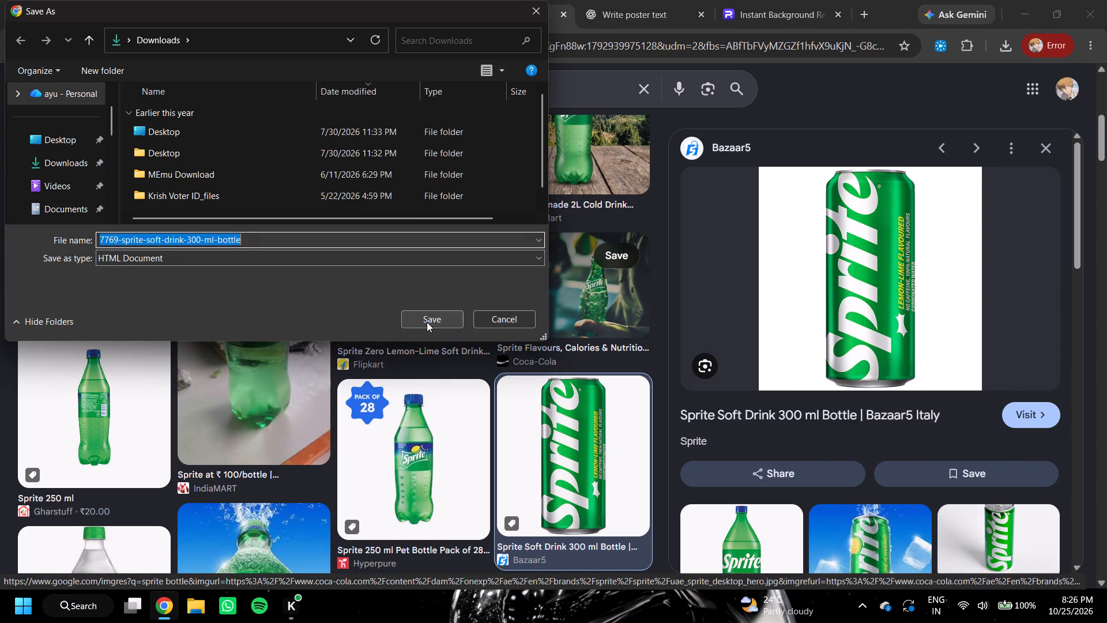
{"action": "left_click", "coordinate": [427, 322]}
{"action": "left_click", "coordinate": [1052, 148]}
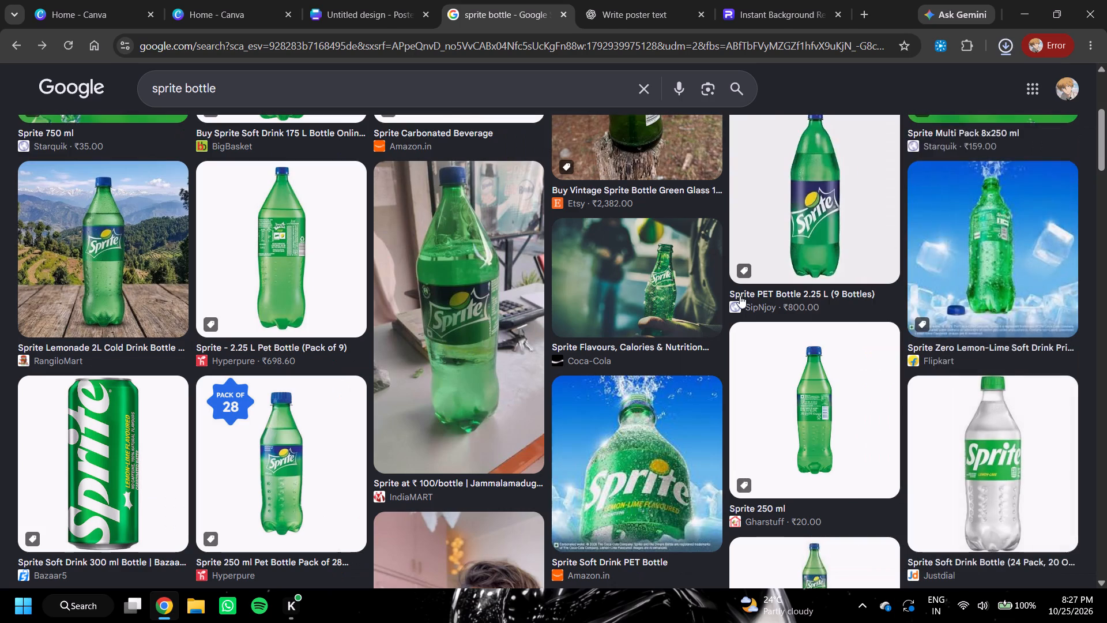
Look further through the Sprite bottle image results for a suitable product picture.
{"action": "scroll", "coordinate": [680, 310], "scroll_direction": "down", "scroll_amount": 2}
{"action": "scroll", "coordinate": [480, 336], "scroll_direction": "down", "scroll_amount": 2}
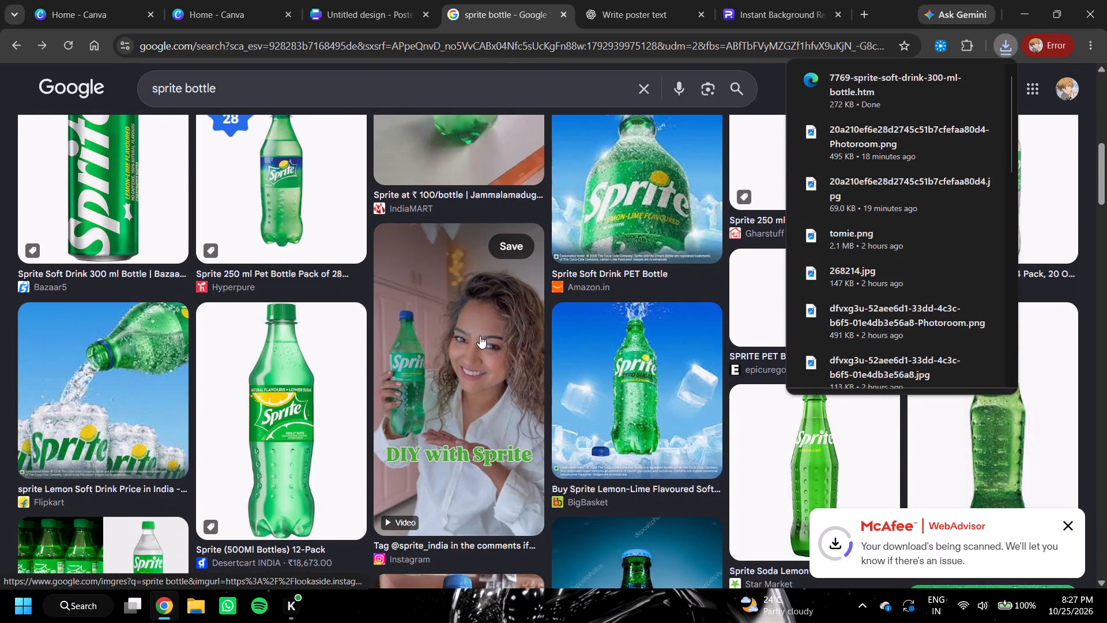
{"action": "scroll", "coordinate": [480, 336], "scroll_direction": "down", "scroll_amount": 3}
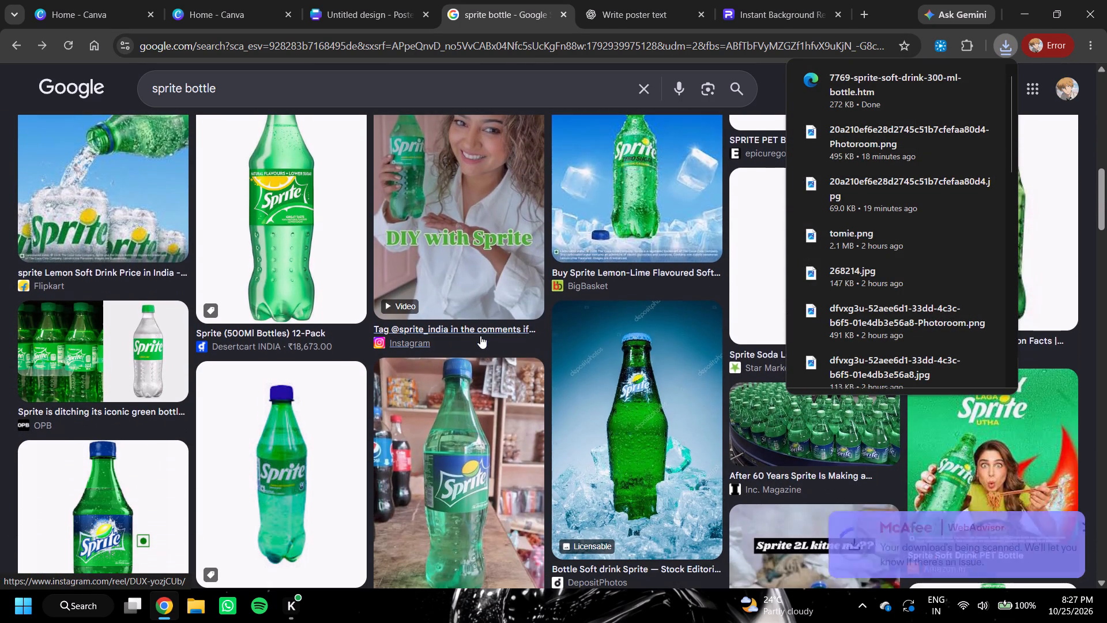
{"action": "scroll", "coordinate": [480, 336], "scroll_direction": "down", "scroll_amount": 6}
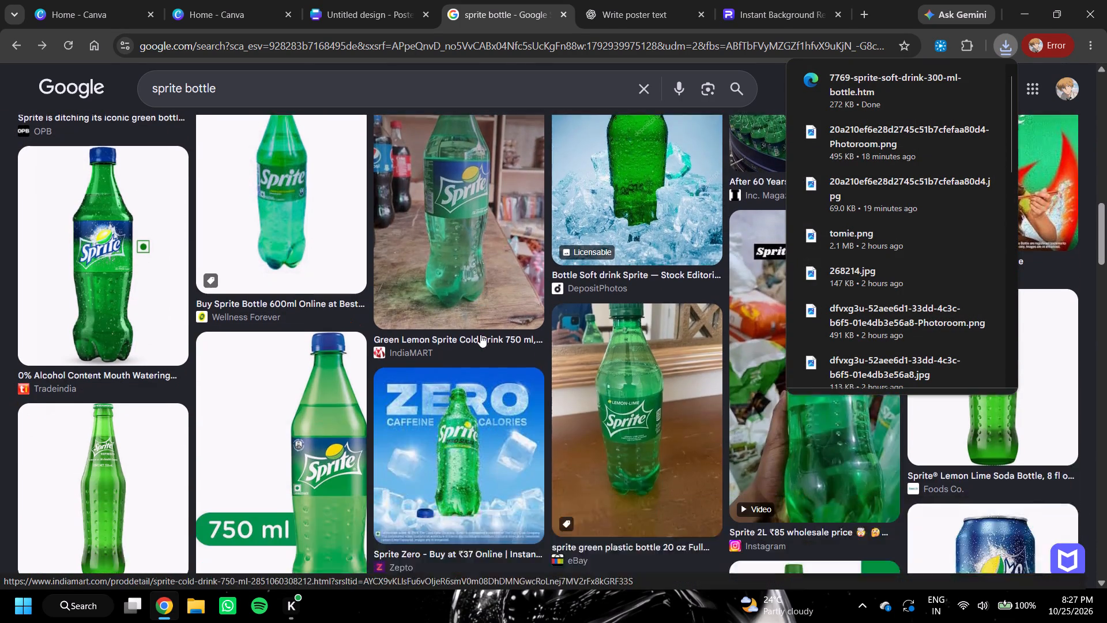
{"action": "scroll", "coordinate": [481, 333], "scroll_direction": "down", "scroll_amount": 3}
{"action": "scroll", "coordinate": [535, 339], "scroll_direction": "down", "scroll_amount": 2}
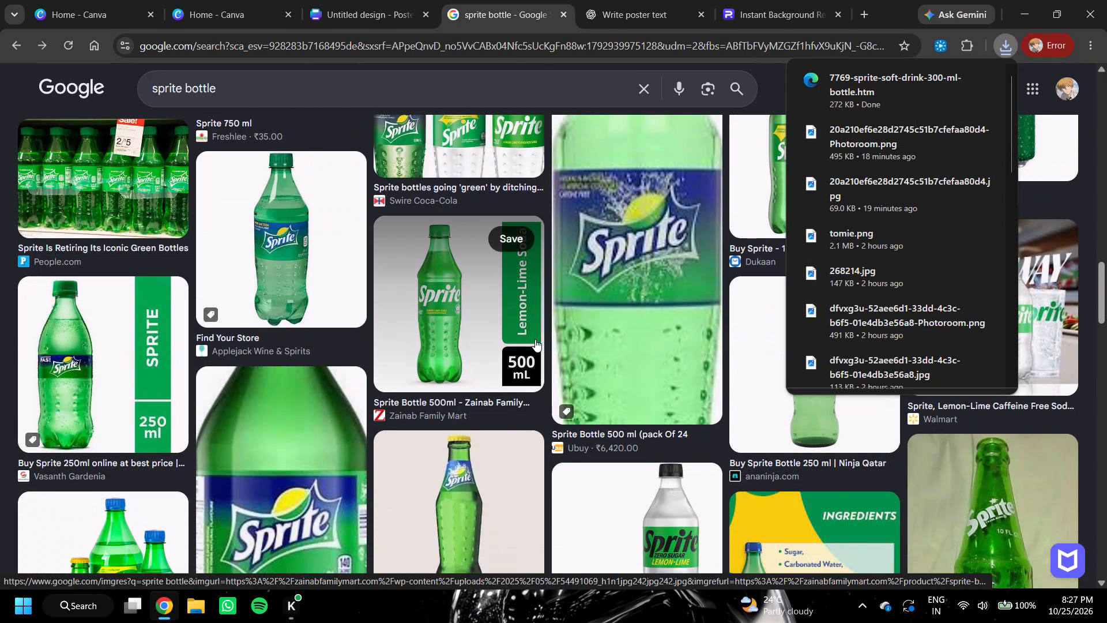
{"action": "scroll", "coordinate": [536, 339], "scroll_direction": "down", "scroll_amount": 3}
{"action": "scroll", "coordinate": [536, 338], "scroll_direction": "up", "scroll_amount": 14}
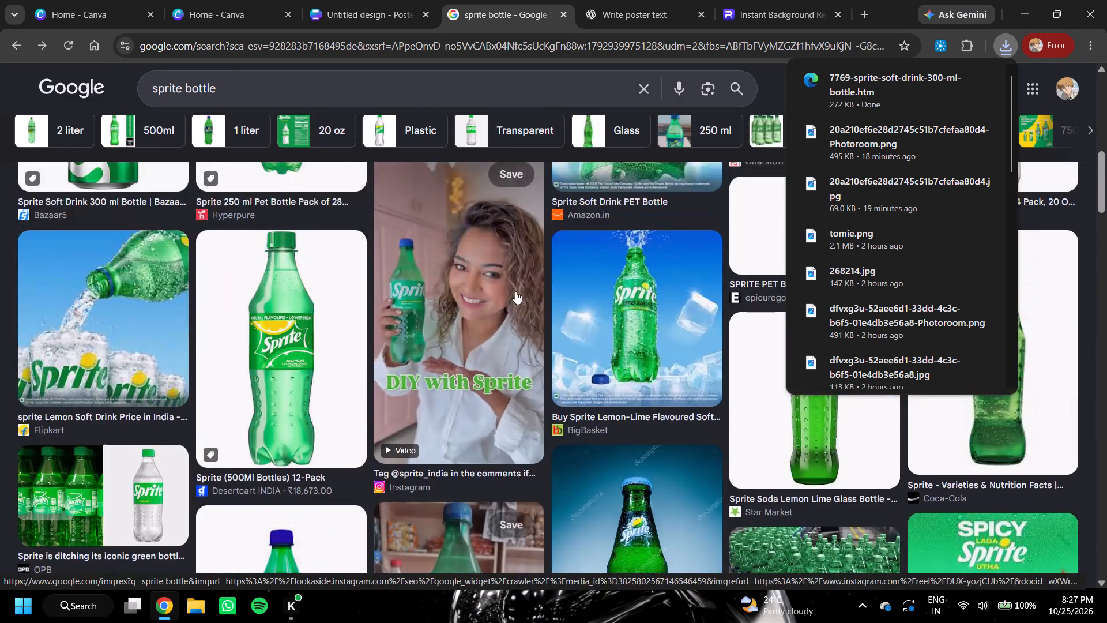
{"action": "scroll", "coordinate": [515, 291], "scroll_direction": "up", "scroll_amount": 18}
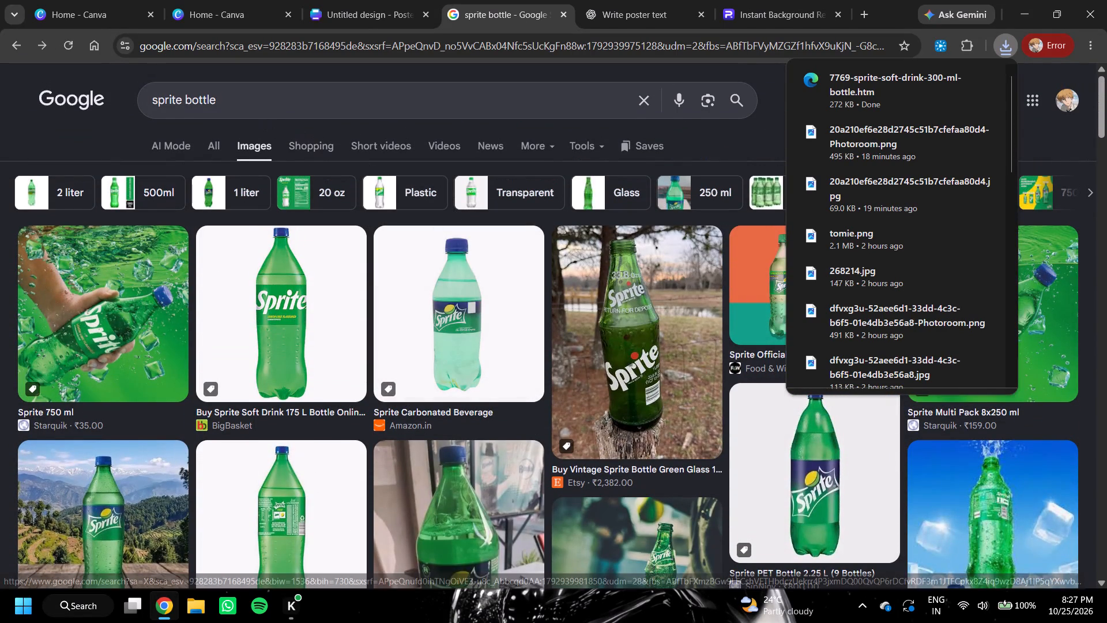
Replace the image search with "soda water splash picture".
{"action": "left_click_drag", "start_coordinate": [240, 103], "coordinate": [148, 97]}
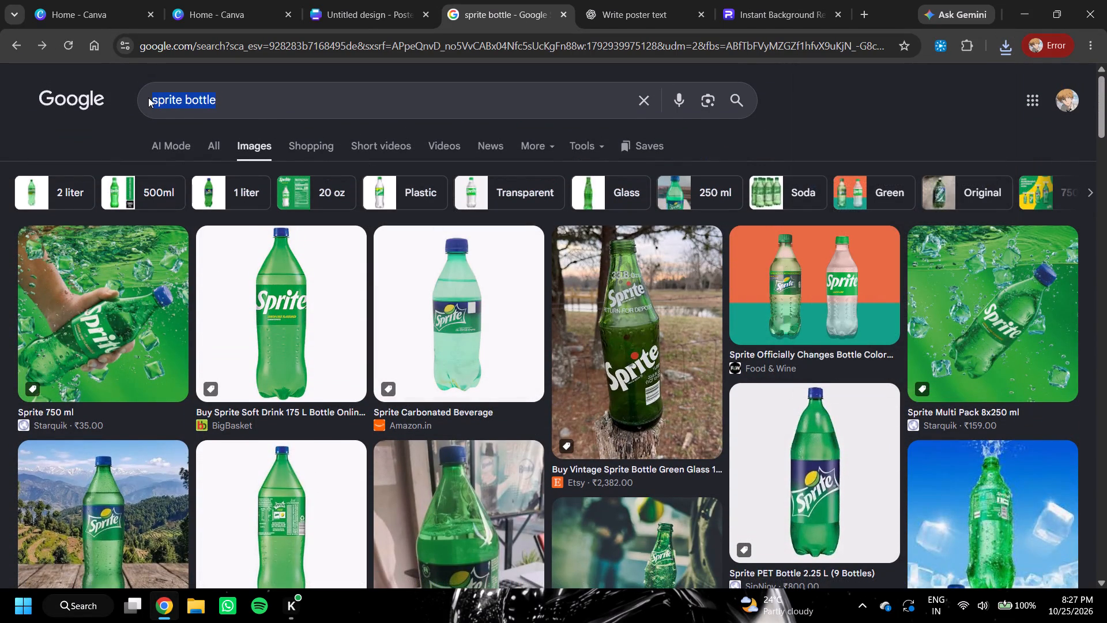
{"action": "key", "text": "BackSpace"}
{"action": "type", "text": "soda water"}
{"action": "key", "text": "space"}
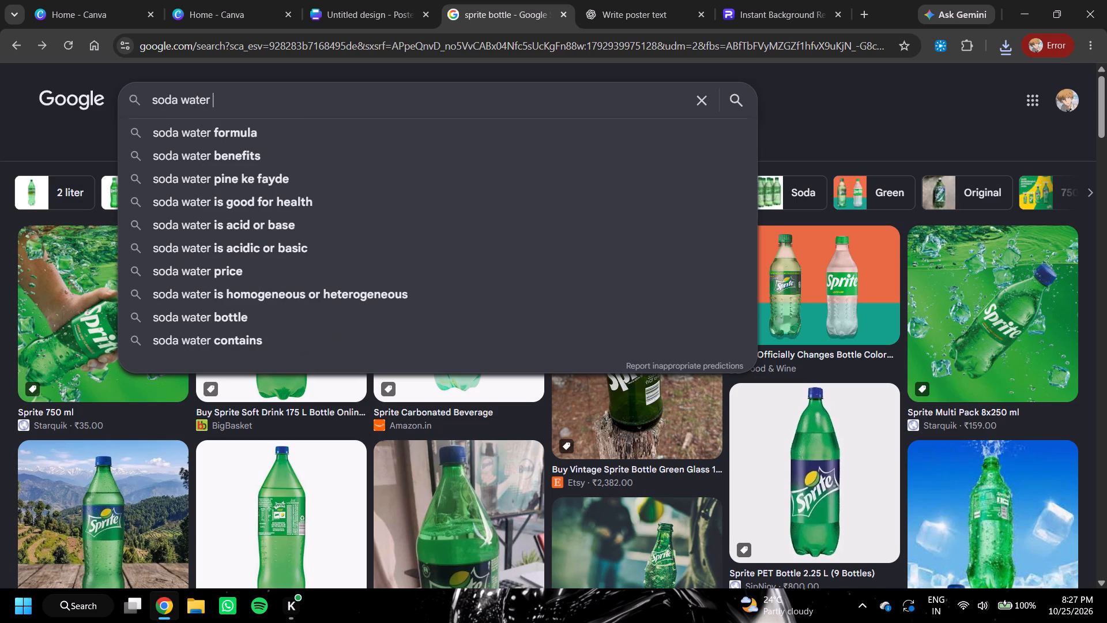
{"action": "type", "text": "splash picture"}
{"action": "key", "text": "Return"}
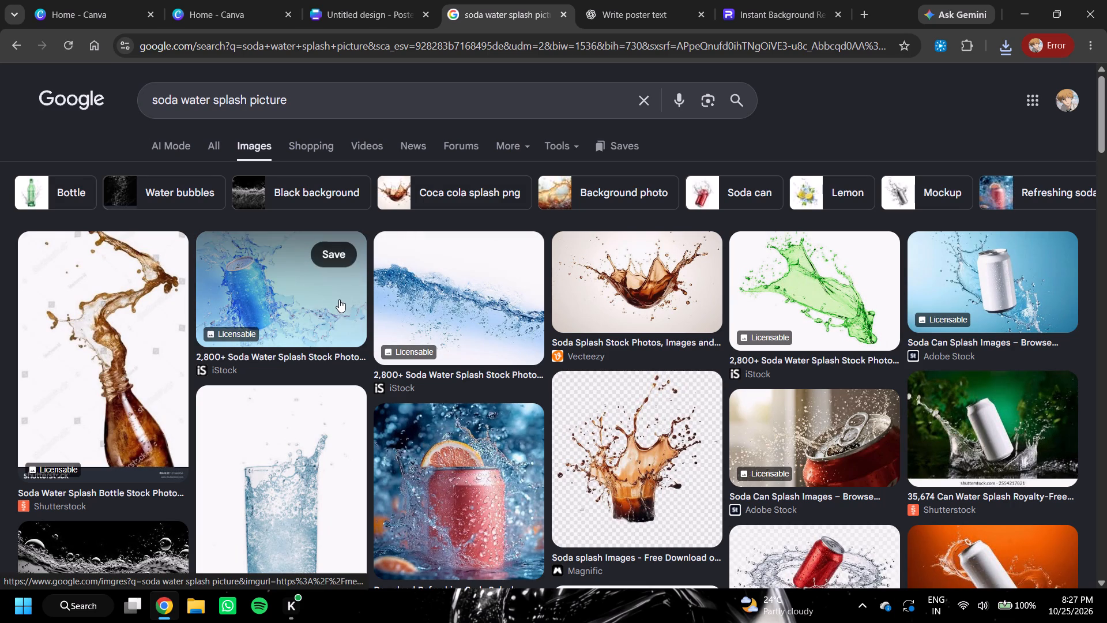
Browse the soda water splash images for a splash suited to the poster and return to the first results.
{"action": "scroll", "coordinate": [339, 299], "scroll_direction": "down", "scroll_amount": 2}
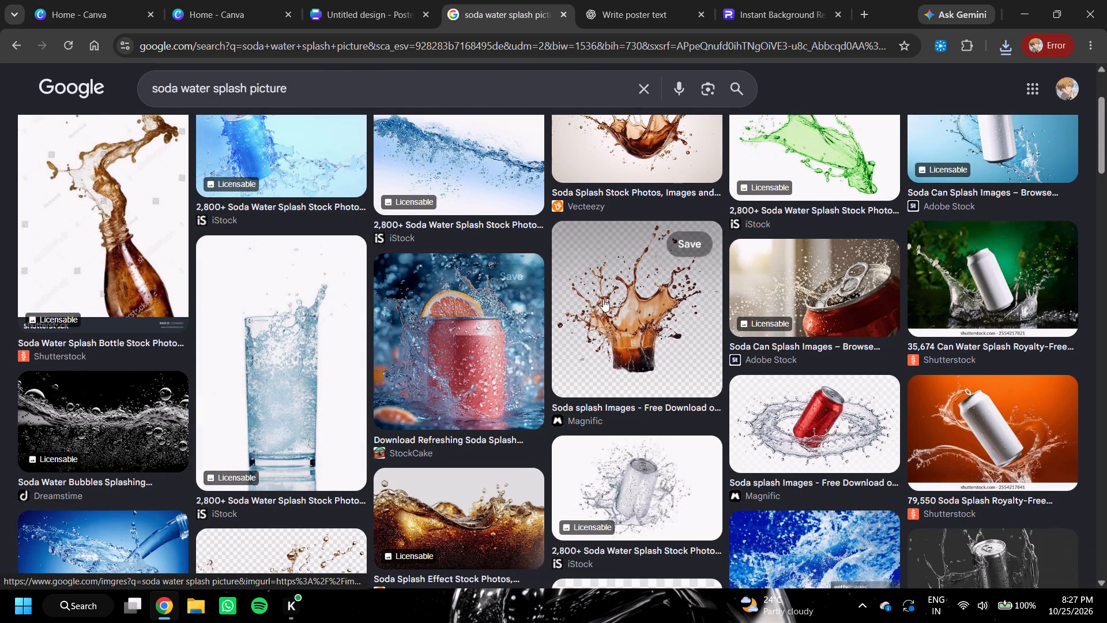
{"action": "scroll", "coordinate": [604, 298], "scroll_direction": "up", "scroll_amount": 2}
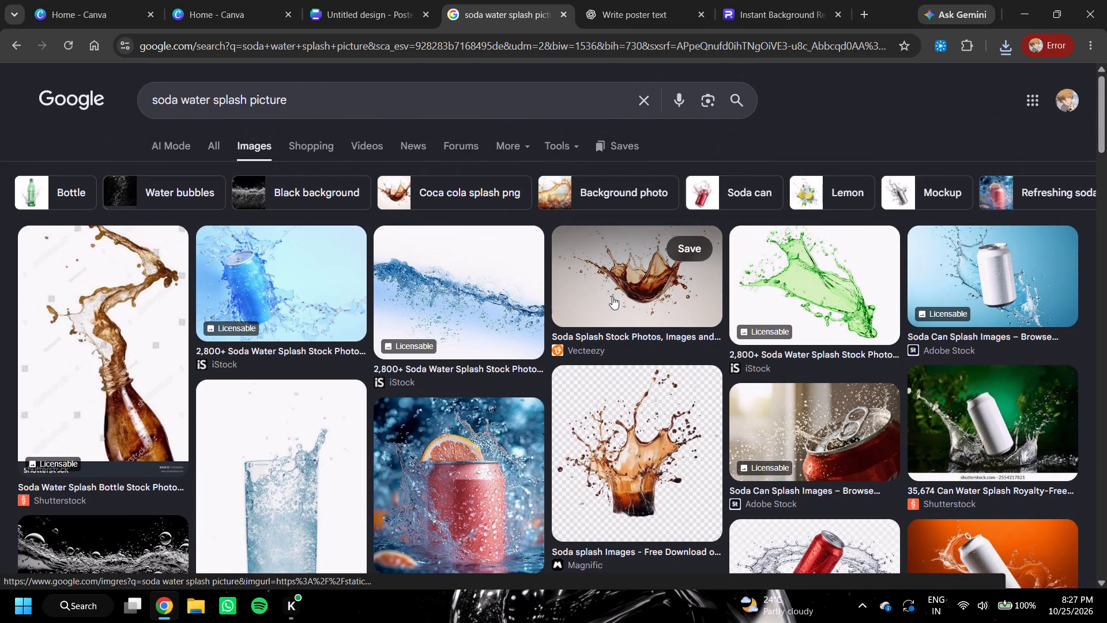
{"action": "scroll", "coordinate": [439, 320], "scroll_direction": "down", "scroll_amount": 5}
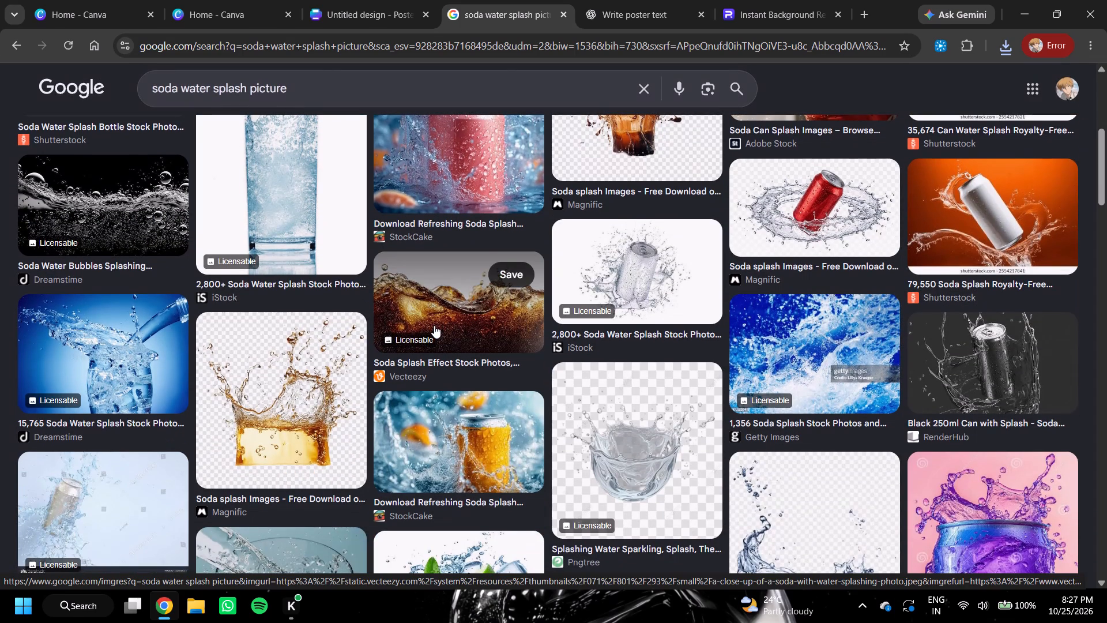
{"action": "scroll", "coordinate": [438, 324], "scroll_direction": "down", "scroll_amount": 2}
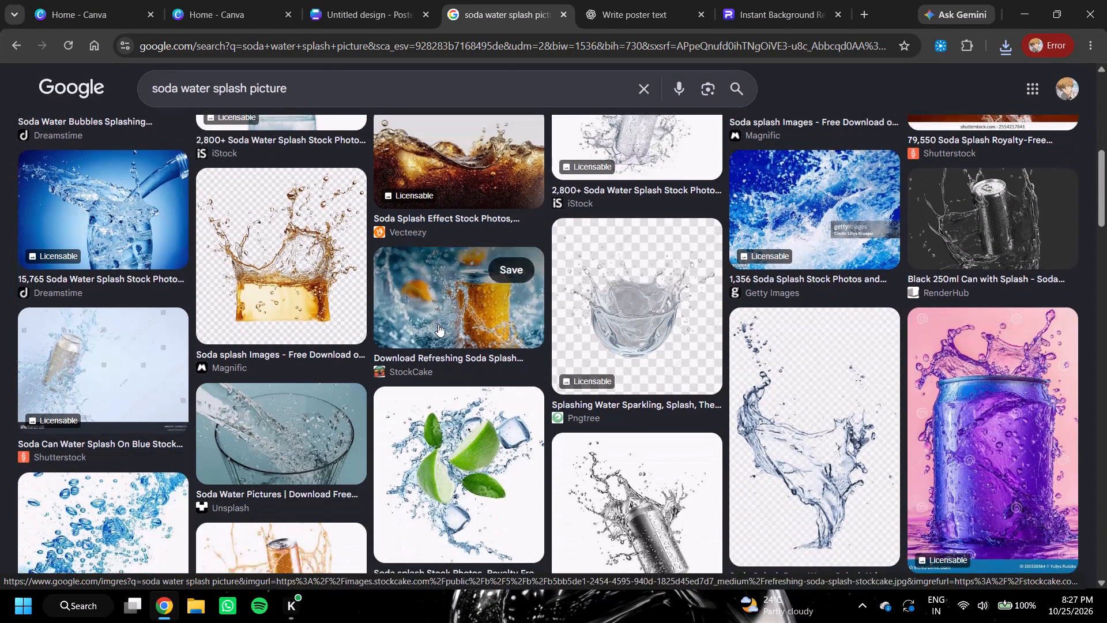
{"action": "scroll", "coordinate": [438, 324], "scroll_direction": "down", "scroll_amount": 5}
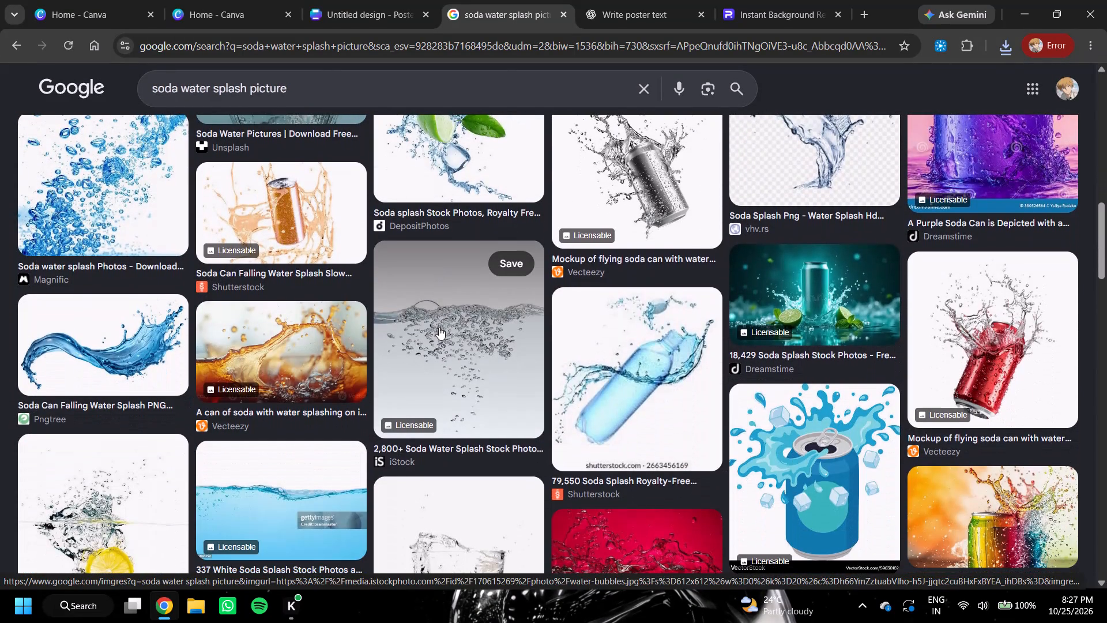
{"action": "scroll", "coordinate": [442, 340], "scroll_direction": "down", "scroll_amount": 1}
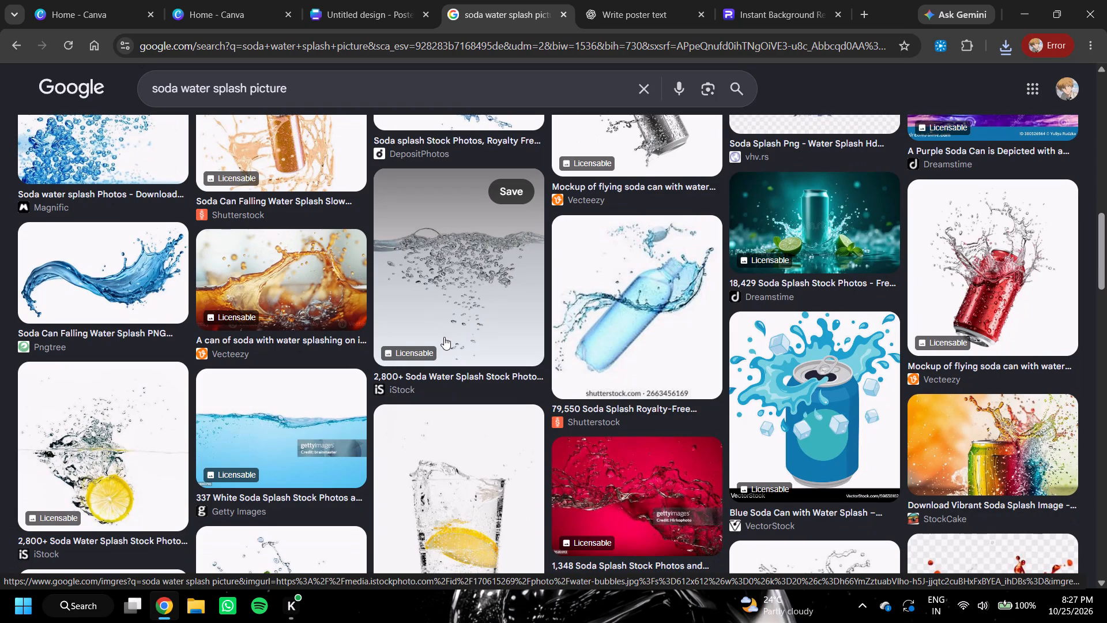
{"action": "scroll", "coordinate": [456, 338], "scroll_direction": "down", "scroll_amount": 3}
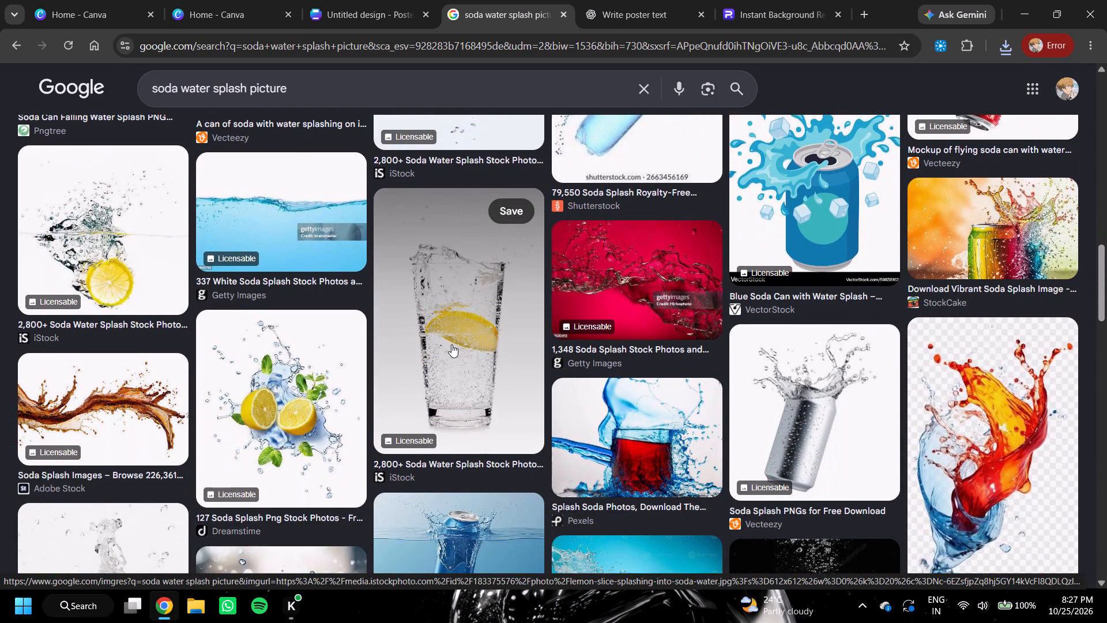
{"action": "scroll", "coordinate": [451, 344], "scroll_direction": "down", "scroll_amount": 4}
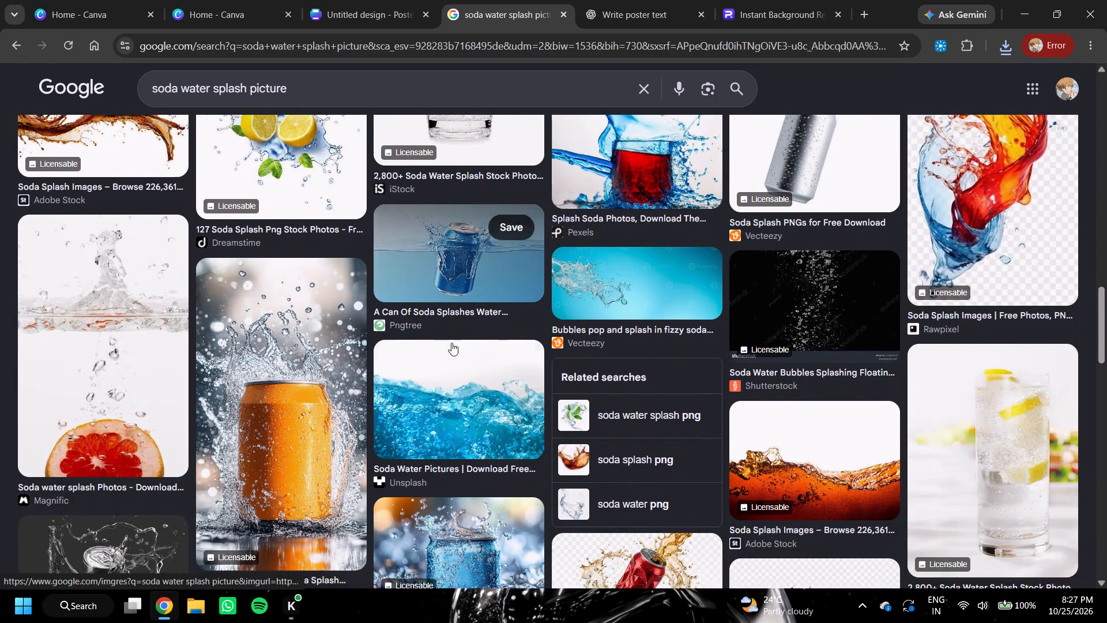
{"action": "scroll", "coordinate": [452, 342], "scroll_direction": "up", "scroll_amount": 10}
{"action": "scroll", "coordinate": [564, 343], "scroll_direction": "up", "scroll_amount": 4}
{"action": "scroll", "coordinate": [625, 338], "scroll_direction": "up", "scroll_amount": 6}
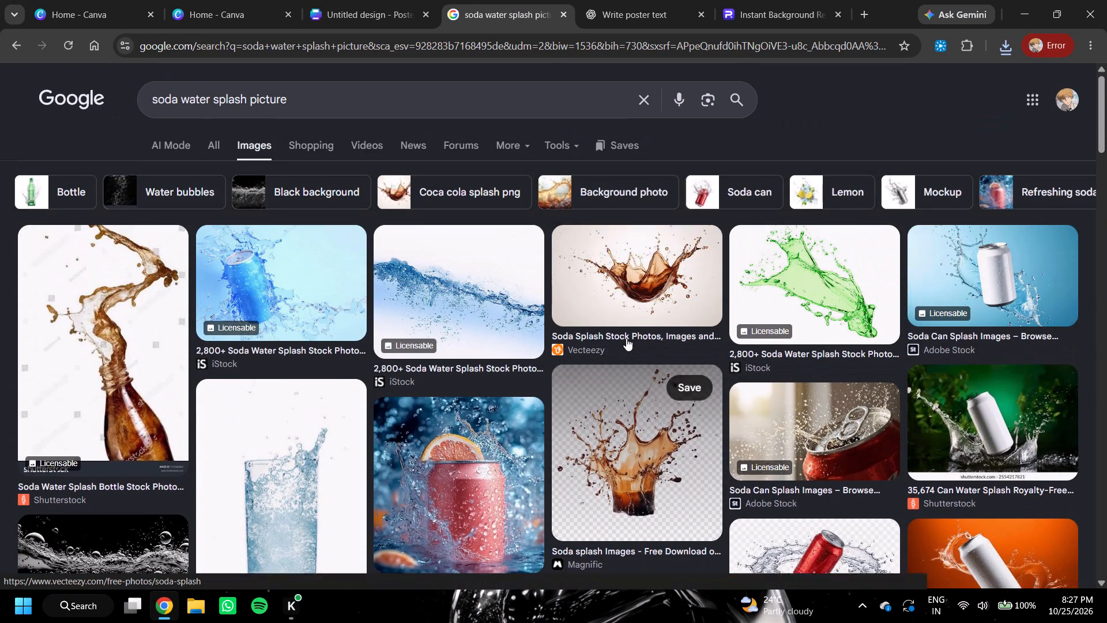
Save the iStock green liquid splash picture to Downloads as the JPEG "images (2)".
{"action": "scroll", "coordinate": [626, 338], "scroll_direction": "up", "scroll_amount": 2}
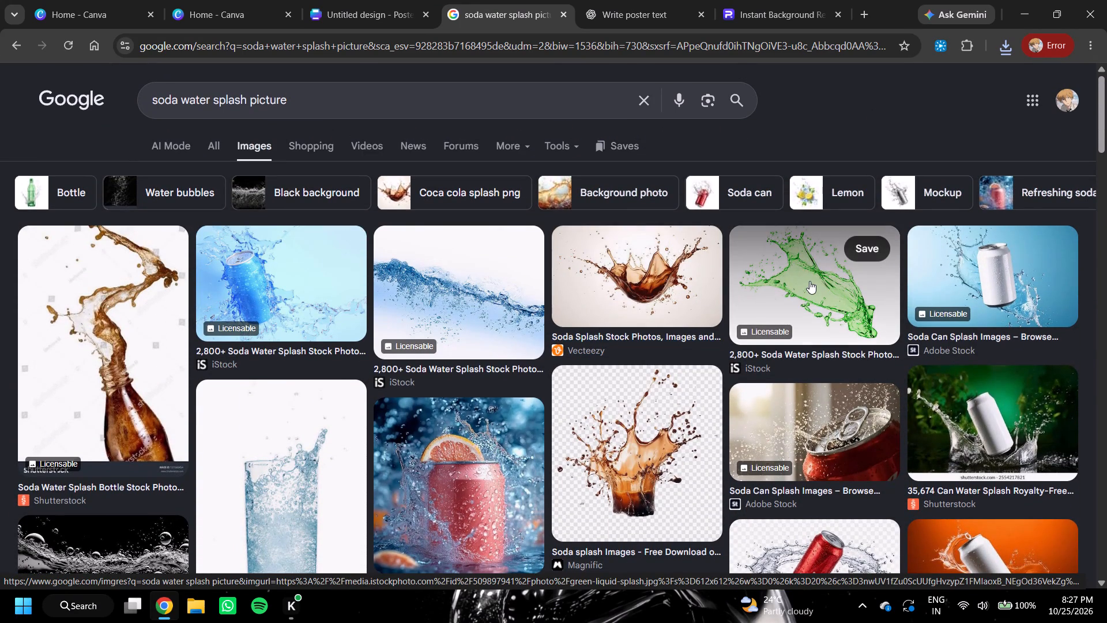
{"action": "left_click", "coordinate": [809, 281]}
{"action": "right_click", "coordinate": [849, 313]}
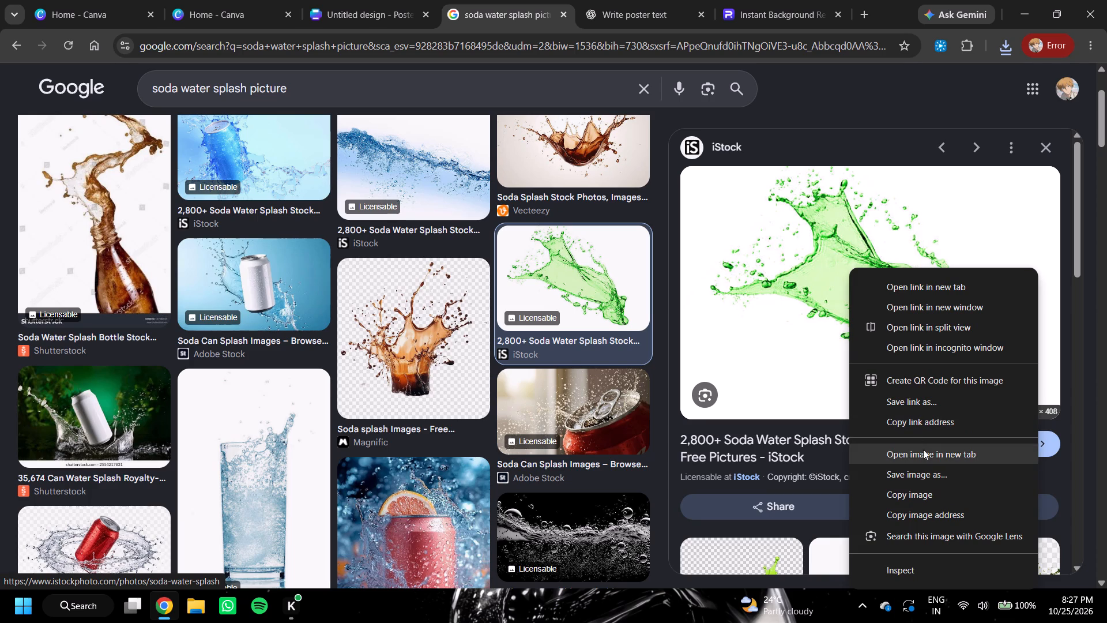
{"action": "double_click", "coordinate": [917, 470]}
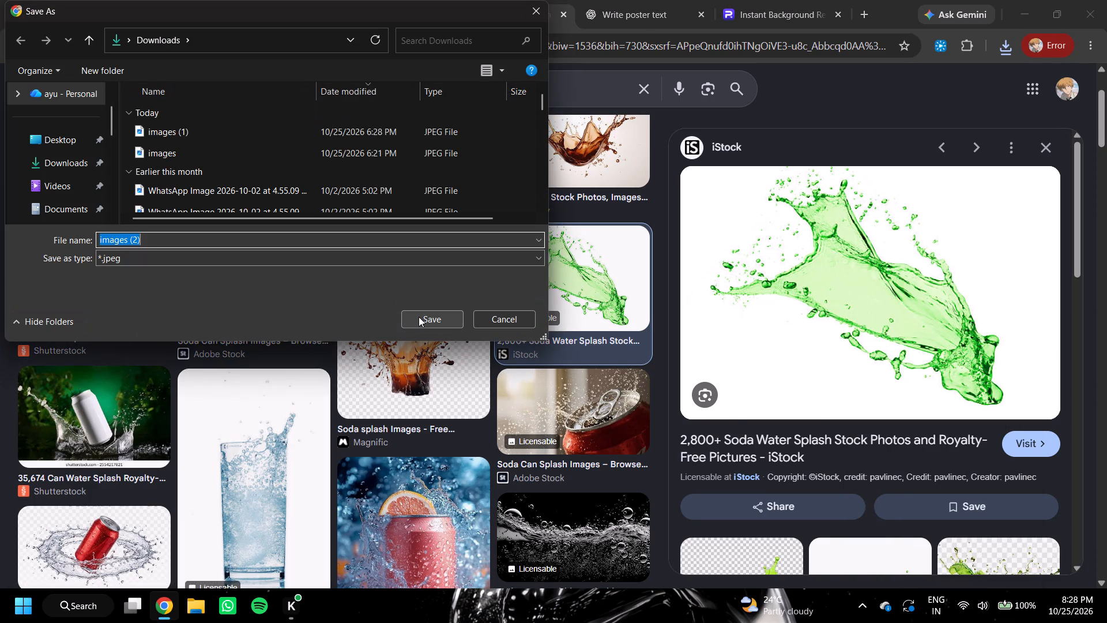
{"action": "left_click", "coordinate": [419, 317]}
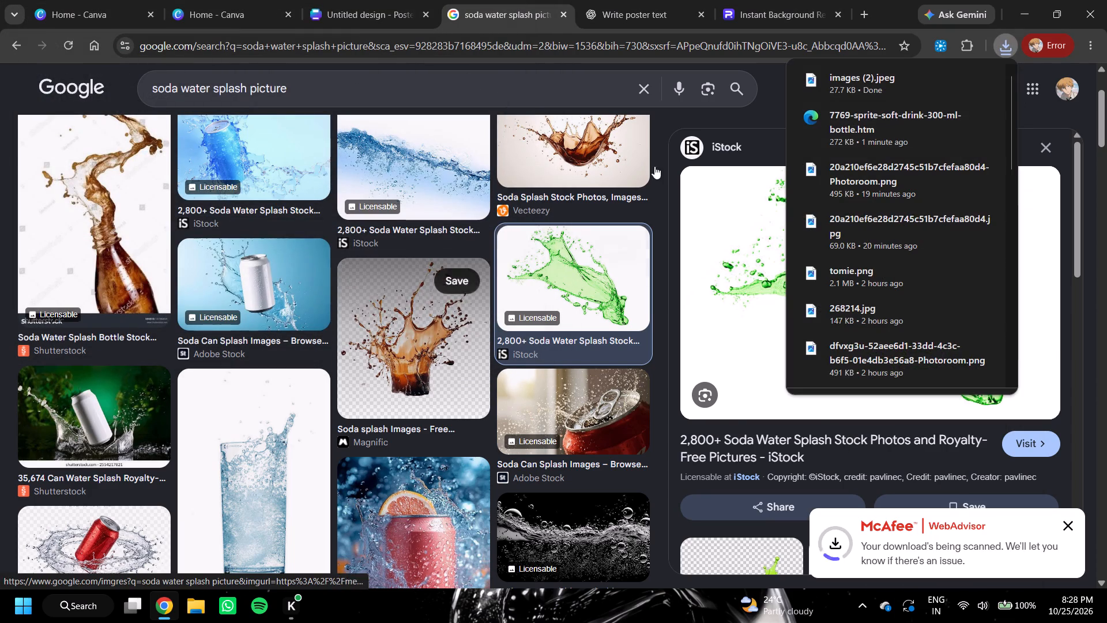
Switch to Photoroom's background remover and clear the koala image.
{"action": "double_click", "coordinate": [780, 3]}
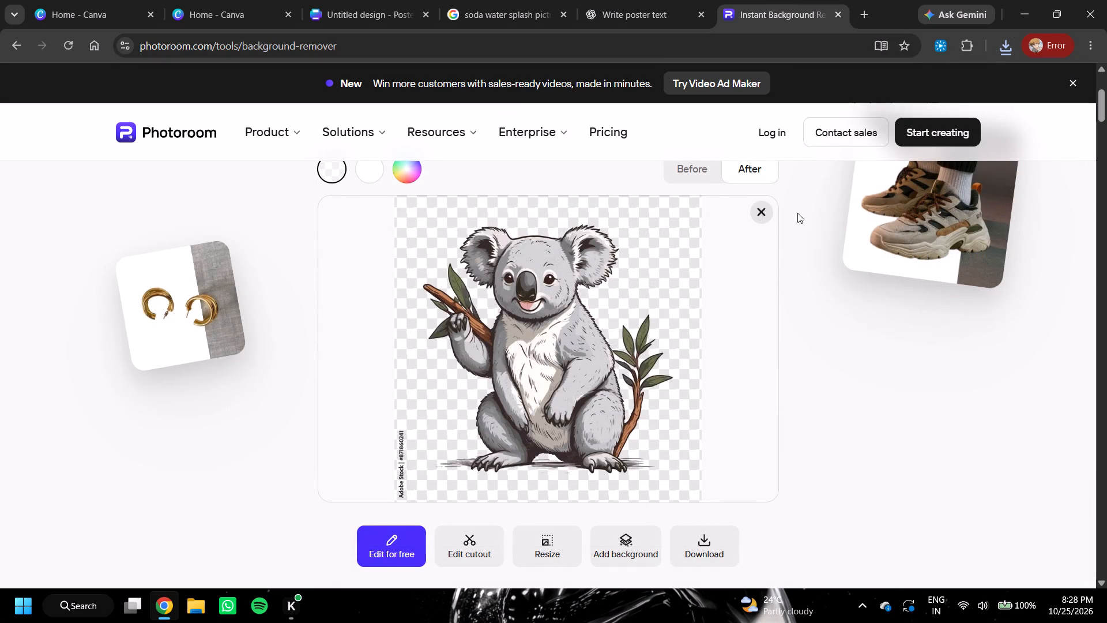
{"action": "left_click", "coordinate": [756, 211]}
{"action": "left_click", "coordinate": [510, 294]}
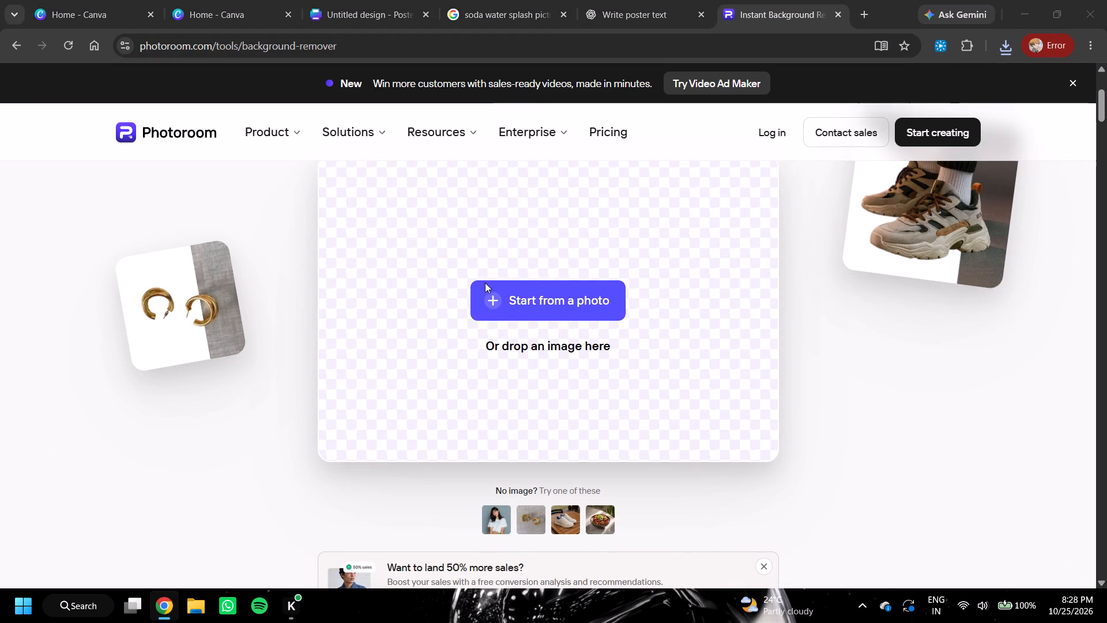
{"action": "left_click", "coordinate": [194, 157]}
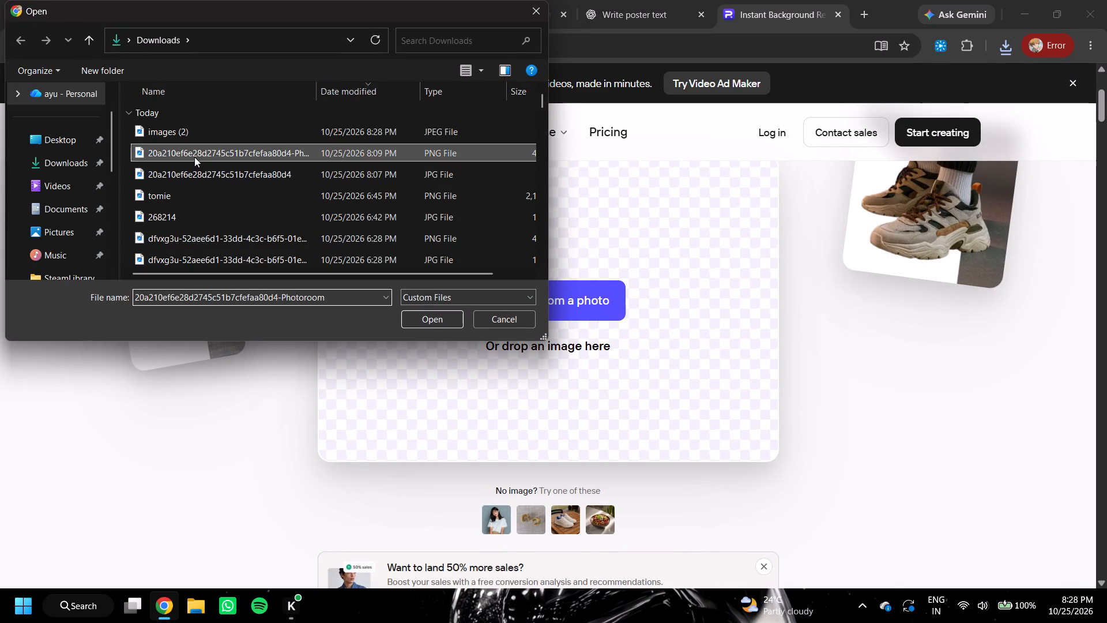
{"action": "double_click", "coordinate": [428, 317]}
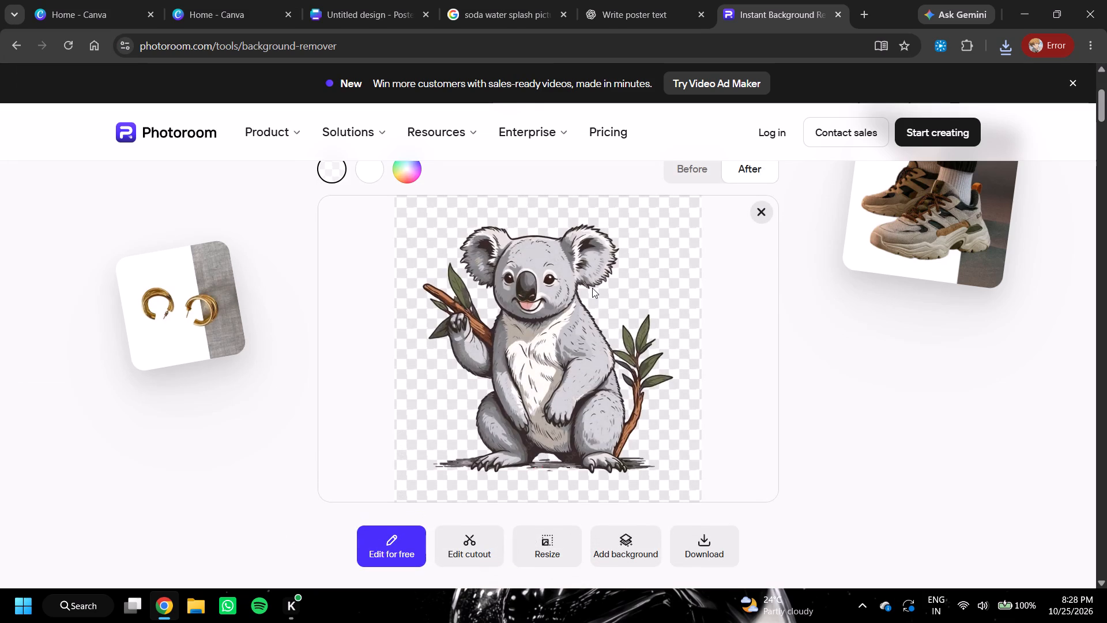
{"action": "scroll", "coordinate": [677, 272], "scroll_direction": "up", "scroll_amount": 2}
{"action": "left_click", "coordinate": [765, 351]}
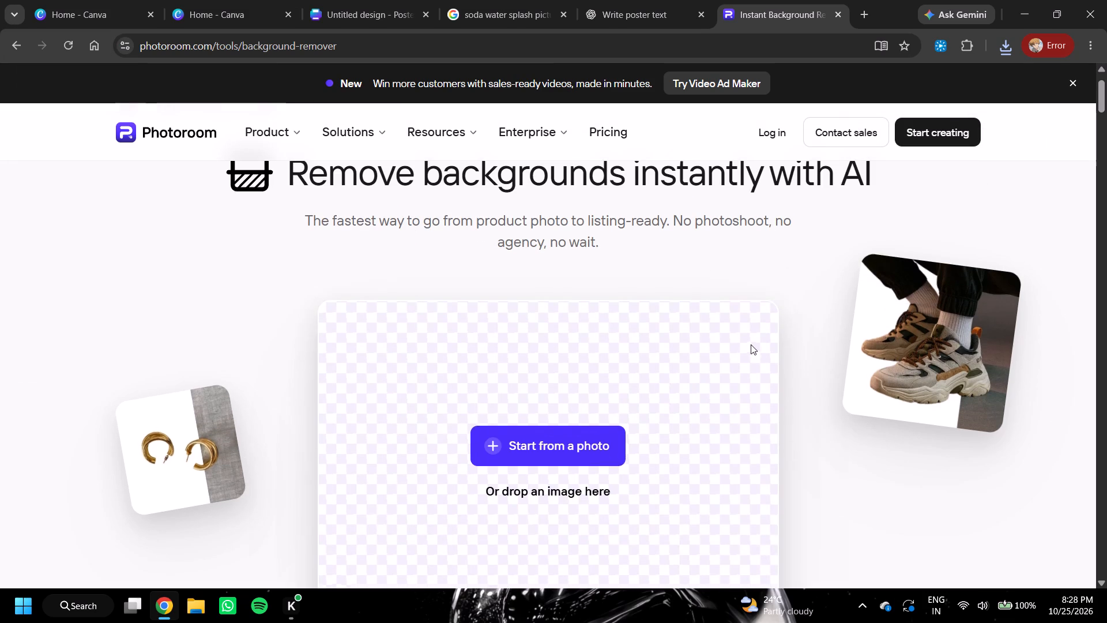
Remove the background of the green splash JPEG "images (2)" from Downloads, download the cutout, and dismiss the promotional pop-up.
{"action": "triple_click", "coordinate": [575, 429]}
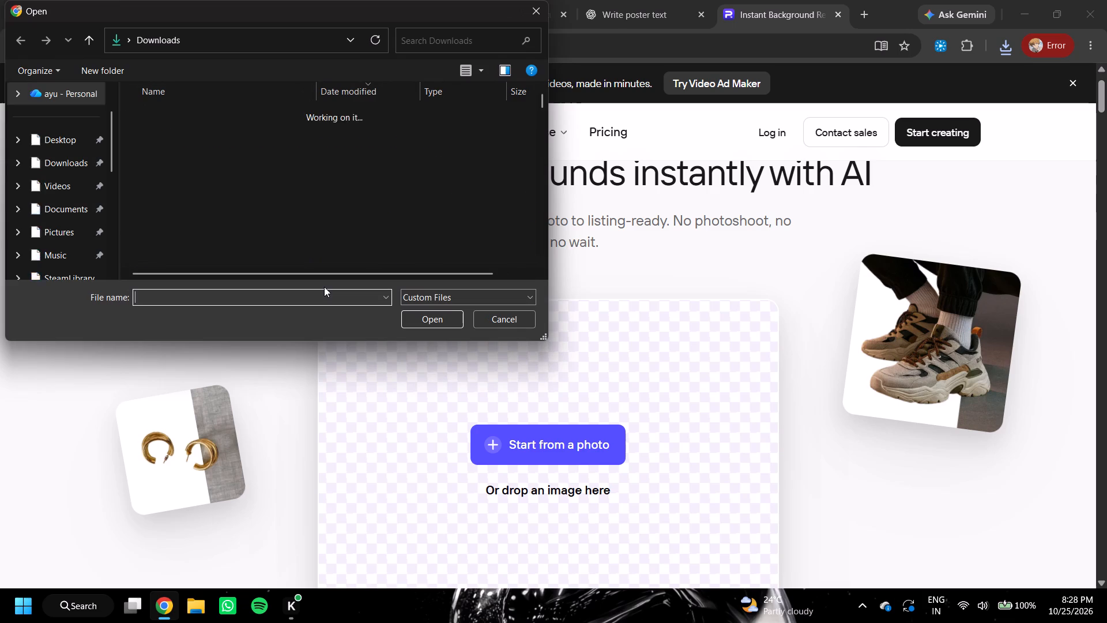
{"action": "scroll", "coordinate": [293, 198], "scroll_direction": "up", "scroll_amount": 2}
{"action": "double_click", "coordinate": [219, 125]}
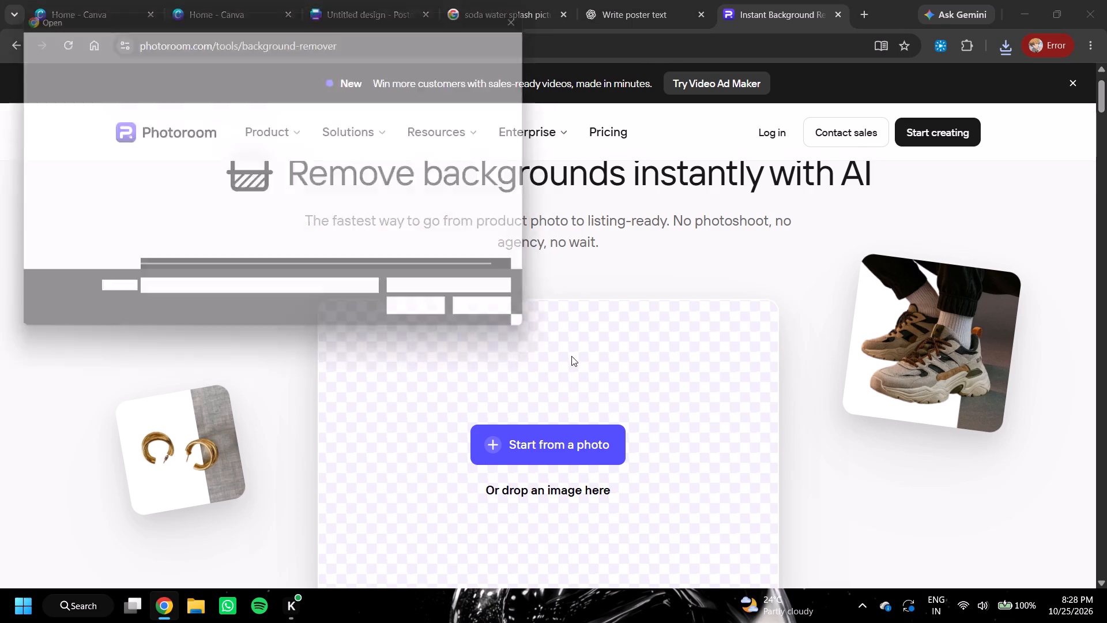
{"action": "left_click", "coordinate": [193, 137]}
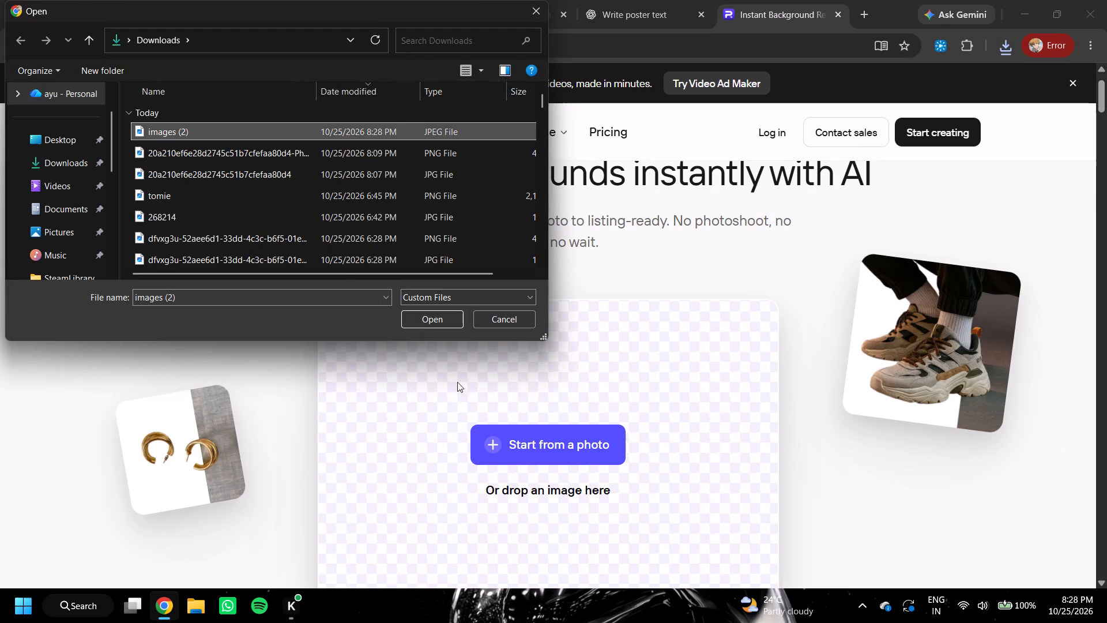
{"action": "left_click", "coordinate": [414, 314]}
{"action": "scroll", "coordinate": [540, 353], "scroll_direction": "down", "scroll_amount": 2}
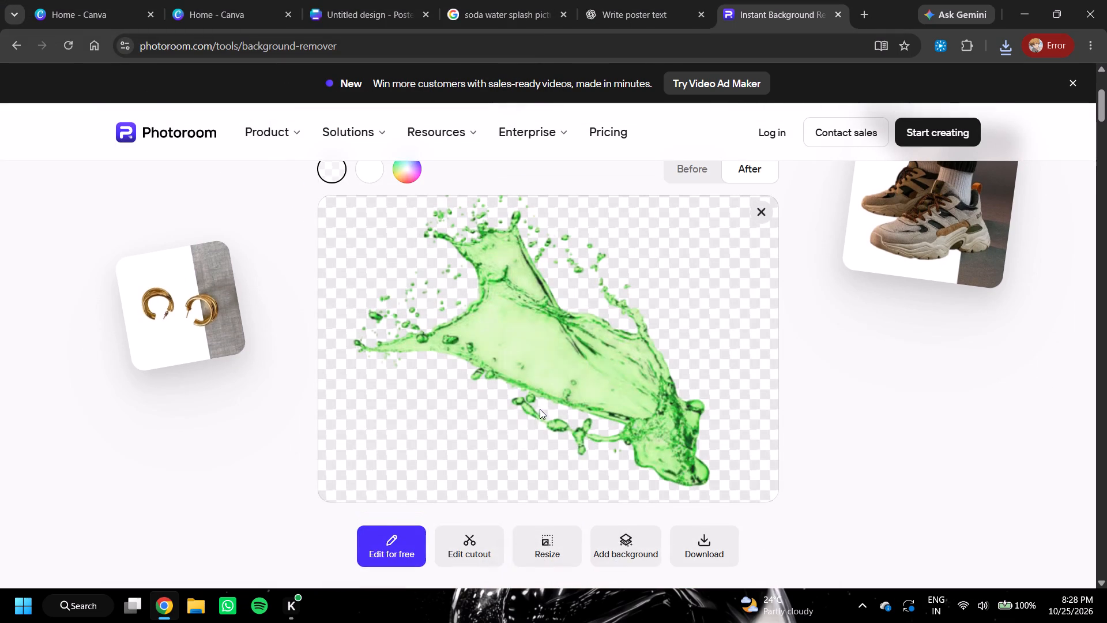
{"action": "left_click", "coordinate": [699, 548]}
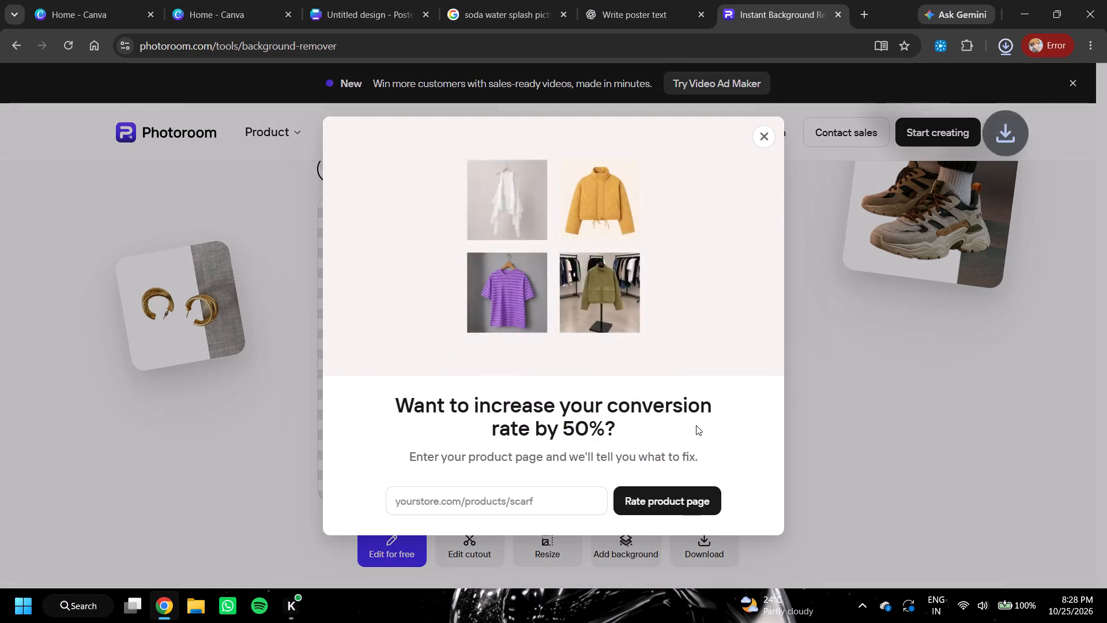
{"action": "left_click", "coordinate": [765, 138]}
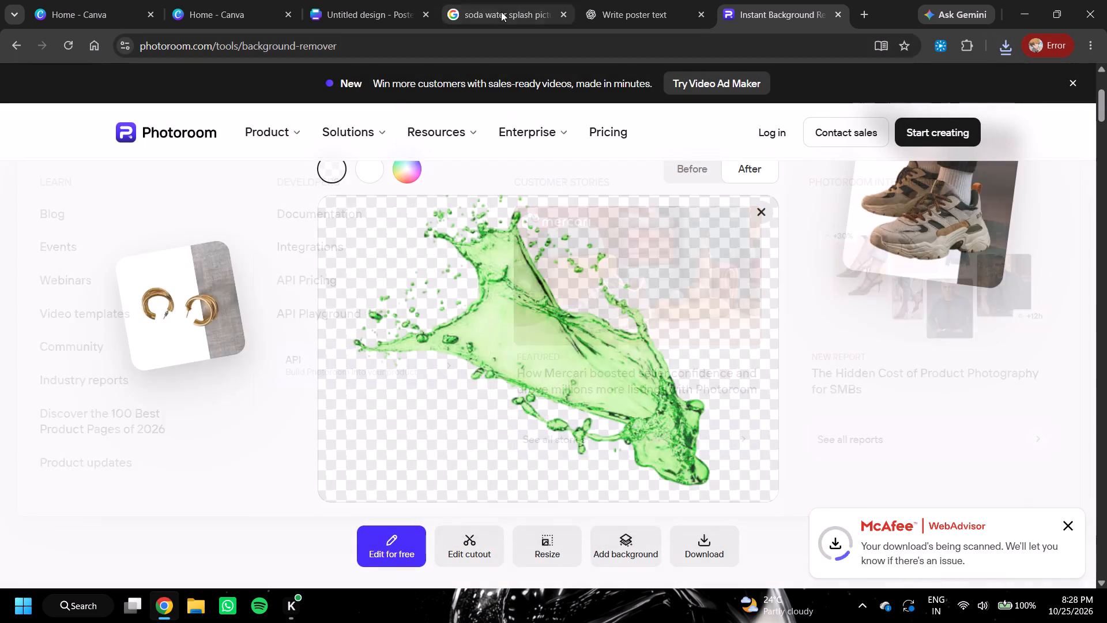
Return to the Google "sprite bottle" image results and save Bazaar5's Sprite can picture to Downloads as JPG 276214-sprite-soft-drink-300-ml-0-18ddca14.
{"action": "left_click", "coordinate": [646, 0]}
{"action": "double_click", "coordinate": [547, 12]}
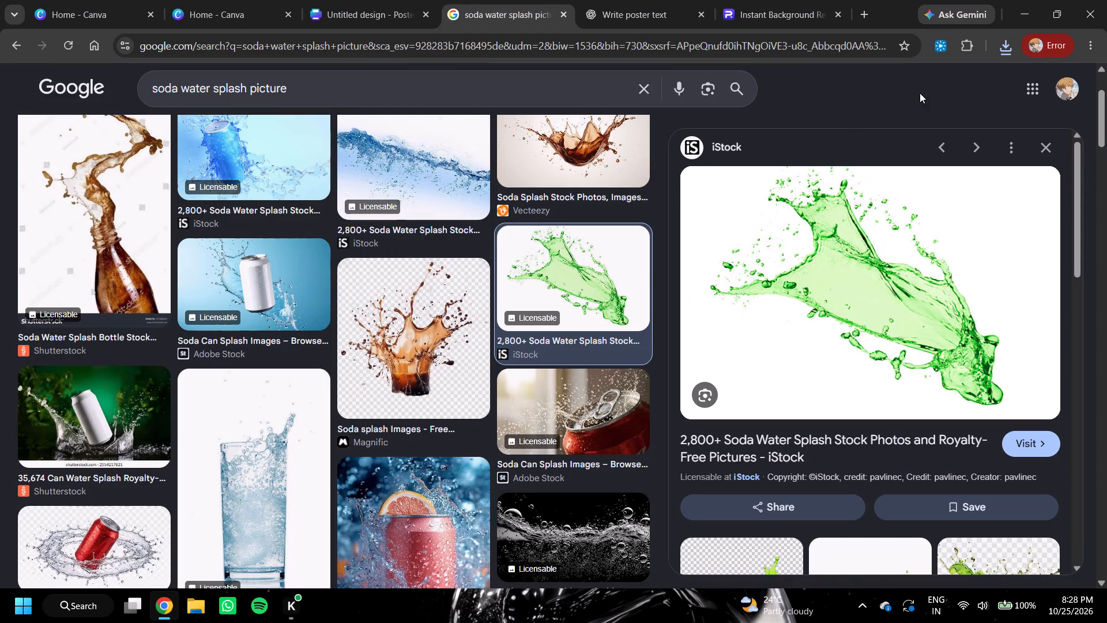
{"action": "left_click", "coordinate": [1049, 144]}
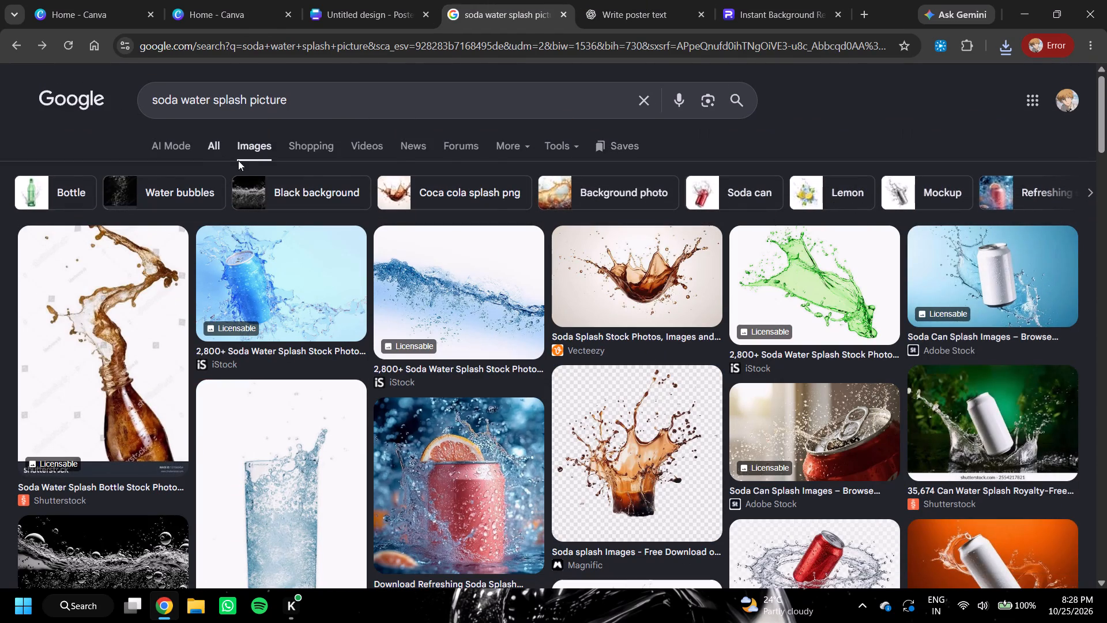
{"action": "left_click", "coordinate": [242, 162]}
{"action": "scroll", "coordinate": [280, 323], "scroll_direction": "down", "scroll_amount": 6}
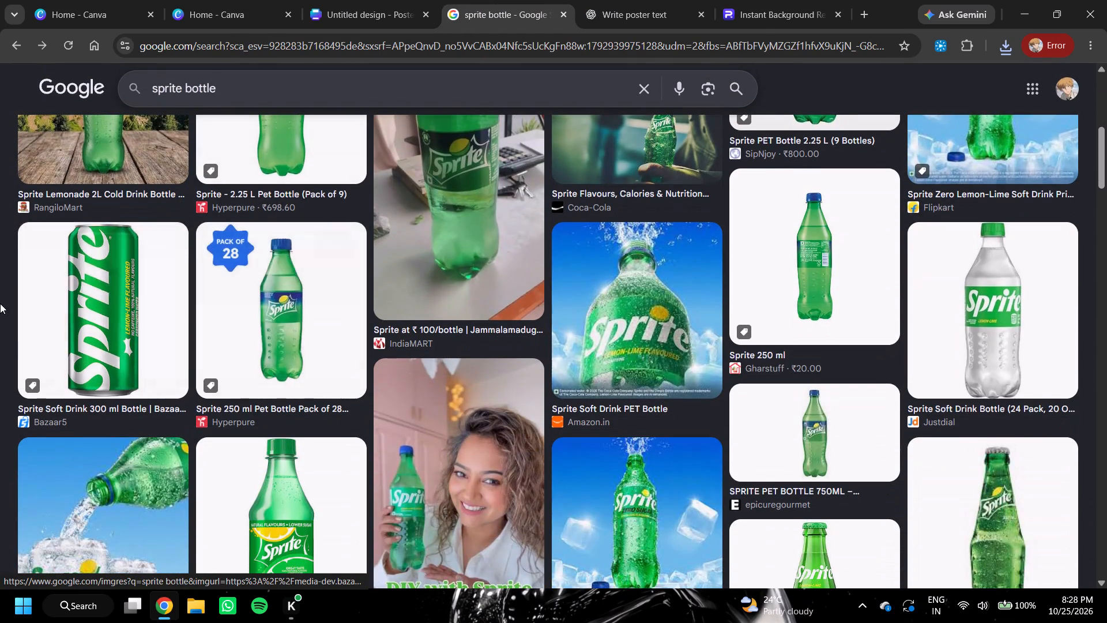
{"action": "double_click", "coordinate": [78, 295]}
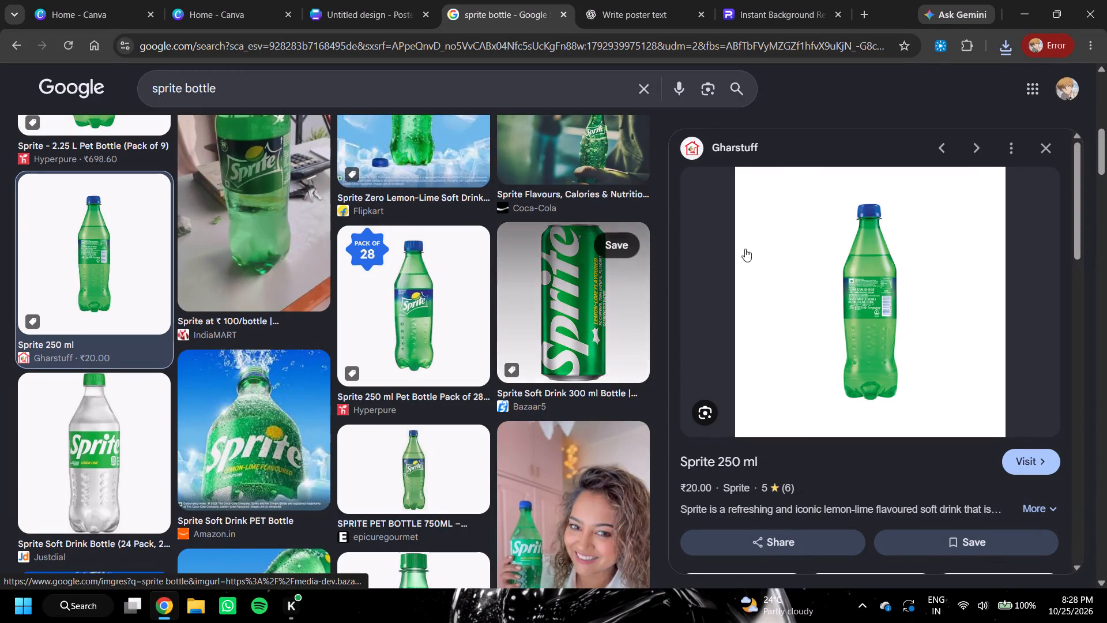
{"action": "left_click", "coordinate": [586, 291]}
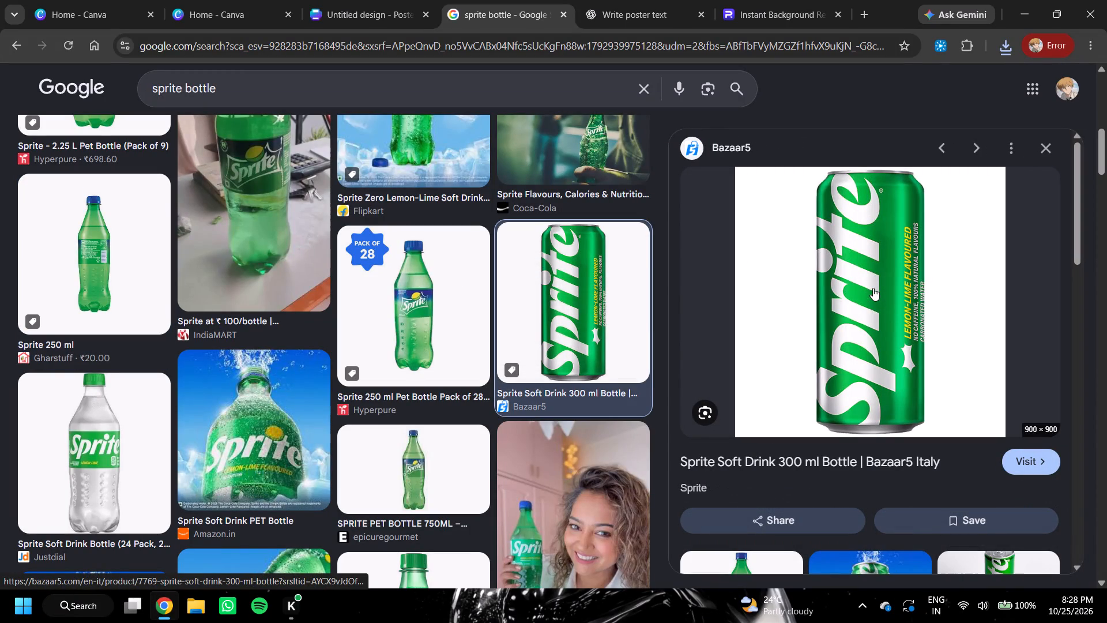
{"action": "right_click", "coordinate": [873, 288]}
{"action": "left_click", "coordinate": [940, 469]}
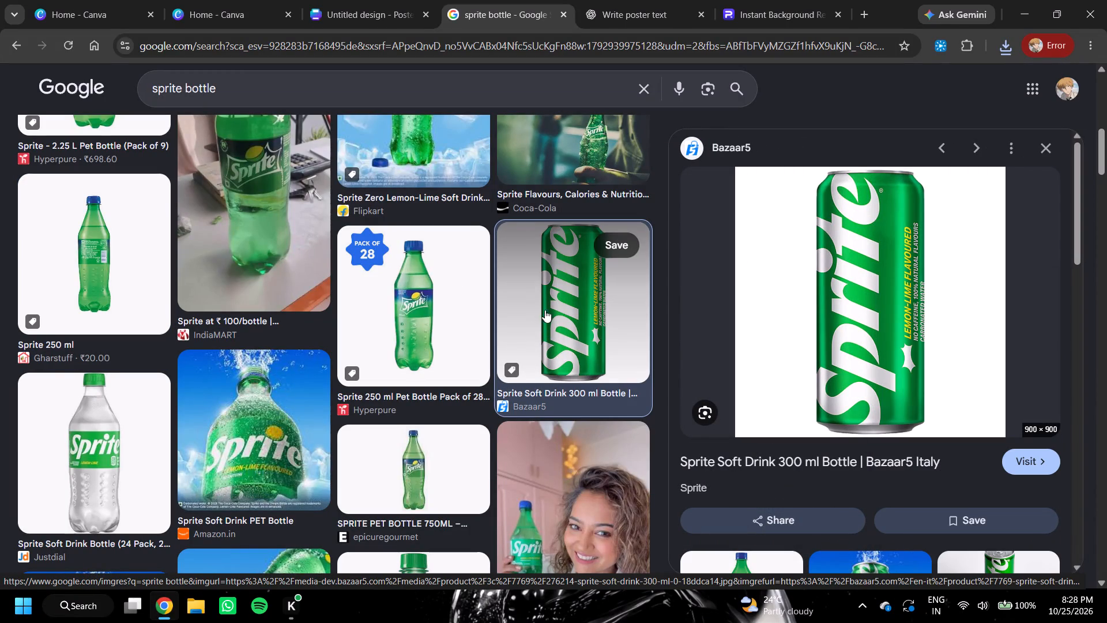
{"action": "right_click", "coordinate": [888, 265]}
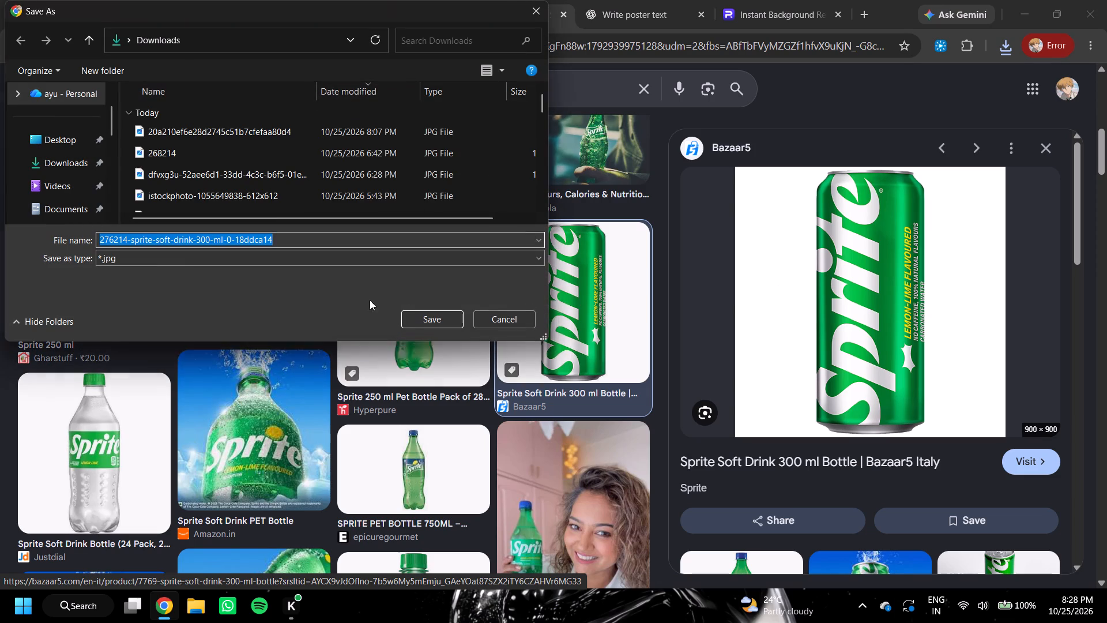
{"action": "double_click", "coordinate": [430, 320]}
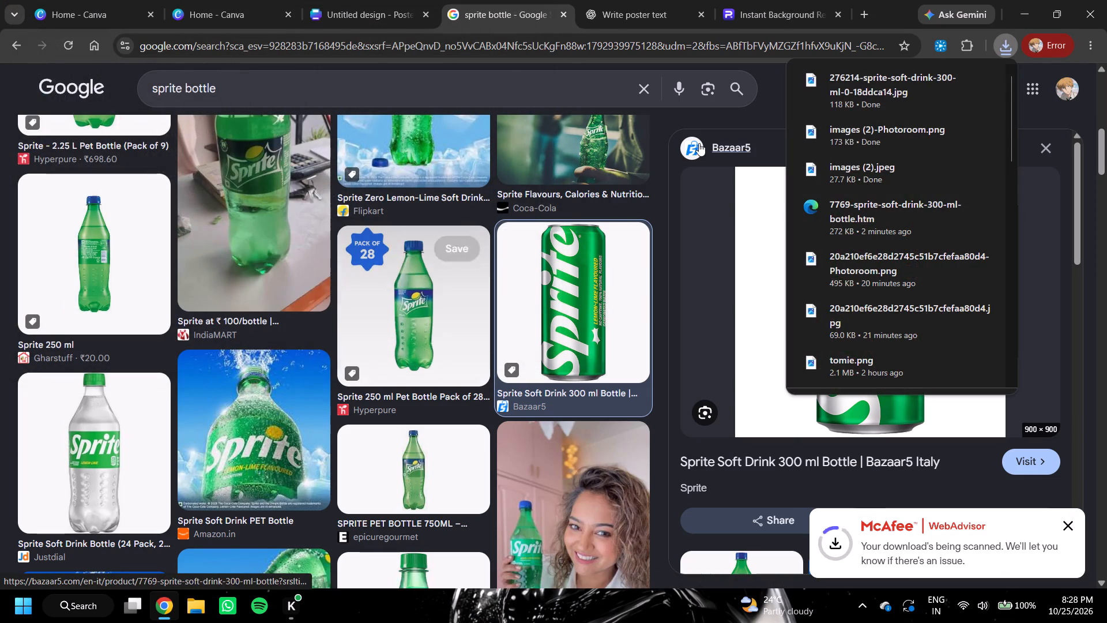
In Photoroom, replace the splash with the Sprite can JPG to remove its background, download the cutout, and dismiss the pop-up.
{"action": "double_click", "coordinate": [754, 0]}
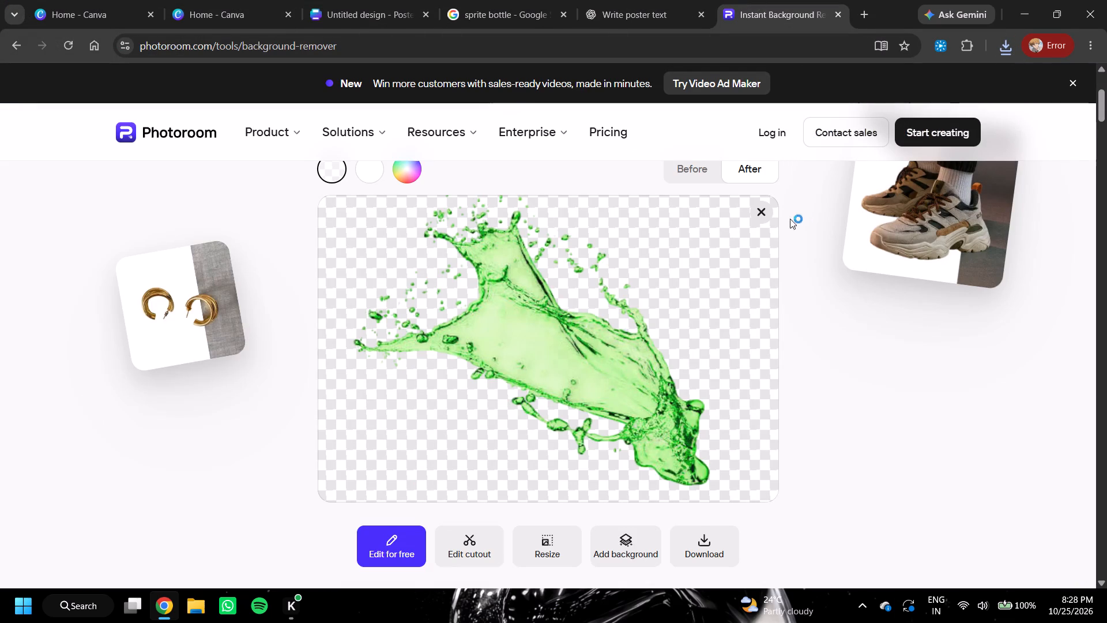
{"action": "left_click", "coordinate": [770, 216]}
{"action": "double_click", "coordinate": [539, 300]}
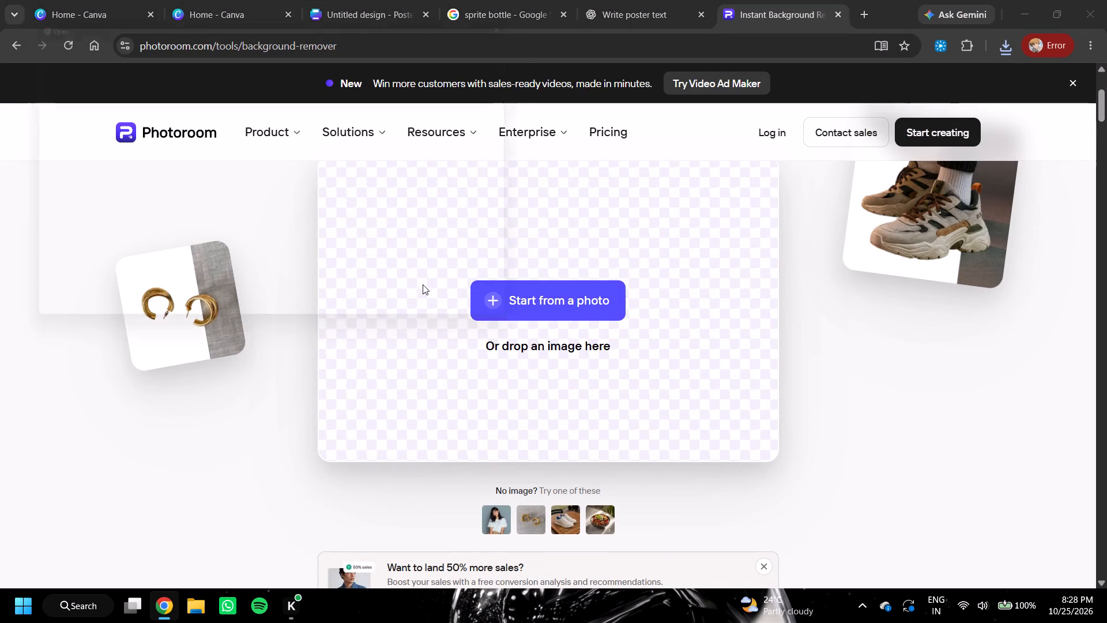
{"action": "left_click", "coordinate": [213, 136]}
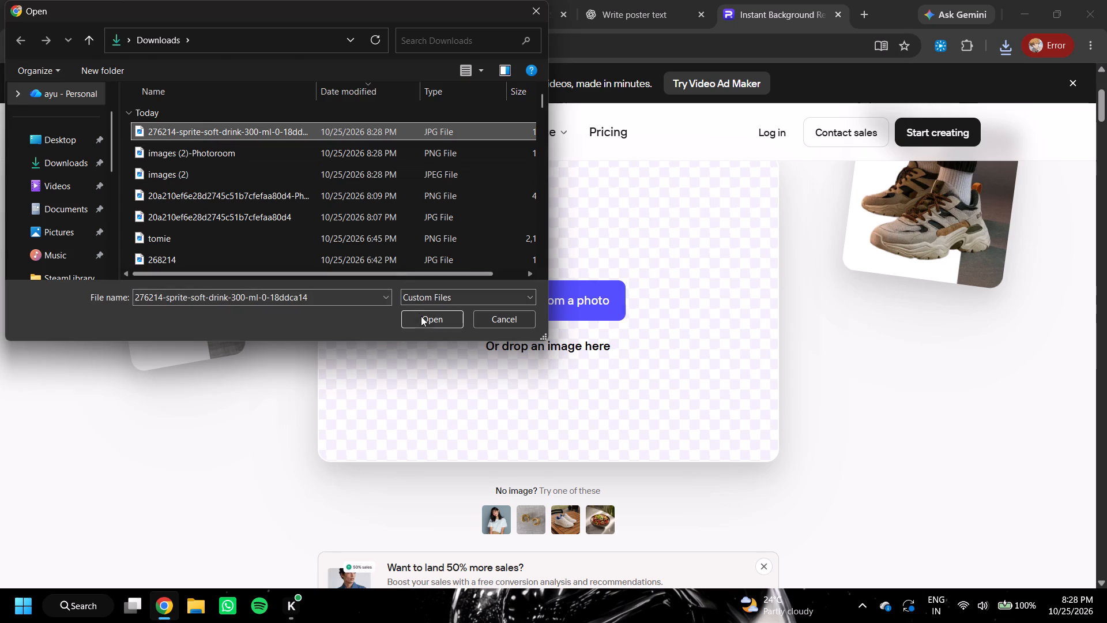
{"action": "left_click", "coordinate": [424, 320]}
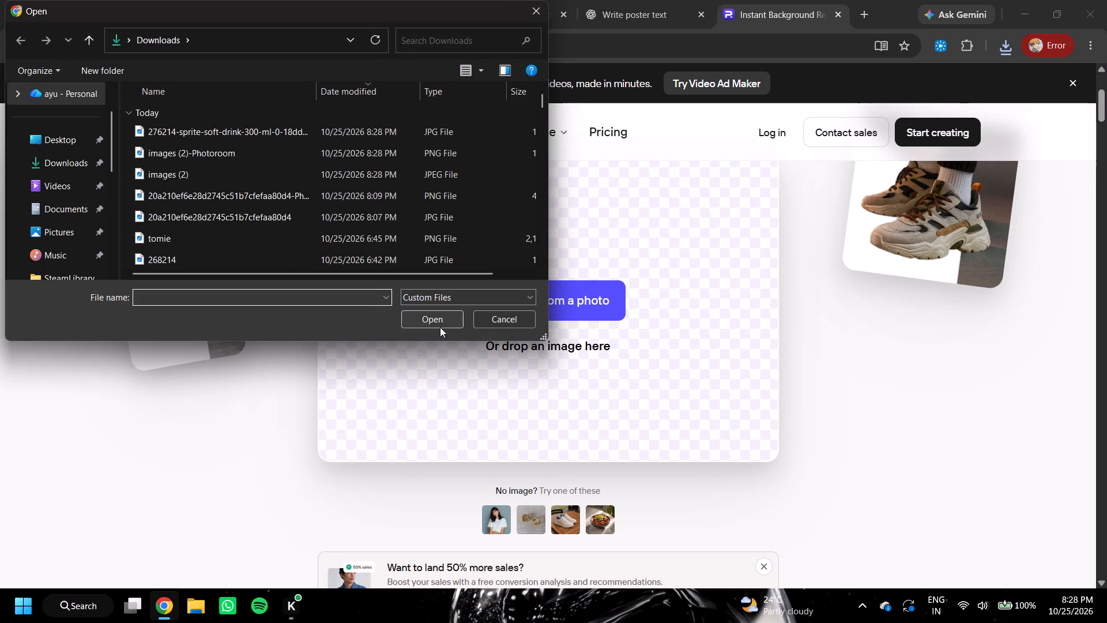
{"action": "left_click", "coordinate": [243, 137]}
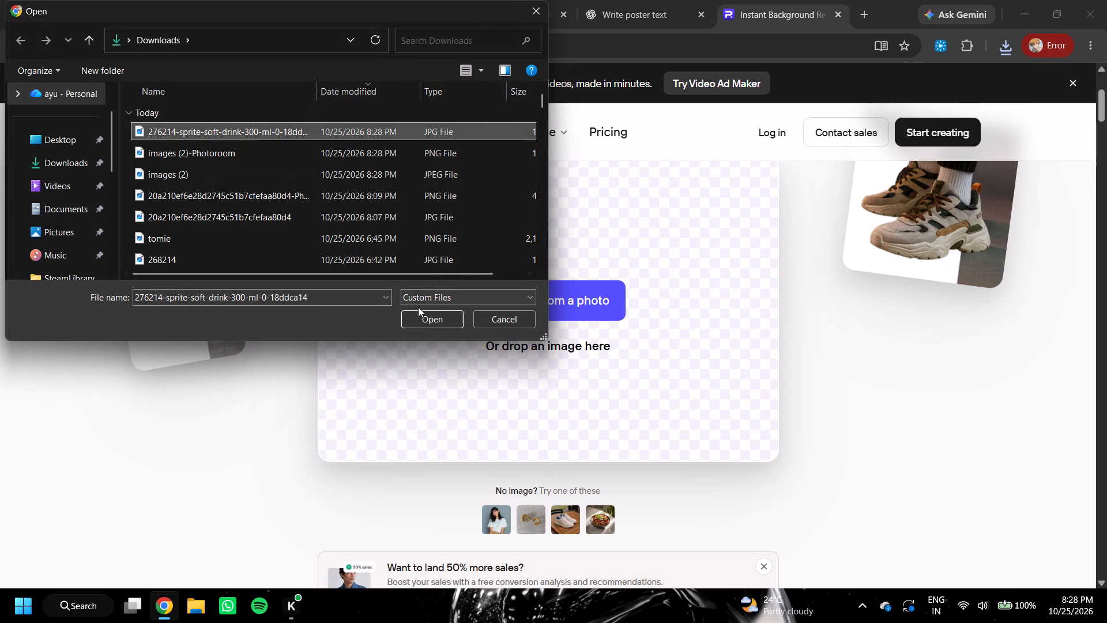
{"action": "left_click", "coordinate": [425, 311]}
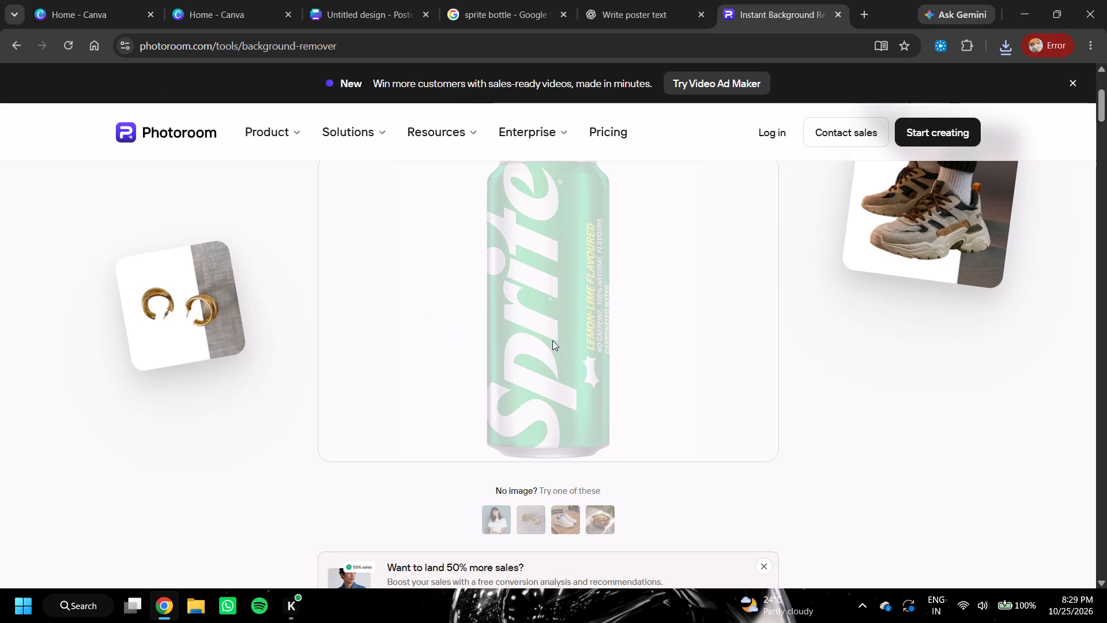
{"action": "scroll", "coordinate": [556, 336], "scroll_direction": "up", "scroll_amount": 1}
{"action": "scroll", "coordinate": [638, 317], "scroll_direction": "down", "scroll_amount": 1}
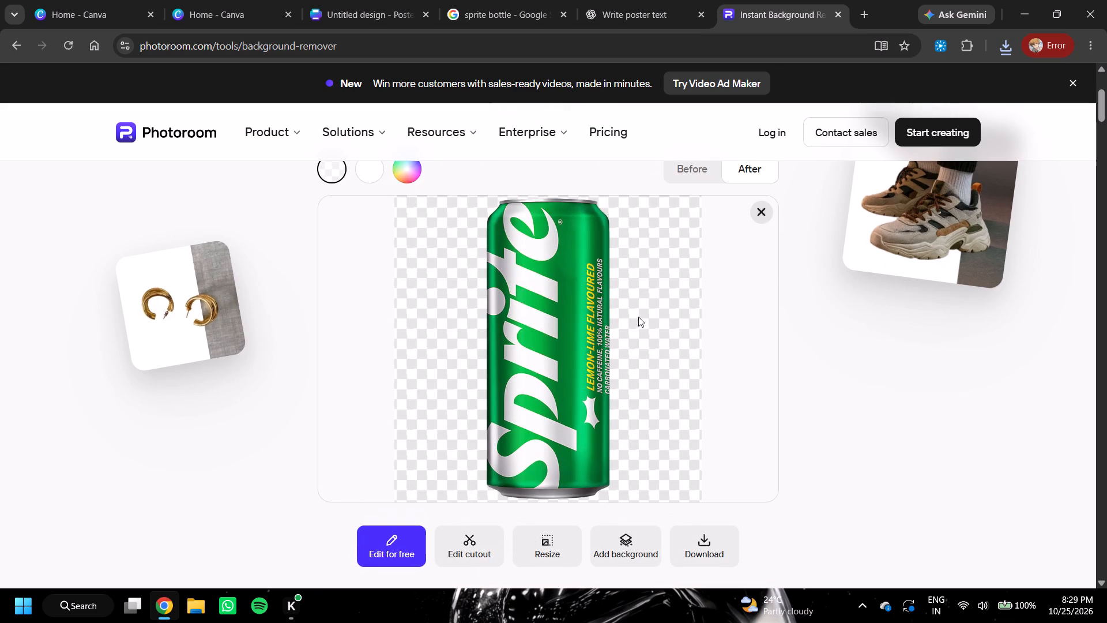
{"action": "left_click", "coordinate": [698, 547]}
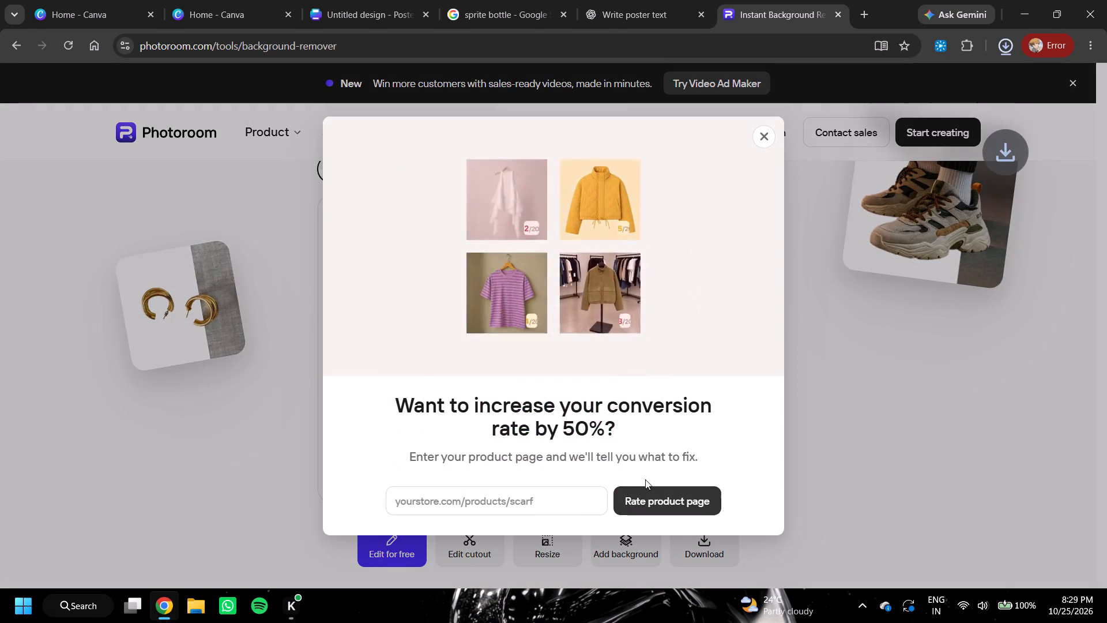
{"action": "double_click", "coordinate": [761, 134]}
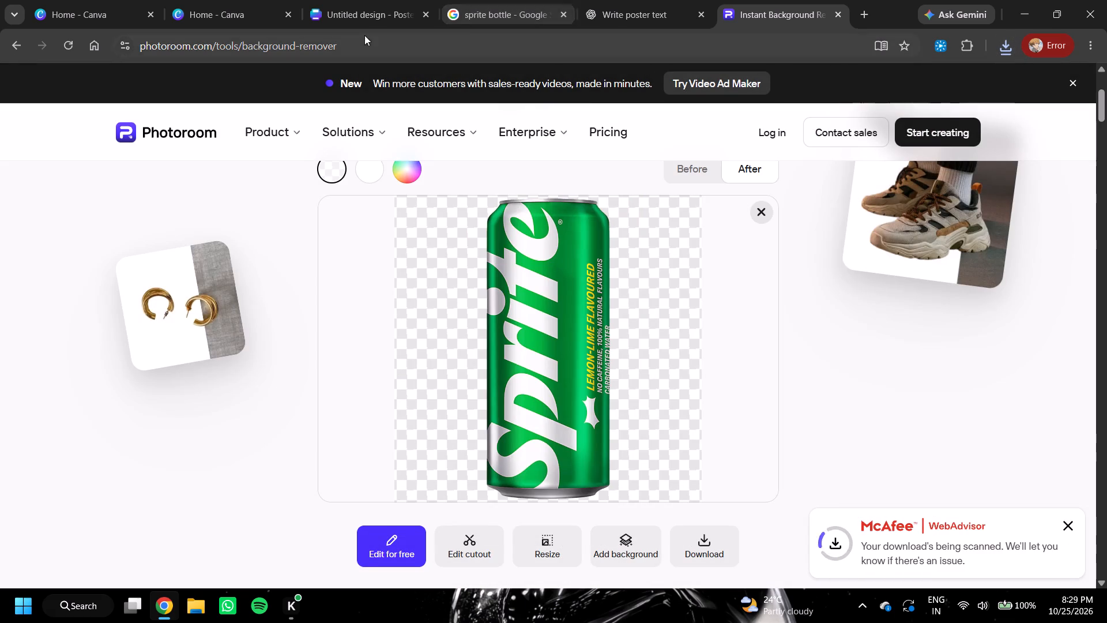
Switch to the untitled Canva poster and upload the Sprite can cutout PNG from Downloads.
{"action": "left_click", "coordinate": [356, 3]}
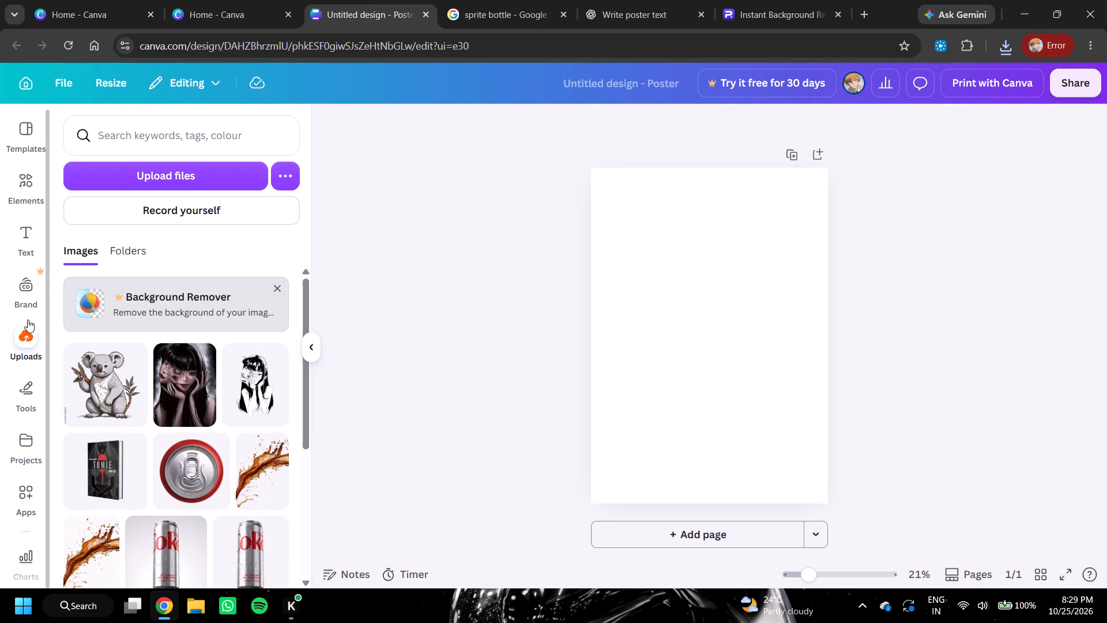
{"action": "left_click", "coordinate": [113, 183]}
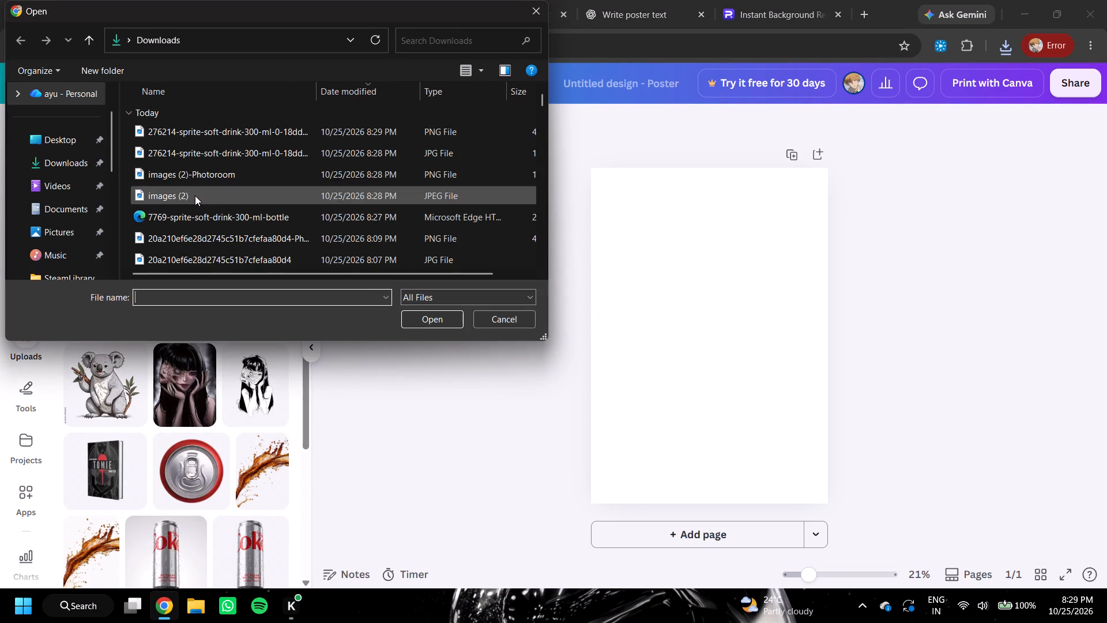
{"action": "left_click", "coordinate": [192, 132]}
{"action": "left_click", "coordinate": [434, 311]}
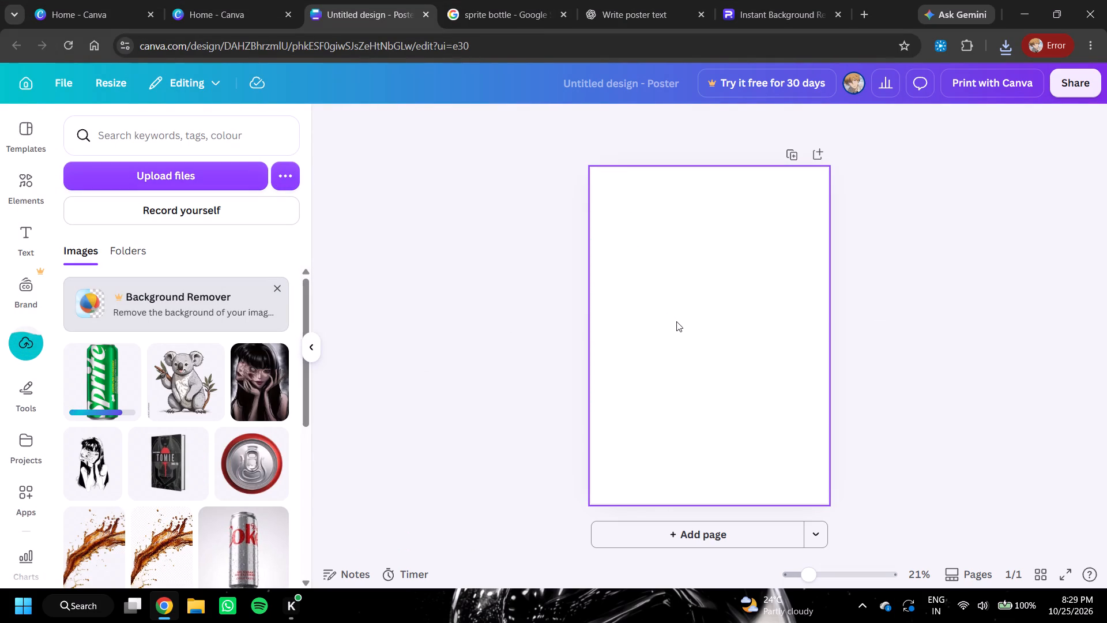
Add the uploaded Sprite can cutout to the poster page and move it into the lower half.
{"action": "double_click", "coordinate": [96, 385]}
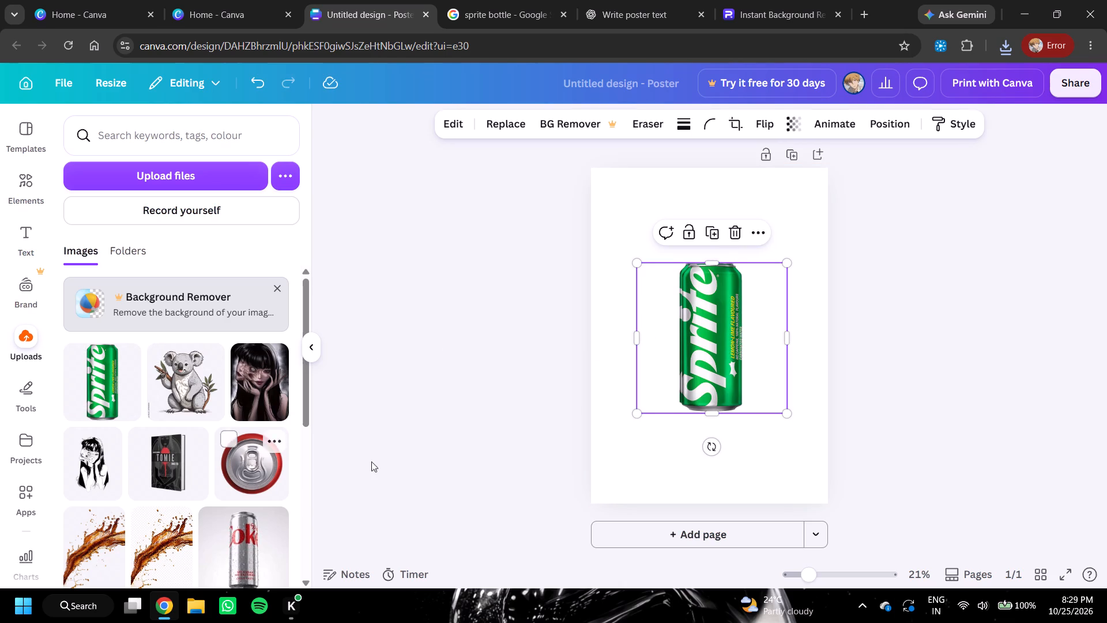
{"action": "left_click", "coordinate": [789, 411]}
{"action": "left_click_drag", "start_coordinate": [789, 411], "coordinate": [793, 421]}
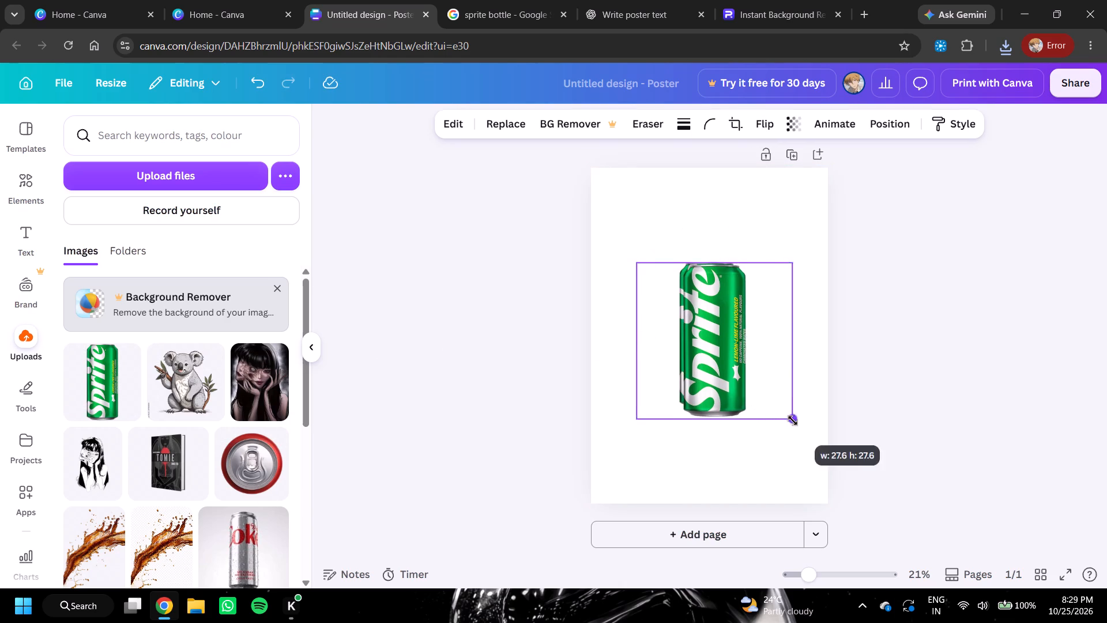
{"action": "left_click_drag", "start_coordinate": [793, 421], "coordinate": [814, 451]}
{"action": "double_click", "coordinate": [748, 238]}
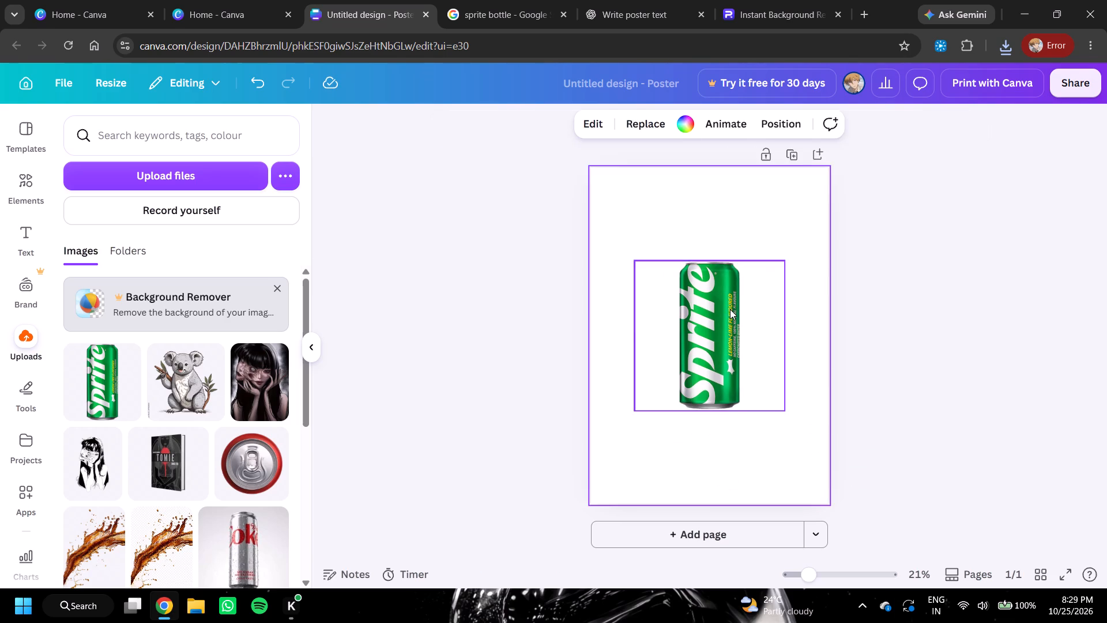
{"action": "left_click_drag", "start_coordinate": [730, 310], "coordinate": [748, 354]}
{"action": "left_click", "coordinate": [748, 354]}
{"action": "left_click_drag", "start_coordinate": [745, 347], "coordinate": [710, 291]}
{"action": "left_click_drag", "start_coordinate": [808, 455], "coordinate": [816, 470]}
{"action": "left_click", "coordinate": [816, 470]}
{"action": "double_click", "coordinate": [735, 412]}
{"action": "double_click", "coordinate": [883, 413]}
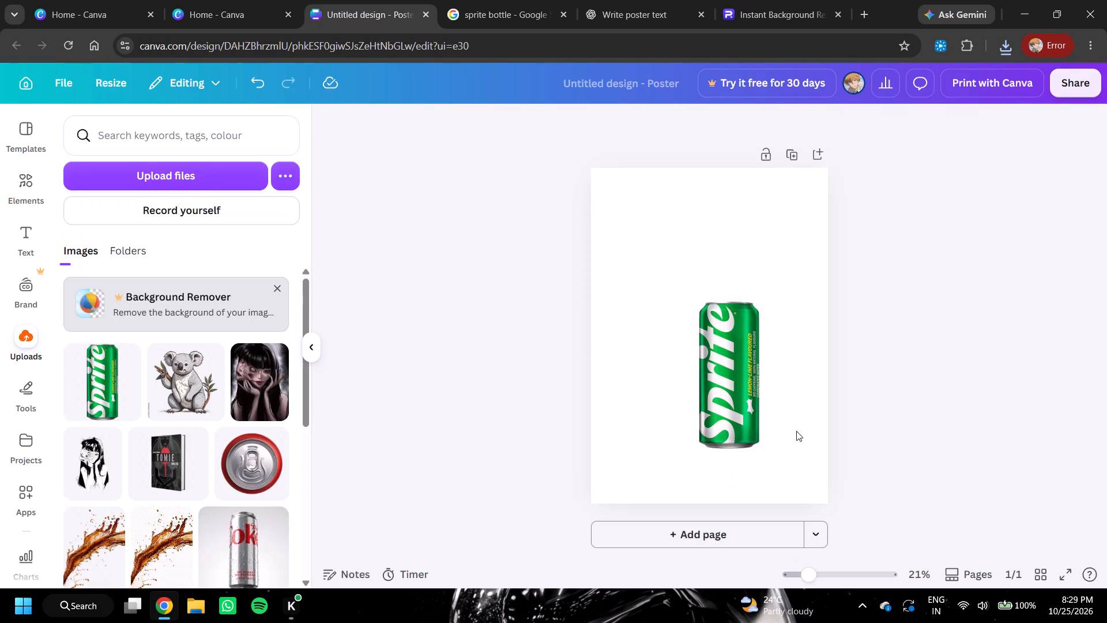
Enlarge the Sprite can to about half the poster's height and centre it horizontally, slightly below the page's middle.
{"action": "left_click", "coordinate": [739, 411]}
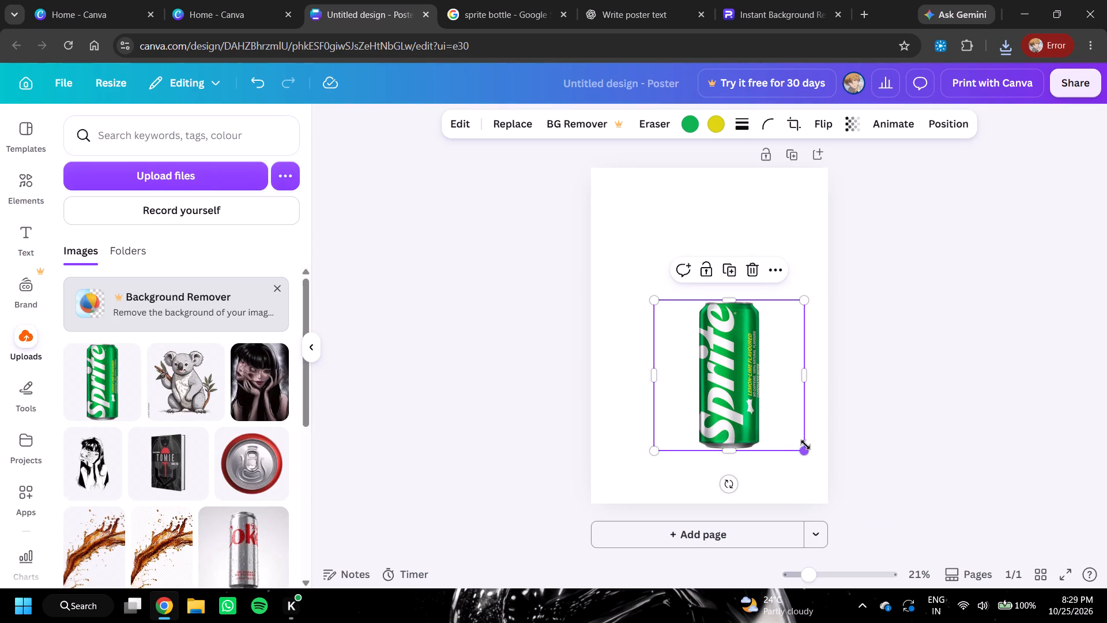
{"action": "left_click_drag", "start_coordinate": [805, 446], "coordinate": [815, 463]}
{"action": "left_click", "coordinate": [815, 463]}
{"action": "left_click_drag", "start_coordinate": [728, 387], "coordinate": [706, 331]}
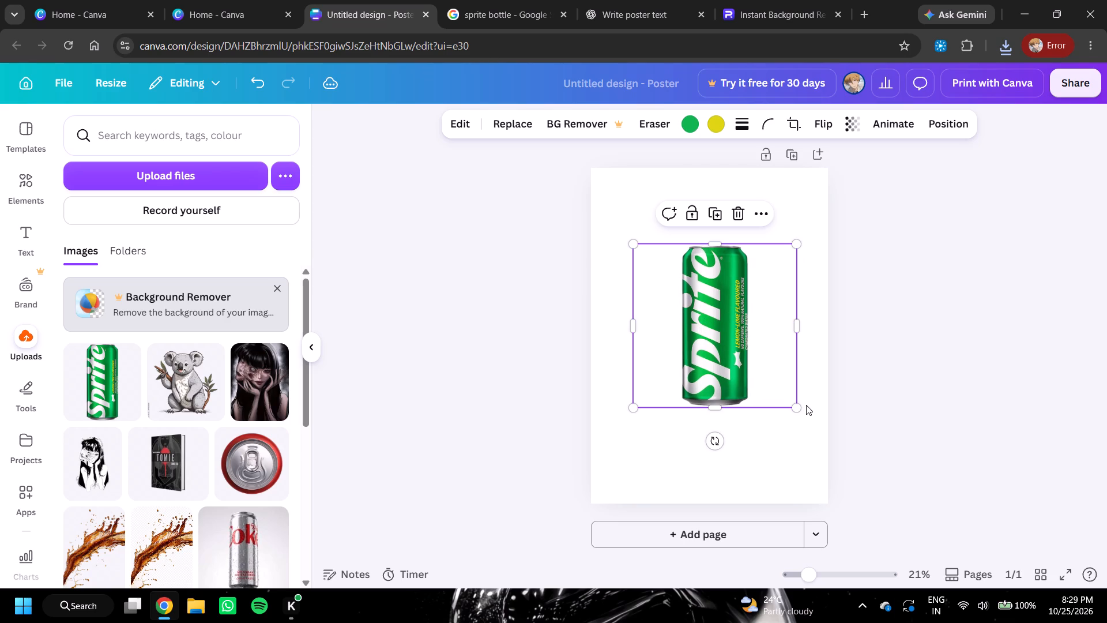
{"action": "left_click_drag", "start_coordinate": [794, 408], "coordinate": [812, 432]}
{"action": "left_click", "coordinate": [812, 432]}
{"action": "left_click_drag", "start_coordinate": [729, 372], "coordinate": [715, 385]}
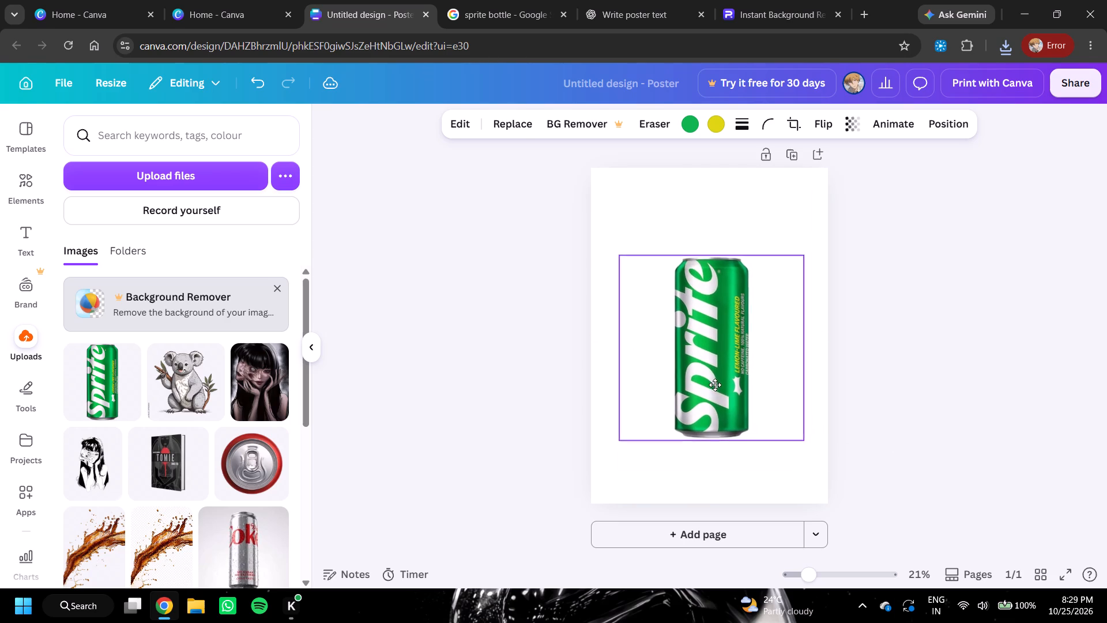
{"action": "left_click_drag", "start_coordinate": [715, 385], "coordinate": [709, 397]}
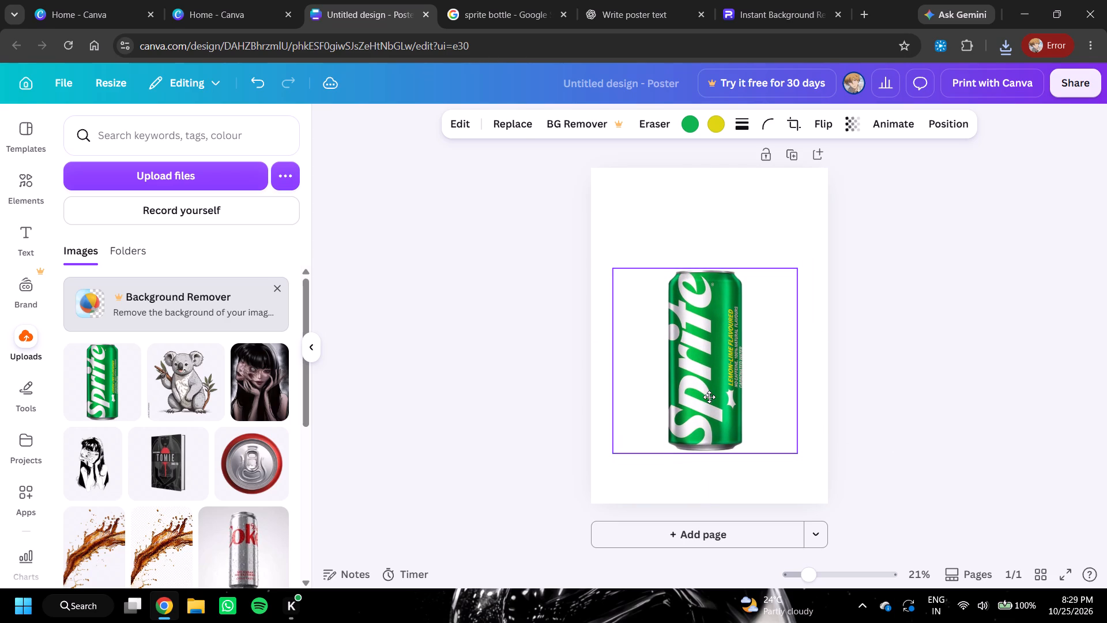
{"action": "left_click_drag", "start_coordinate": [709, 397], "coordinate": [711, 407]}
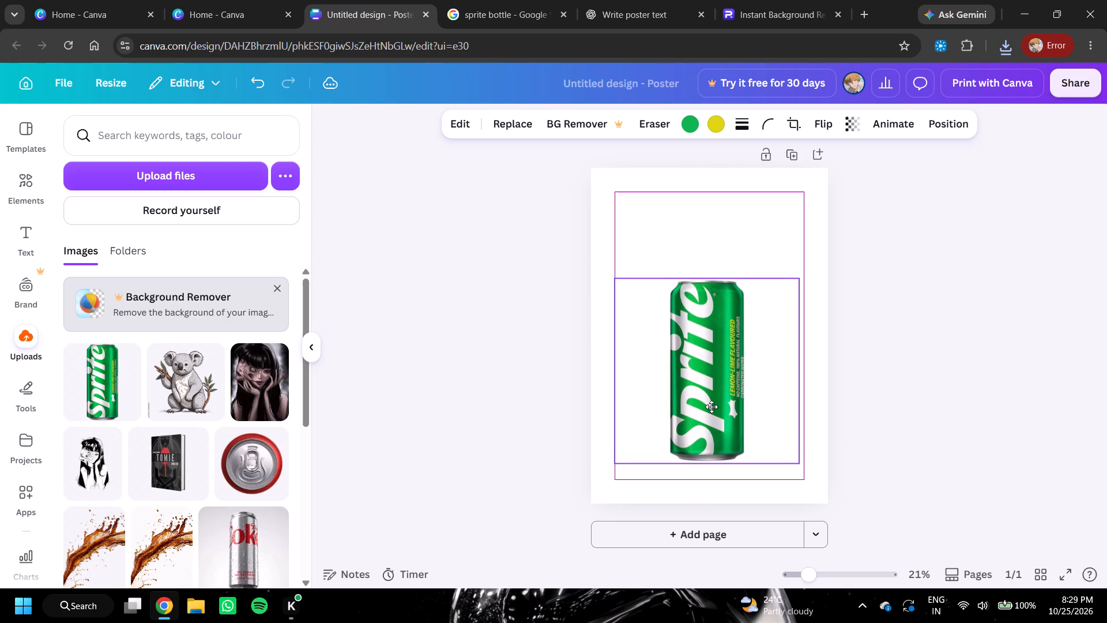
{"action": "left_click_drag", "start_coordinate": [711, 407], "coordinate": [714, 408]}
{"action": "left_click", "coordinate": [714, 408]}
{"action": "left_click", "coordinate": [835, 366]}
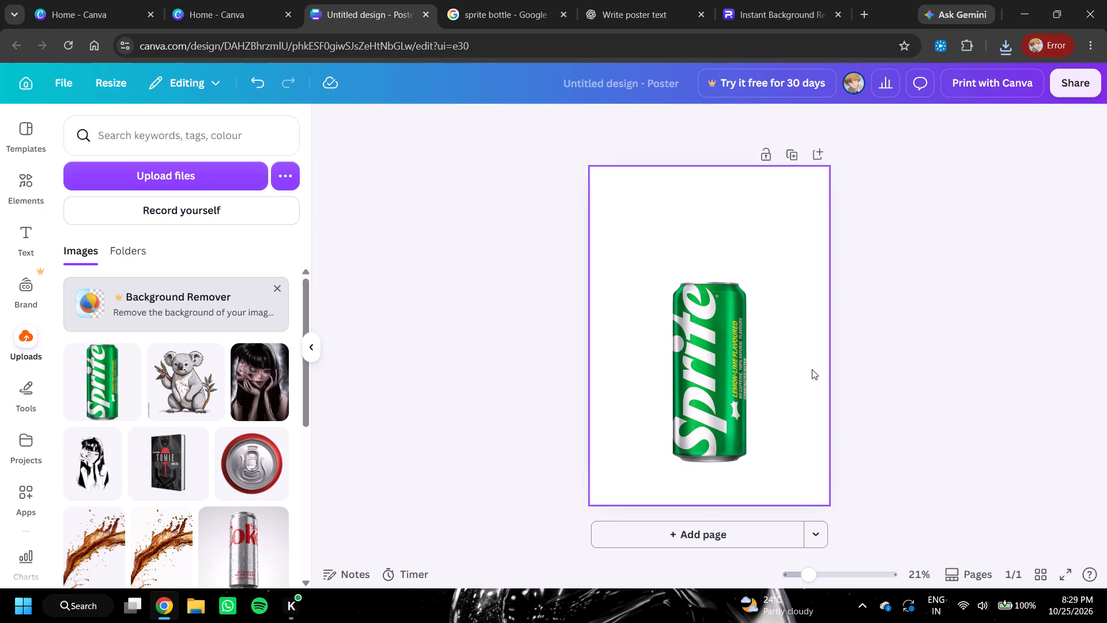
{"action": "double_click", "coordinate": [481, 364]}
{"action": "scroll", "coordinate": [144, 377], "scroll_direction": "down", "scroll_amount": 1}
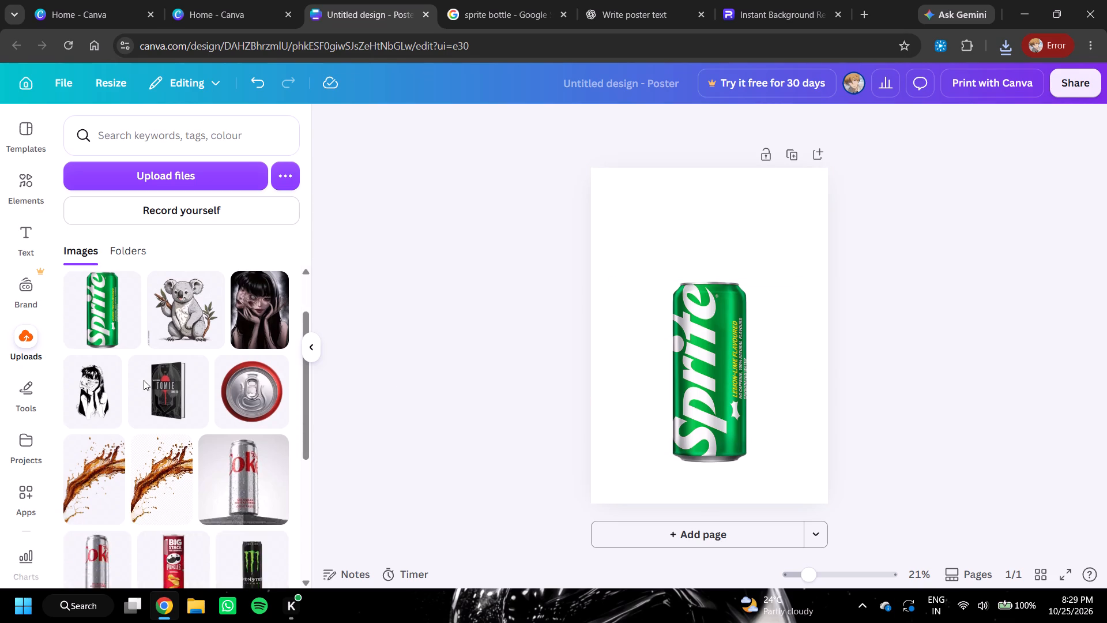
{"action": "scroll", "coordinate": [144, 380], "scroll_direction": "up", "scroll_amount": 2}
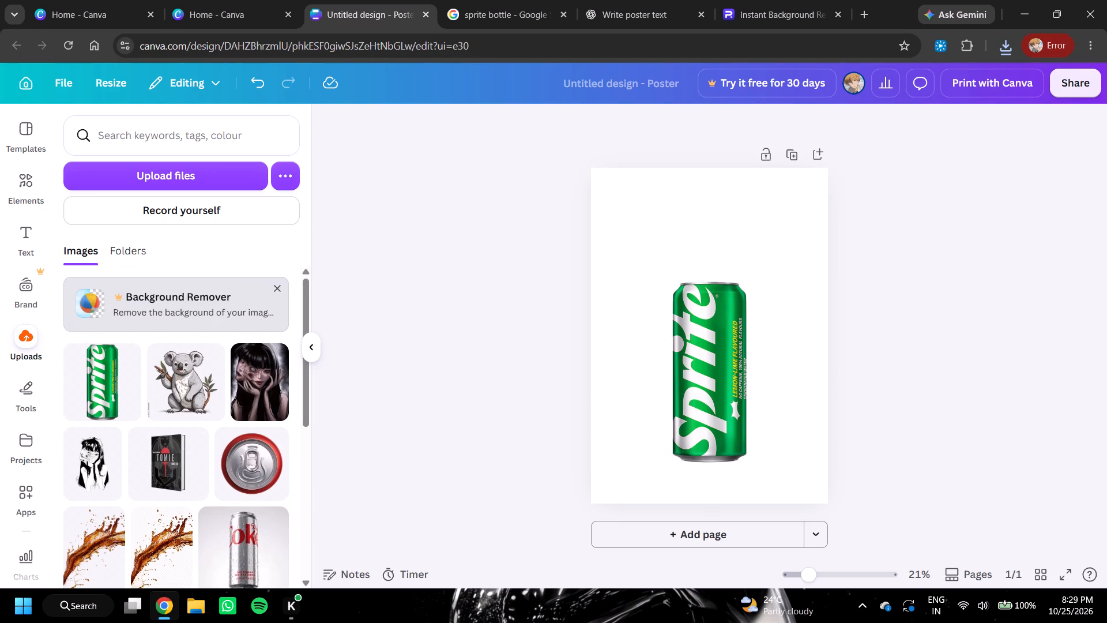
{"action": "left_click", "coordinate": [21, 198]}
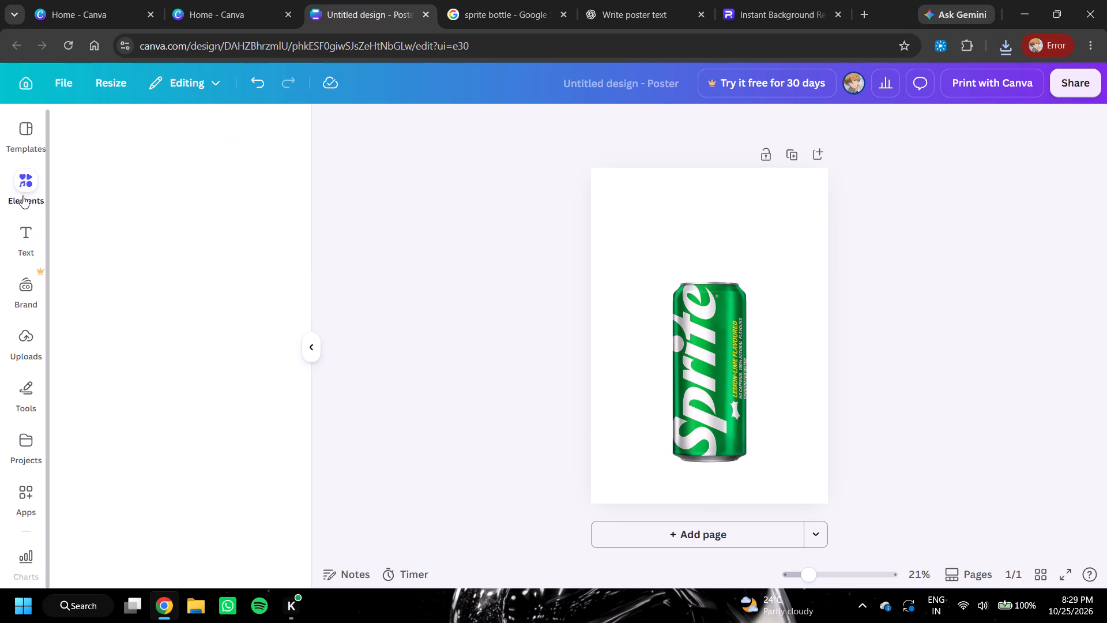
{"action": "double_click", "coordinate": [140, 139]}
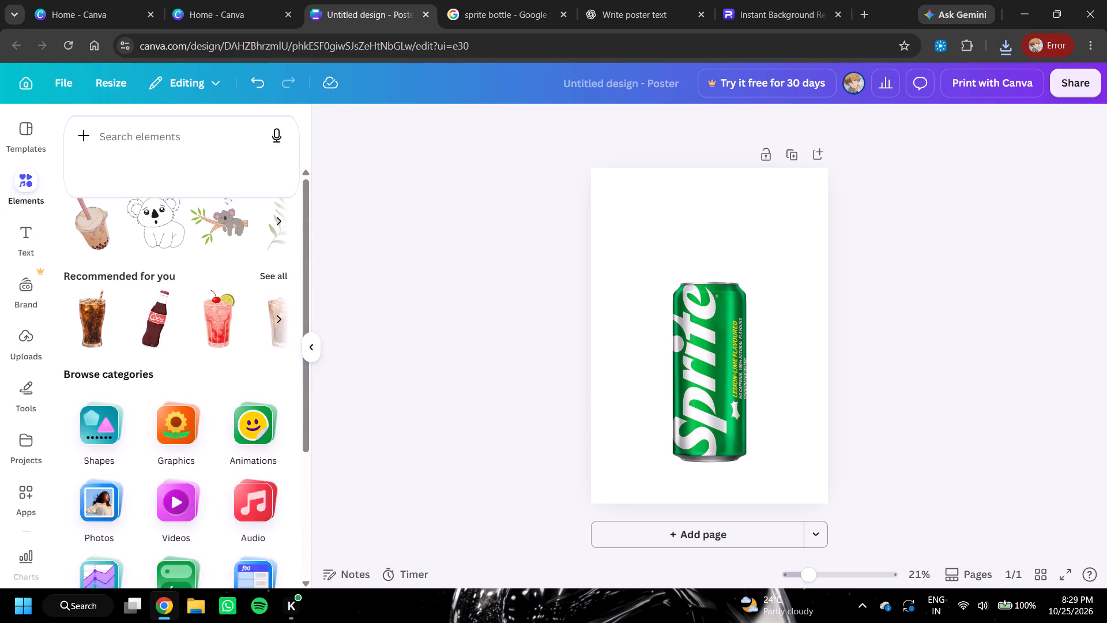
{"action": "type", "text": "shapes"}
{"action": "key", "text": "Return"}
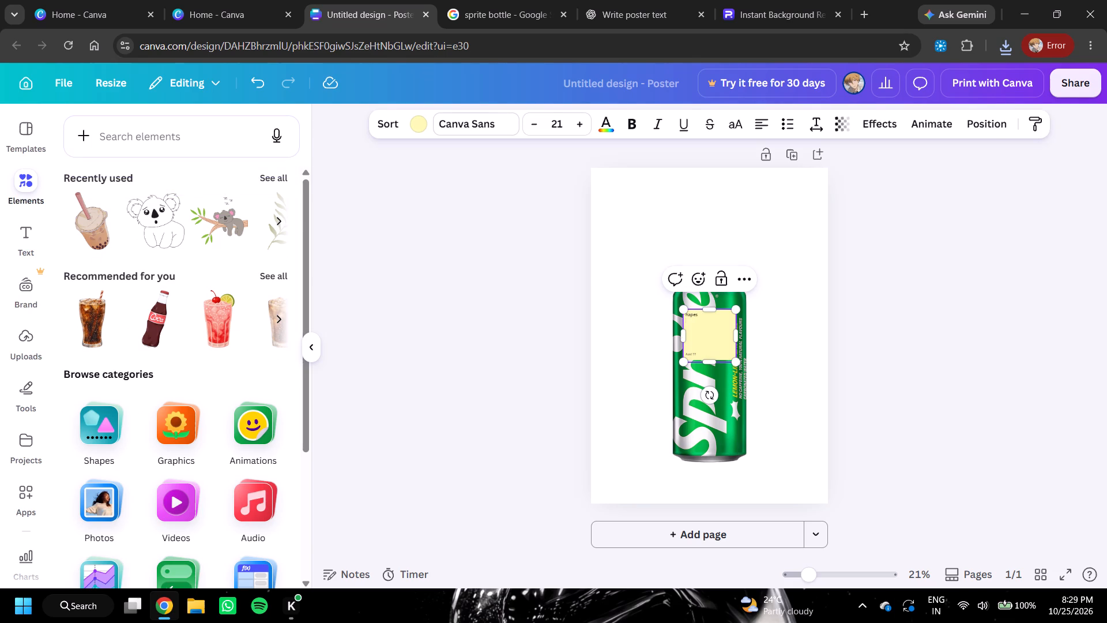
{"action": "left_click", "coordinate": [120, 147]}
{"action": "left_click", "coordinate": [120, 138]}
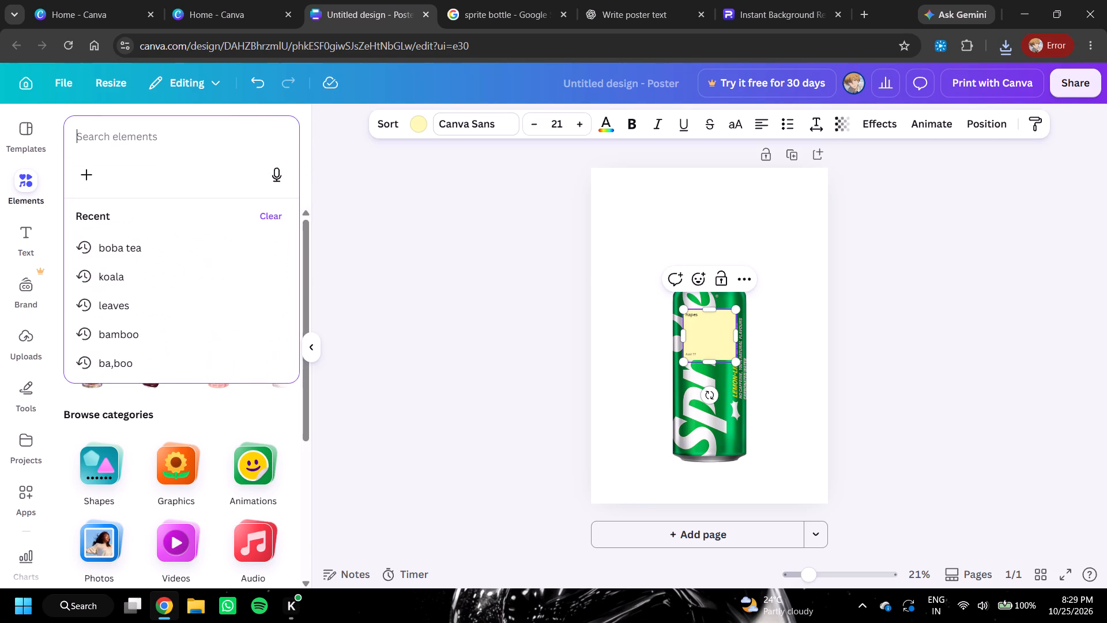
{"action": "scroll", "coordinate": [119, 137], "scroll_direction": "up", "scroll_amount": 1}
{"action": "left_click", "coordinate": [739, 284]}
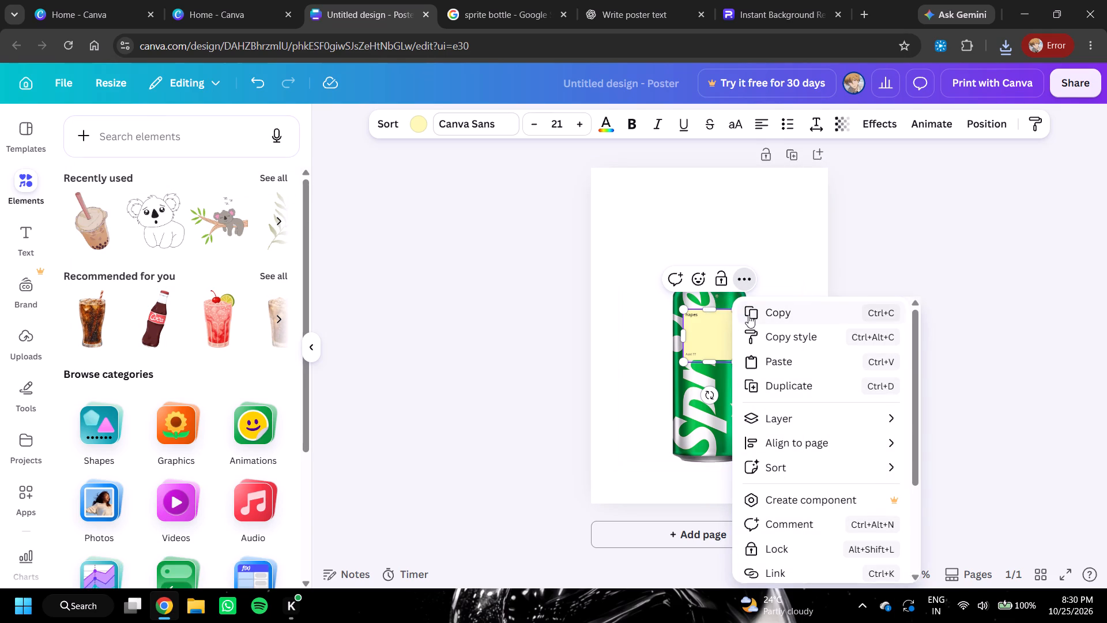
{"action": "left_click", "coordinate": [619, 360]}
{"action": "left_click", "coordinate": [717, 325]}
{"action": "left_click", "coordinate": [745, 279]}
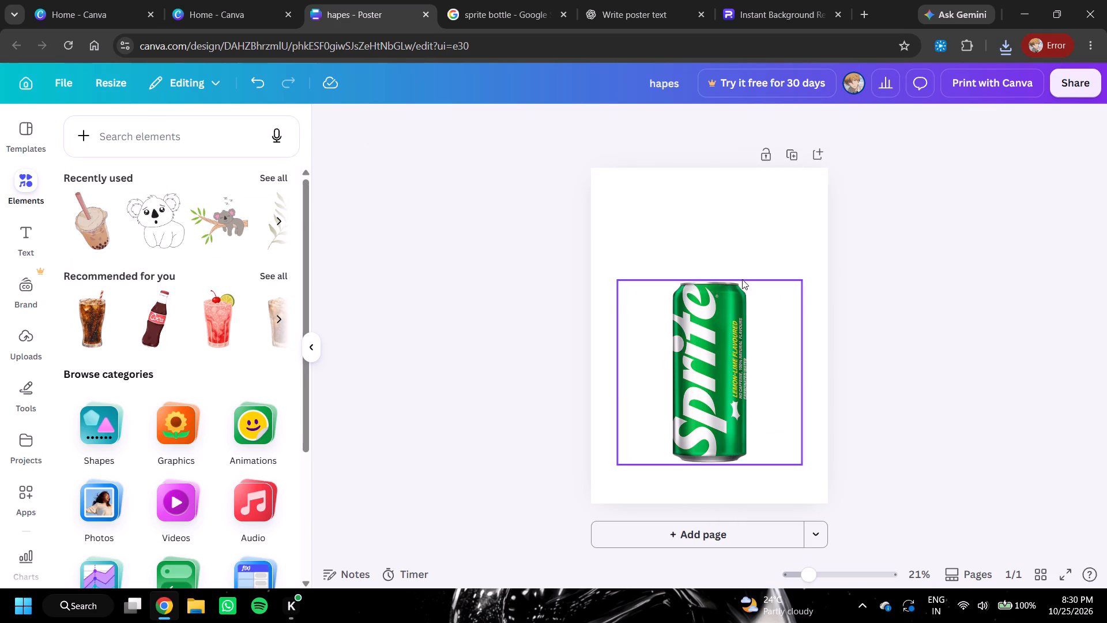
Search the design elements for "shapes" and restrict the results to the Shapes category.
{"action": "left_click", "coordinate": [148, 146]}
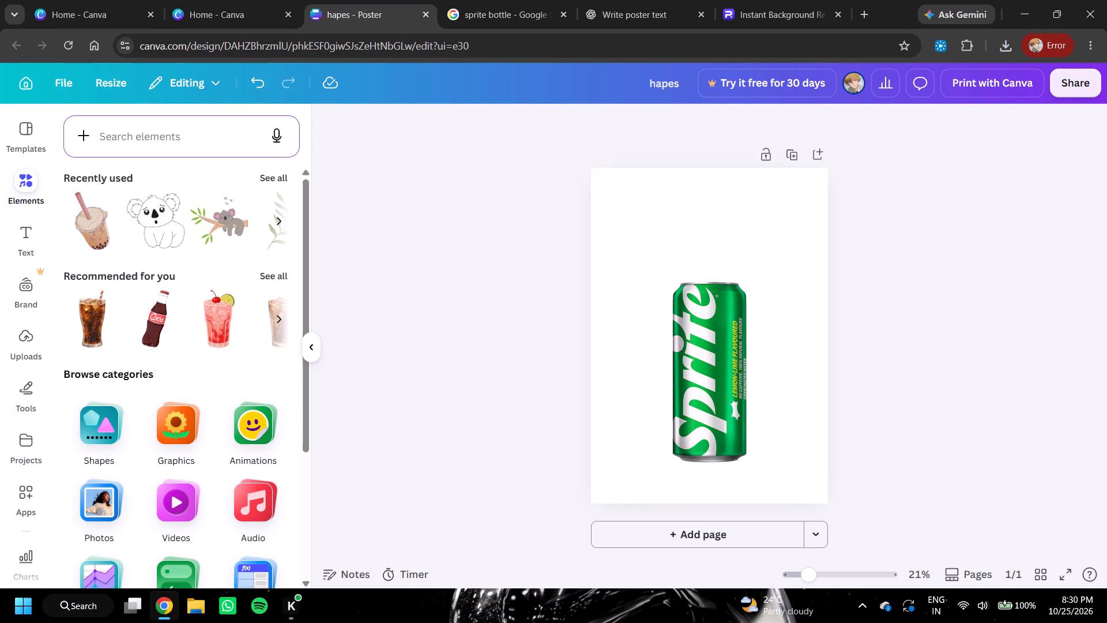
{"action": "left_click", "coordinate": [145, 136]}
{"action": "key", "text": "s"}
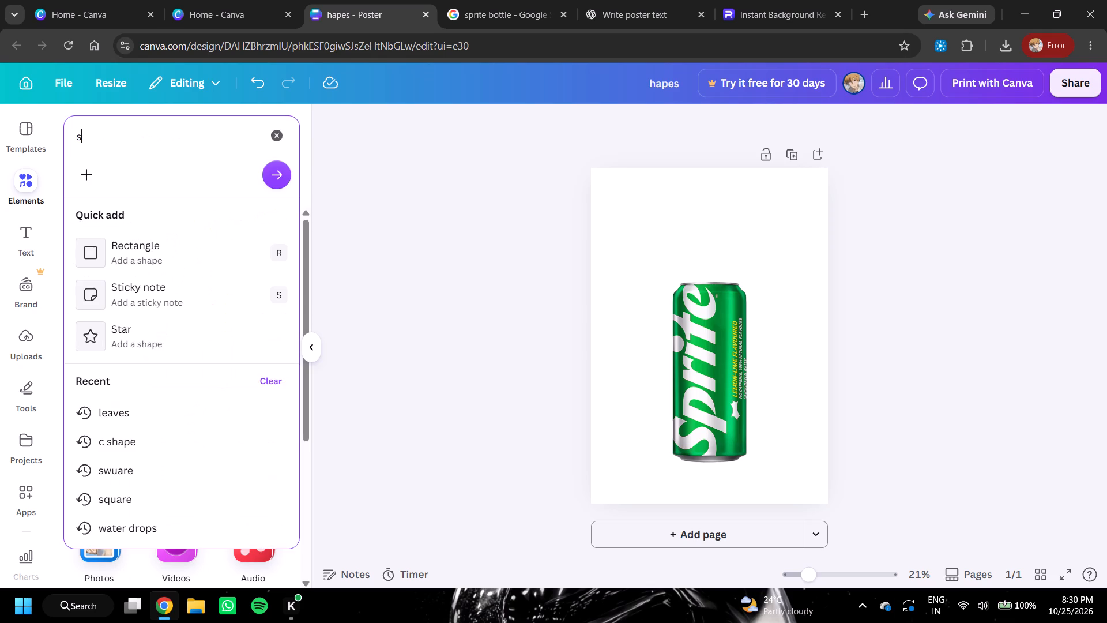
{"action": "type", "text": "hapes"}
{"action": "key", "text": "Return"}
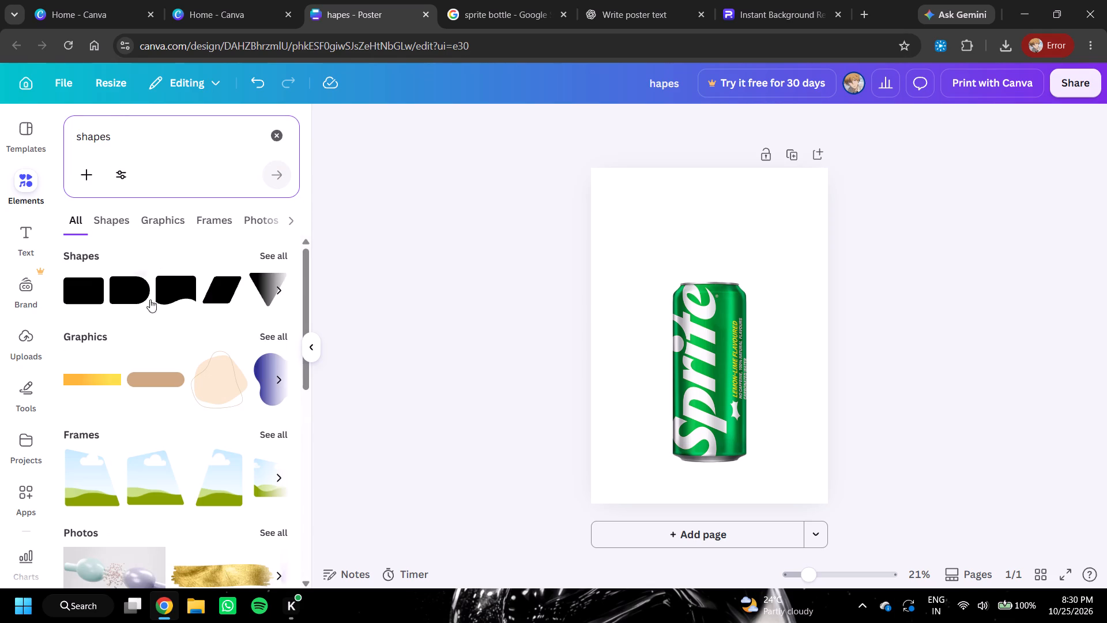
{"action": "scroll", "coordinate": [179, 301], "scroll_direction": "down", "scroll_amount": 2}
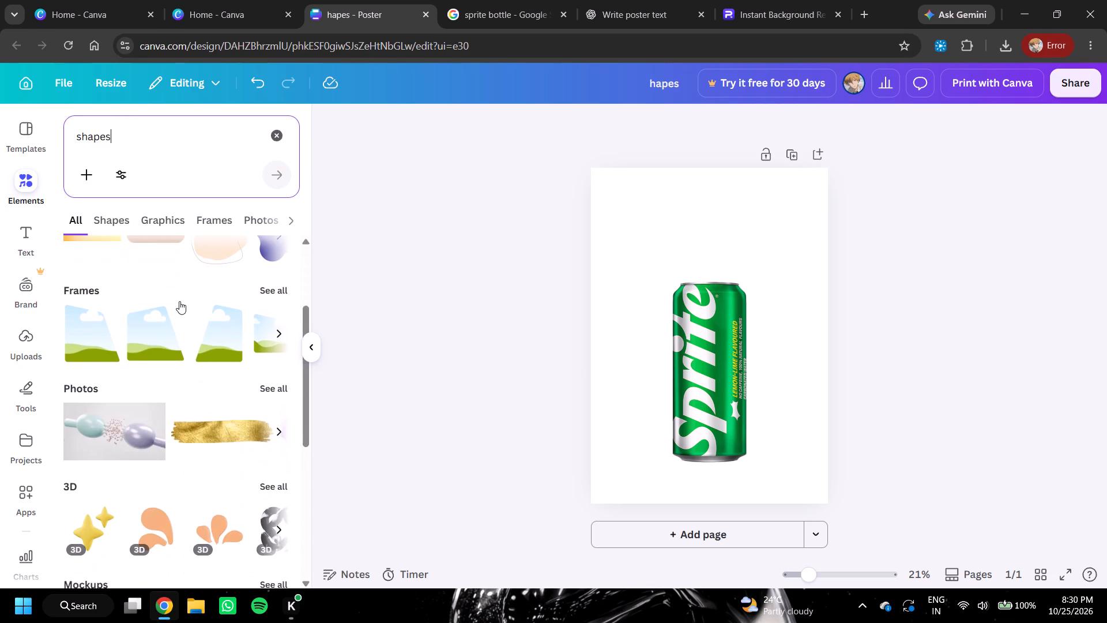
{"action": "scroll", "coordinate": [179, 301], "scroll_direction": "down", "scroll_amount": 1}
{"action": "scroll", "coordinate": [167, 291], "scroll_direction": "up", "scroll_amount": 1}
{"action": "left_click", "coordinate": [112, 219]}
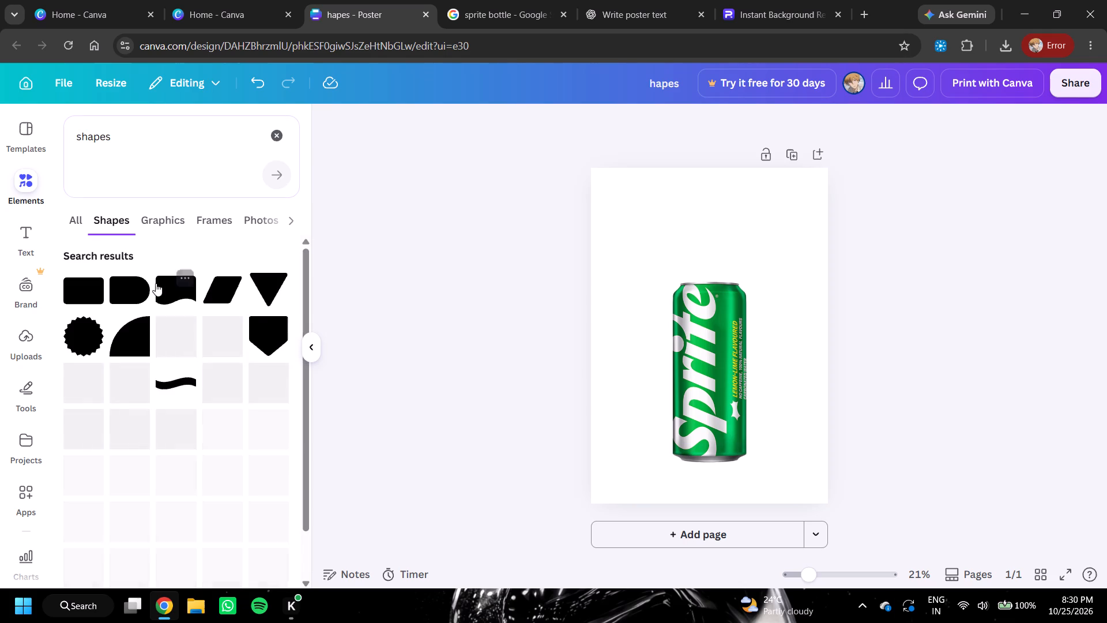
Look through the shape results for one that suits the Sprite poster.
{"action": "scroll", "coordinate": [158, 291], "scroll_direction": "down", "scroll_amount": 2}
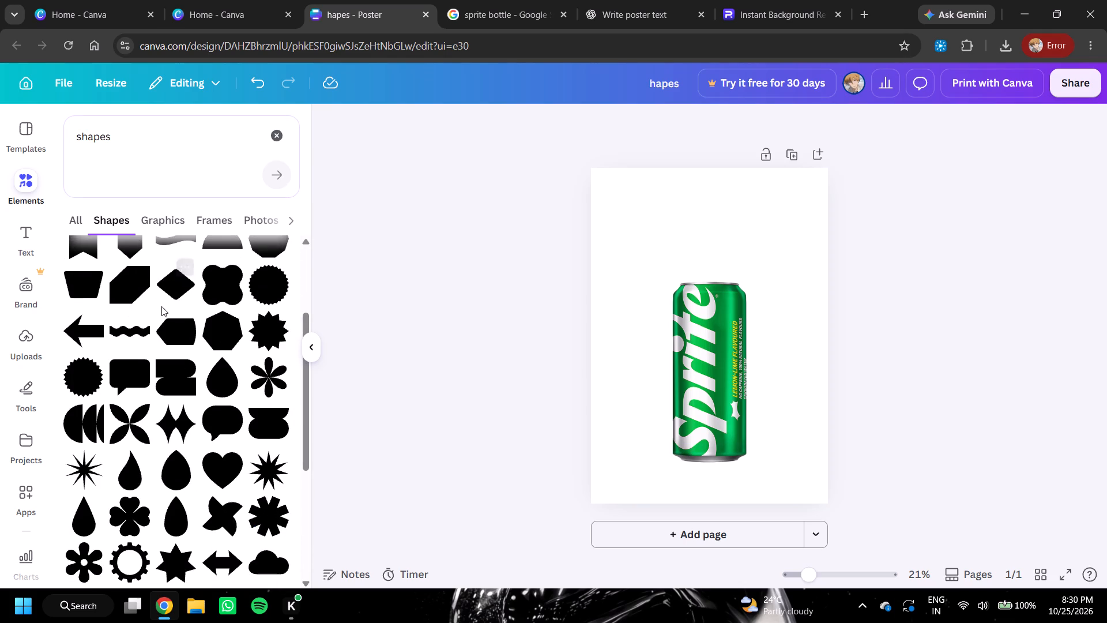
{"action": "scroll", "coordinate": [161, 306], "scroll_direction": "down", "scroll_amount": 3}
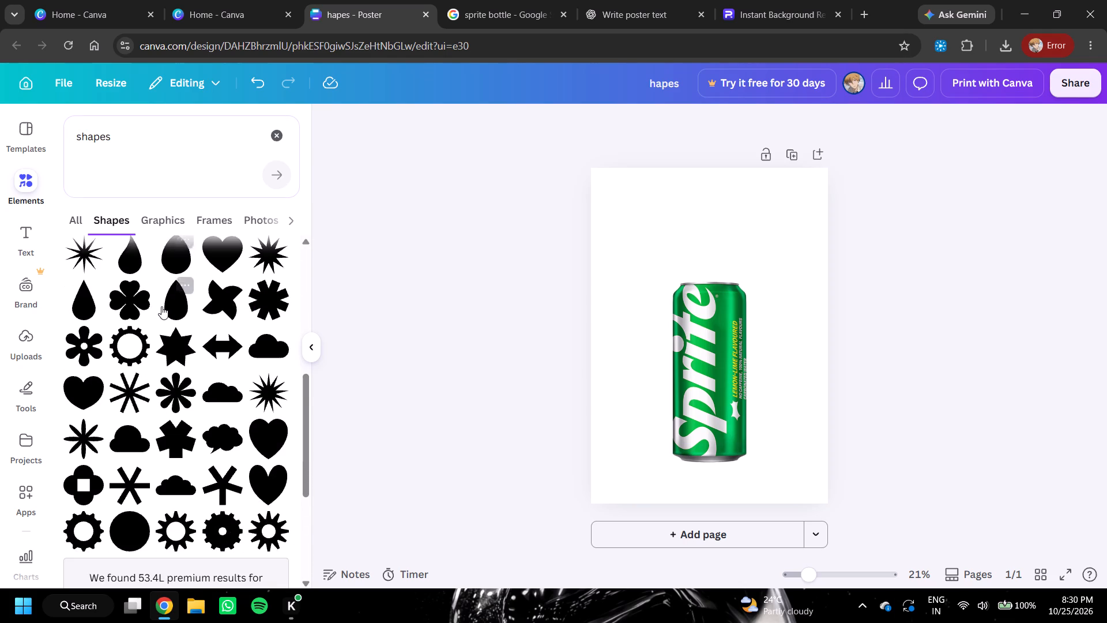
{"action": "scroll", "coordinate": [161, 306], "scroll_direction": "down", "scroll_amount": 6}
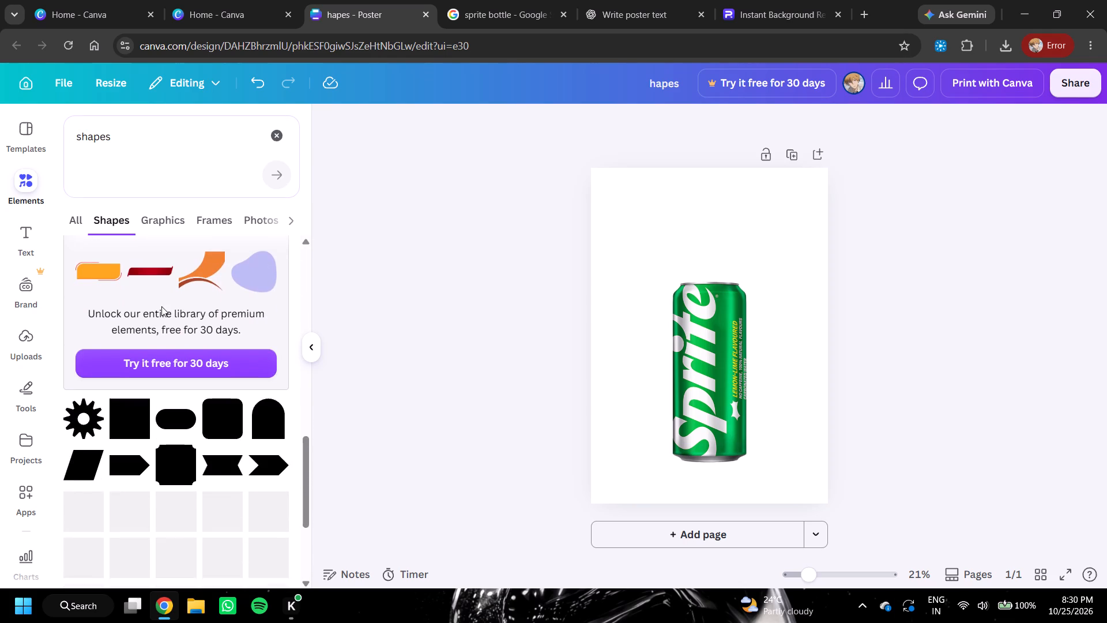
{"action": "scroll", "coordinate": [161, 306], "scroll_direction": "down", "scroll_amount": 2}
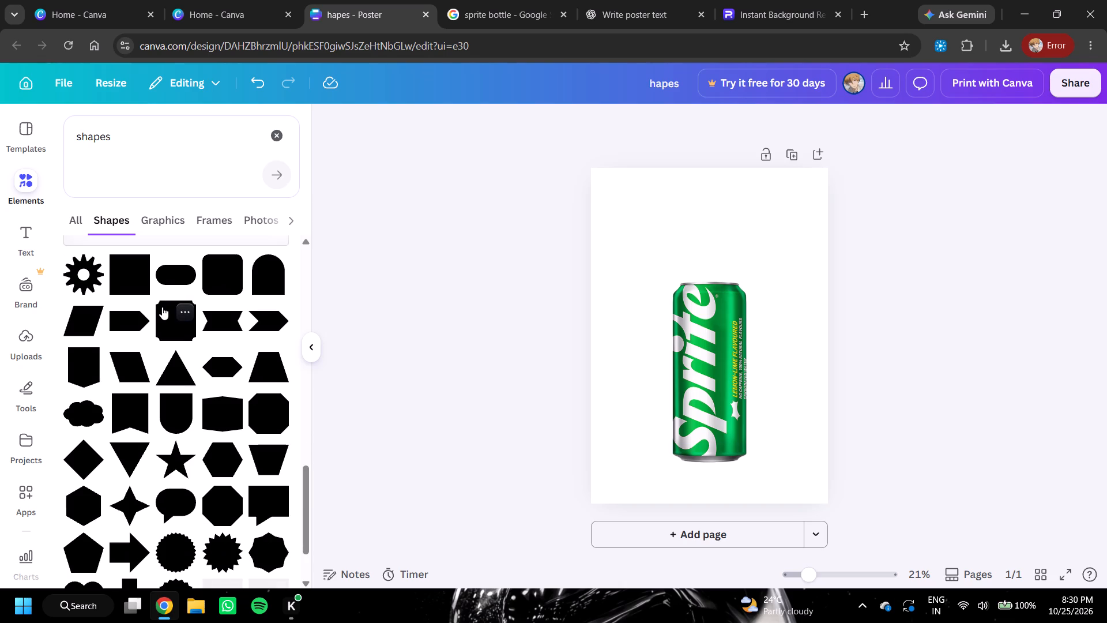
{"action": "scroll", "coordinate": [163, 309], "scroll_direction": "down", "scroll_amount": 4}
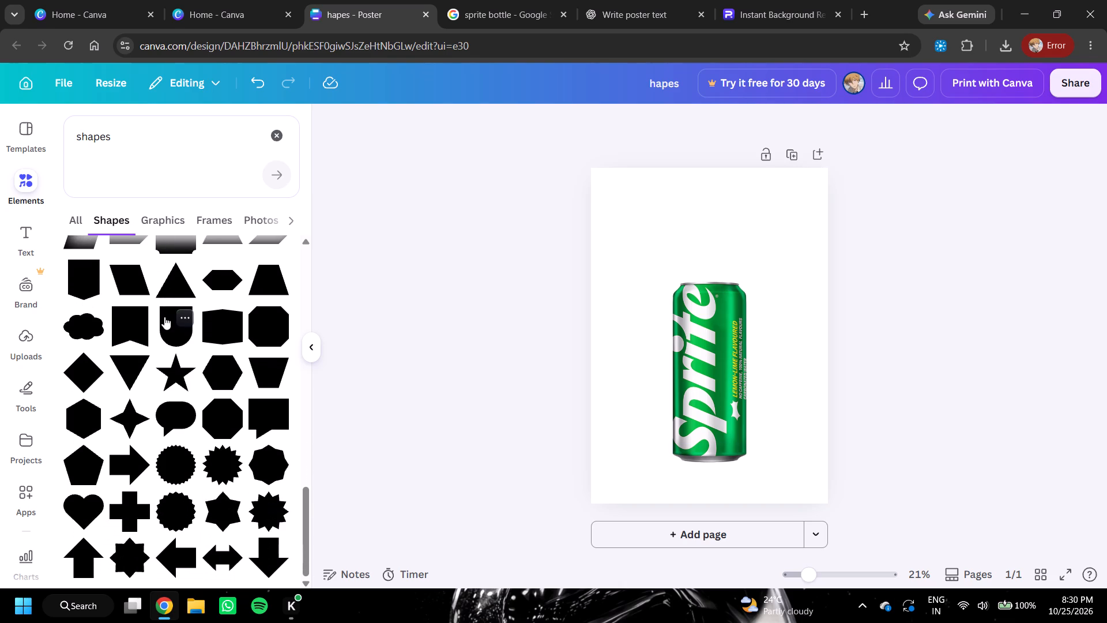
{"action": "scroll", "coordinate": [164, 317], "scroll_direction": "up", "scroll_amount": 4}
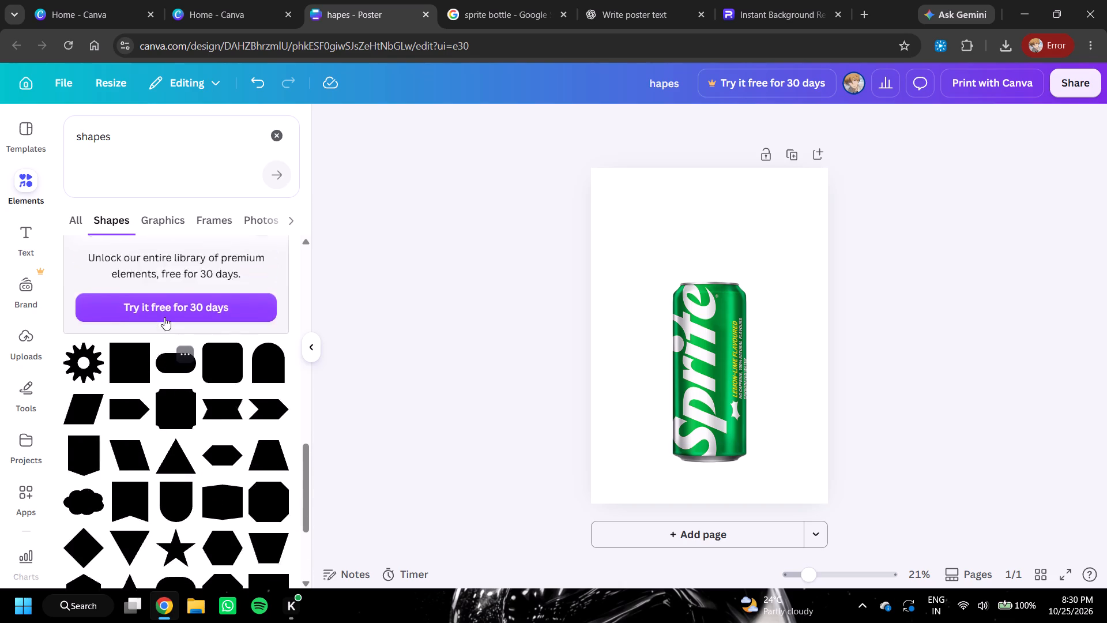
{"action": "scroll", "coordinate": [164, 317], "scroll_direction": "up", "scroll_amount": 5}
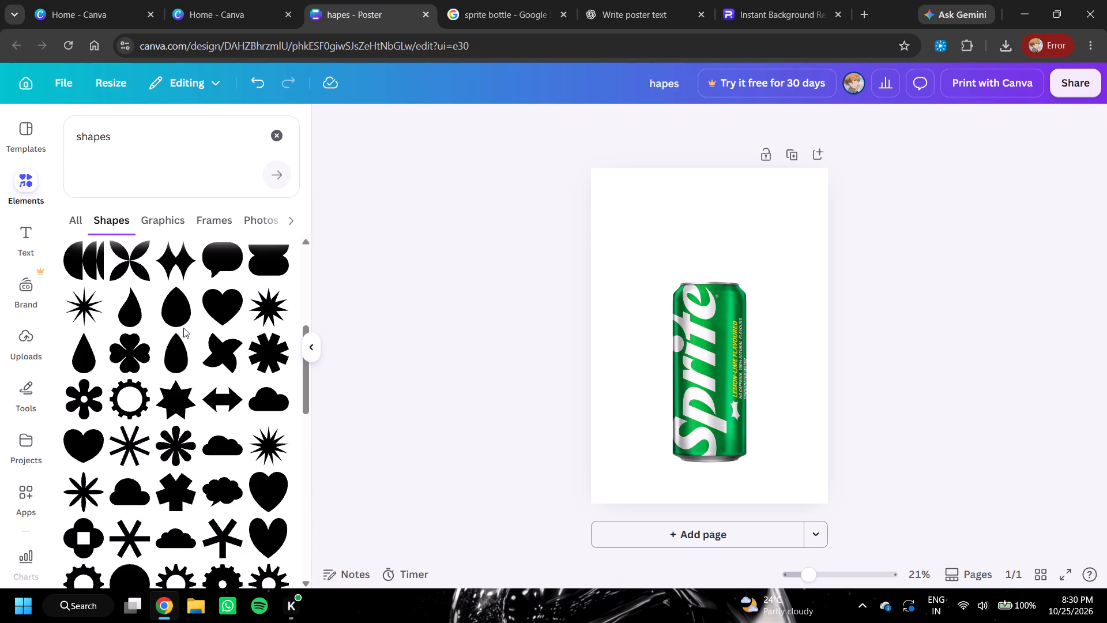
{"action": "scroll", "coordinate": [198, 355], "scroll_direction": "down", "scroll_amount": 1}
{"action": "scroll", "coordinate": [198, 355], "scroll_direction": "up", "scroll_amount": 3}
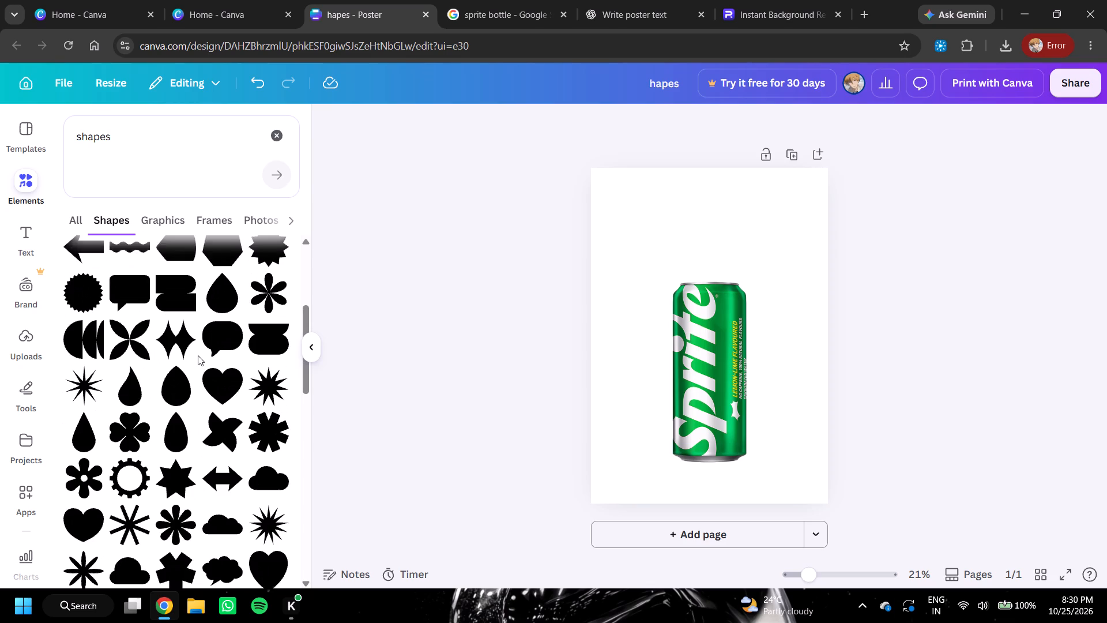
{"action": "scroll", "coordinate": [198, 355], "scroll_direction": "up", "scroll_amount": 1}
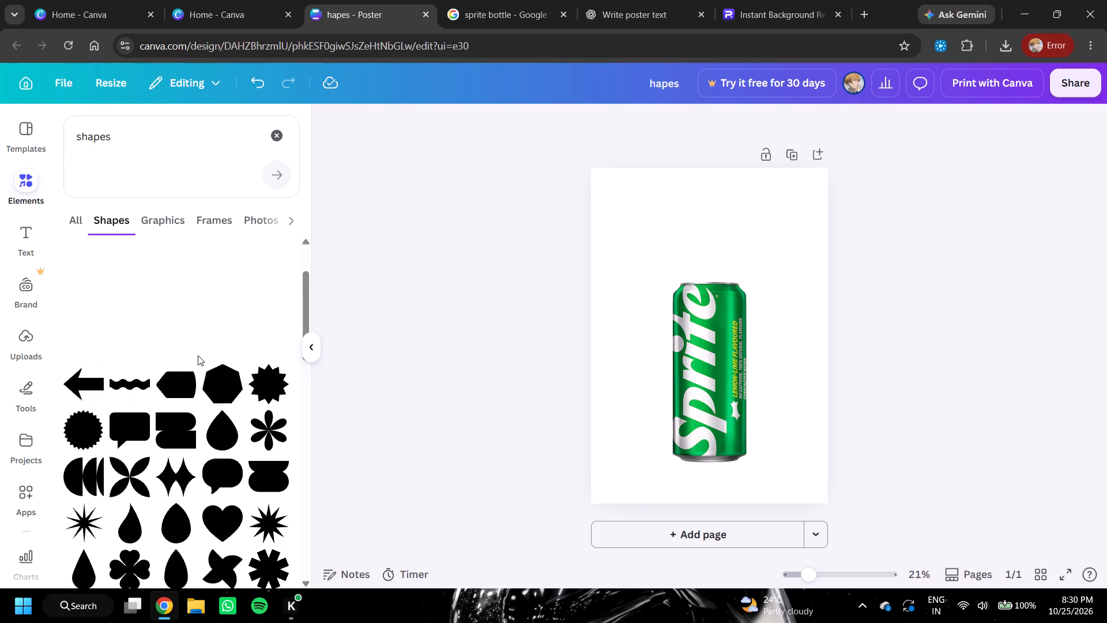
{"action": "scroll", "coordinate": [198, 355], "scroll_direction": "up", "scroll_amount": 1}
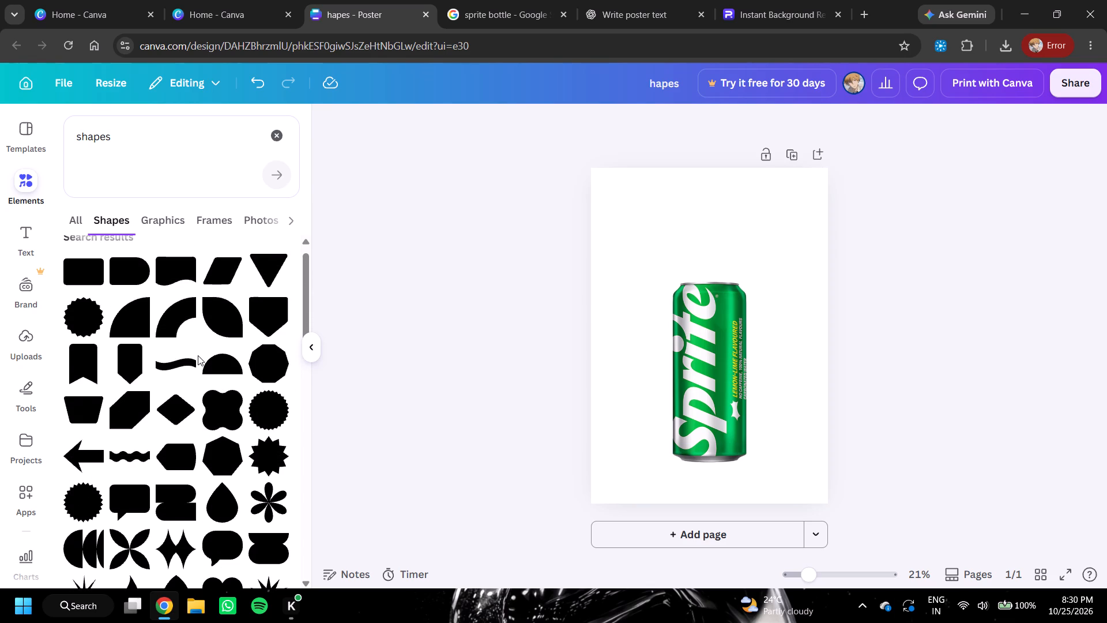
{"action": "scroll", "coordinate": [197, 355], "scroll_direction": "up", "scroll_amount": 1}
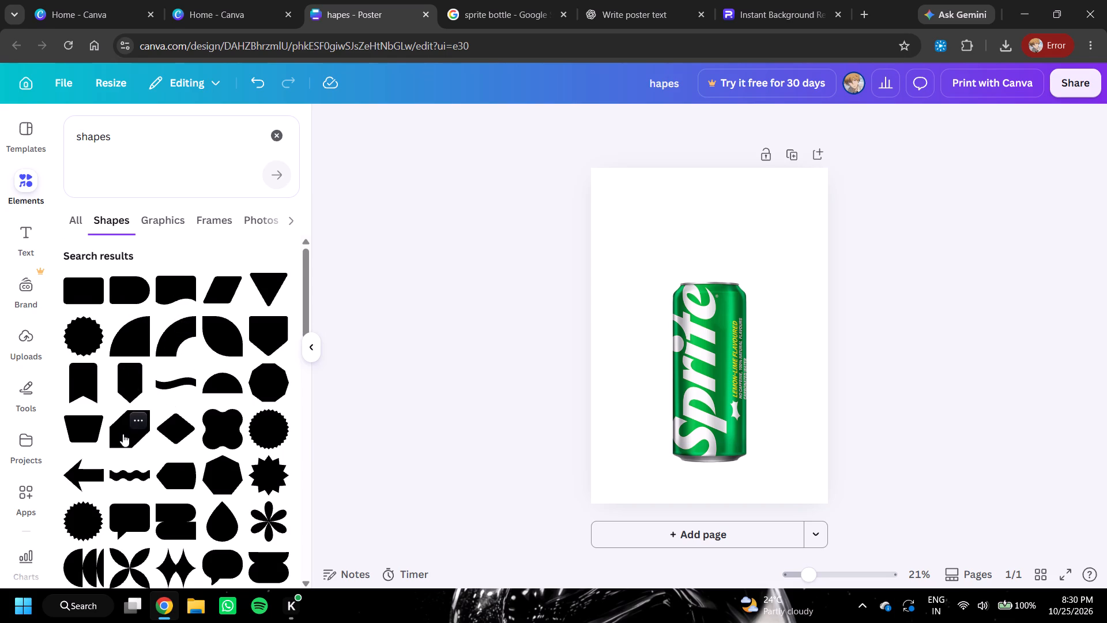
Look further through the shape results for one that suits the base of the Sprite poster.
{"action": "scroll", "coordinate": [125, 426], "scroll_direction": "down", "scroll_amount": 1}
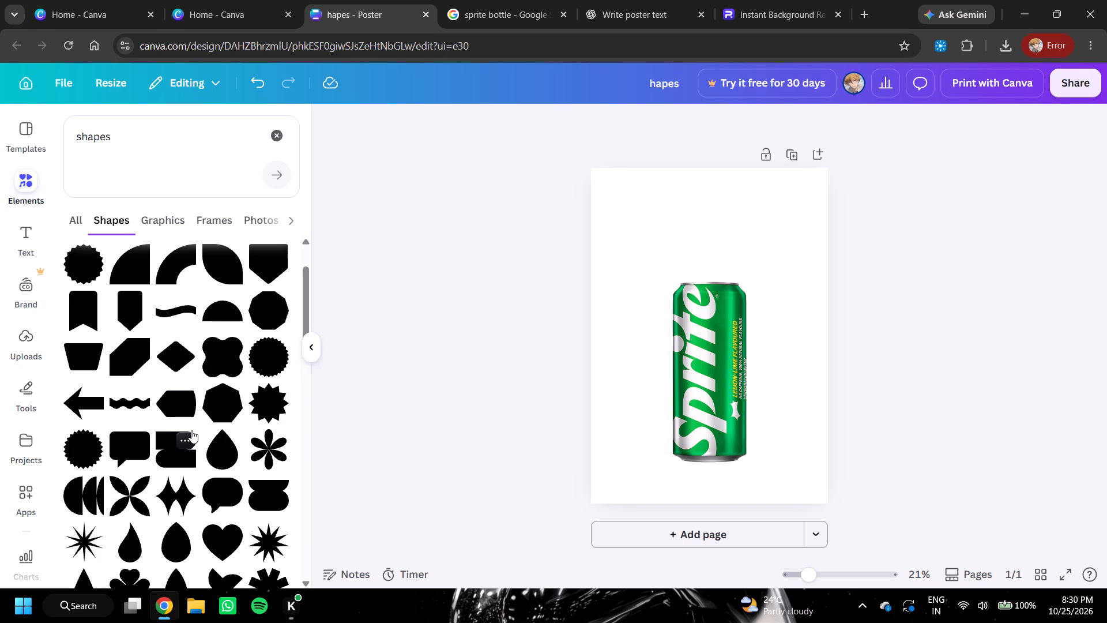
{"action": "scroll", "coordinate": [191, 430], "scroll_direction": "down", "scroll_amount": 1}
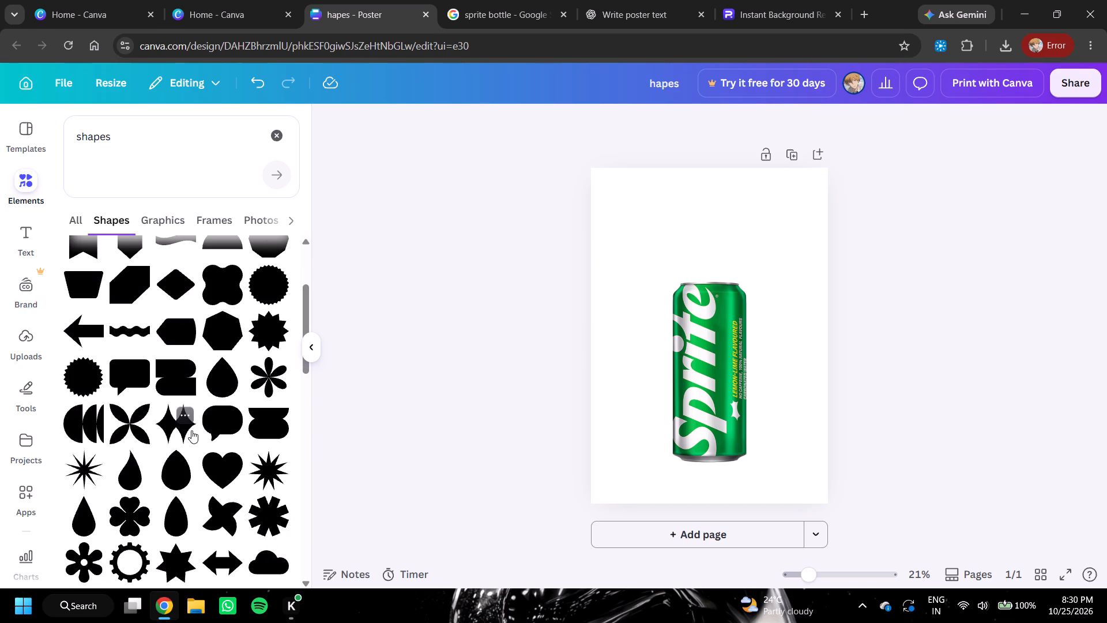
{"action": "scroll", "coordinate": [193, 430], "scroll_direction": "up", "scroll_amount": 2}
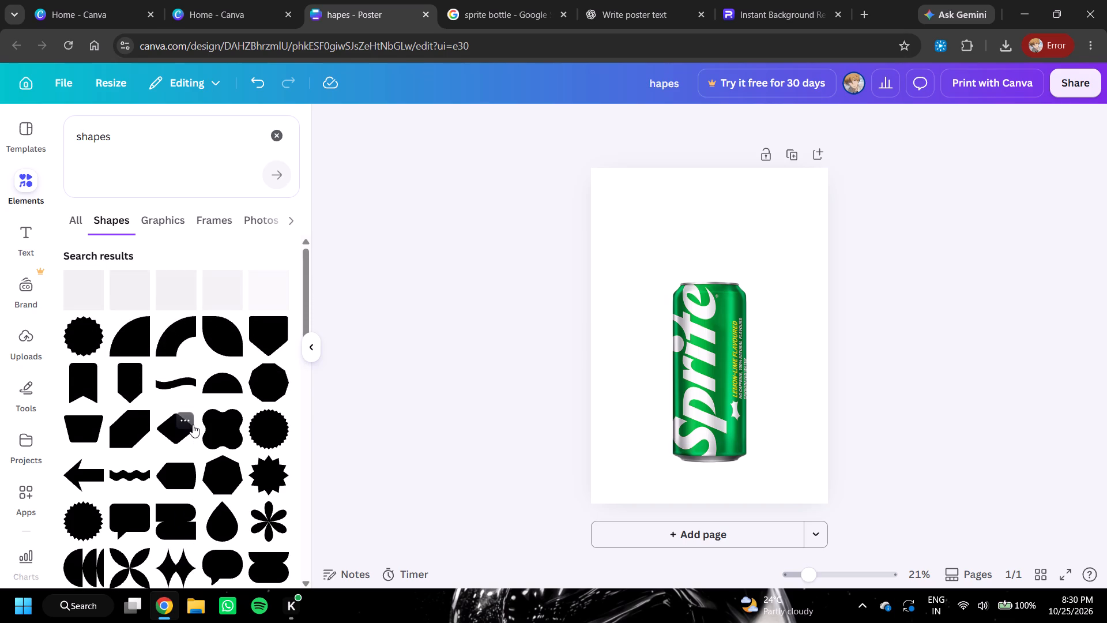
{"action": "scroll", "coordinate": [192, 423], "scroll_direction": "up", "scroll_amount": 1}
{"action": "left_click", "coordinate": [138, 135]}
{"action": "left_click_drag", "start_coordinate": [138, 135], "coordinate": [126, 134]}
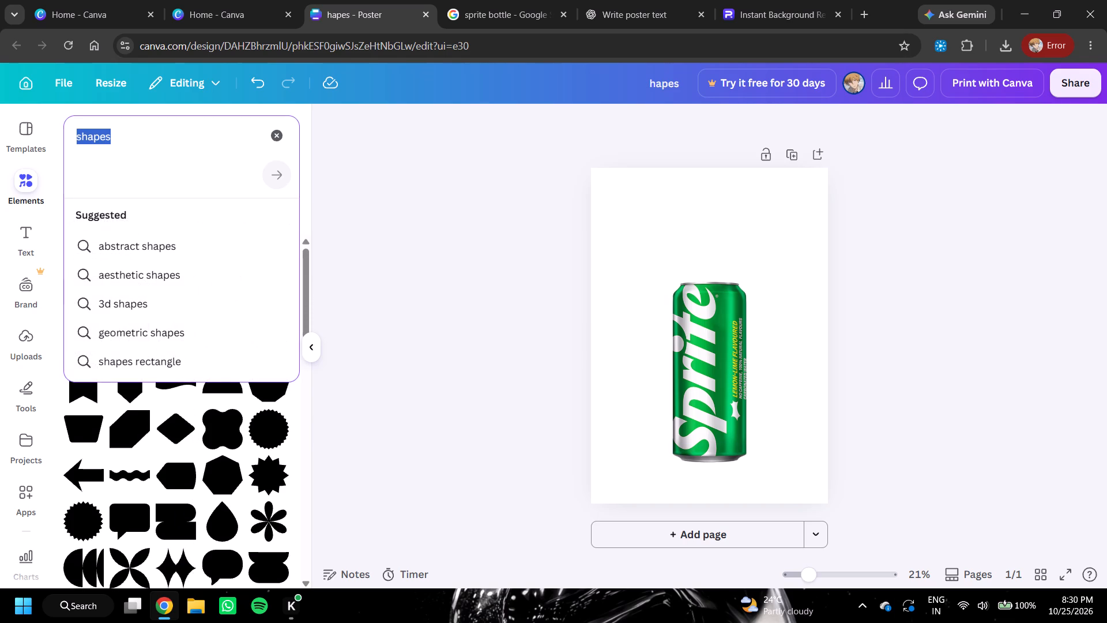
{"action": "left_click_drag", "start_coordinate": [126, 134], "coordinate": [93, 141]}
{"action": "left_click", "coordinate": [213, 165]}
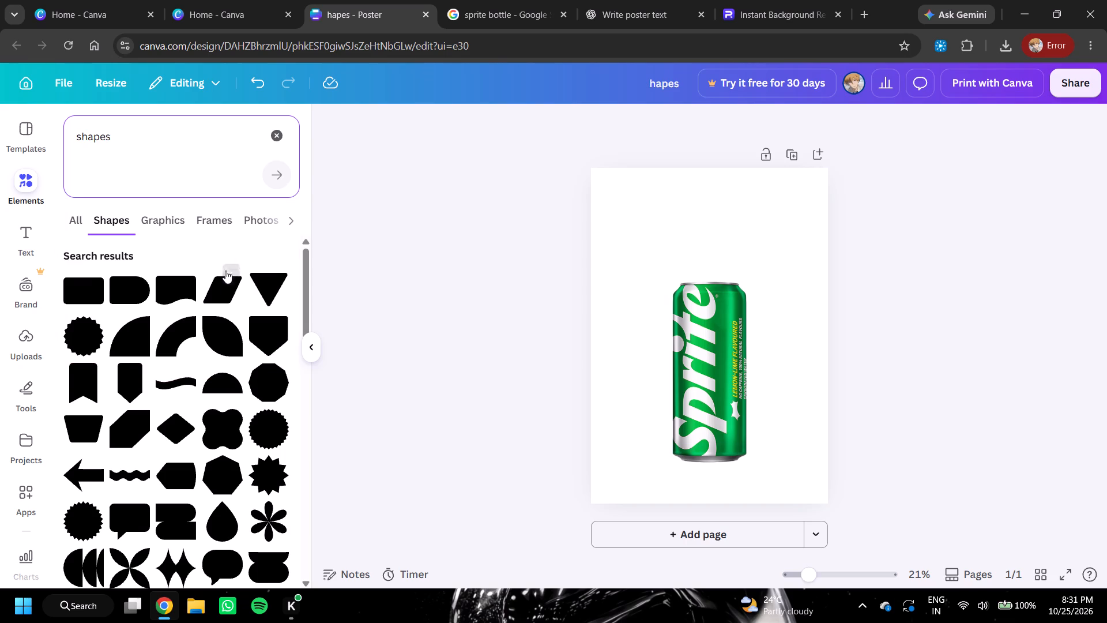
Add the quarter-circle shape to the poster and rotate it so its curved edge faces upward.
{"action": "left_click", "coordinate": [138, 332]}
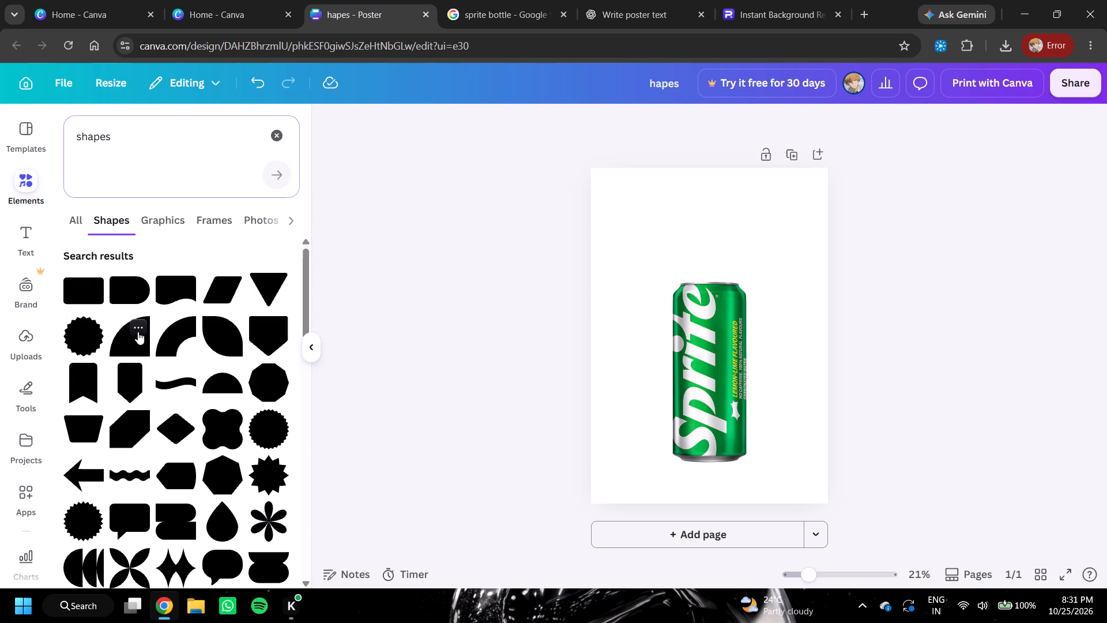
{"action": "left_click", "coordinate": [199, 289]}
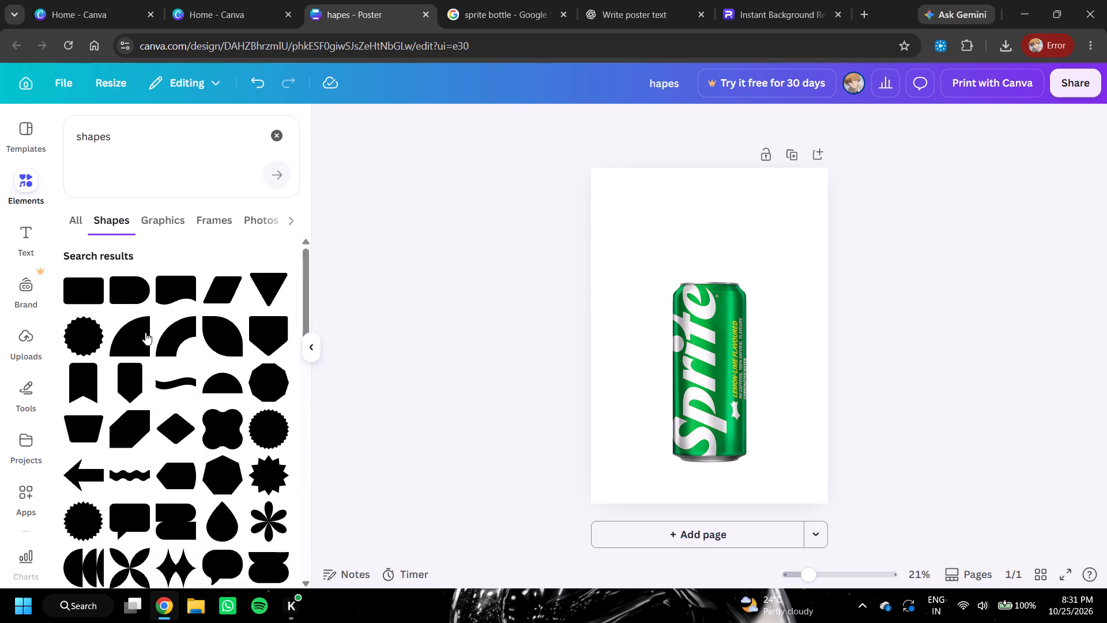
{"action": "double_click", "coordinate": [133, 337]}
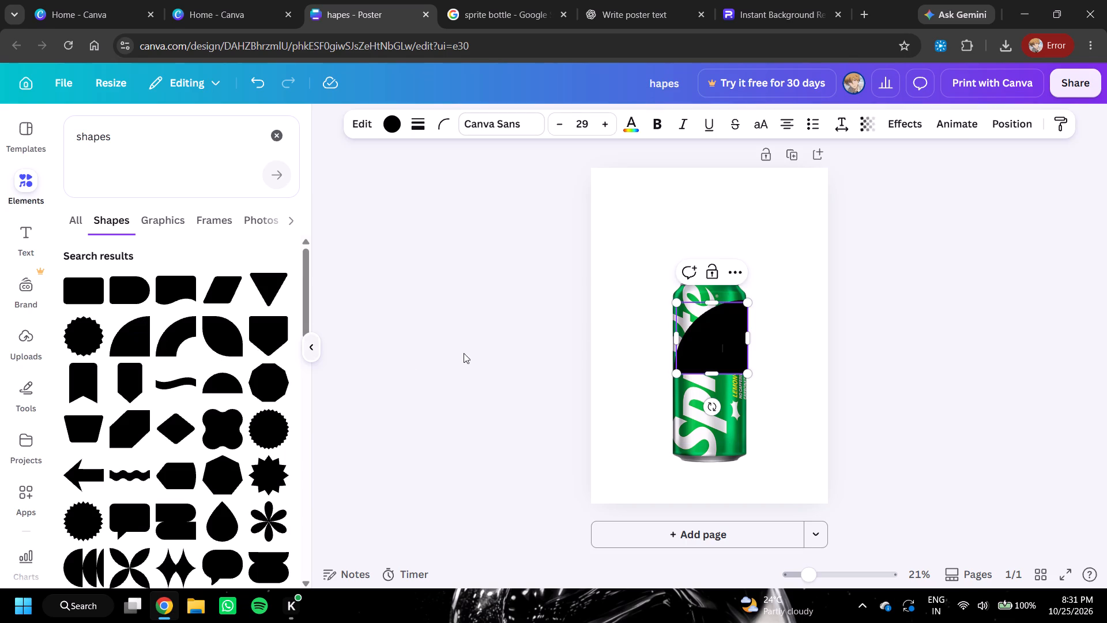
{"action": "left_click_drag", "start_coordinate": [721, 351], "coordinate": [718, 370]}
{"action": "left_click_drag", "start_coordinate": [716, 410], "coordinate": [657, 403]}
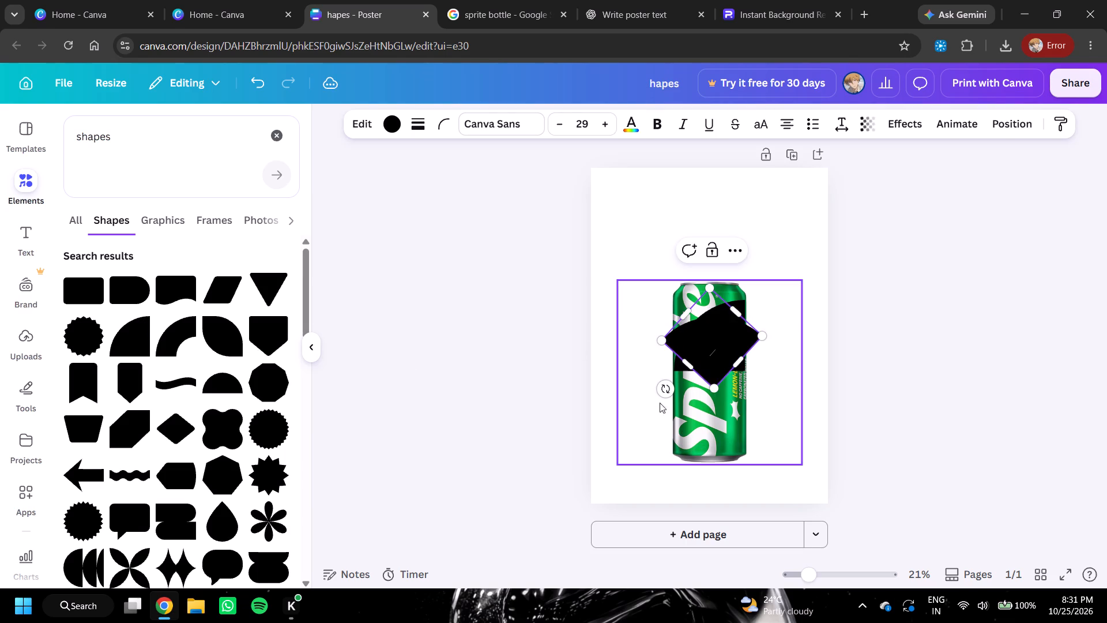
Enlarge the rotated quarter circle to span the page width and move it down to the poster's bottom edge.
{"action": "left_click_drag", "start_coordinate": [713, 386], "coordinate": [734, 564]}
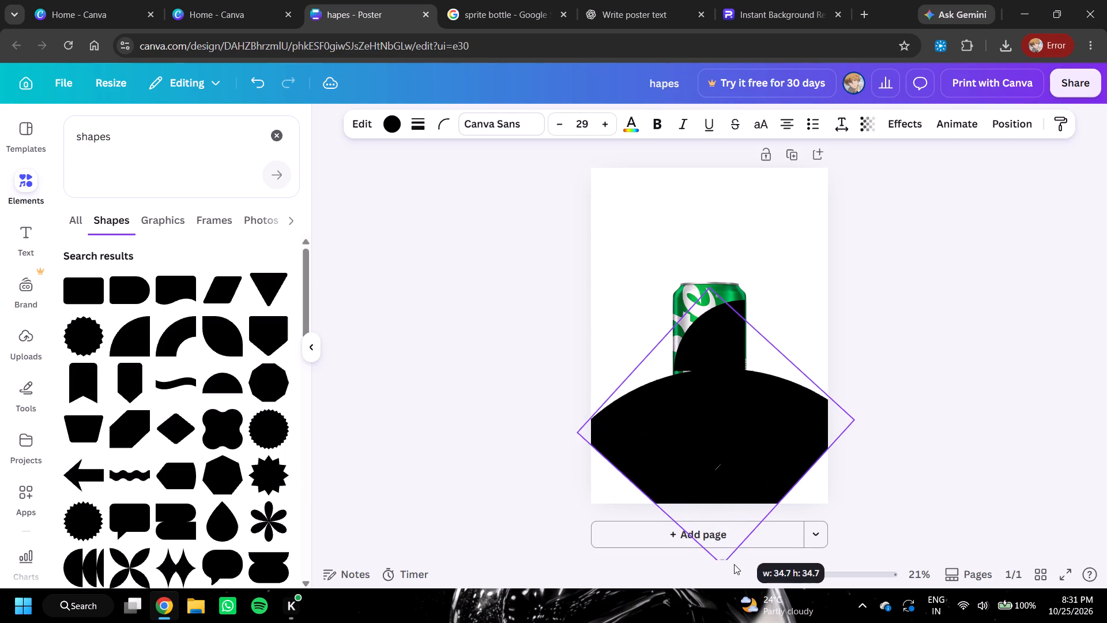
{"action": "left_click_drag", "start_coordinate": [734, 564], "coordinate": [734, 561]}
{"action": "left_click_drag", "start_coordinate": [645, 440], "coordinate": [642, 513]}
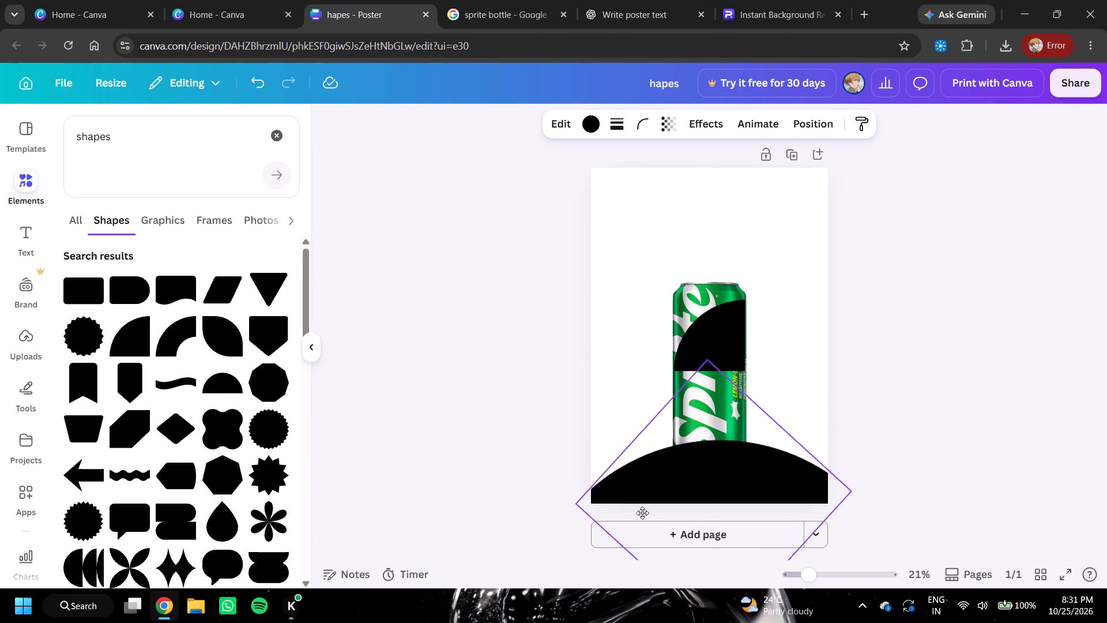
{"action": "left_click_drag", "start_coordinate": [642, 513], "coordinate": [642, 515]}
Delete the spare unrotated quarter circle lying over the Sprite can.
{"action": "double_click", "coordinate": [702, 353]}
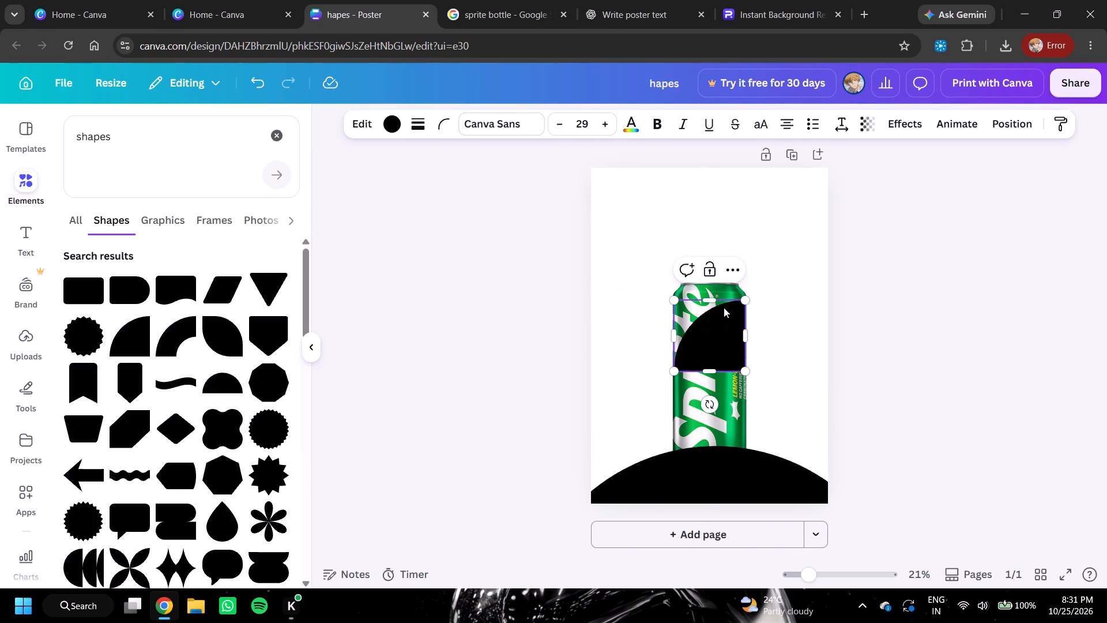
{"action": "triple_click", "coordinate": [726, 327]}
{"action": "left_click", "coordinate": [863, 339]}
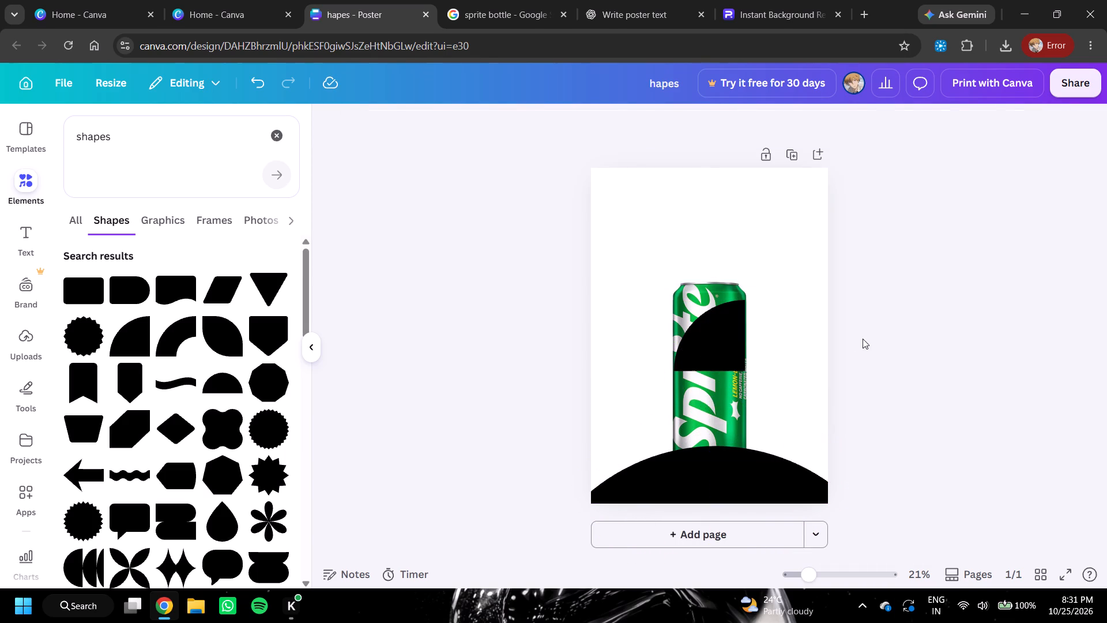
{"action": "double_click", "coordinate": [744, 336]}
{"action": "left_click", "coordinate": [732, 275]}
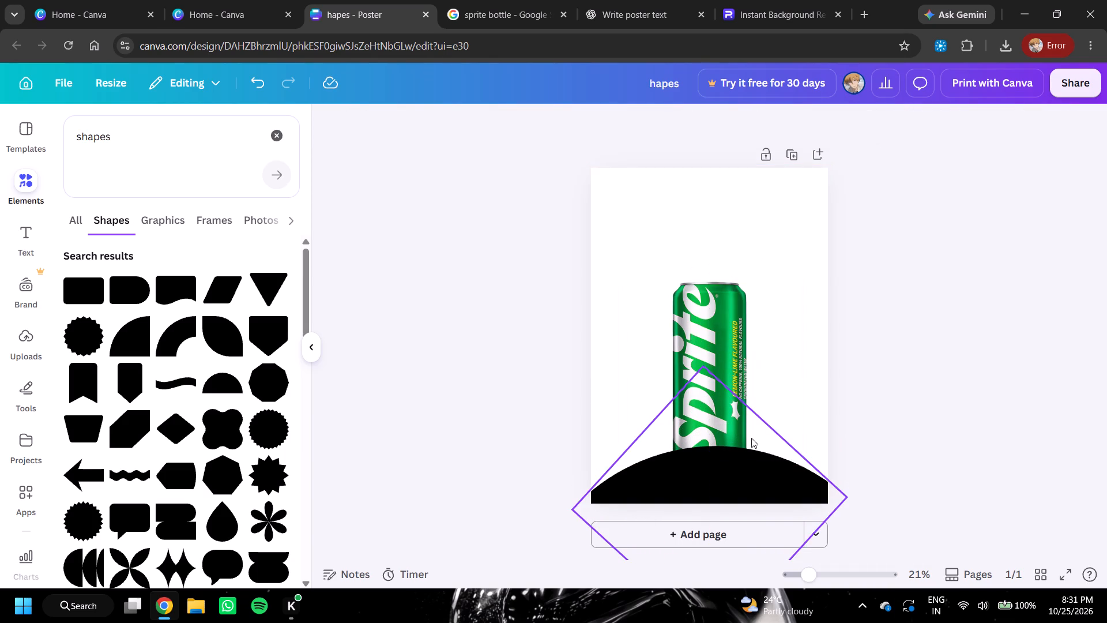
Enlarge the black quarter circle to about 50 × 50 and position its arc across the poster's lower half, near the can's middle.
{"action": "left_click_drag", "start_coordinate": [728, 470], "coordinate": [735, 322]}
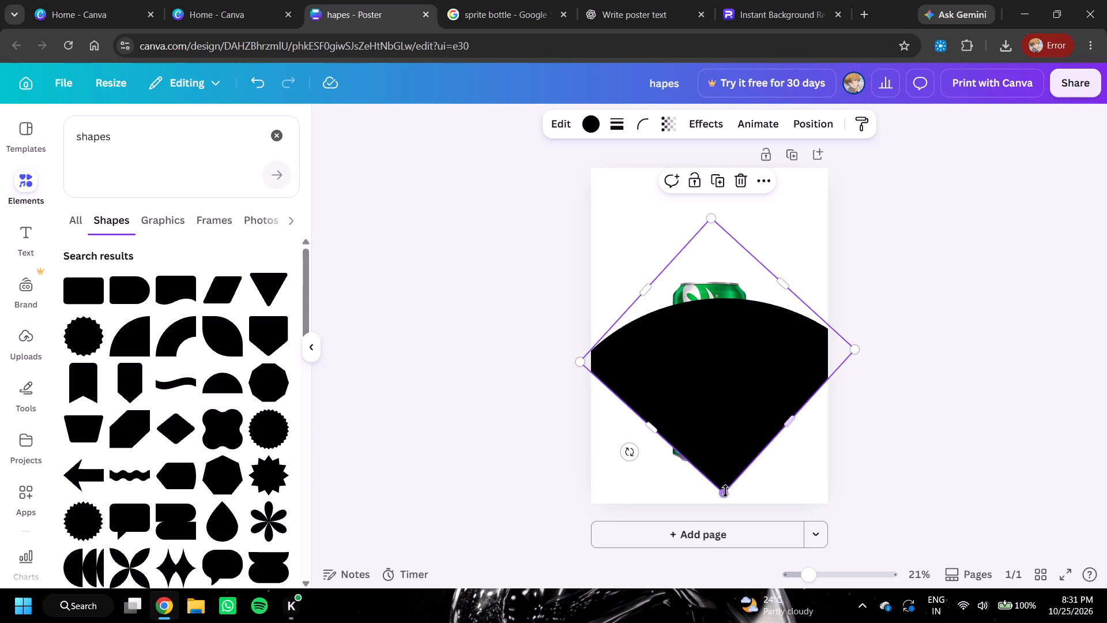
{"action": "left_click_drag", "start_coordinate": [722, 496], "coordinate": [781, 617]}
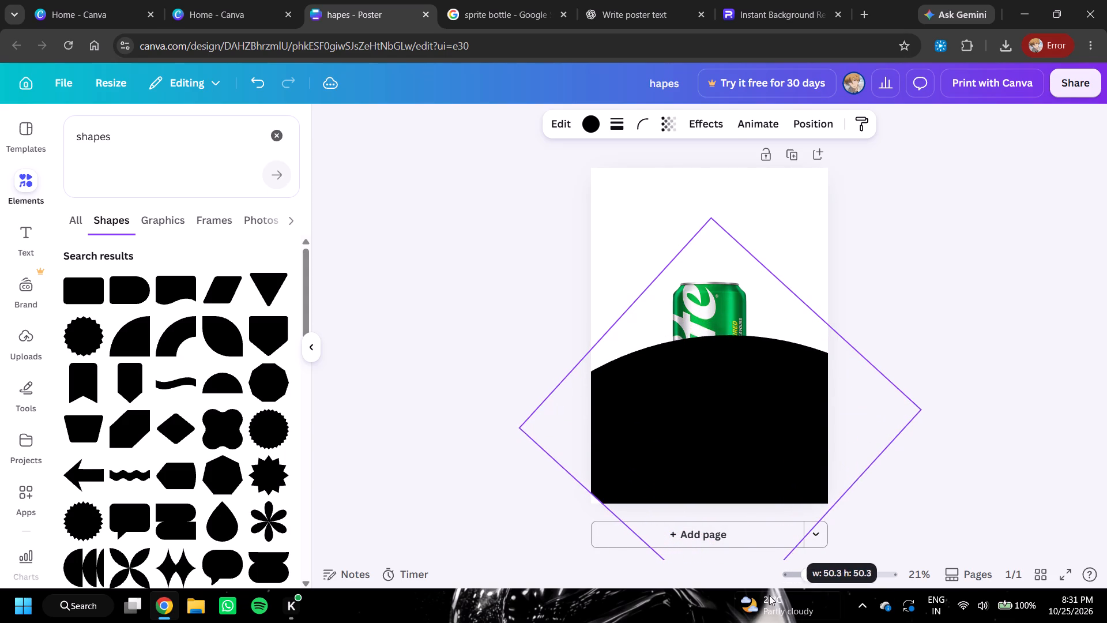
{"action": "left_click_drag", "start_coordinate": [750, 445], "coordinate": [739, 436]}
{"action": "left_click", "coordinate": [739, 436]}
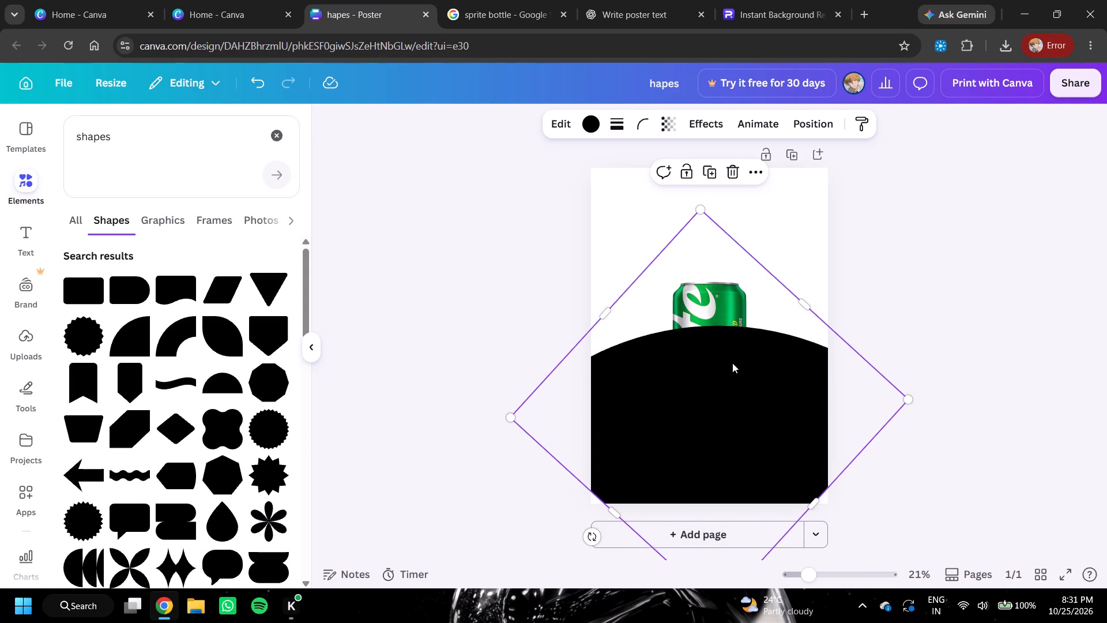
{"action": "left_click_drag", "start_coordinate": [729, 382], "coordinate": [728, 320]}
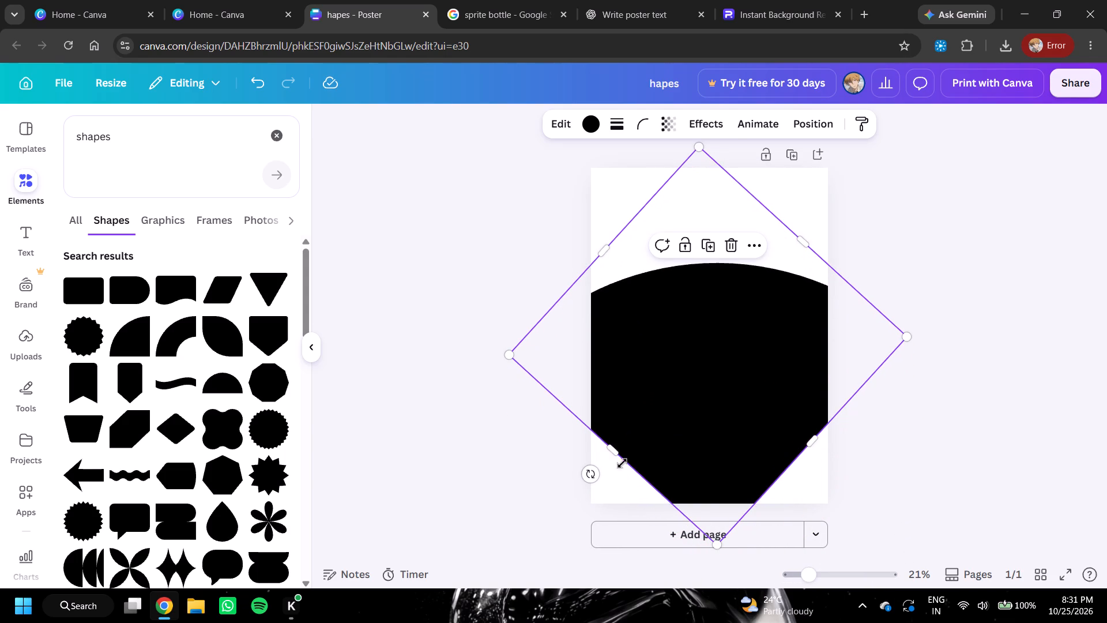
{"action": "left_click", "coordinate": [592, 473]}
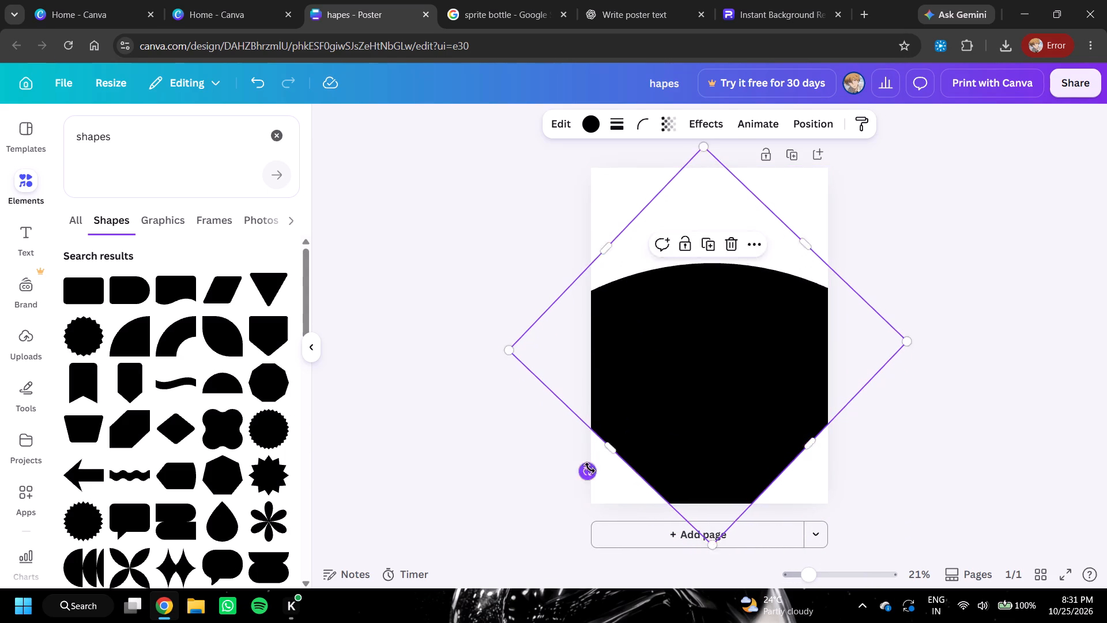
{"action": "left_click_drag", "start_coordinate": [702, 411], "coordinate": [695, 496]}
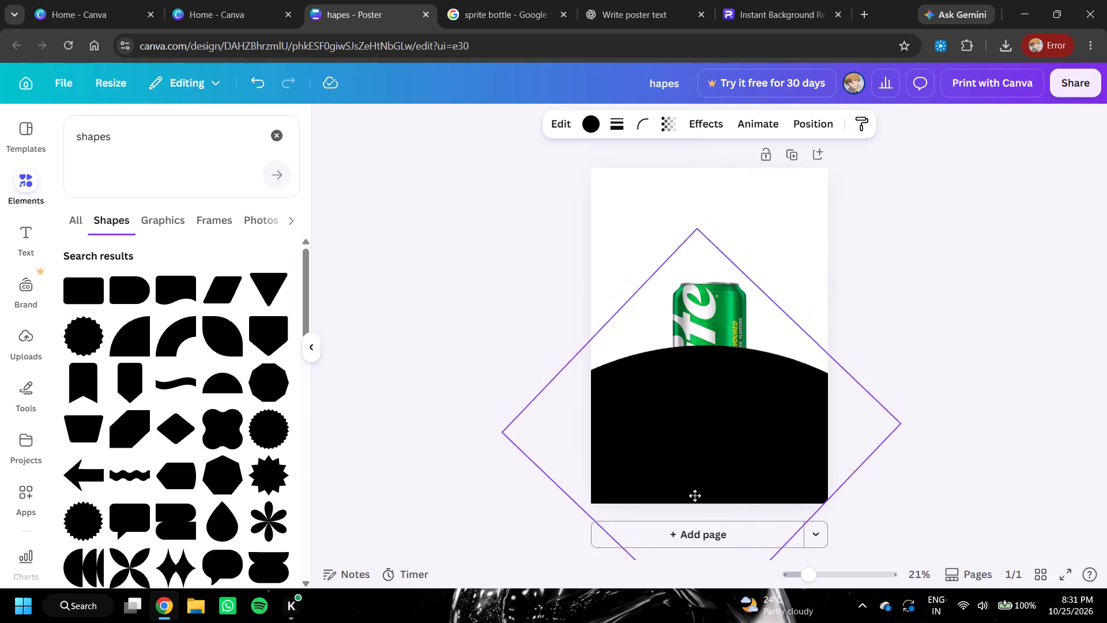
{"action": "left_click_drag", "start_coordinate": [695, 496], "coordinate": [699, 509]}
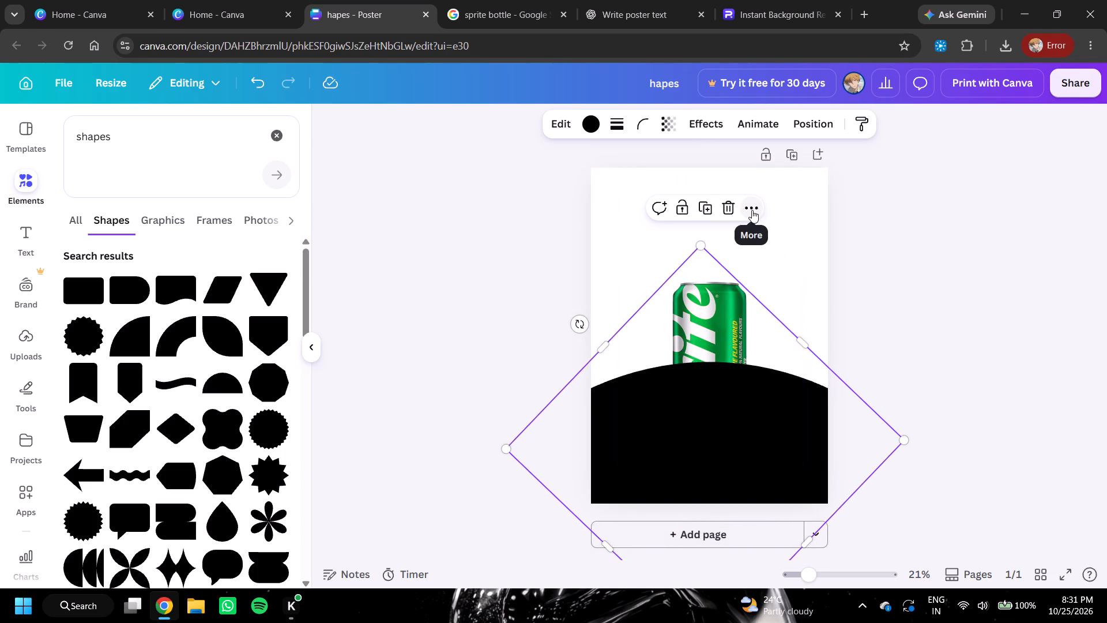
Send the black quarter circle to the back, behind the Sprite can.
{"action": "left_click", "coordinate": [752, 210]}
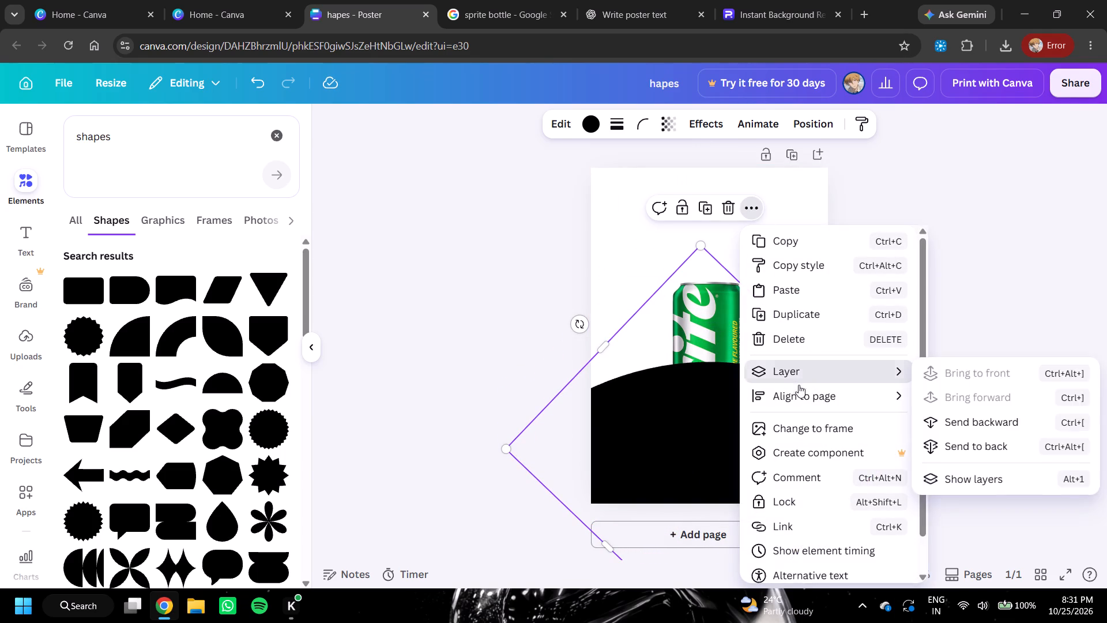
{"action": "double_click", "coordinate": [955, 452]}
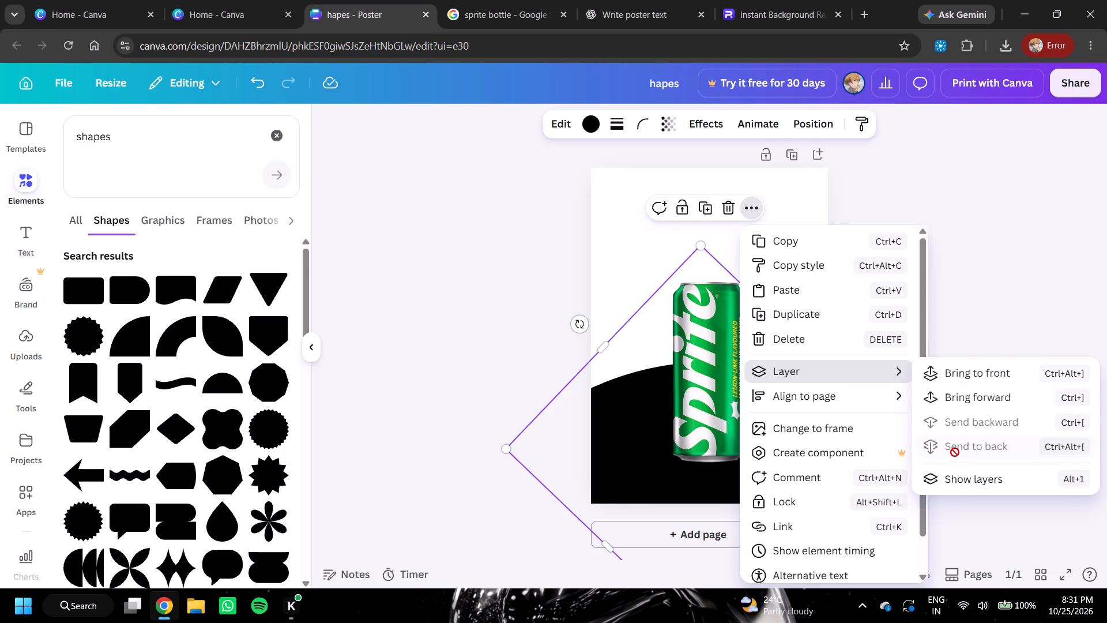
{"action": "left_click", "coordinate": [511, 267]}
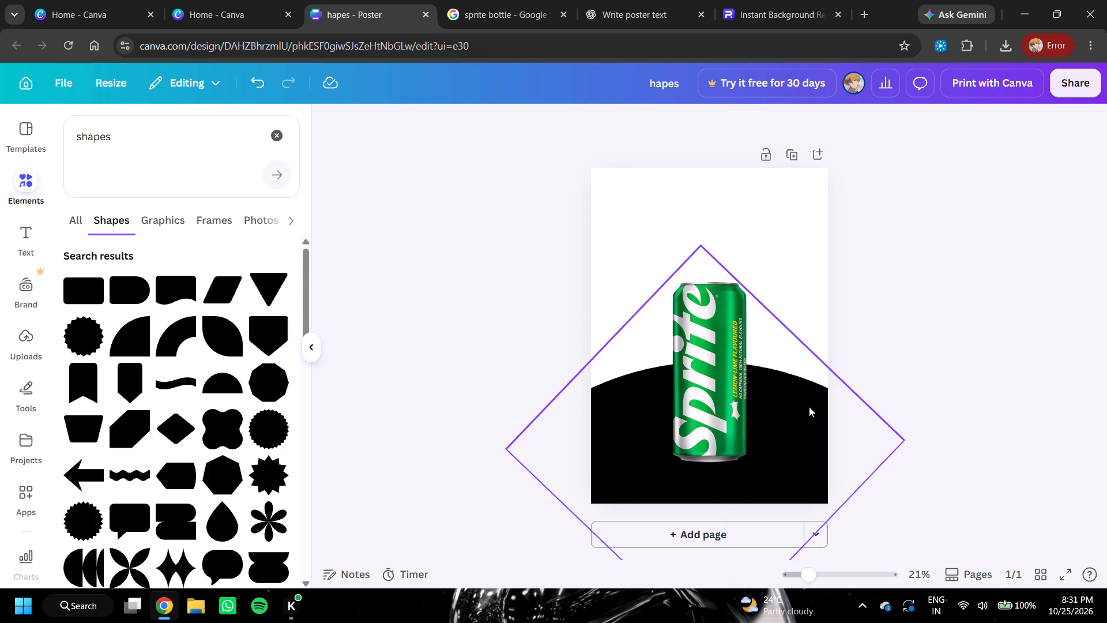
Rotate the black quarter circle to 45° so its arc is level across the page.
{"action": "left_click", "coordinate": [802, 407]}
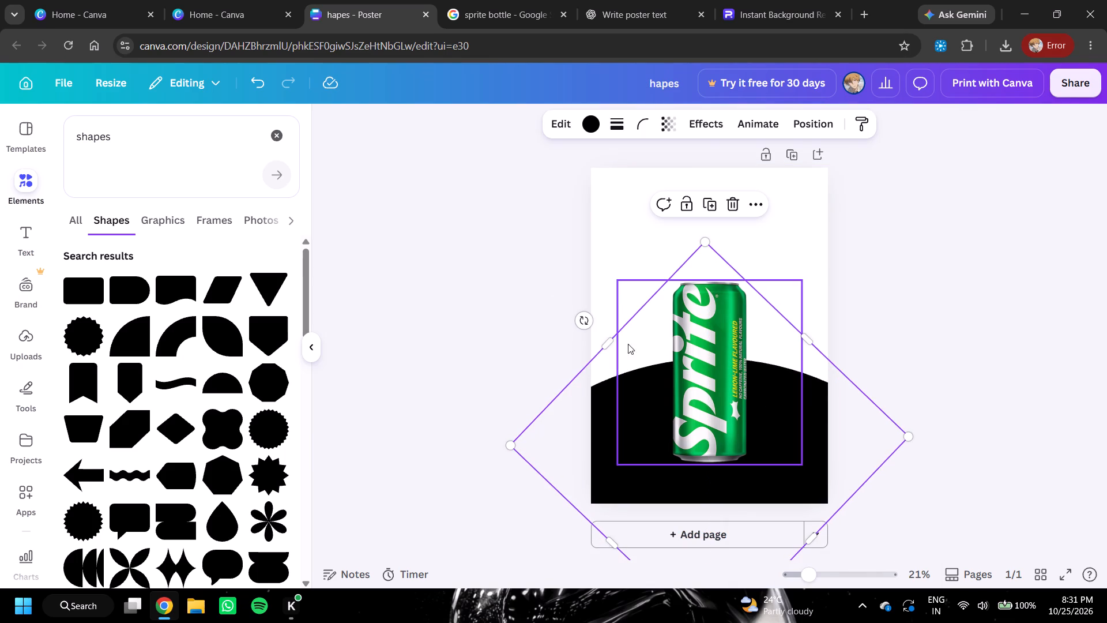
{"action": "left_click_drag", "start_coordinate": [585, 316], "coordinate": [591, 311]}
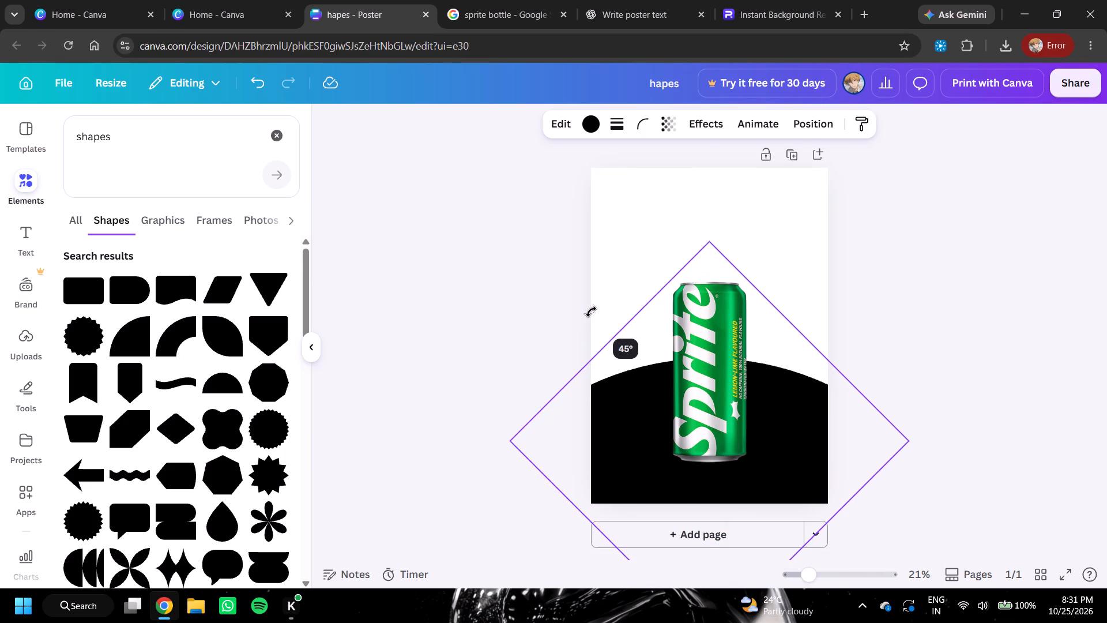
{"action": "left_click_drag", "start_coordinate": [591, 311], "coordinate": [589, 310]}
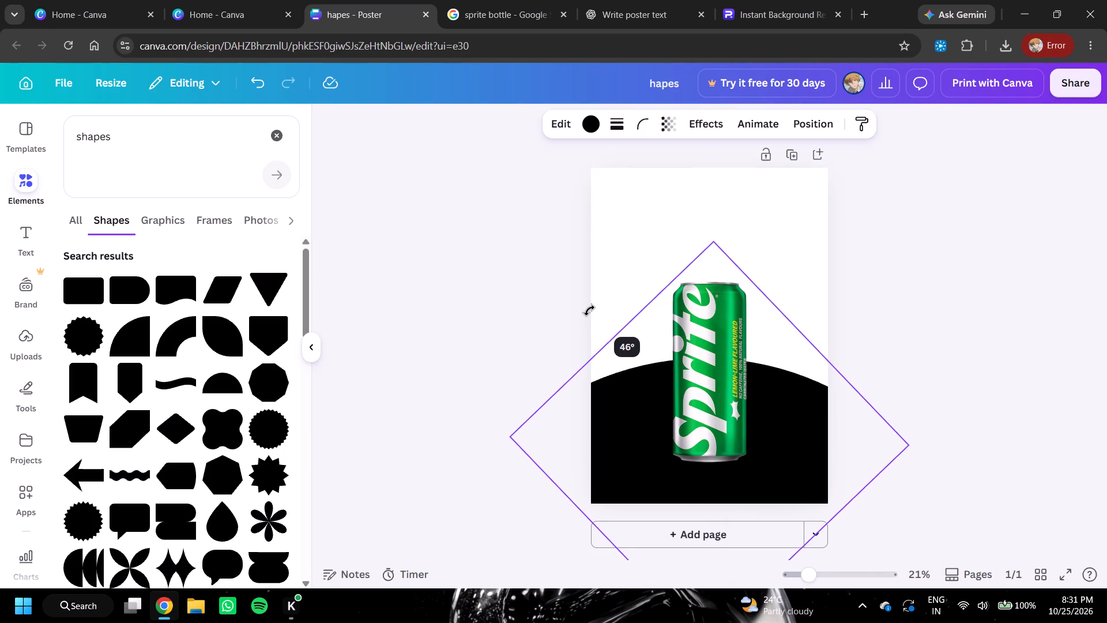
{"action": "left_click_drag", "start_coordinate": [589, 310], "coordinate": [581, 313]}
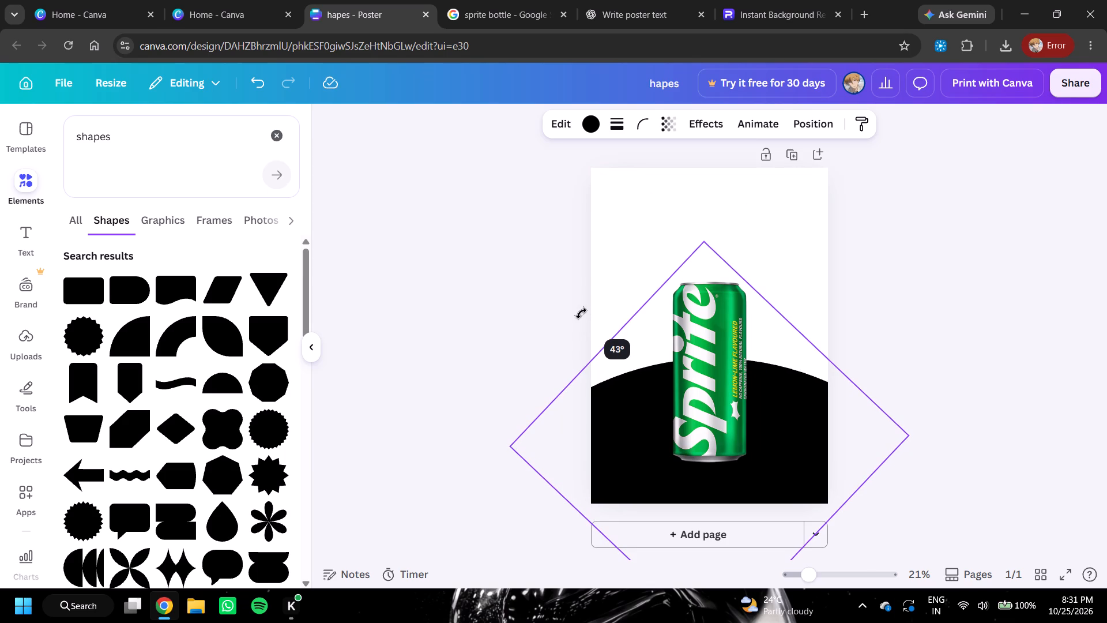
{"action": "left_click_drag", "start_coordinate": [581, 313], "coordinate": [581, 310]}
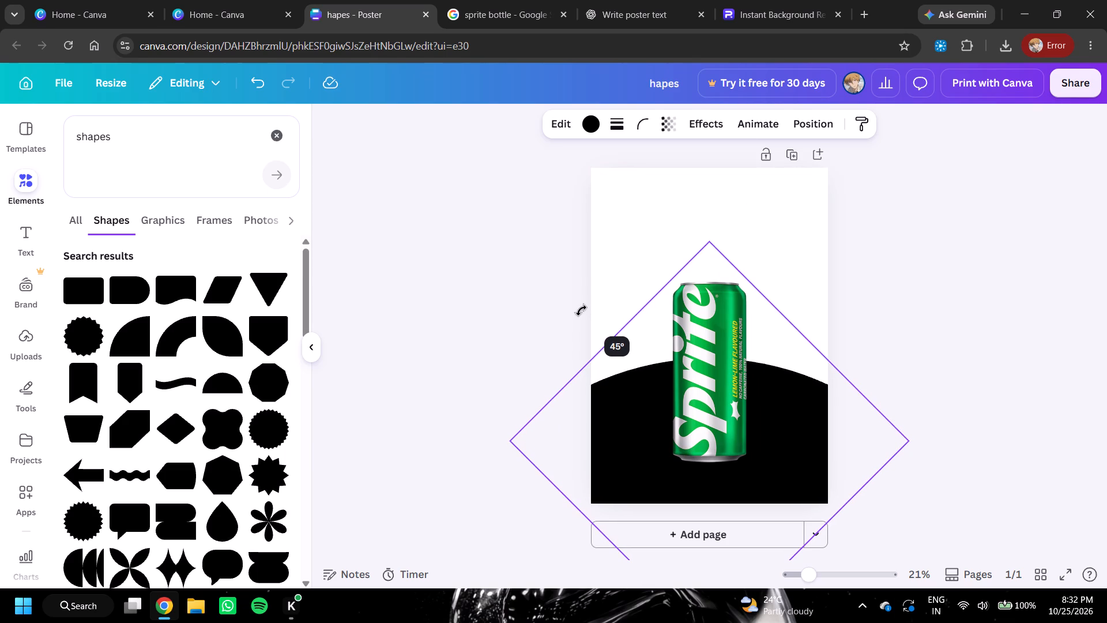
{"action": "left_click_drag", "start_coordinate": [581, 310], "coordinate": [577, 308]}
{"action": "left_click", "coordinate": [578, 317]}
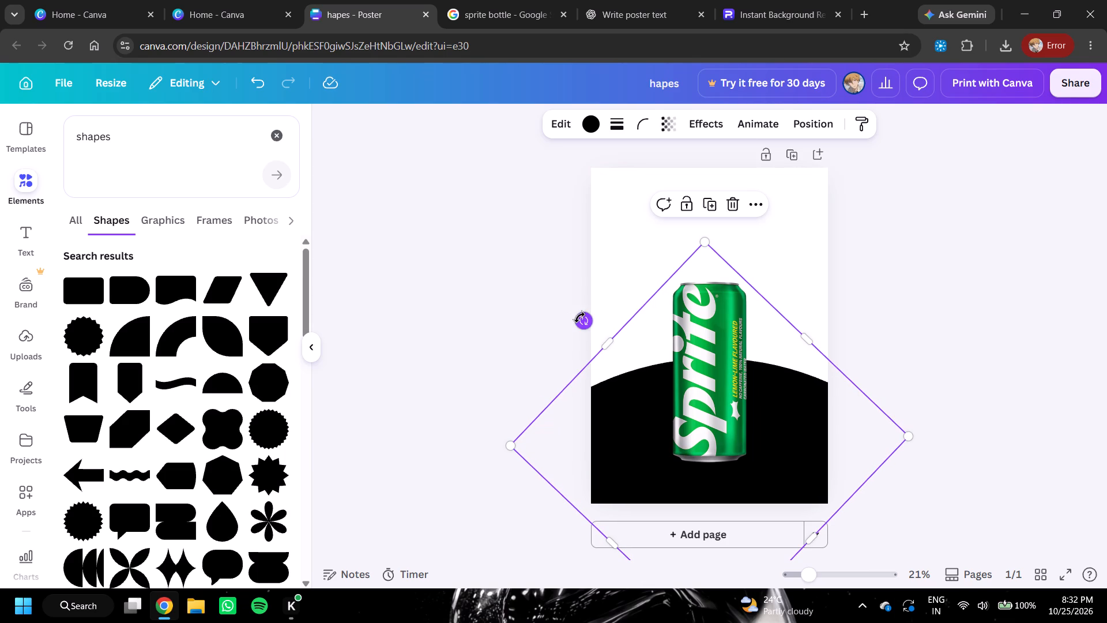
{"action": "double_click", "coordinate": [528, 310]}
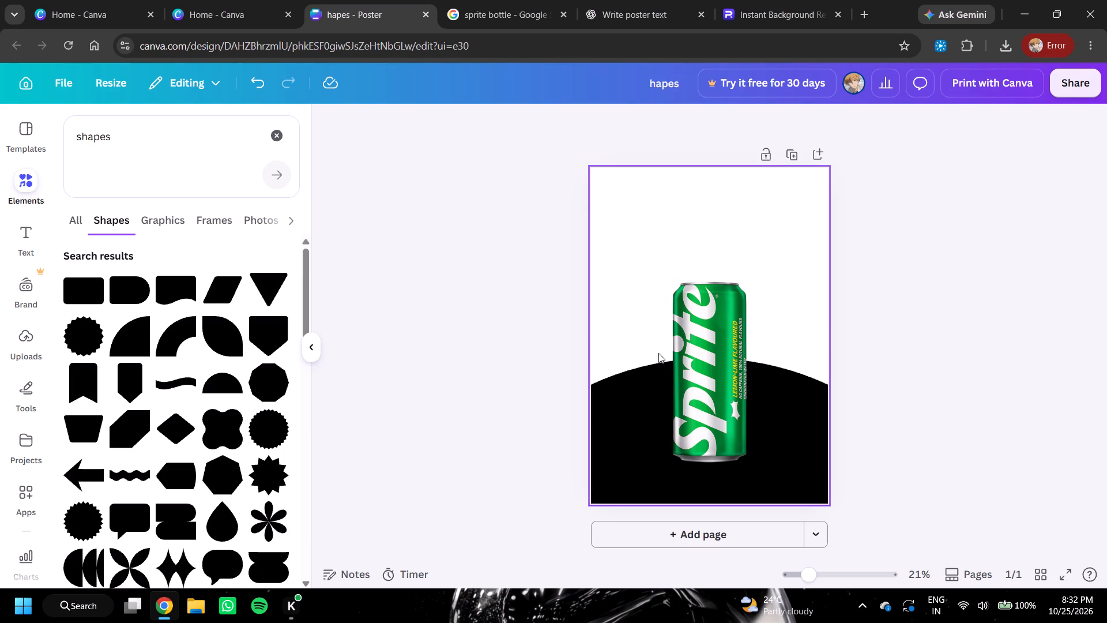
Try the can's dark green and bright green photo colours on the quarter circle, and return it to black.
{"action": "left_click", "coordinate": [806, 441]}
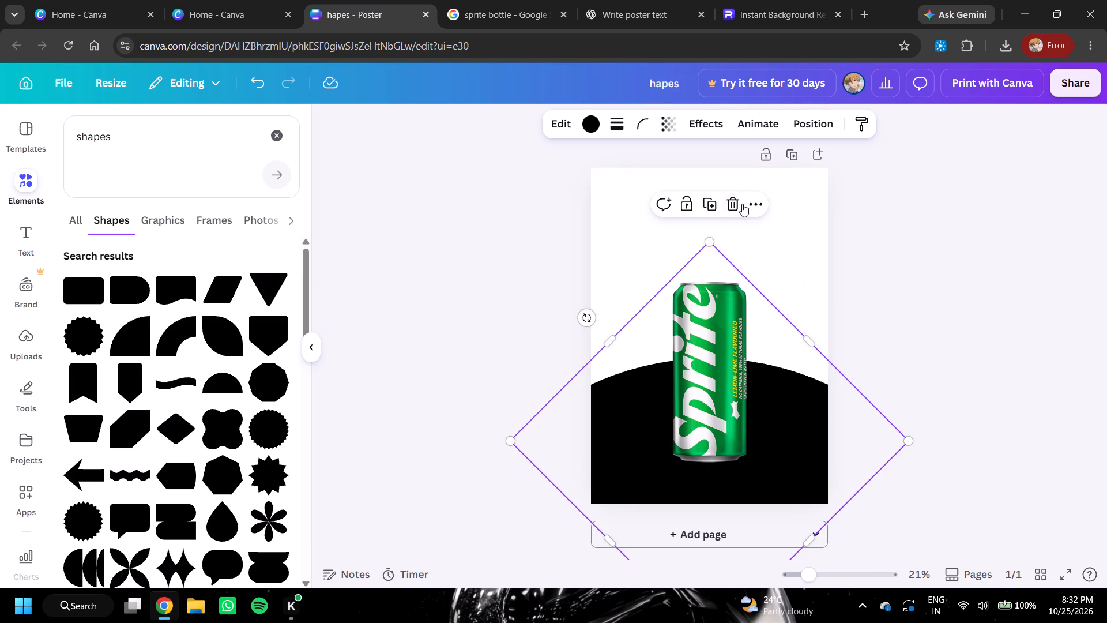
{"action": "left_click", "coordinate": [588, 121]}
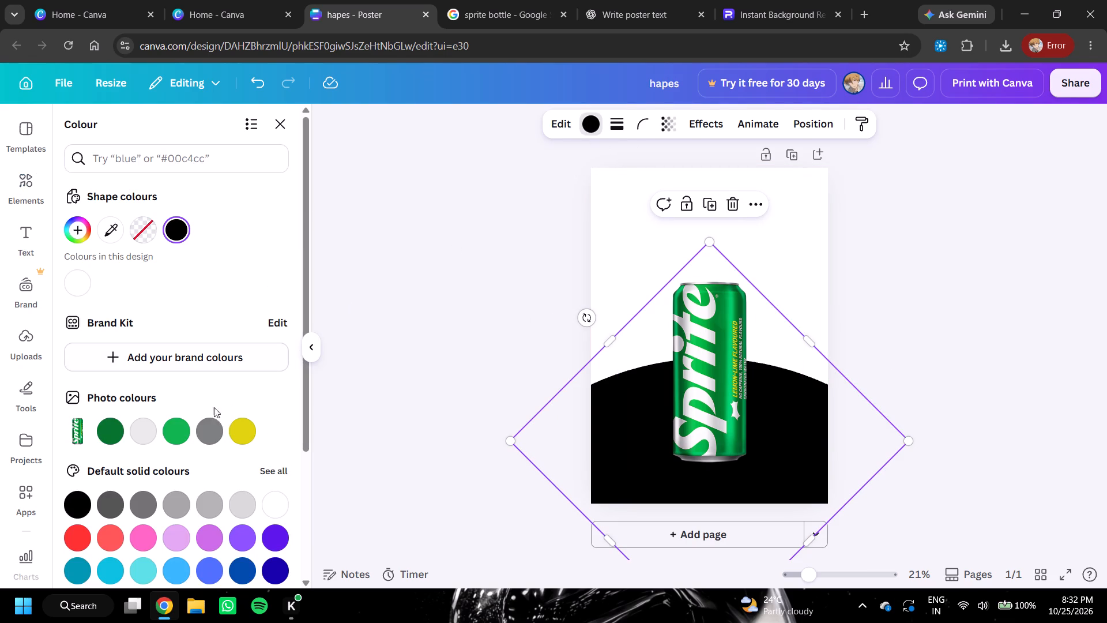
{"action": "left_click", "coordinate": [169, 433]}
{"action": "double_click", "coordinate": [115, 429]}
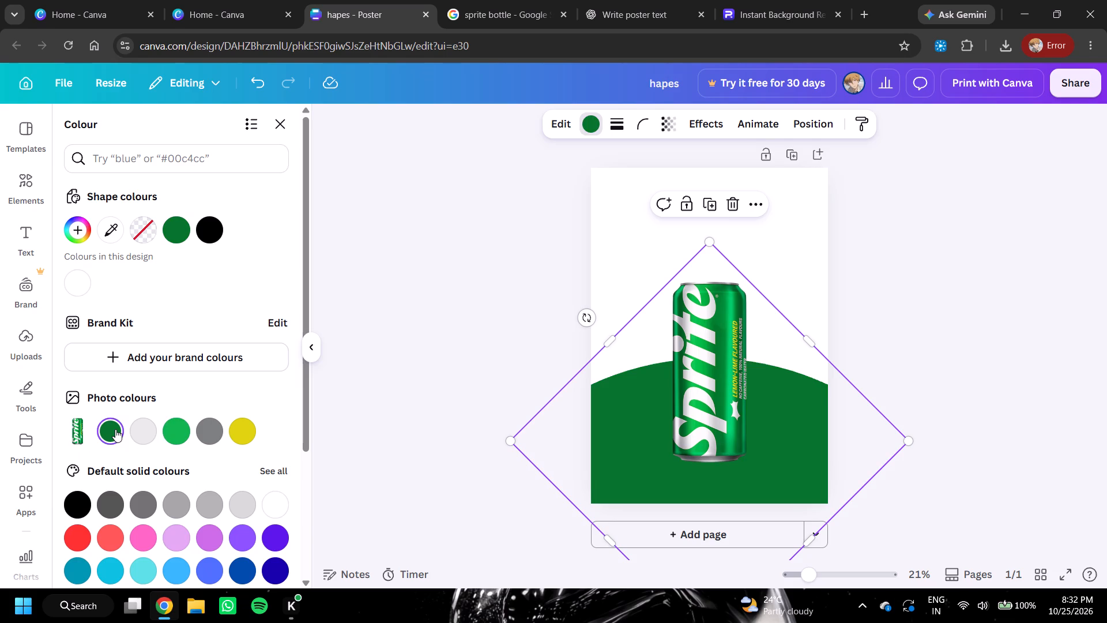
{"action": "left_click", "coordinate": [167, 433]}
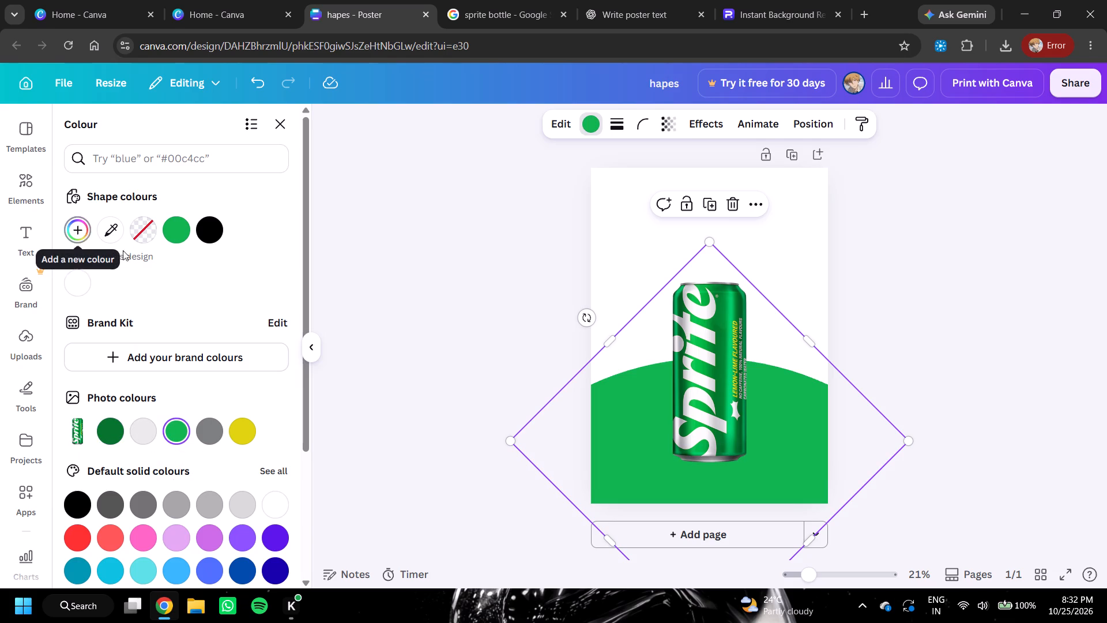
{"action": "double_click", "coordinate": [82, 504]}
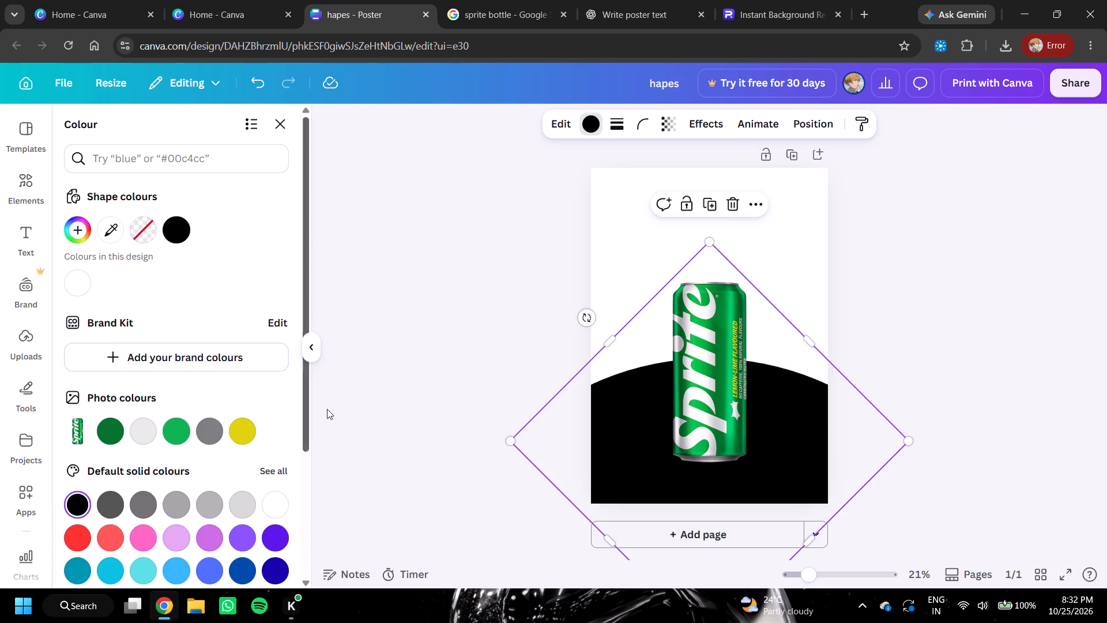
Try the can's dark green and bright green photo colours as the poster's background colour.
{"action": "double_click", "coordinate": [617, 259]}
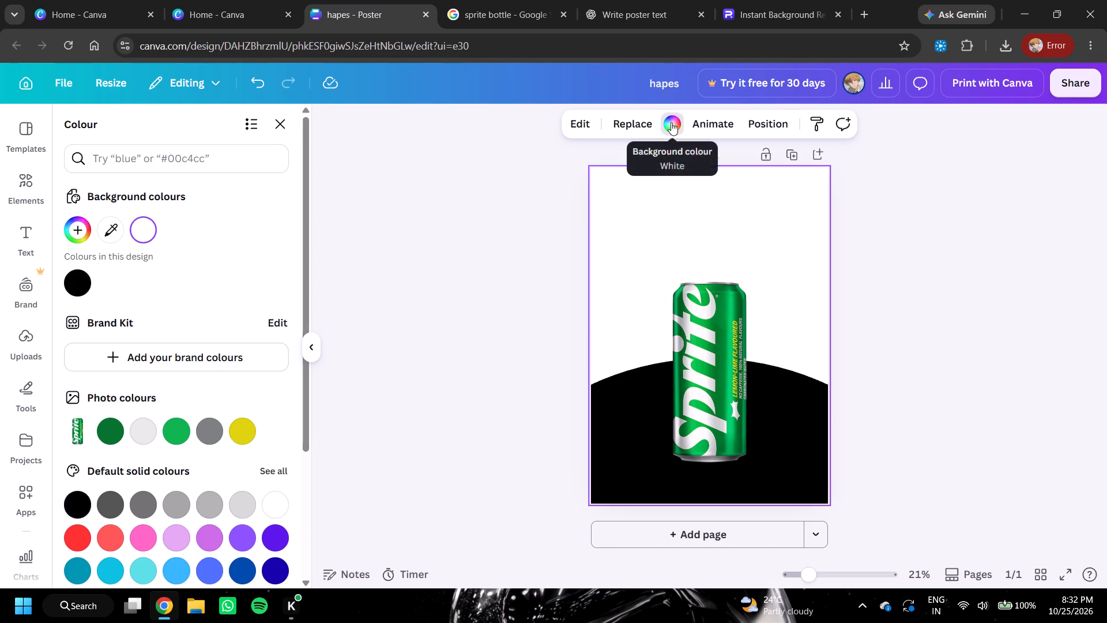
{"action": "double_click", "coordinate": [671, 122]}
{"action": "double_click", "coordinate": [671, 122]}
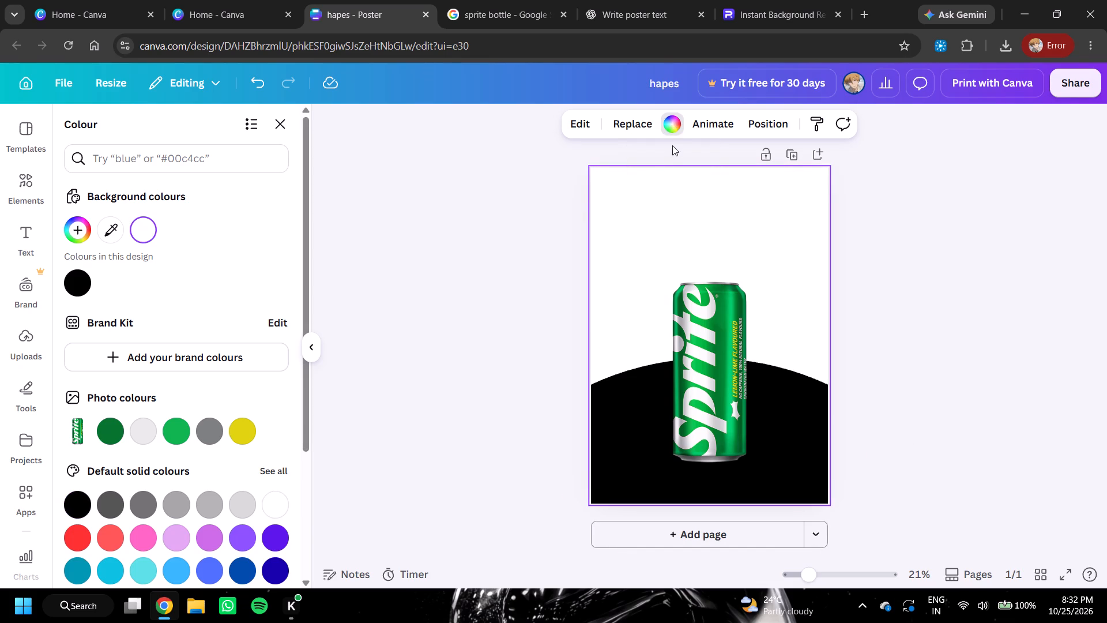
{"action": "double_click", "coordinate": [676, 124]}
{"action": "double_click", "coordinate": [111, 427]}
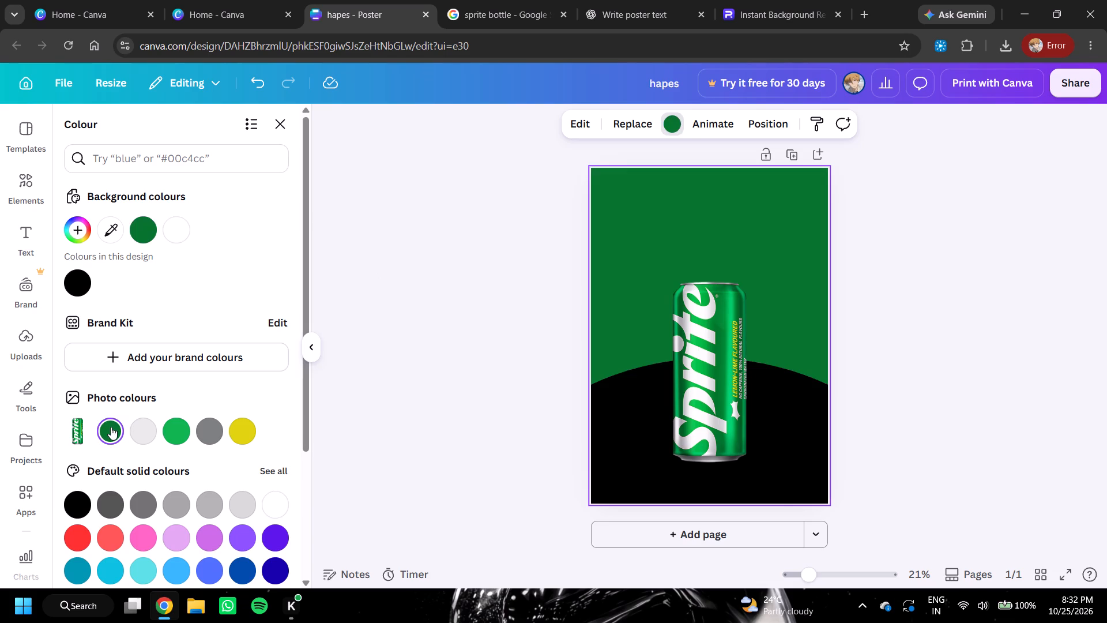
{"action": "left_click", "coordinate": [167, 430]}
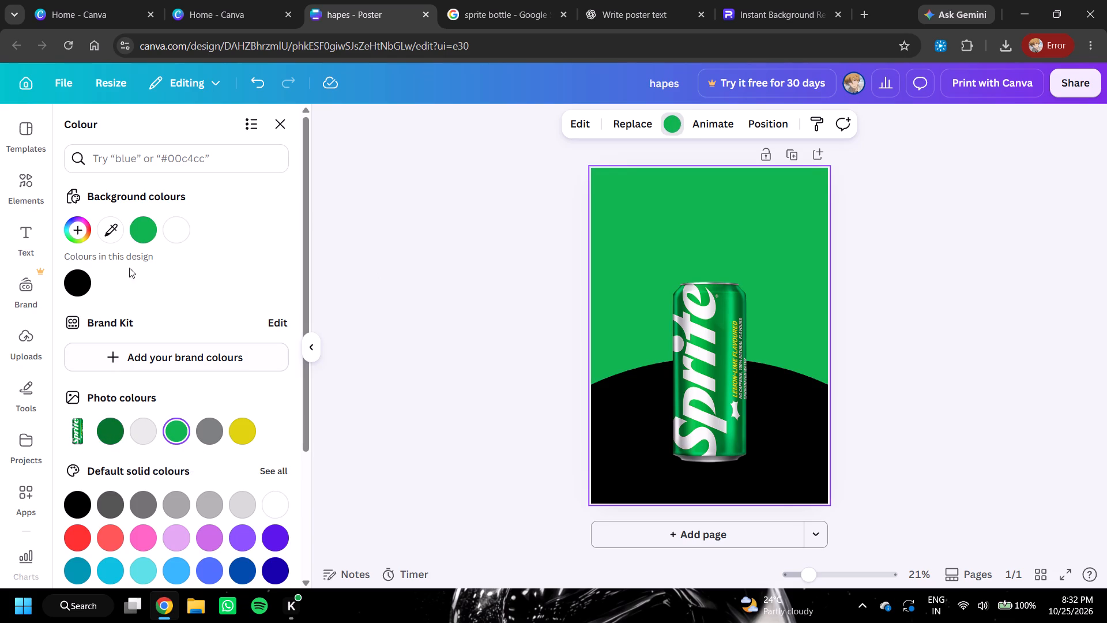
Sample greens from the Sprite can for the poster background, settling on the vivid green #01B844.
{"action": "double_click", "coordinate": [106, 231]}
{"action": "double_click", "coordinate": [115, 229]}
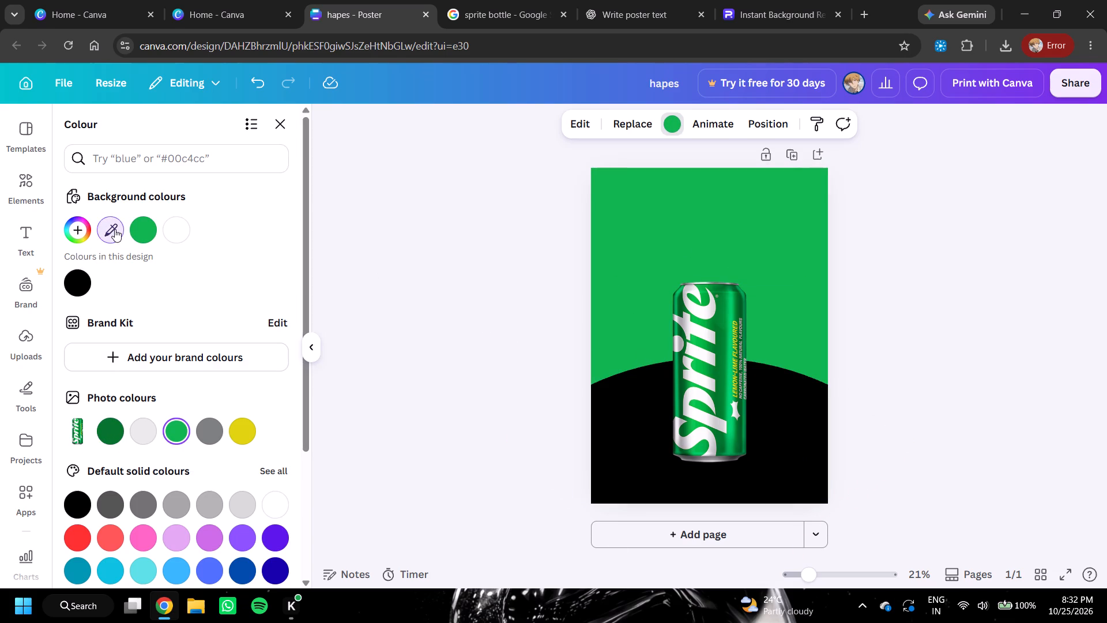
{"action": "left_click", "coordinate": [114, 228]}
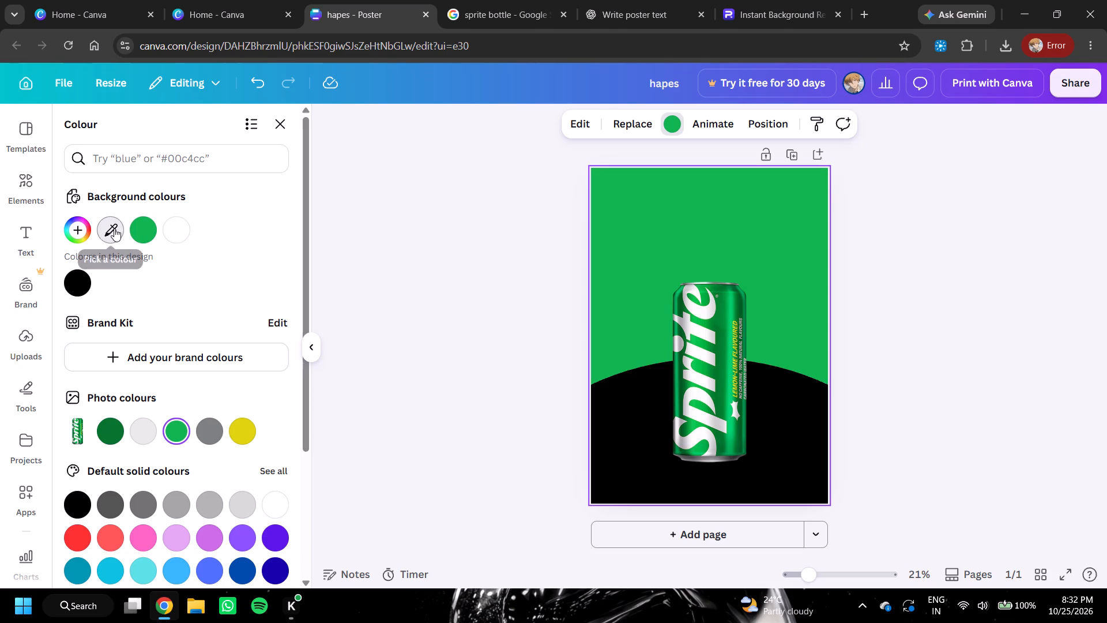
{"action": "left_click", "coordinate": [114, 228]}
{"action": "double_click", "coordinate": [114, 228]}
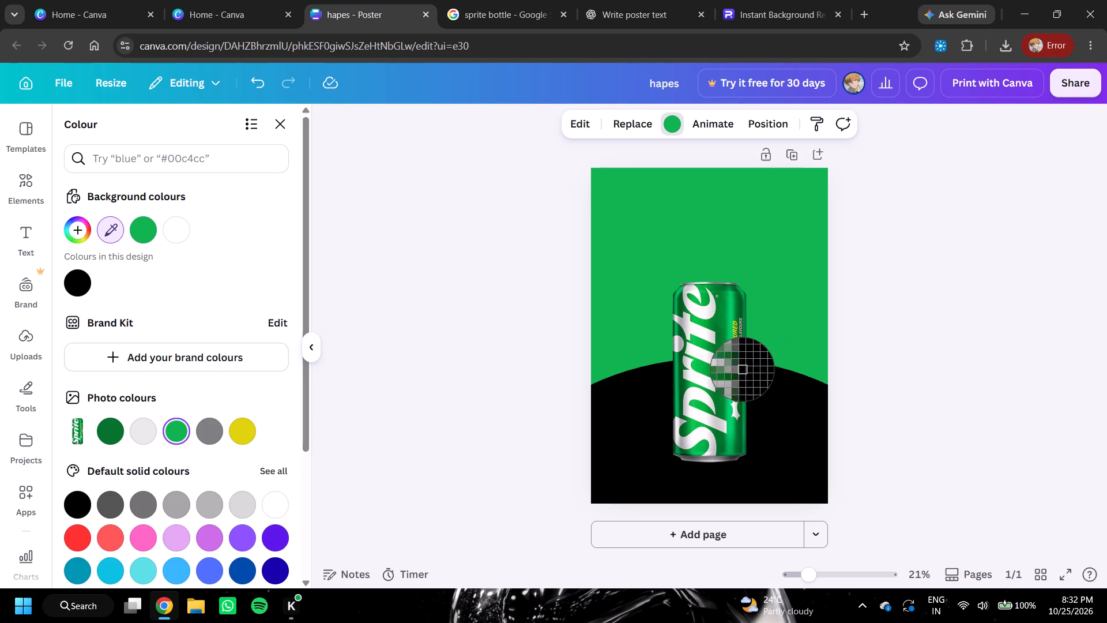
{"action": "double_click", "coordinate": [715, 324]}
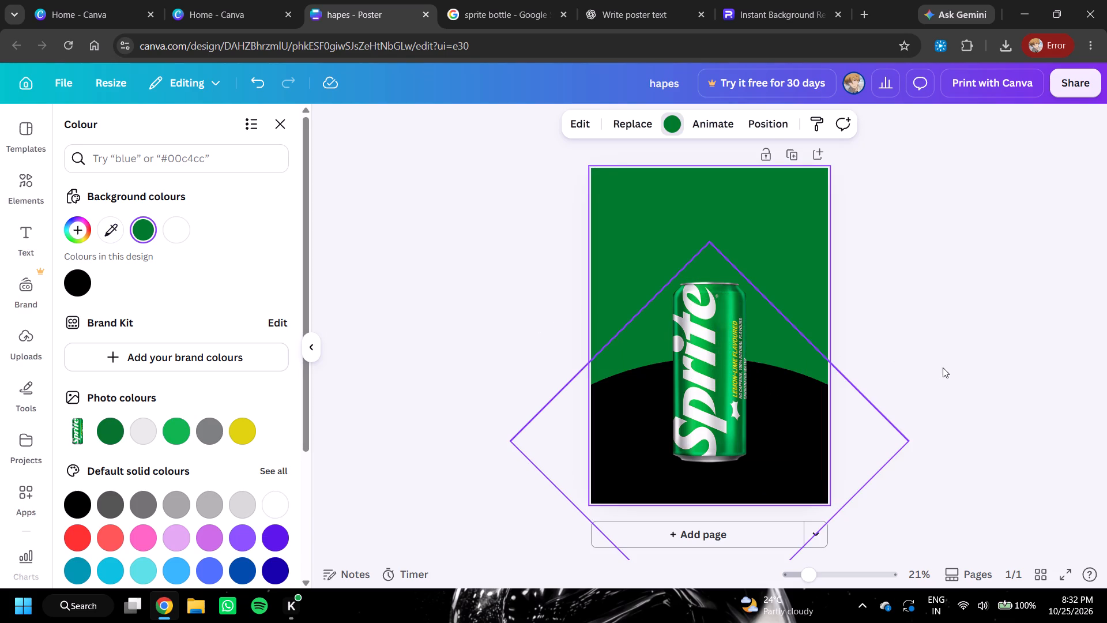
{"action": "left_click", "coordinate": [108, 231]}
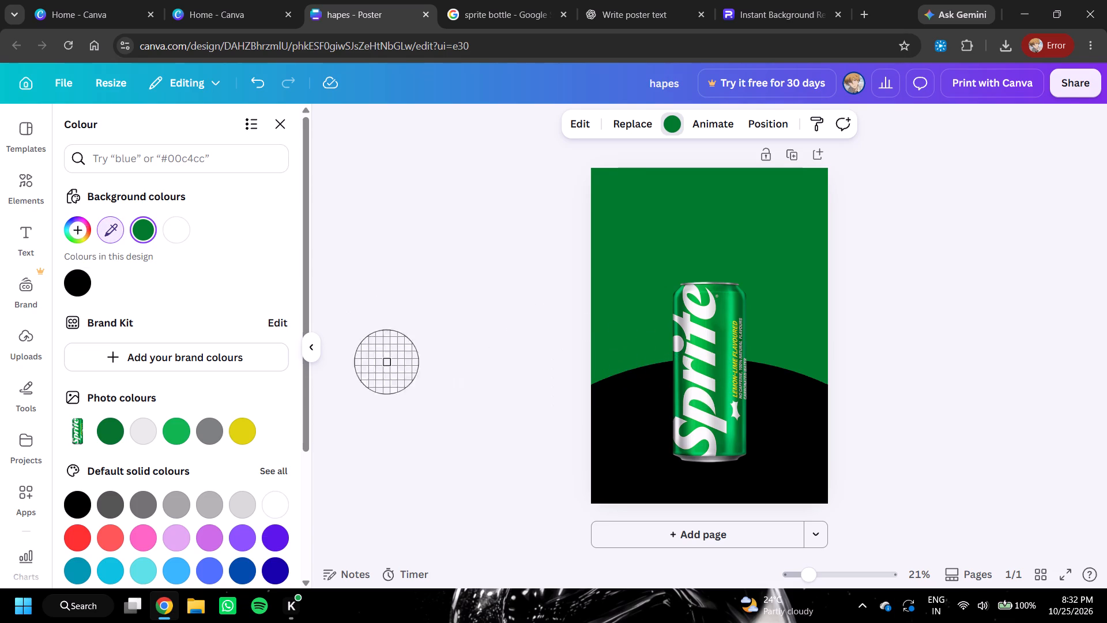
{"action": "double_click", "coordinate": [701, 388]}
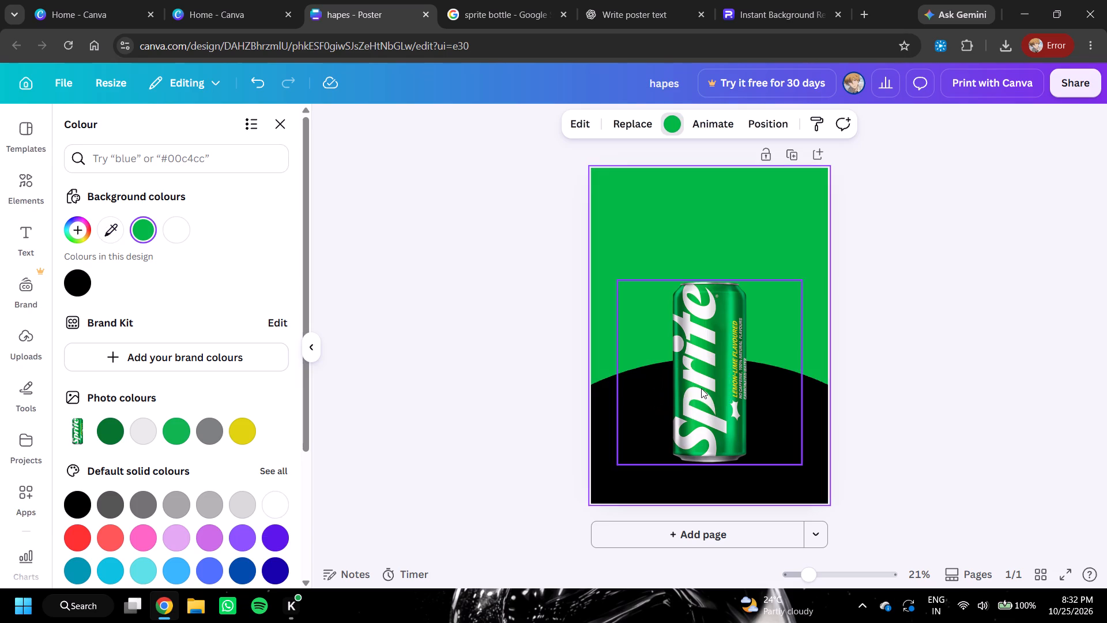
{"action": "double_click", "coordinate": [897, 335]}
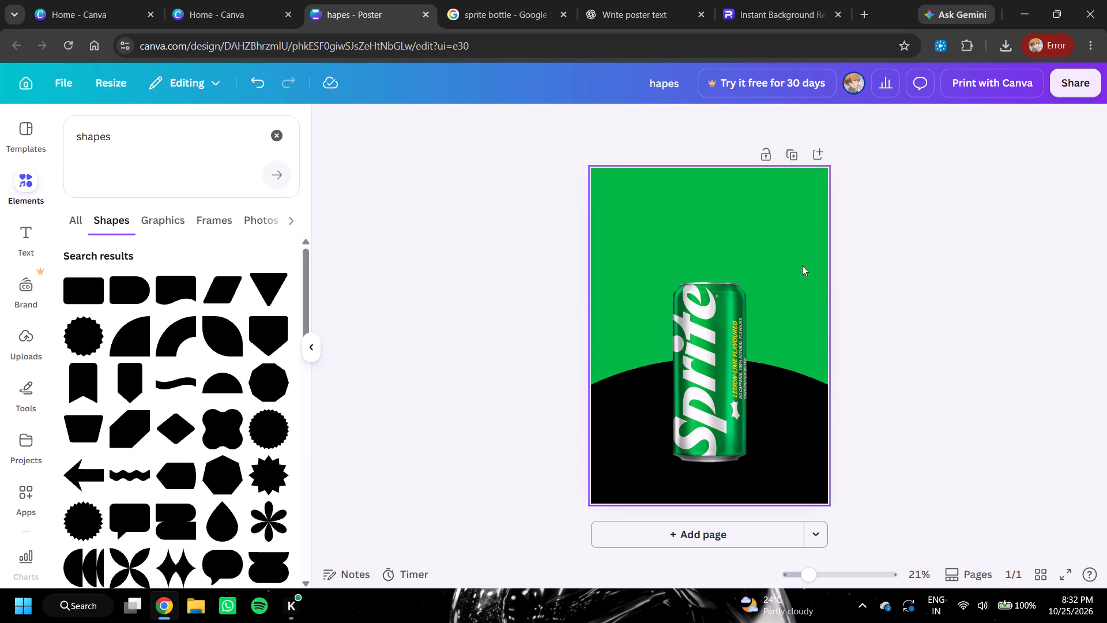
Adjust the poster background's custom green to a darker, slightly muted shade near #05A03E.
{"action": "left_click", "coordinate": [771, 241]}
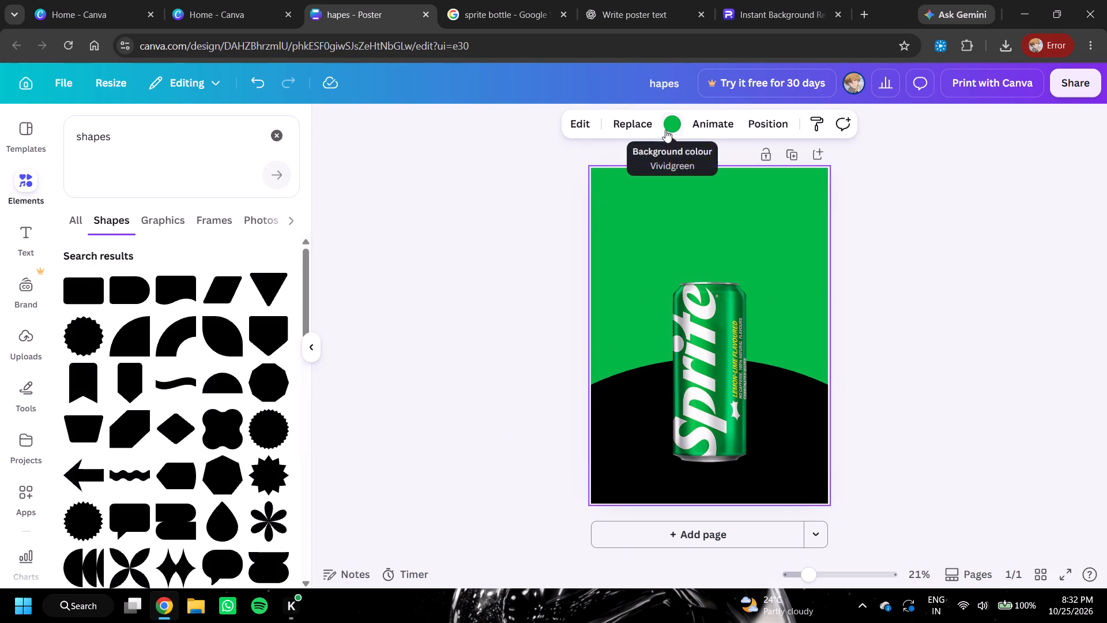
{"action": "left_click", "coordinate": [665, 127]}
{"action": "double_click", "coordinate": [62, 229]}
{"action": "left_click", "coordinate": [73, 227]}
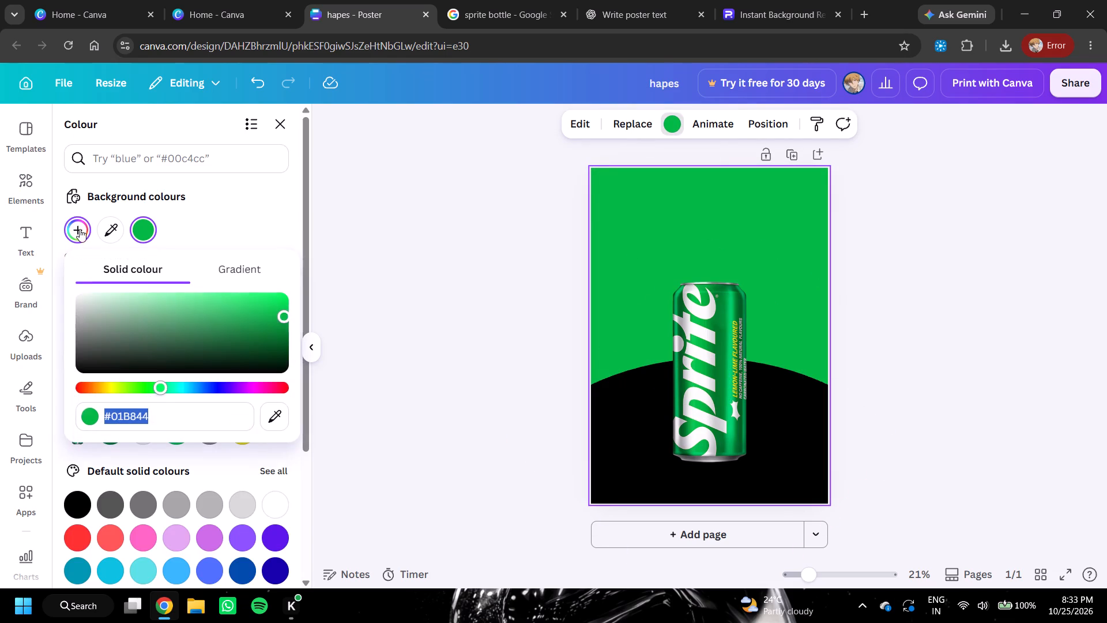
{"action": "left_click_drag", "start_coordinate": [281, 314], "coordinate": [284, 320]}
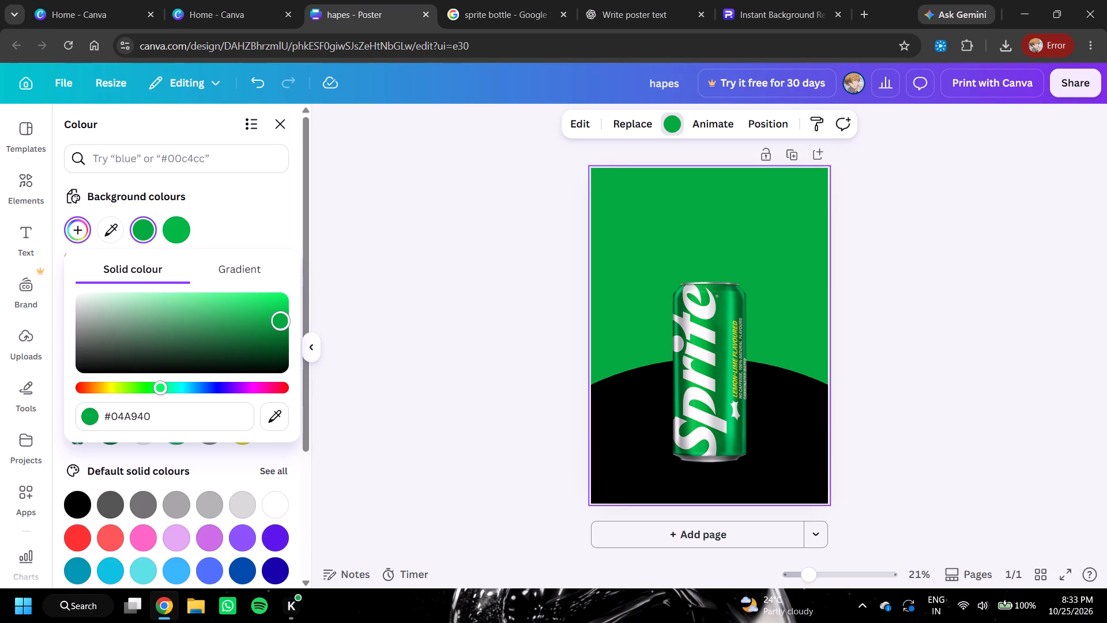
{"action": "left_click_drag", "start_coordinate": [284, 320], "coordinate": [282, 322]}
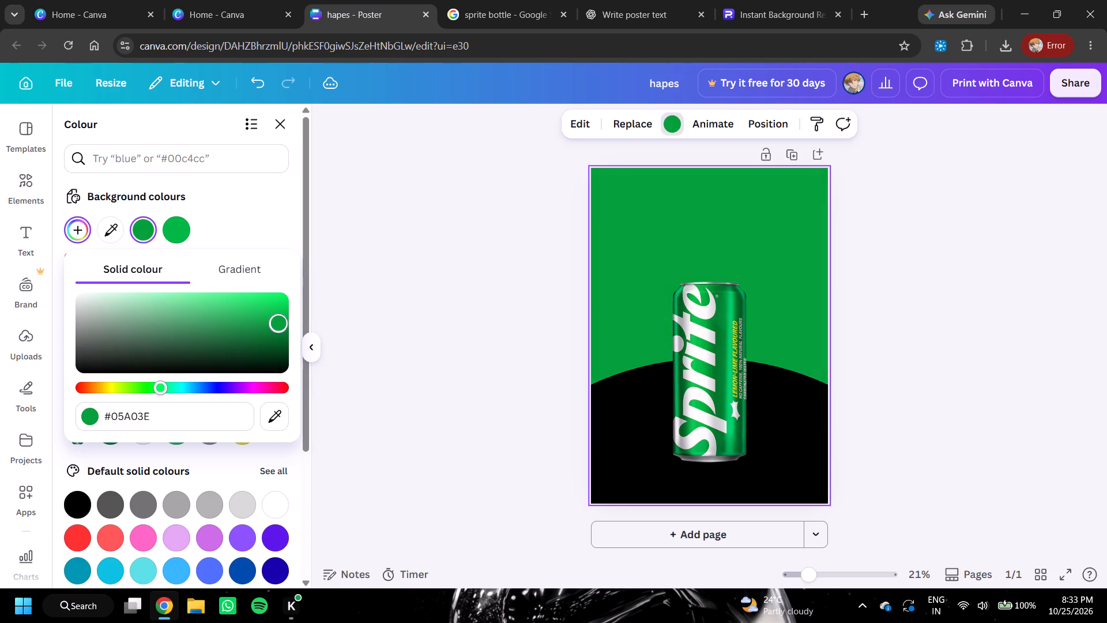
{"action": "left_click_drag", "start_coordinate": [282, 322], "coordinate": [272, 323]}
{"action": "left_click", "coordinate": [272, 323]}
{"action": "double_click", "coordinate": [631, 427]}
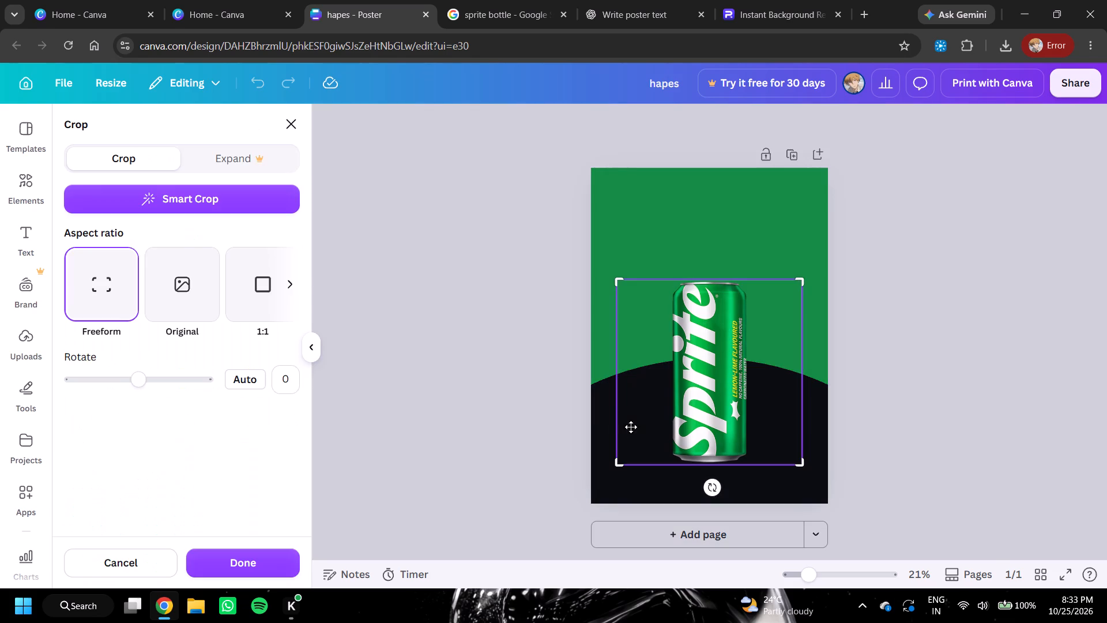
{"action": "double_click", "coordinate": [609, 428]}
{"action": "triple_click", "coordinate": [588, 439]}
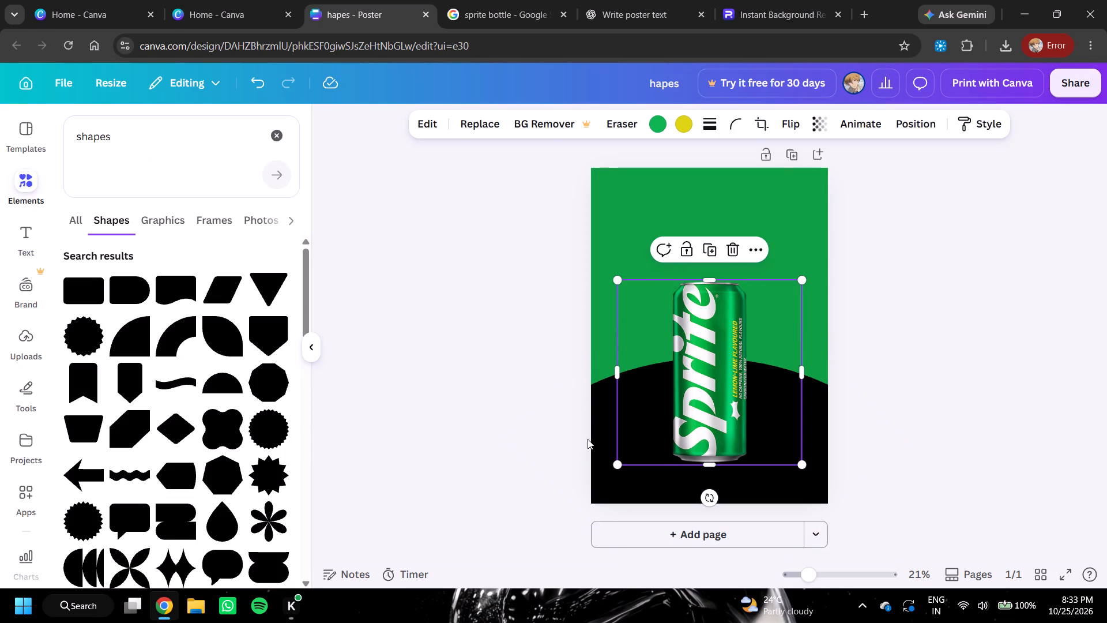
{"action": "left_click", "coordinate": [598, 438]}
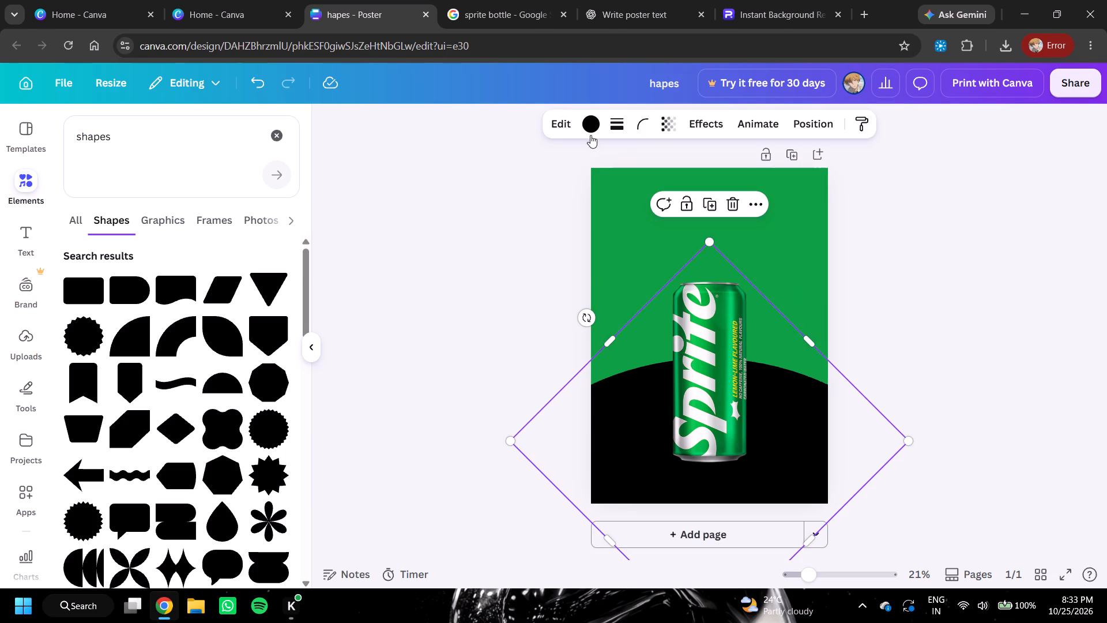
{"action": "double_click", "coordinate": [590, 130]}
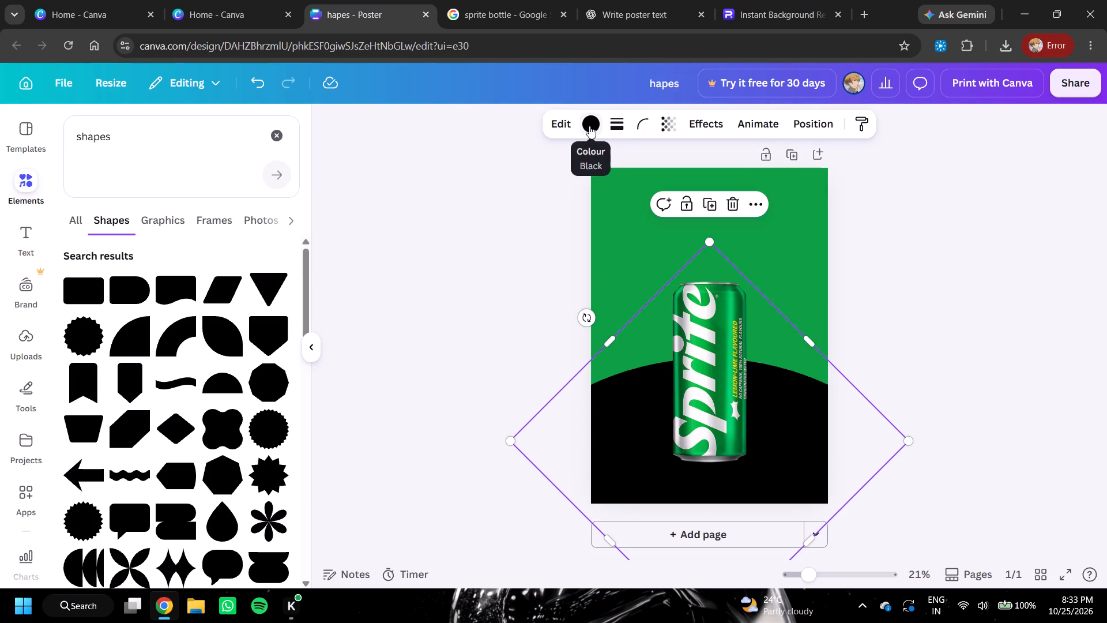
{"action": "double_click", "coordinate": [589, 126]}
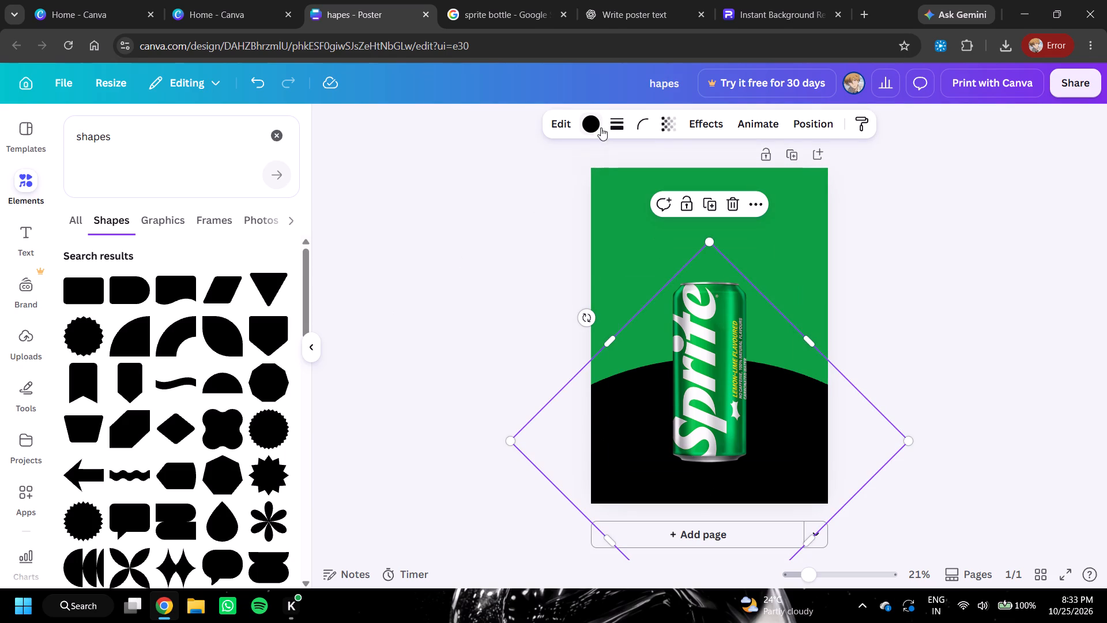
{"action": "double_click", "coordinate": [596, 127]}
{"action": "triple_click", "coordinate": [596, 127]}
{"action": "left_click", "coordinate": [241, 430]}
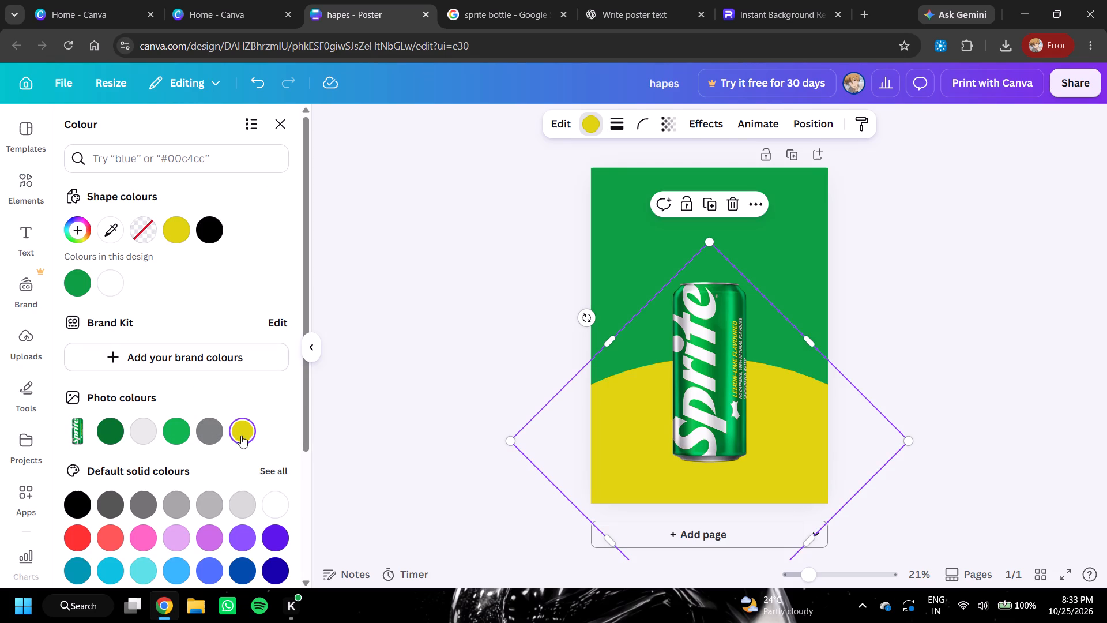
{"action": "left_click", "coordinate": [270, 498]}
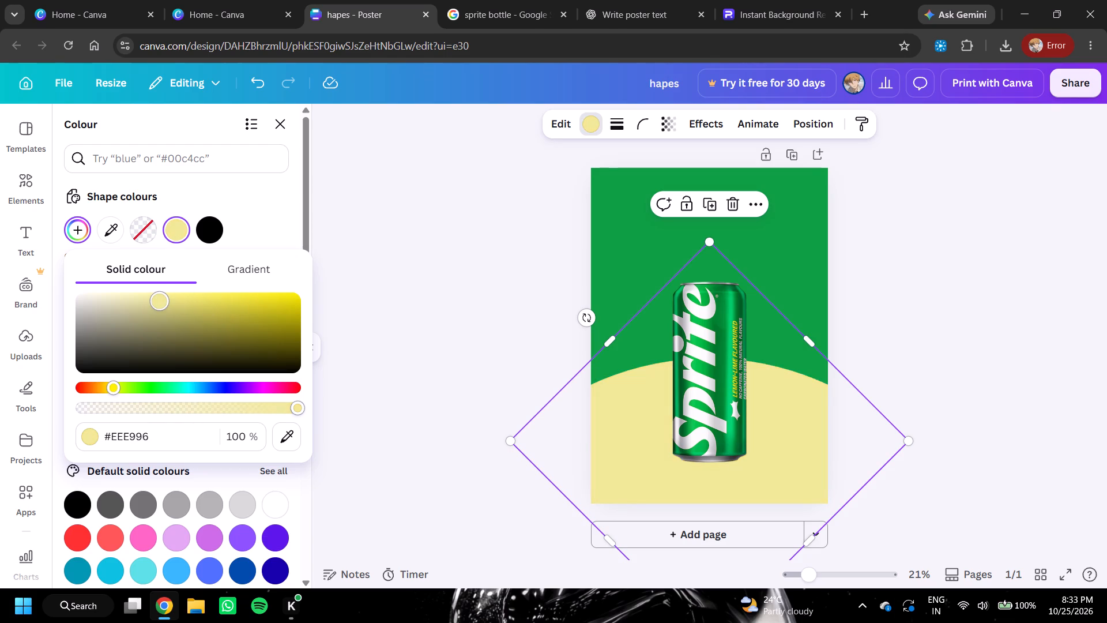
{"action": "left_click_drag", "start_coordinate": [159, 298], "coordinate": [95, 297]}
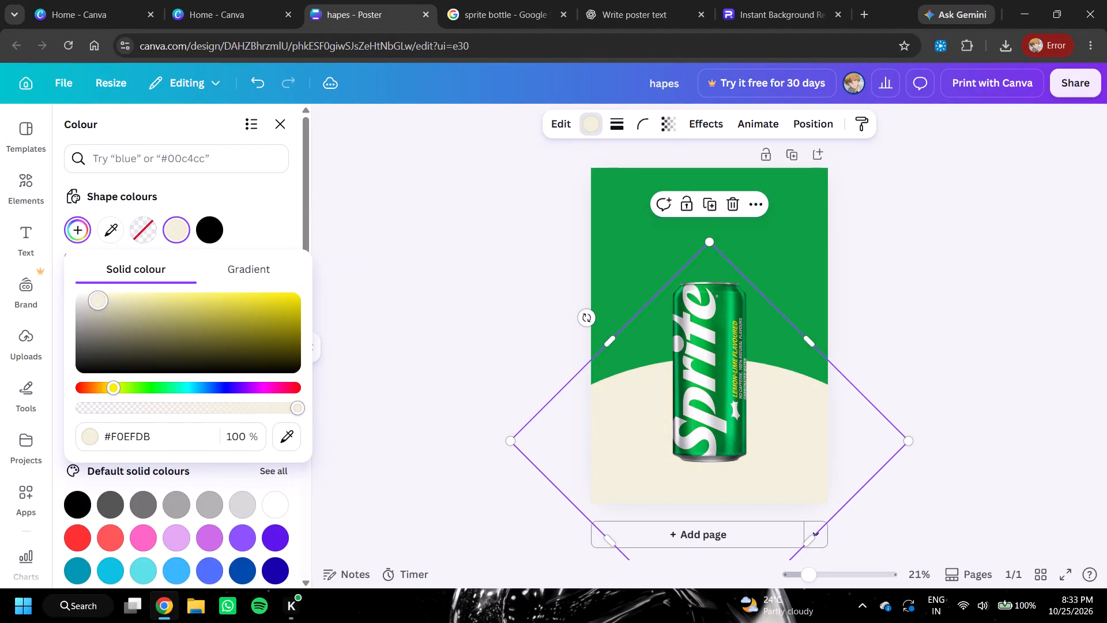
{"action": "left_click_drag", "start_coordinate": [95, 297], "coordinate": [190, 281]}
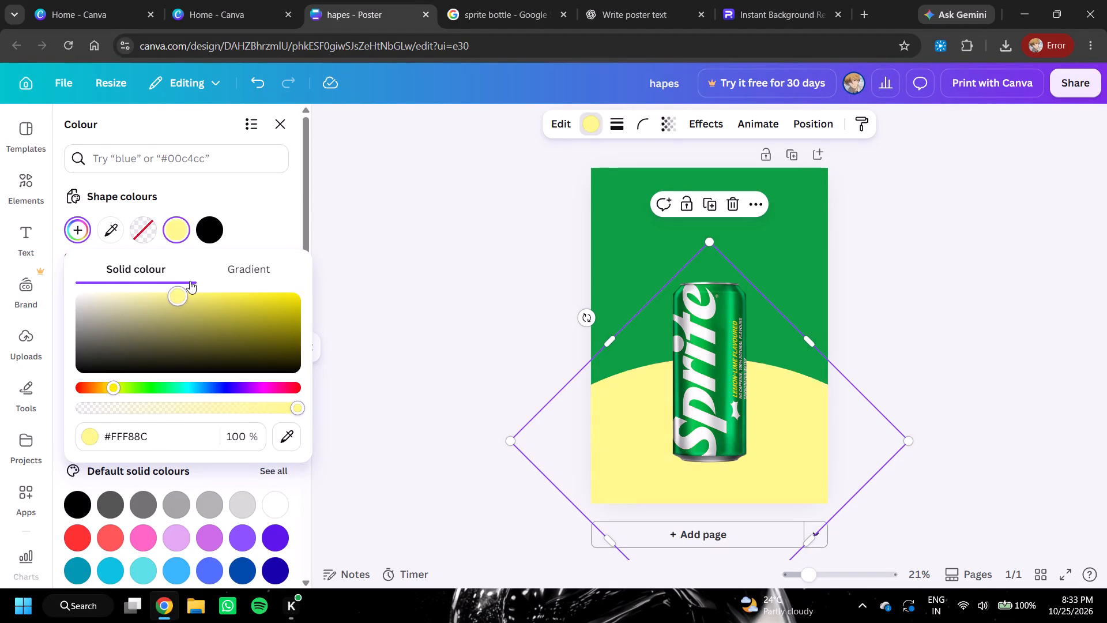
Lighten the pale yellow quarter circle at the poster's base to a near-white cream.
{"action": "left_click_drag", "start_coordinate": [190, 281], "coordinate": [95, 291]}
{"action": "left_click", "coordinate": [461, 295]}
{"action": "left_click", "coordinate": [461, 294]}
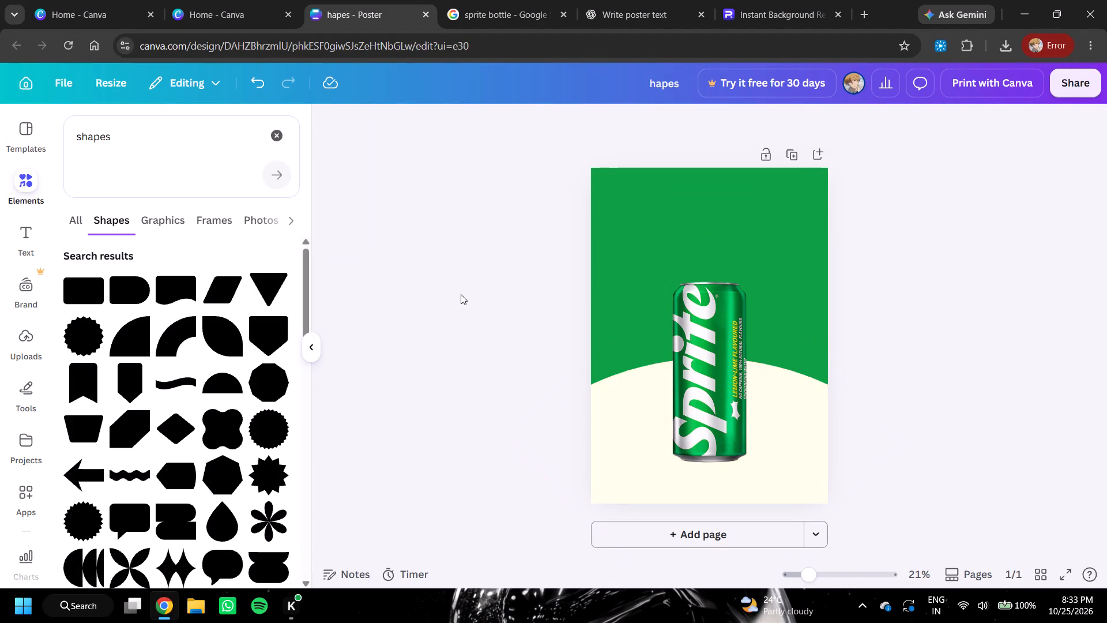
Lock the cream quarter circle and the Sprite can image in place.
{"action": "left_click", "coordinate": [819, 437]}
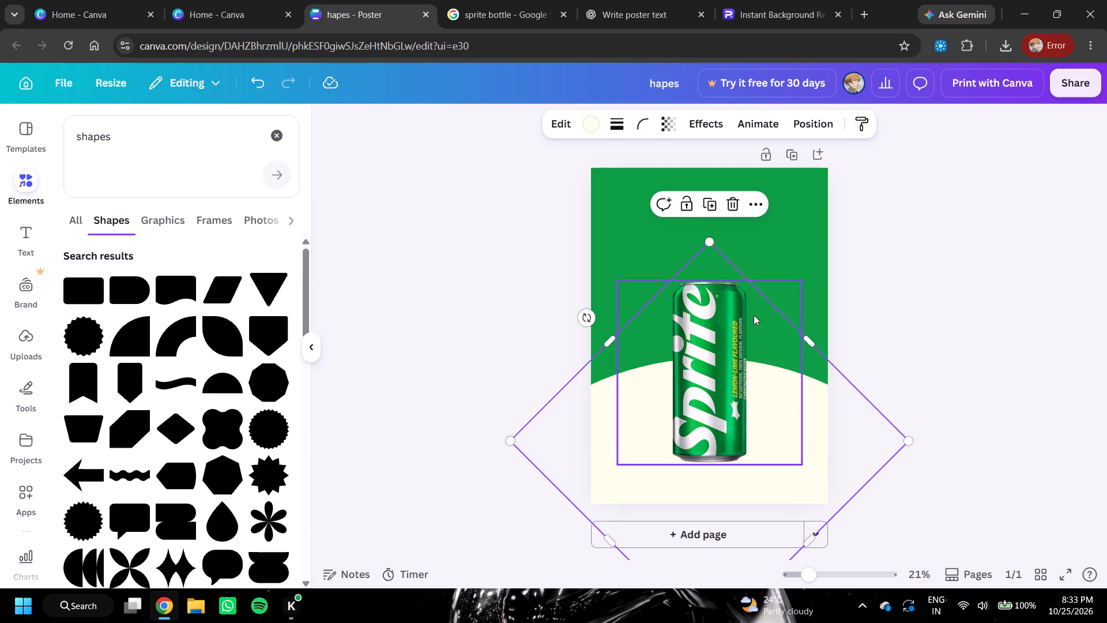
{"action": "left_click", "coordinate": [686, 205]}
{"action": "left_click", "coordinate": [804, 228]}
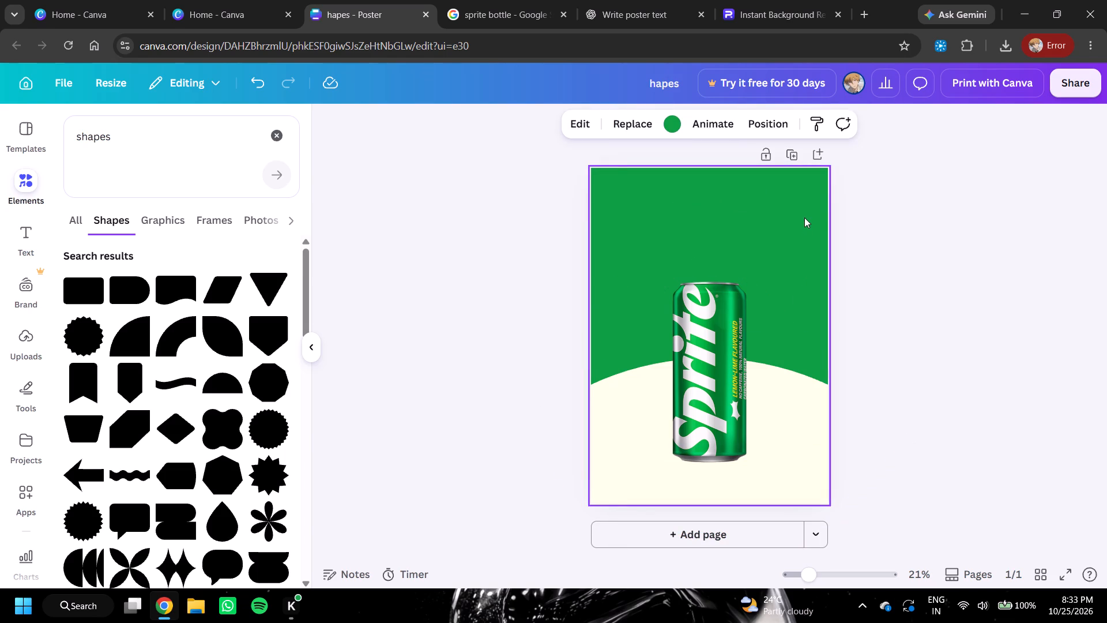
{"action": "left_click", "coordinate": [808, 212]}
{"action": "left_click", "coordinate": [736, 303]}
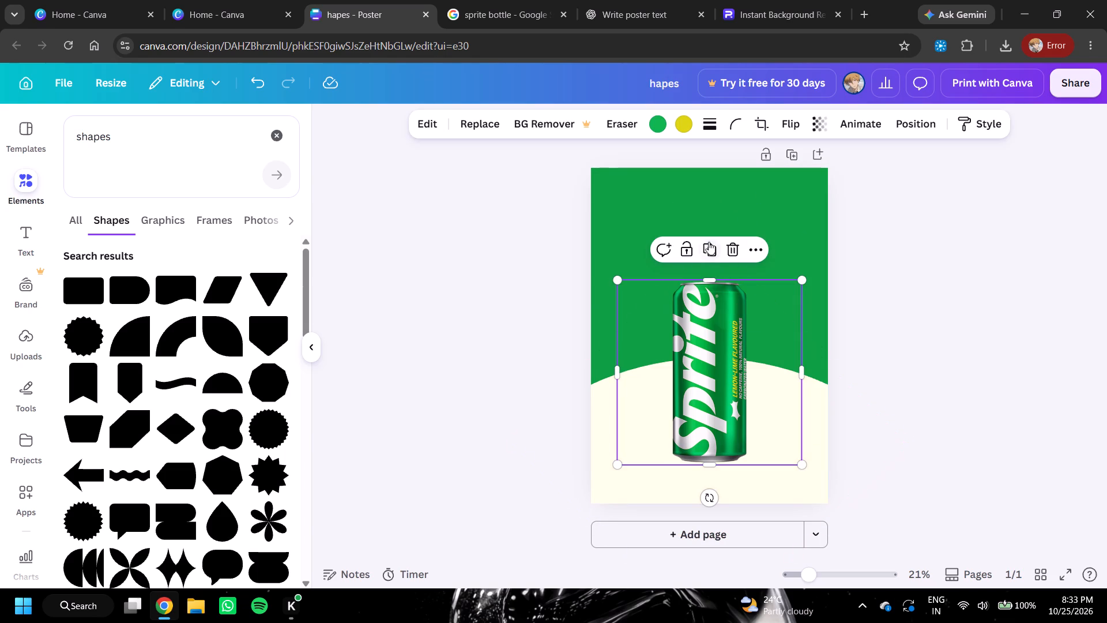
{"action": "left_click", "coordinate": [687, 243]}
{"action": "left_click", "coordinate": [858, 256]}
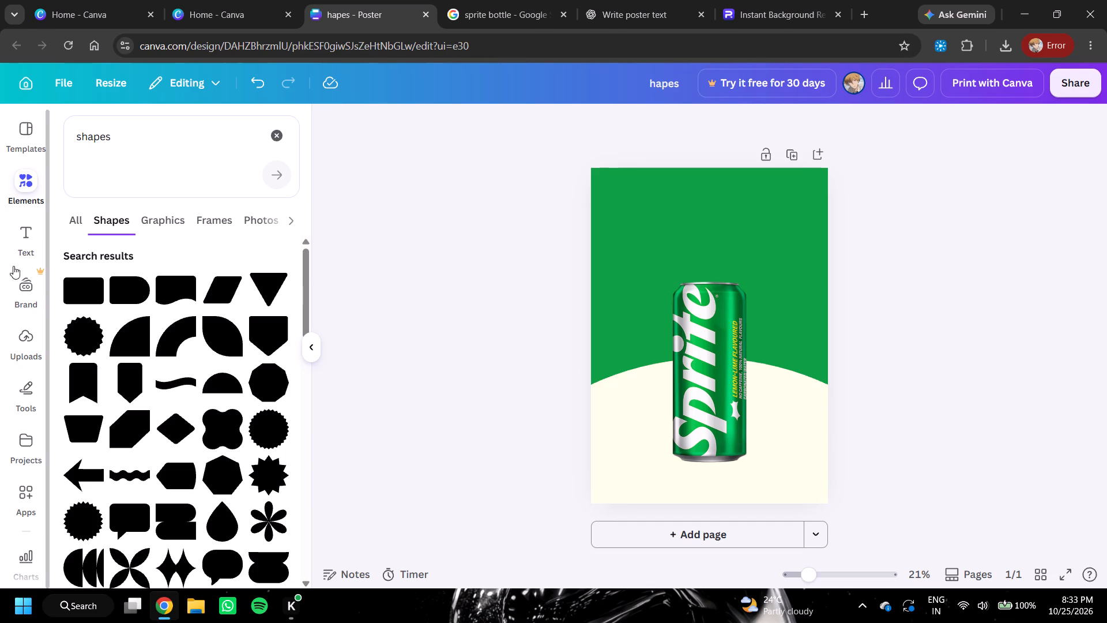
Browse the ready-made text styles and font combinations for a suitable poster heading.
{"action": "left_click", "coordinate": [29, 241]}
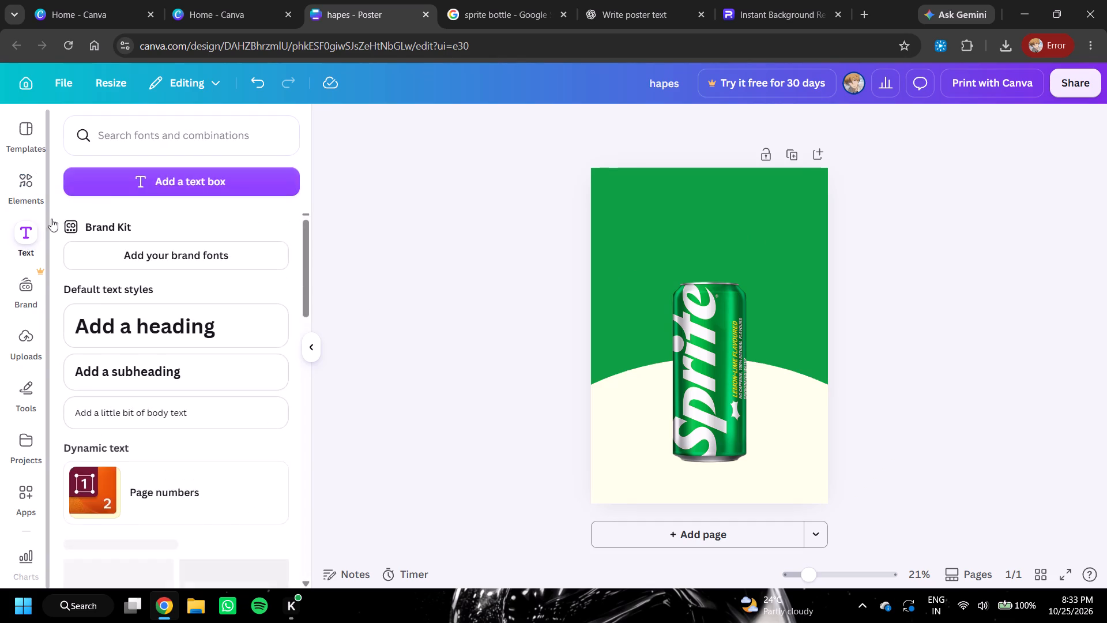
{"action": "scroll", "coordinate": [165, 415], "scroll_direction": "down", "scroll_amount": 11}
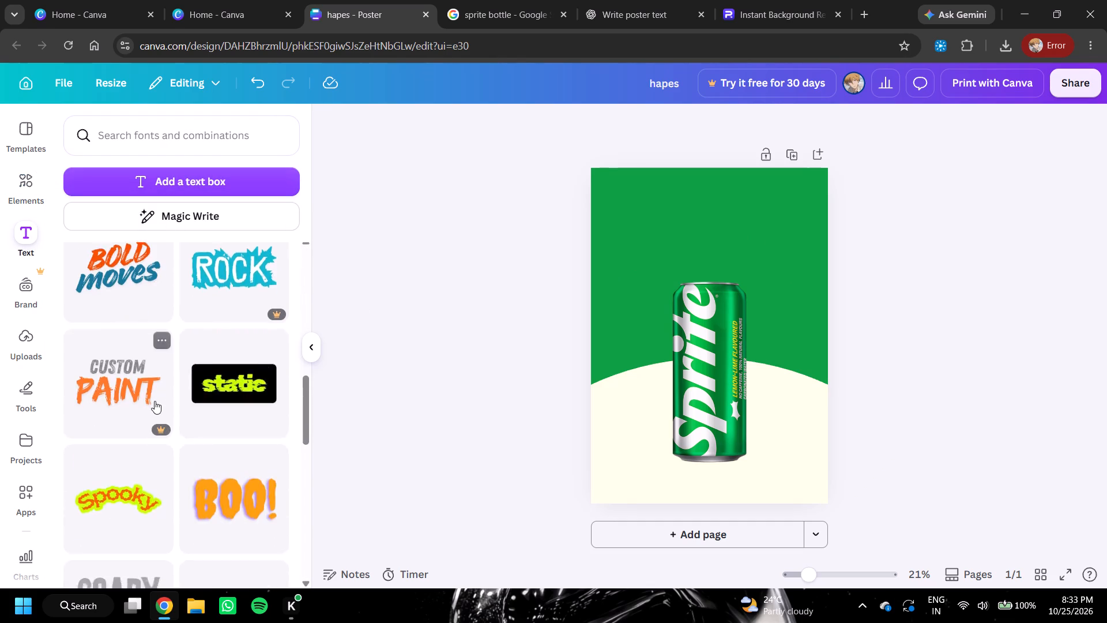
{"action": "scroll", "coordinate": [155, 401], "scroll_direction": "down", "scroll_amount": 11}
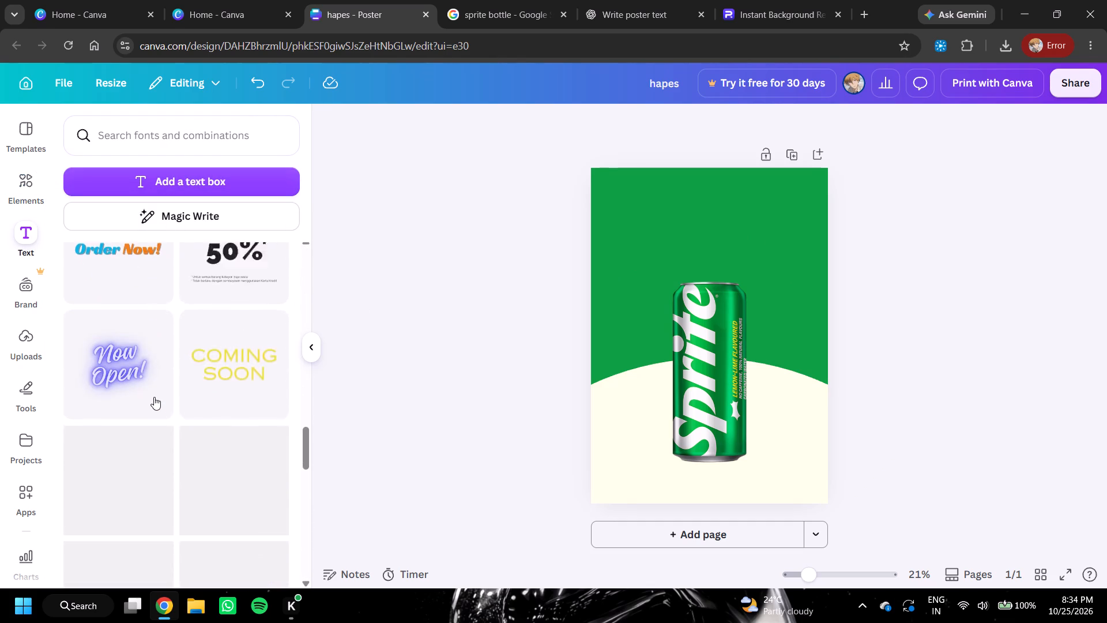
{"action": "scroll", "coordinate": [178, 386], "scroll_direction": "down", "scroll_amount": 3}
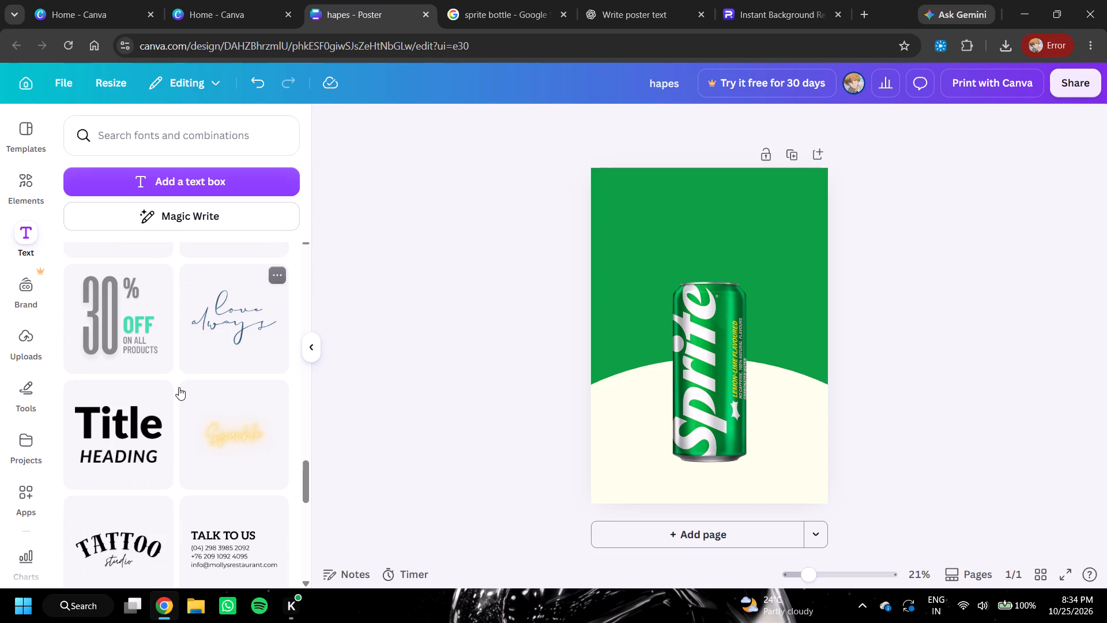
{"action": "scroll", "coordinate": [179, 386], "scroll_direction": "down", "scroll_amount": 7}
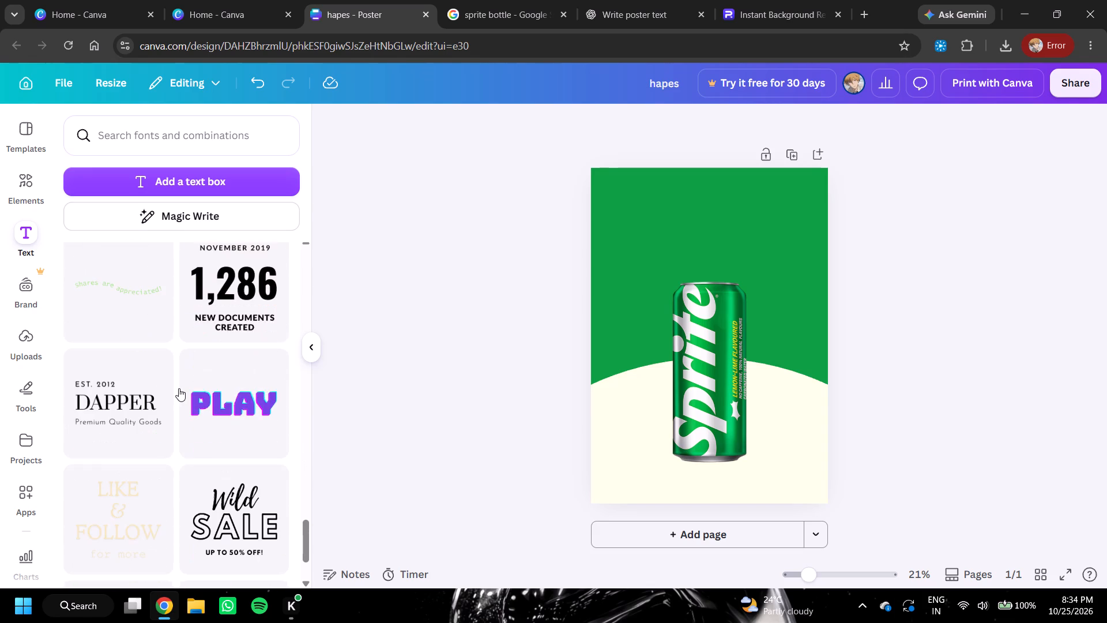
{"action": "scroll", "coordinate": [179, 388], "scroll_direction": "down", "scroll_amount": 6}
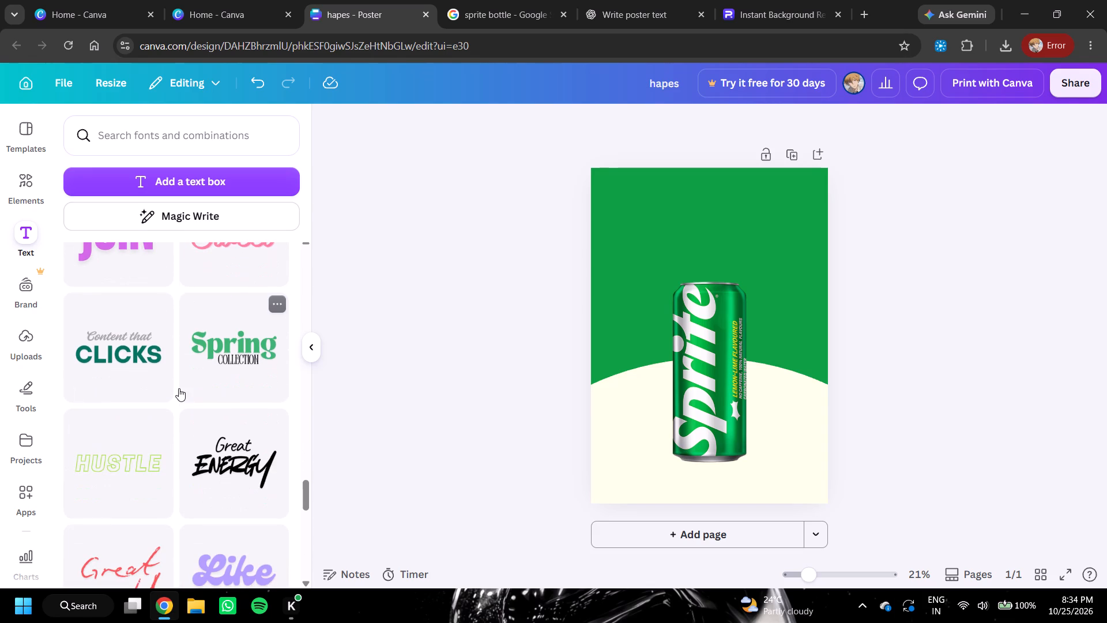
{"action": "scroll", "coordinate": [206, 355], "scroll_direction": "down", "scroll_amount": 1}
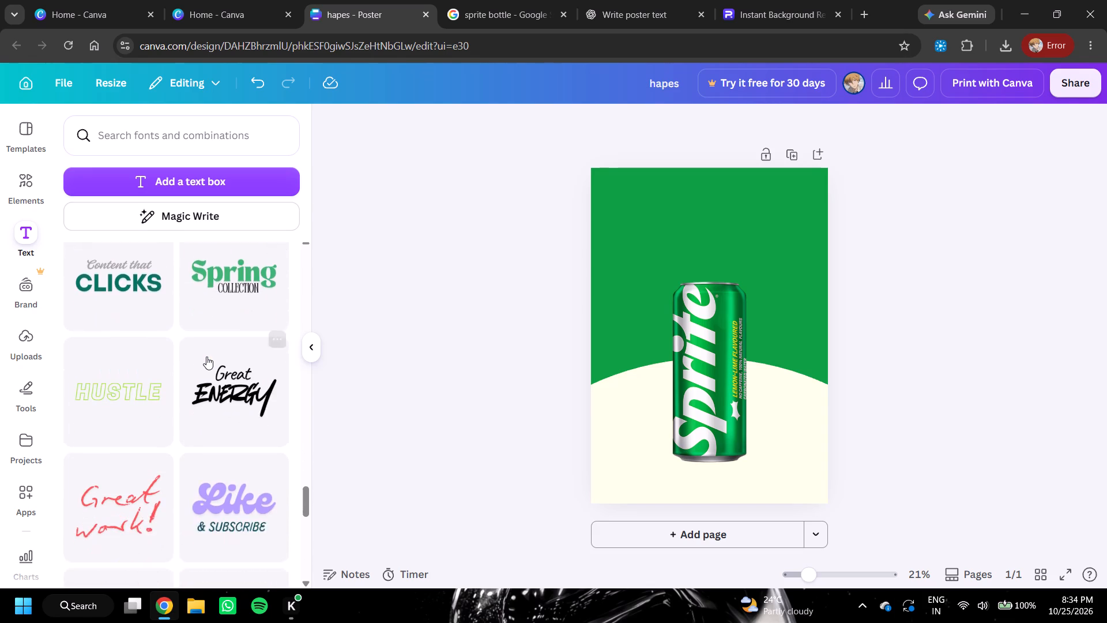
{"action": "scroll", "coordinate": [206, 356], "scroll_direction": "down", "scroll_amount": 1}
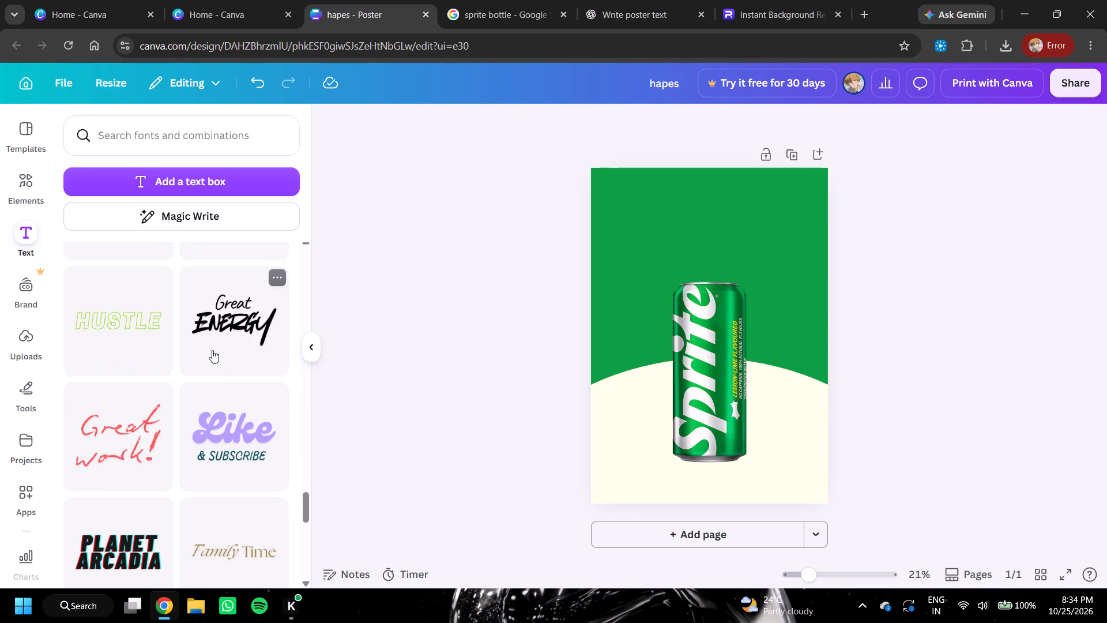
{"action": "scroll", "coordinate": [224, 325], "scroll_direction": "down", "scroll_amount": 2}
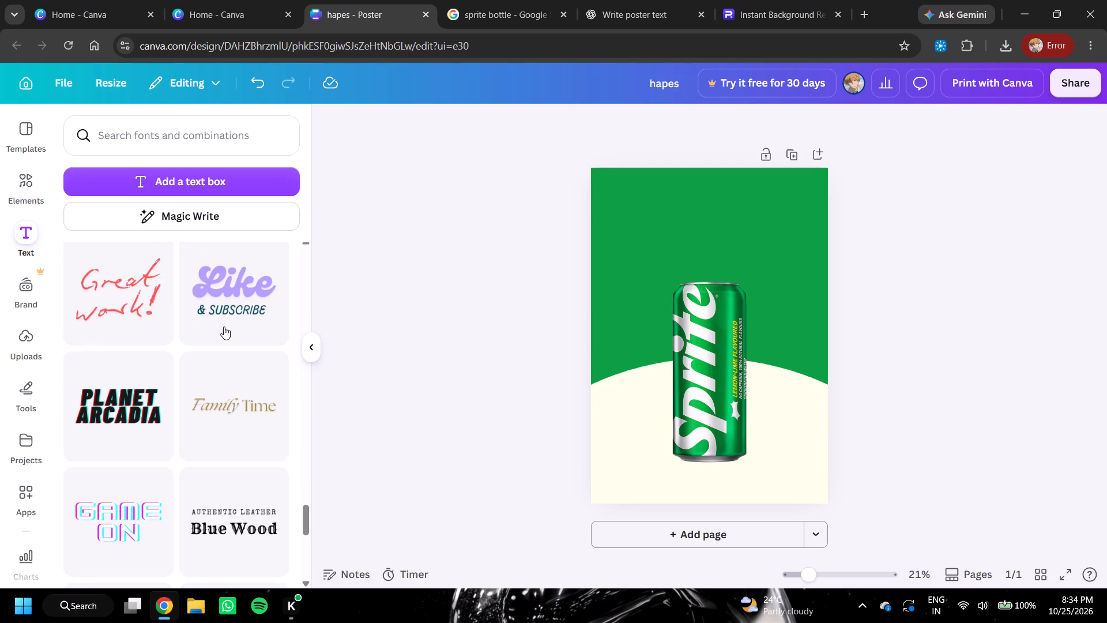
{"action": "scroll", "coordinate": [221, 328], "scroll_direction": "down", "scroll_amount": 1}
{"action": "scroll", "coordinate": [221, 328], "scroll_direction": "up", "scroll_amount": 1}
{"action": "scroll", "coordinate": [221, 328], "scroll_direction": "down", "scroll_amount": 5}
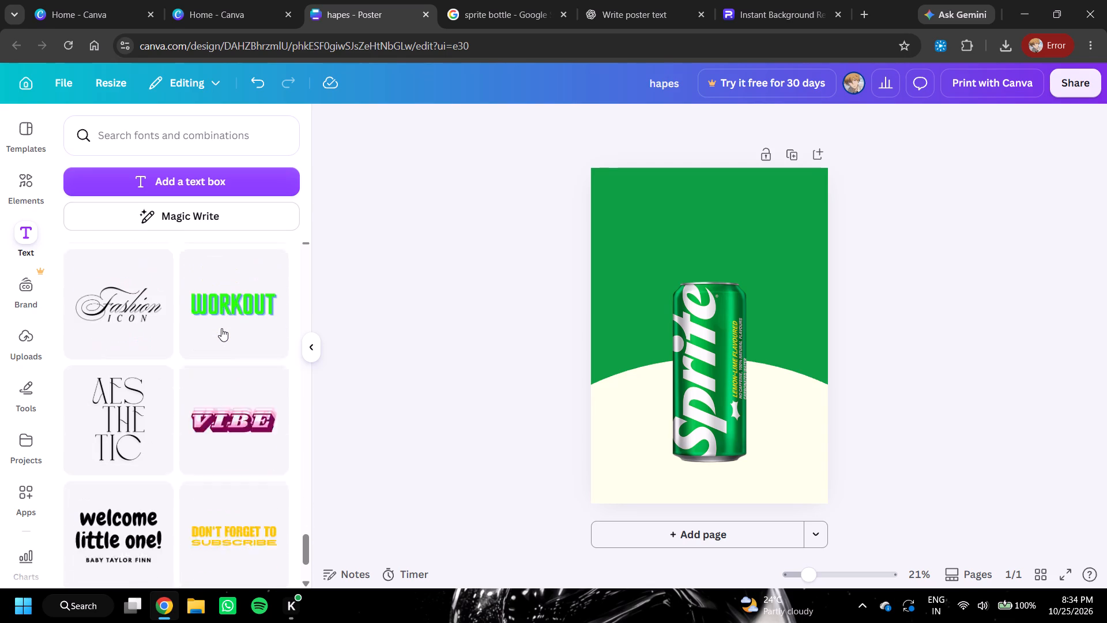
{"action": "scroll", "coordinate": [221, 328], "scroll_direction": "down", "scroll_amount": 2}
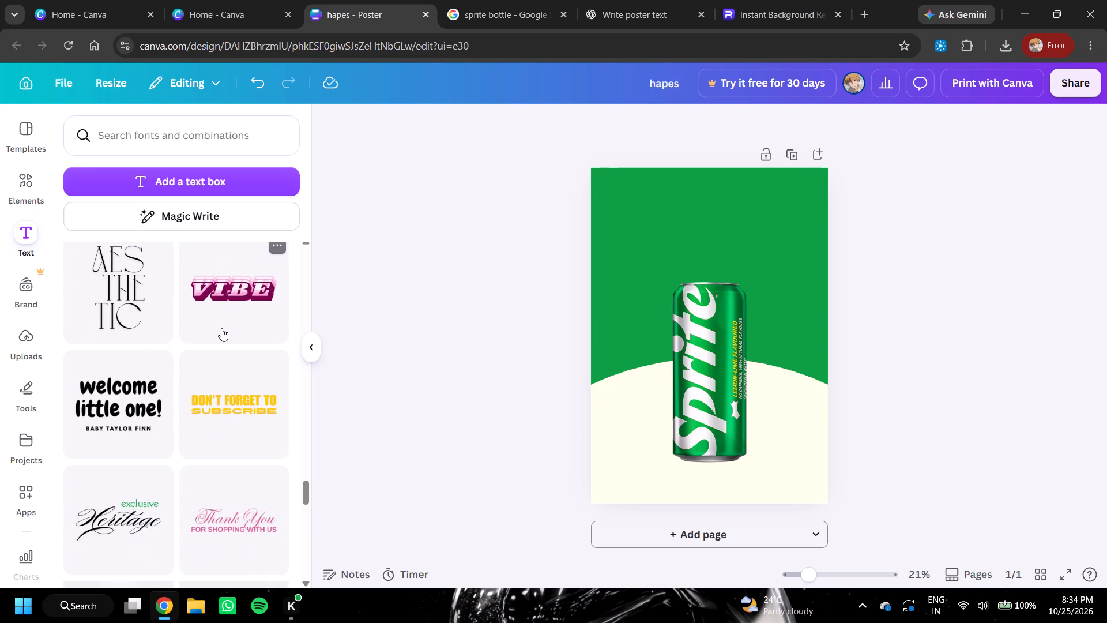
{"action": "scroll", "coordinate": [221, 328], "scroll_direction": "down", "scroll_amount": 6}
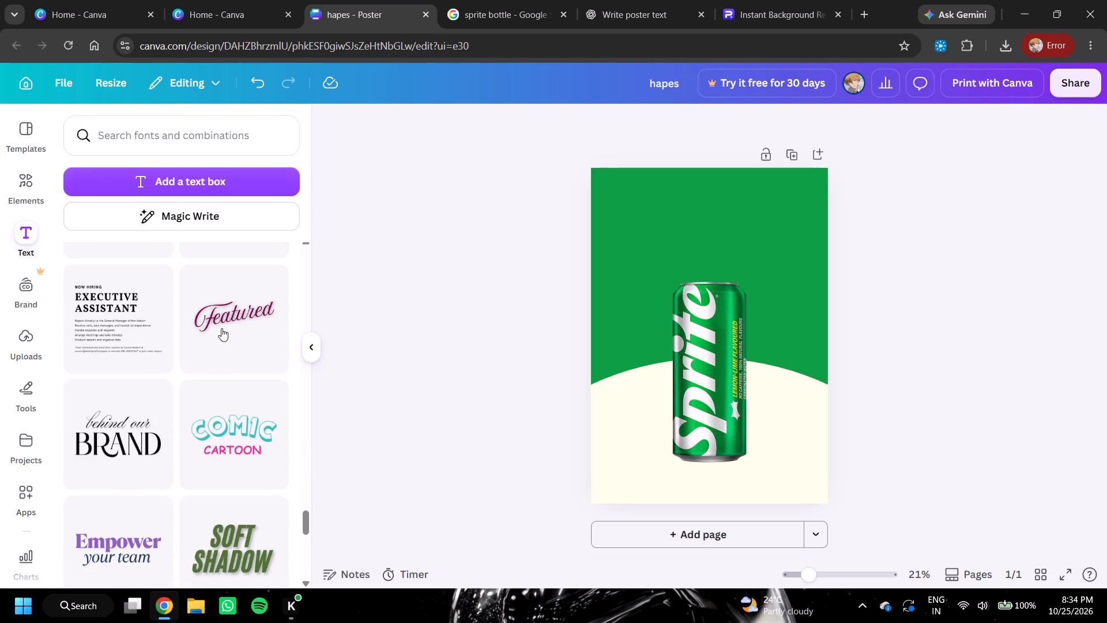
{"action": "scroll", "coordinate": [221, 329], "scroll_direction": "down", "scroll_amount": 6}
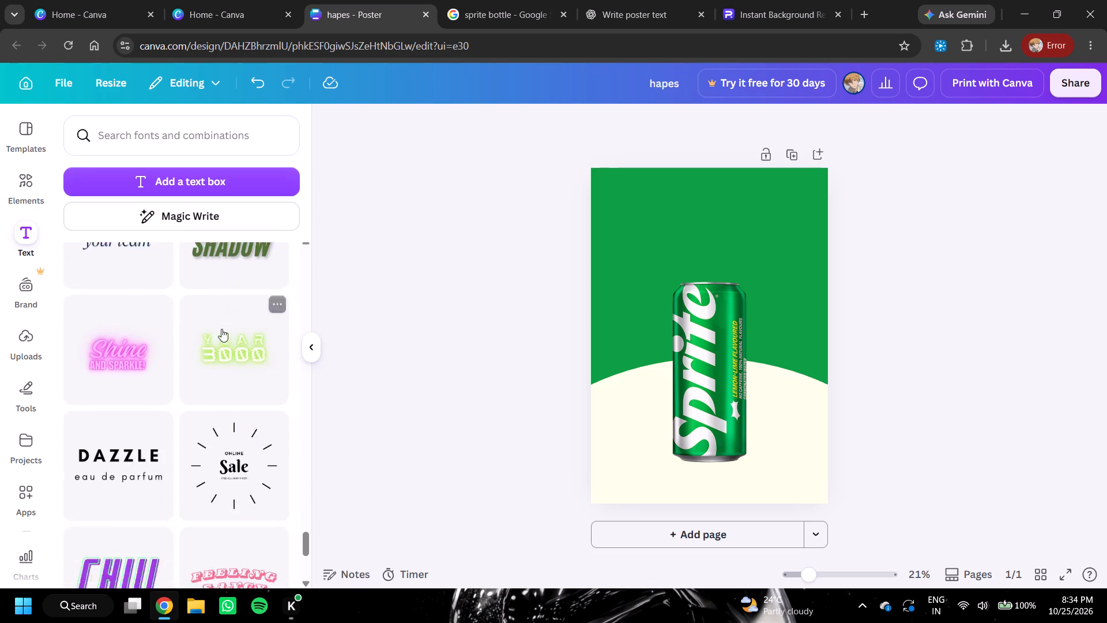
{"action": "scroll", "coordinate": [221, 329], "scroll_direction": "down", "scroll_amount": 5}
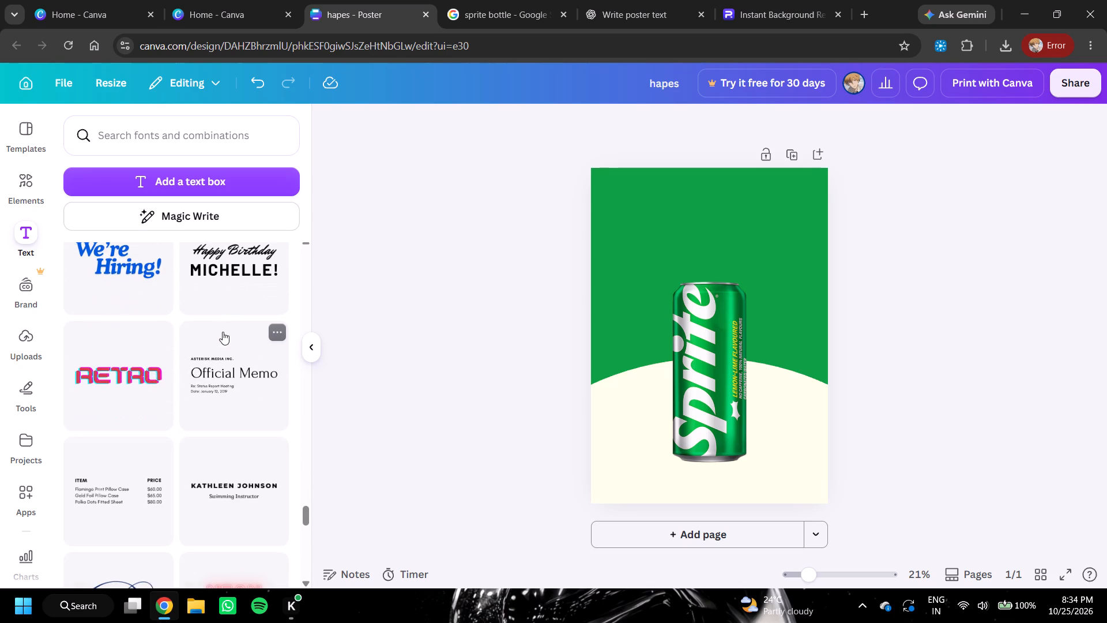
{"action": "scroll", "coordinate": [224, 334], "scroll_direction": "down", "scroll_amount": 1}
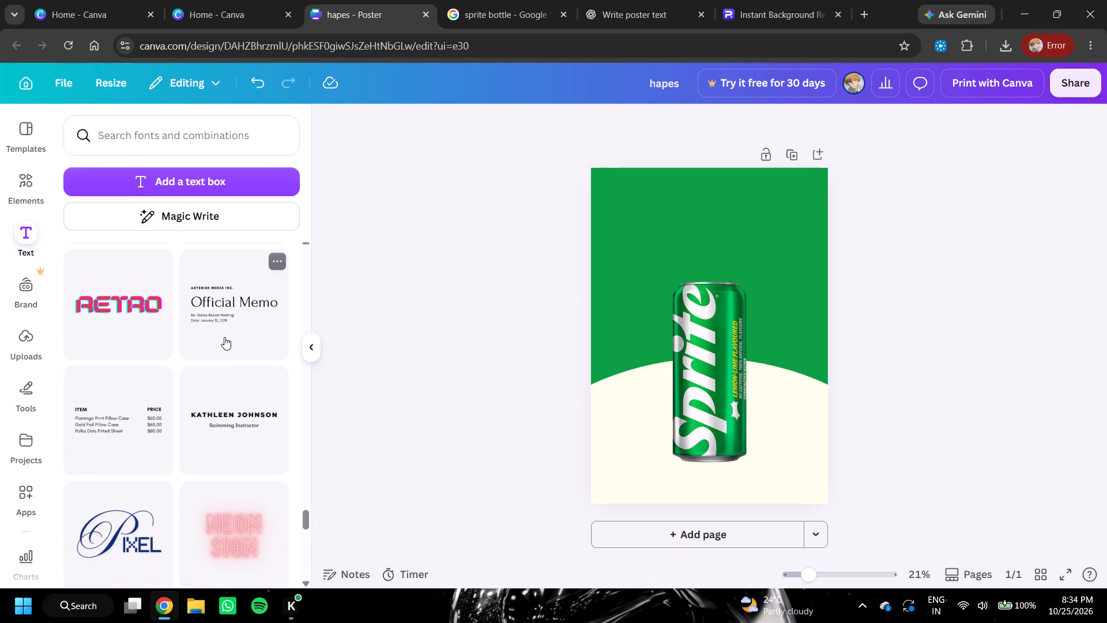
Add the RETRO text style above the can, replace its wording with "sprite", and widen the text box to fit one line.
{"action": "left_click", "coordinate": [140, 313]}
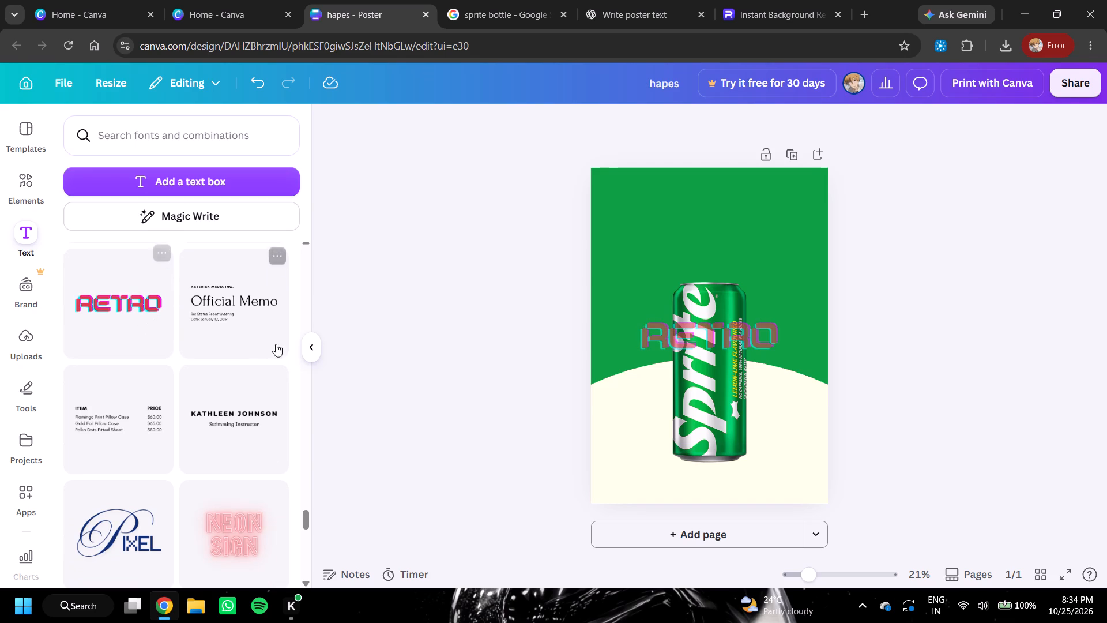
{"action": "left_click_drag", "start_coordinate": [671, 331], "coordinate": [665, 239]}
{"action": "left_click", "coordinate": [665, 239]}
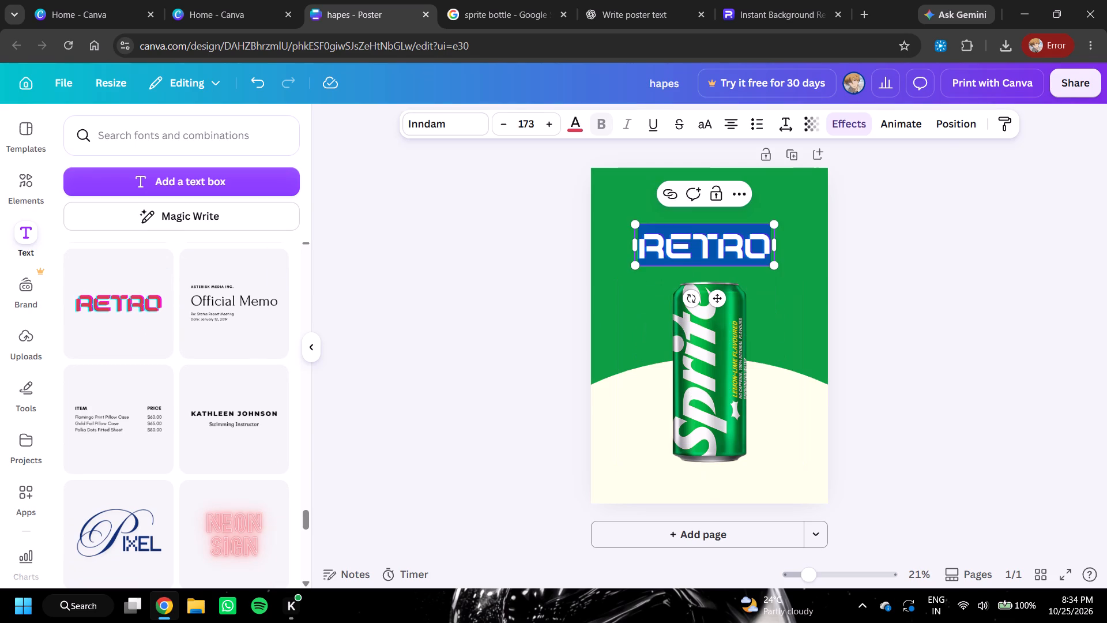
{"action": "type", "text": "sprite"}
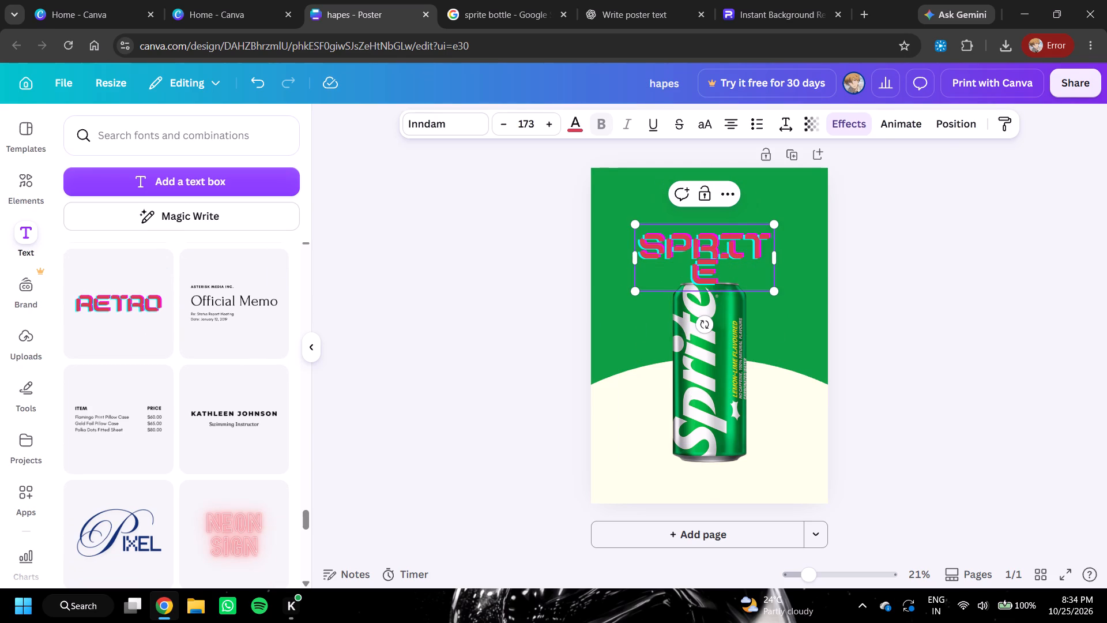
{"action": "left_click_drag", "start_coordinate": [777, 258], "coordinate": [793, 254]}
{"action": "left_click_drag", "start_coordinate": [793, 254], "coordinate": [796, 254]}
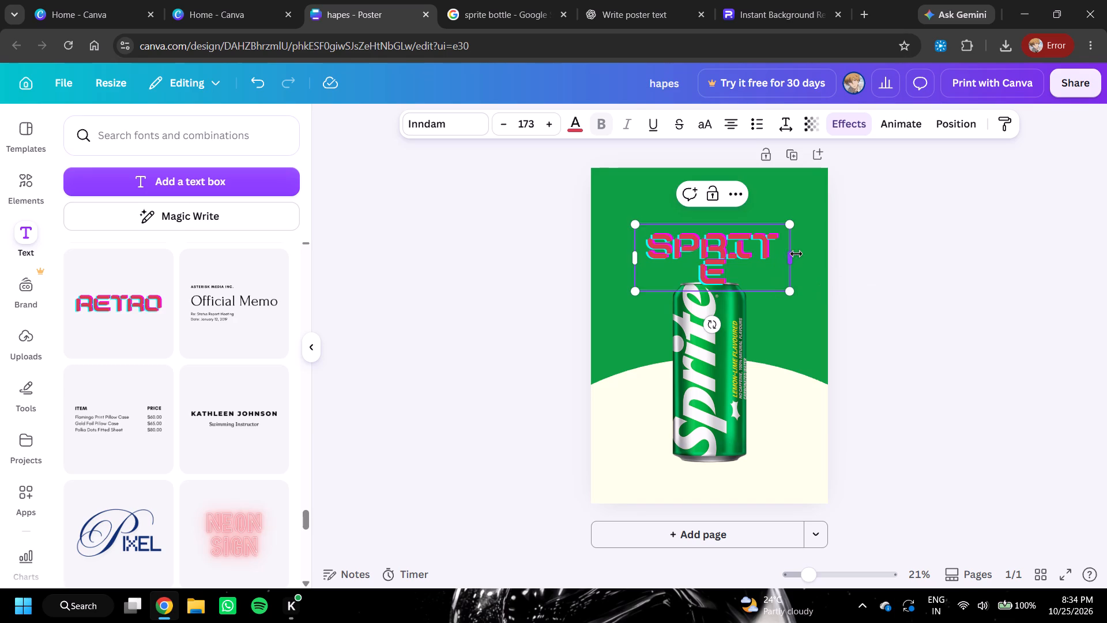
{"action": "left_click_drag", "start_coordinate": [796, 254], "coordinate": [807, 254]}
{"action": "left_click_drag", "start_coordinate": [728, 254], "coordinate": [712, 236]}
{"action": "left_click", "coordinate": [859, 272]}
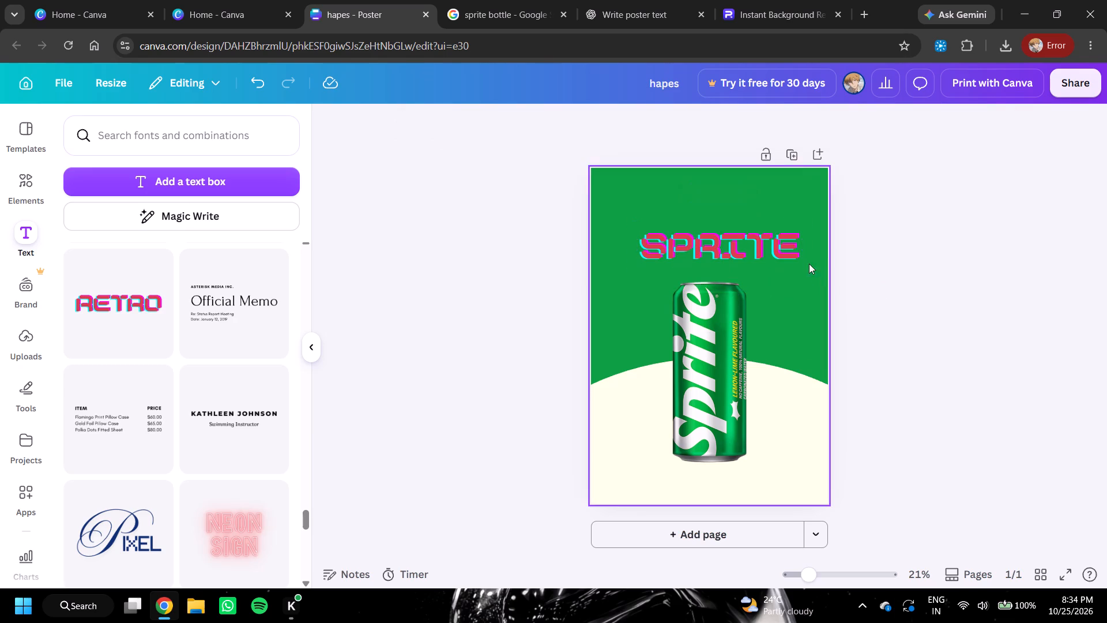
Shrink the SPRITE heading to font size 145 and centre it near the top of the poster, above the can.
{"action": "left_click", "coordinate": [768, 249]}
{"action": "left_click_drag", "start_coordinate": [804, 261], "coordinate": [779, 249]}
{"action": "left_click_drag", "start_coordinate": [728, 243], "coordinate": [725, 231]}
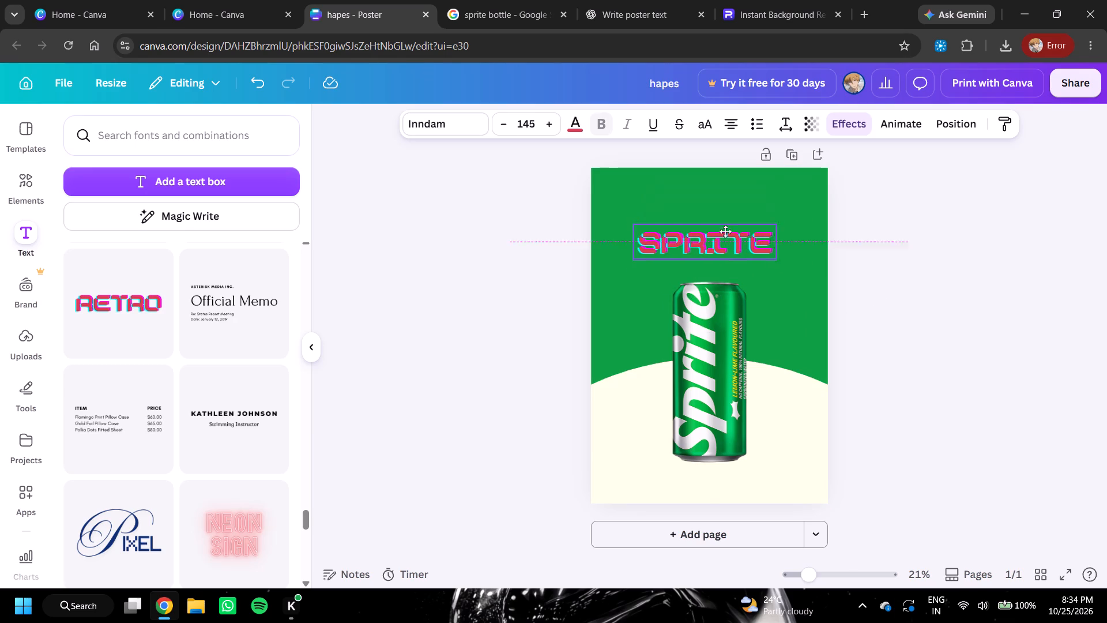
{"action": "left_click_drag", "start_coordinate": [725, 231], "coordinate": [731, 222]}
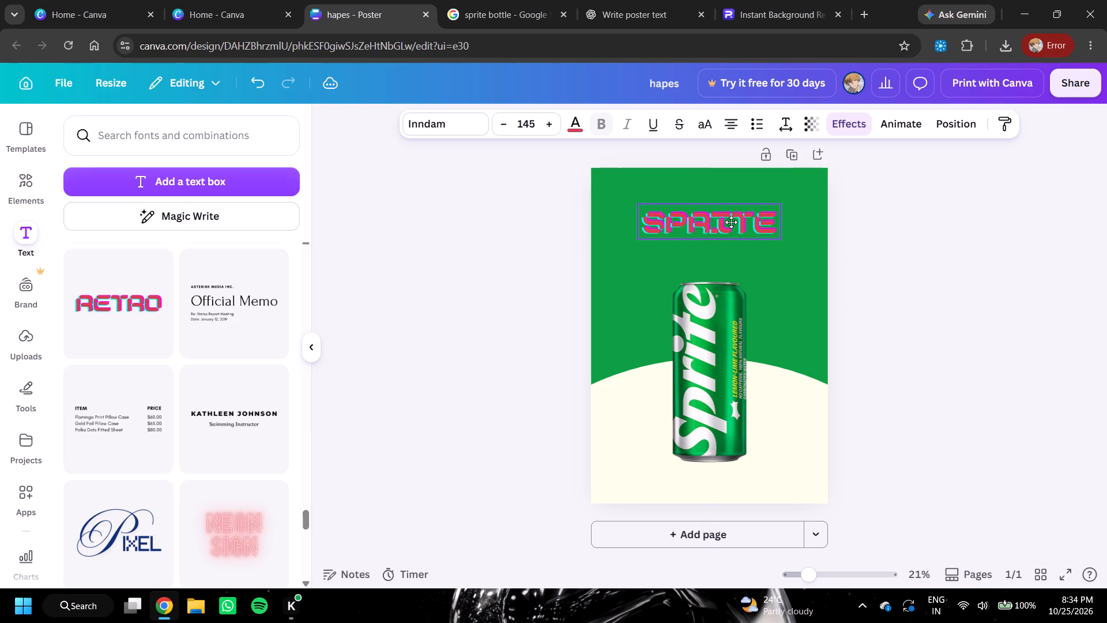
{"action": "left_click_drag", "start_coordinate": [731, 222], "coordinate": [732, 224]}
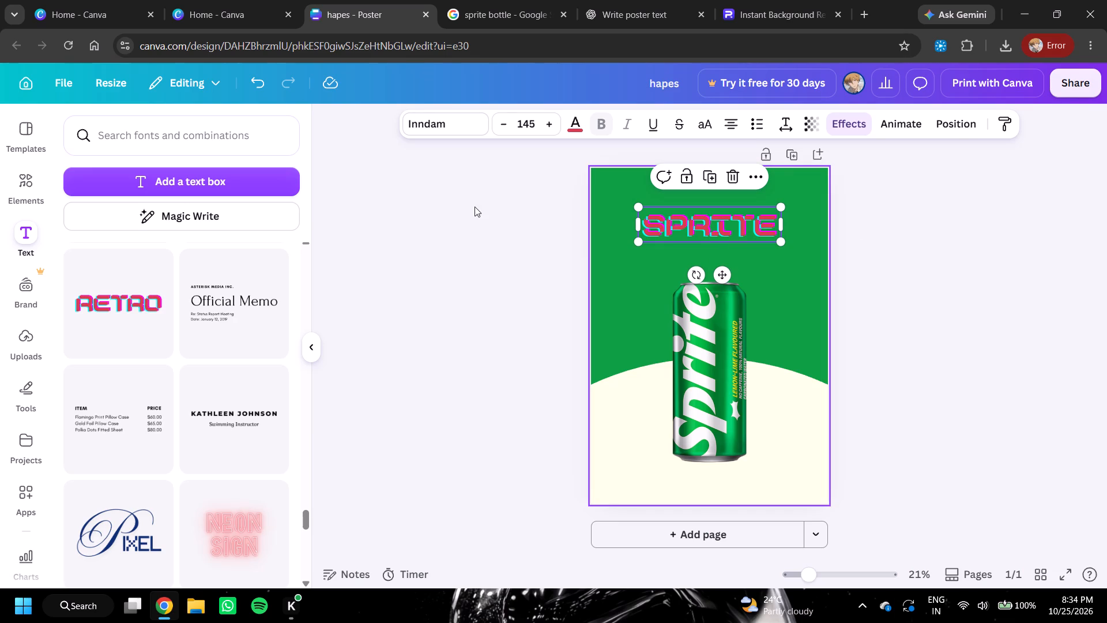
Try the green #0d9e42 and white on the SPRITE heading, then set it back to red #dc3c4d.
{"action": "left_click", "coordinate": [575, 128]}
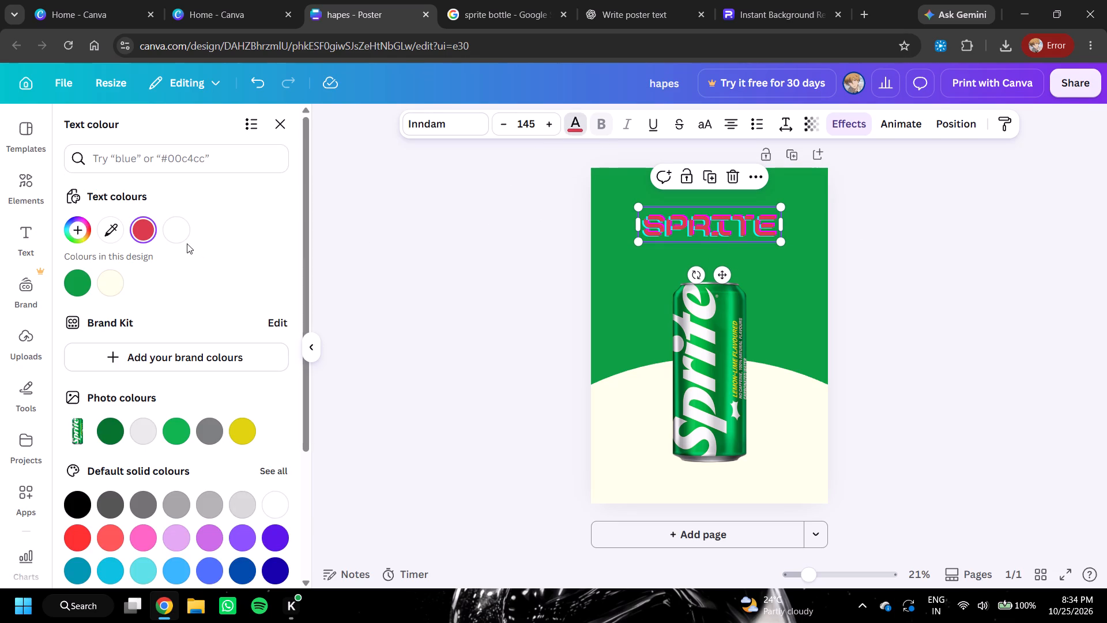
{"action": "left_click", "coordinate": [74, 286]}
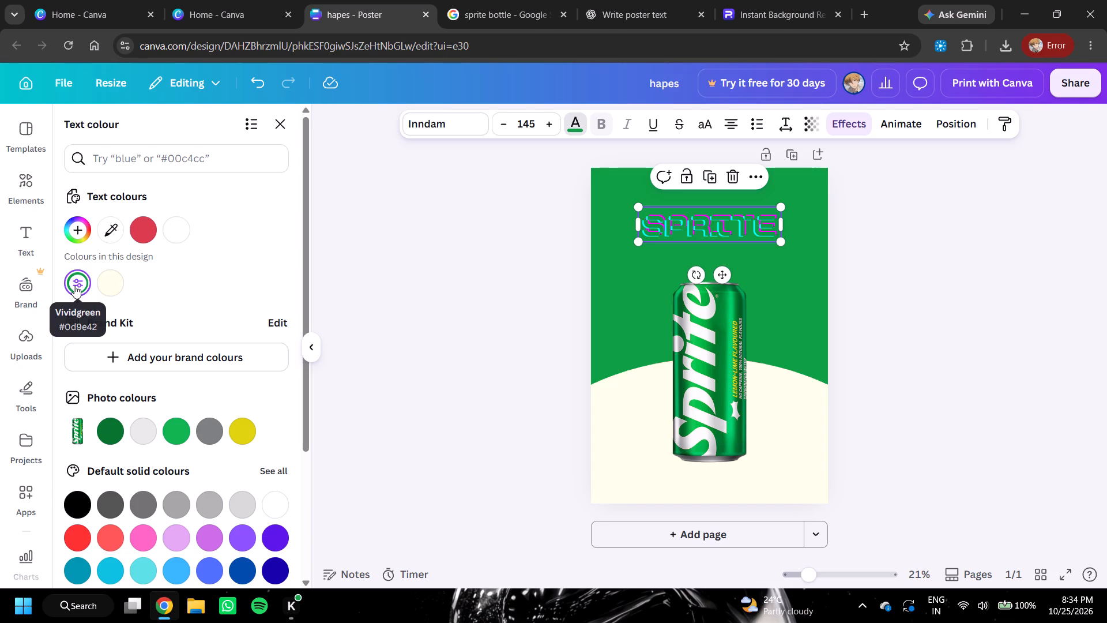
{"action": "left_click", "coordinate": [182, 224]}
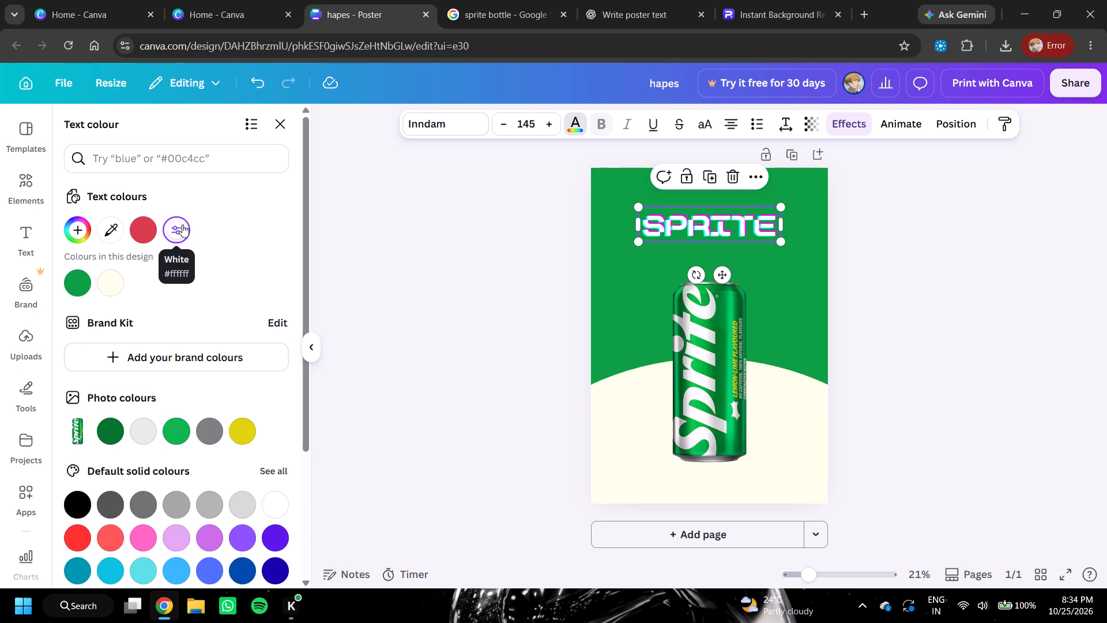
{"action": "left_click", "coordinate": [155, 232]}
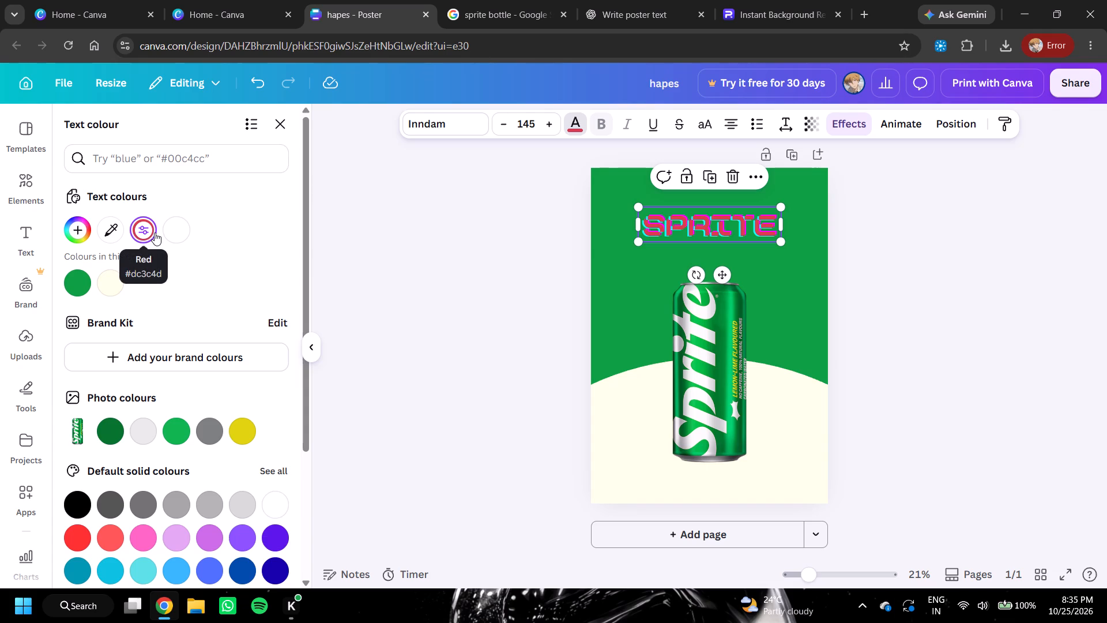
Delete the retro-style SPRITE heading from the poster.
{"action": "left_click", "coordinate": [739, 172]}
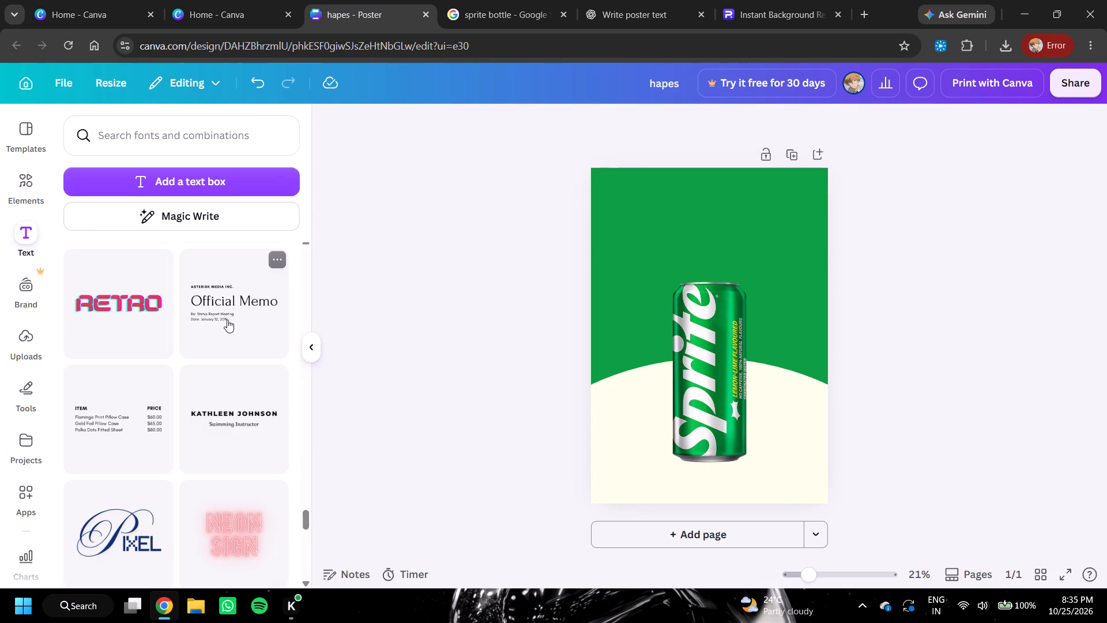
Add the "call to ACTION" text style to the poster and replace the word ACTION with "sprite".
{"action": "scroll", "coordinate": [224, 327], "scroll_direction": "down", "scroll_amount": 6}
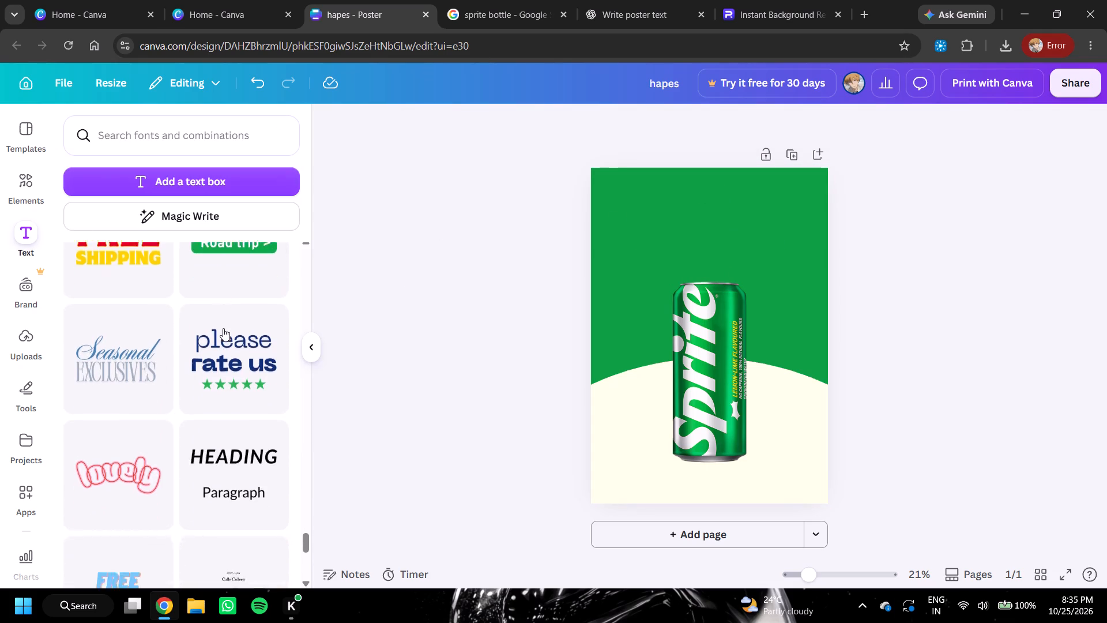
{"action": "scroll", "coordinate": [223, 328], "scroll_direction": "down", "scroll_amount": 8}
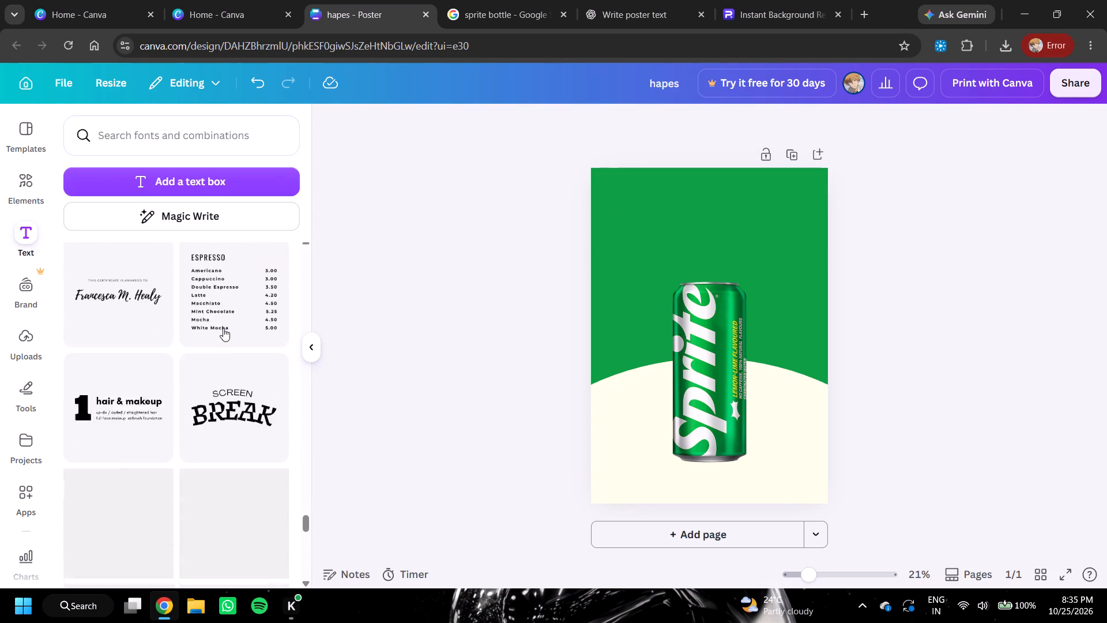
{"action": "scroll", "coordinate": [223, 328], "scroll_direction": "down", "scroll_amount": 5}
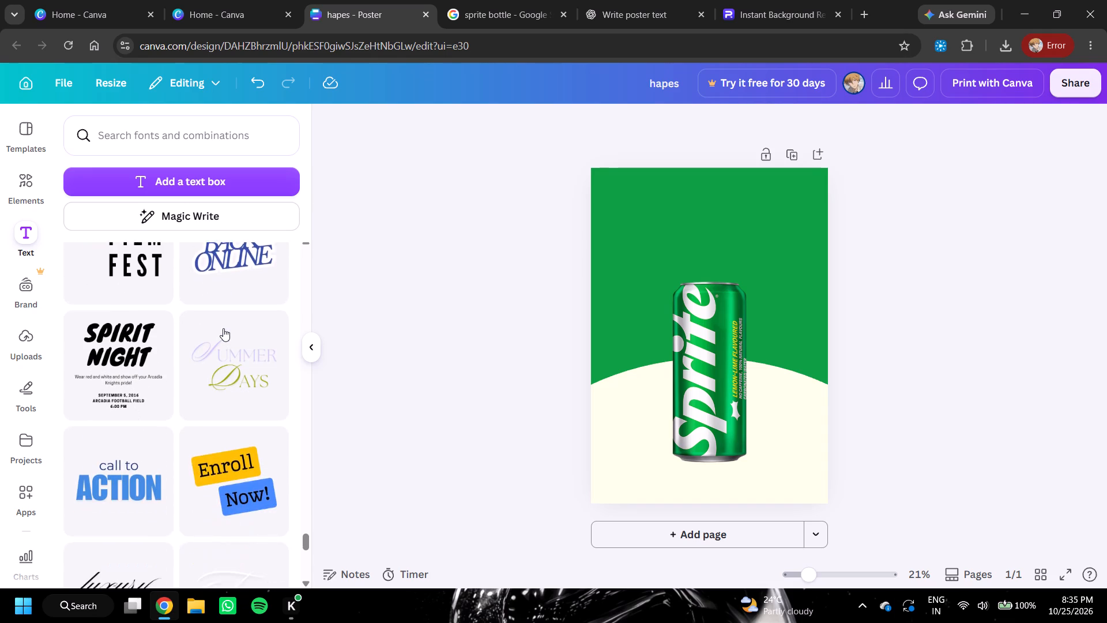
{"action": "scroll", "coordinate": [223, 328], "scroll_direction": "down", "scroll_amount": 2}
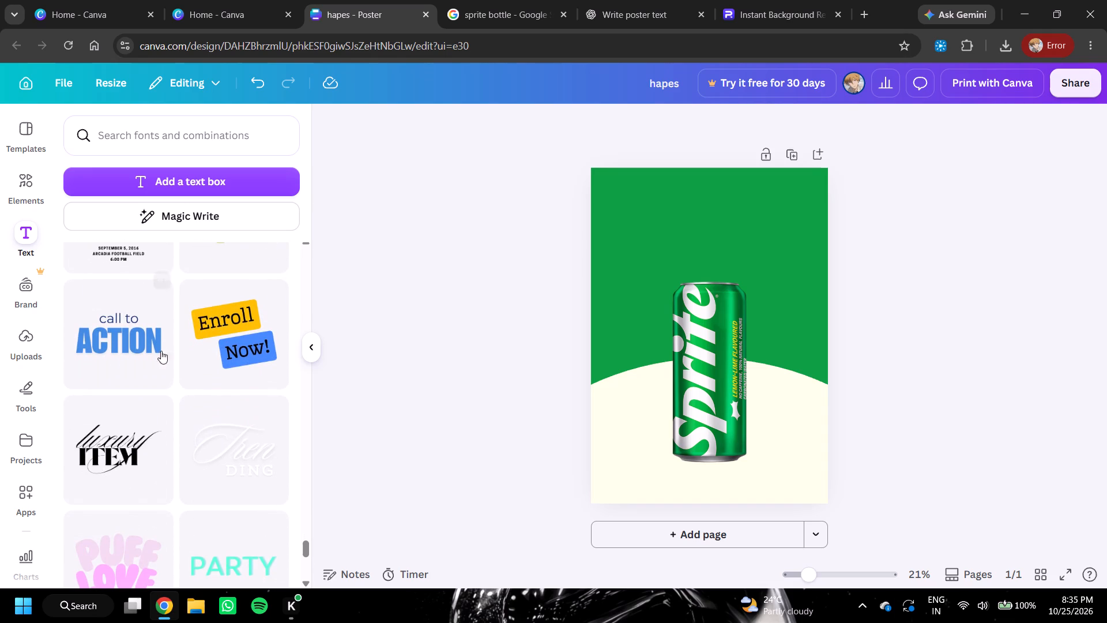
{"action": "double_click", "coordinate": [146, 346]}
{"action": "left_click_drag", "start_coordinate": [688, 346], "coordinate": [691, 300]}
{"action": "left_click", "coordinate": [691, 300]}
{"action": "left_click_drag", "start_coordinate": [755, 348], "coordinate": [754, 305]}
{"action": "left_click", "coordinate": [754, 305]}
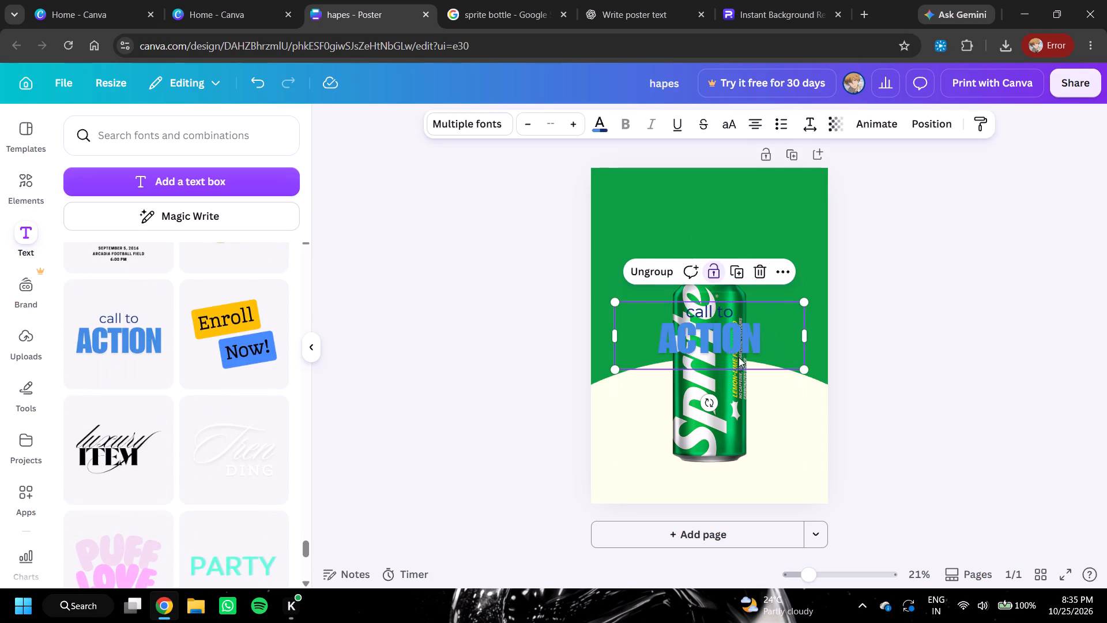
{"action": "double_click", "coordinate": [691, 351]}
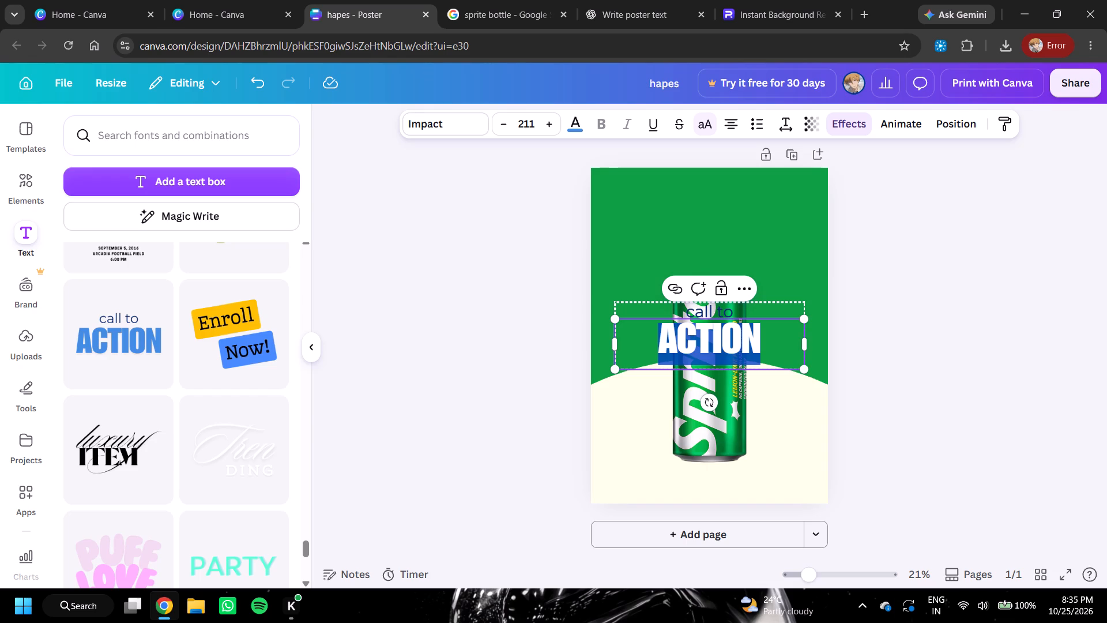
{"action": "type", "text": "sprite"}
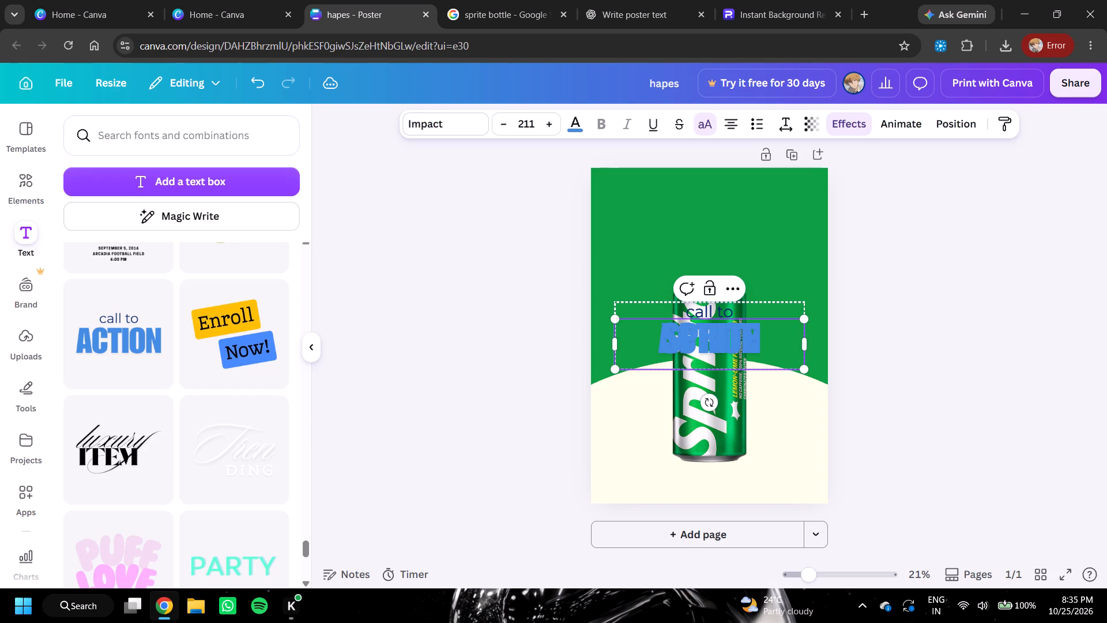
Move the SPRITE text group into the green area above the can and delete the duplicate "call to ACTION" group.
{"action": "left_click_drag", "start_coordinate": [717, 358], "coordinate": [715, 274]}
{"action": "left_click", "coordinate": [891, 321]}
{"action": "left_click_drag", "start_coordinate": [738, 328], "coordinate": [741, 288]}
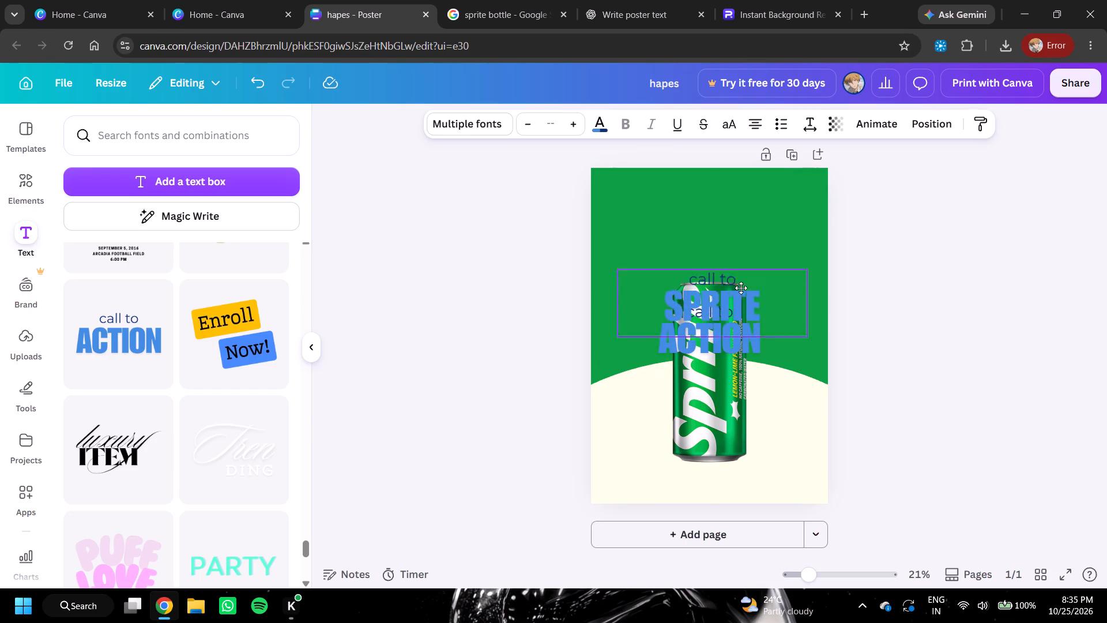
{"action": "left_click_drag", "start_coordinate": [741, 288], "coordinate": [741, 255]}
{"action": "left_click", "coordinate": [733, 330]}
{"action": "left_click", "coordinate": [758, 272]}
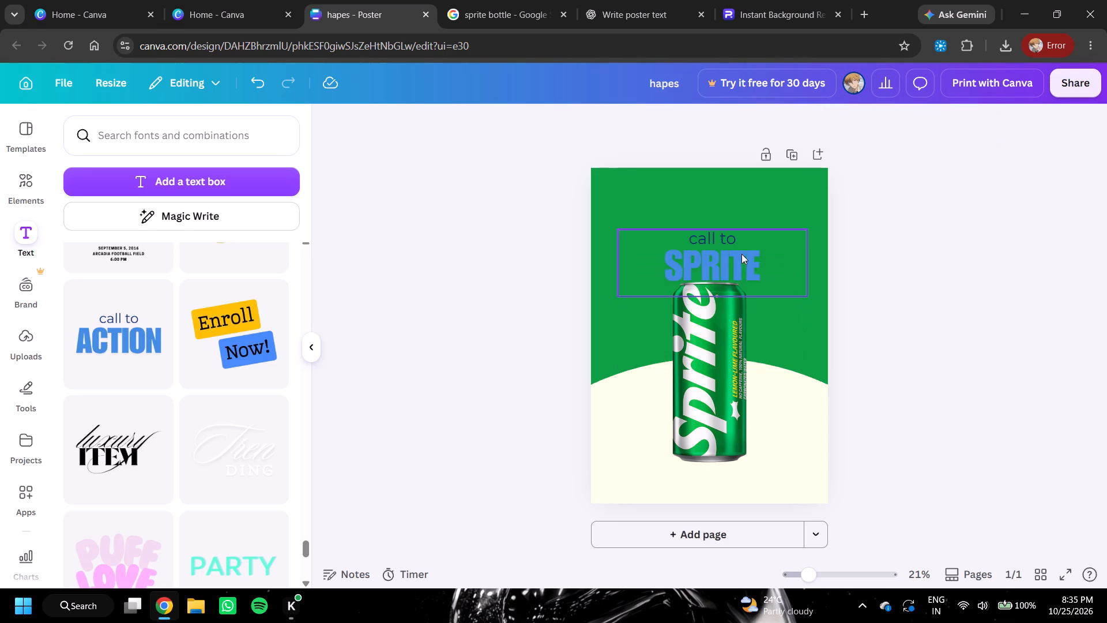
{"action": "left_click_drag", "start_coordinate": [741, 254], "coordinate": [741, 226]}
Clear the small "call to" line above the SPRITE heading.
{"action": "double_click", "coordinate": [720, 226]}
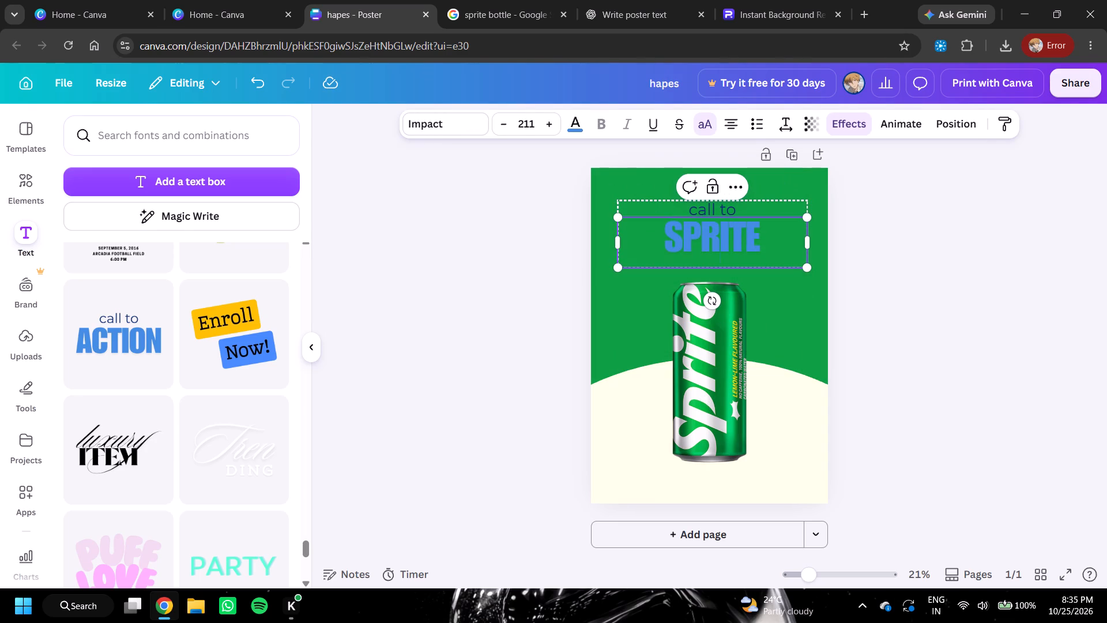
{"action": "double_click", "coordinate": [721, 208]}
{"action": "key", "text": "BackSpace"}
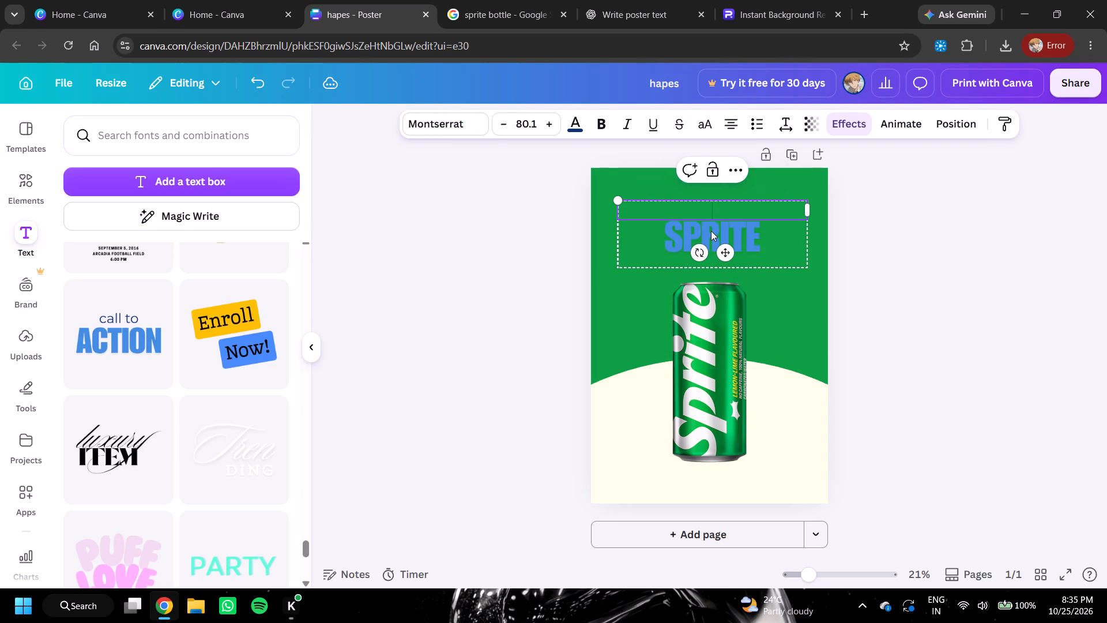
Recolour the SPRITE heading to a very dark green, about #03451B, starting from the can's photo colour #06732E.
{"action": "left_click", "coordinate": [711, 231]}
{"action": "left_click", "coordinate": [580, 124]}
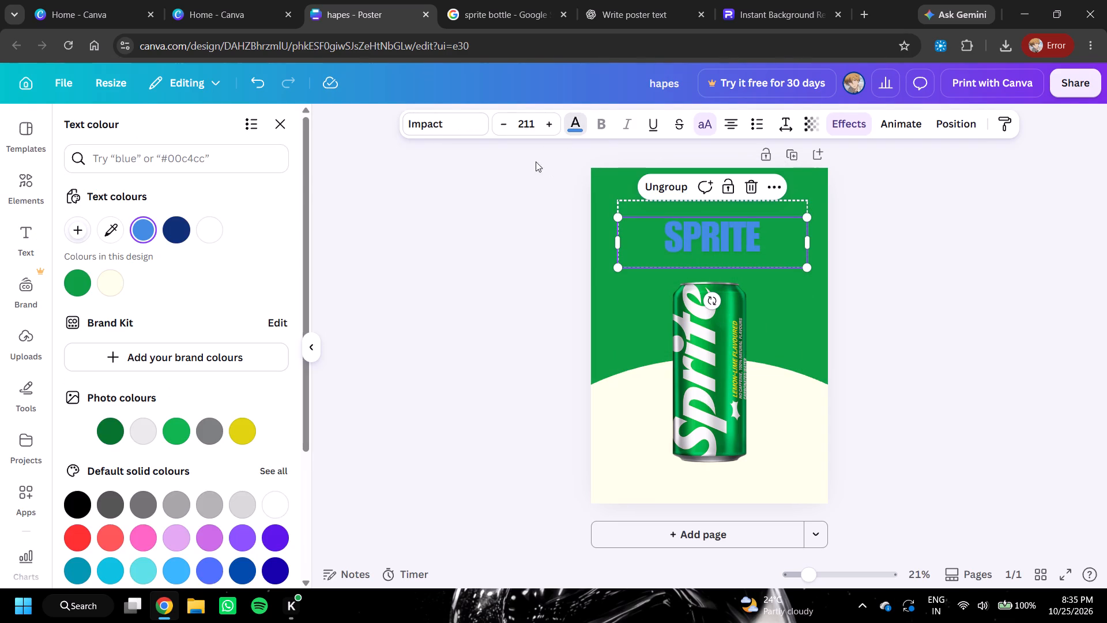
{"action": "left_click", "coordinate": [102, 434]}
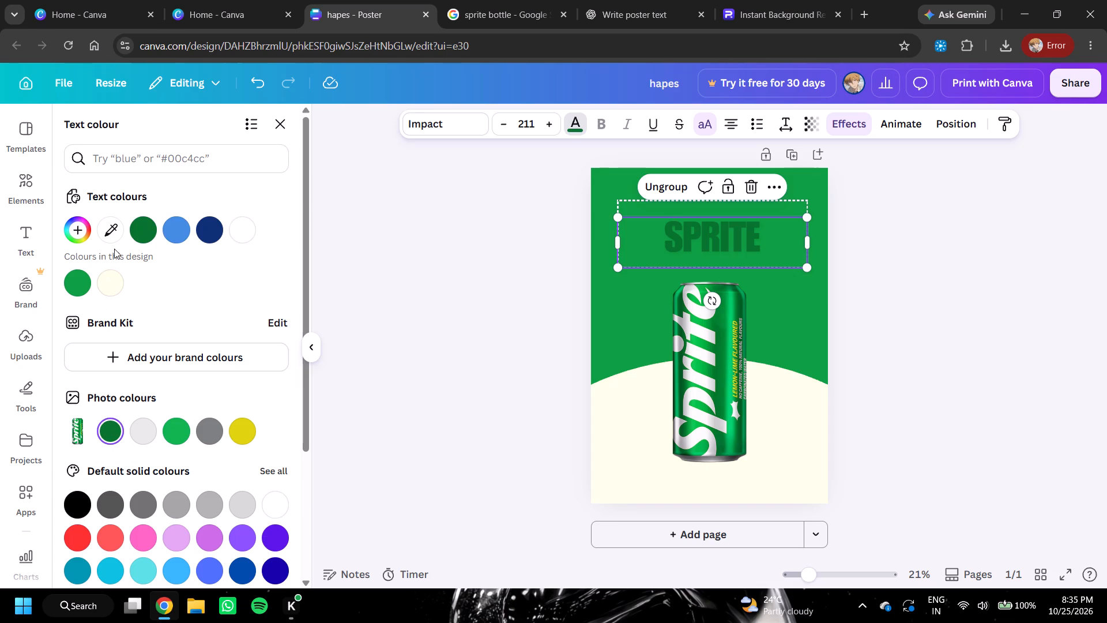
{"action": "left_click", "coordinate": [81, 228]}
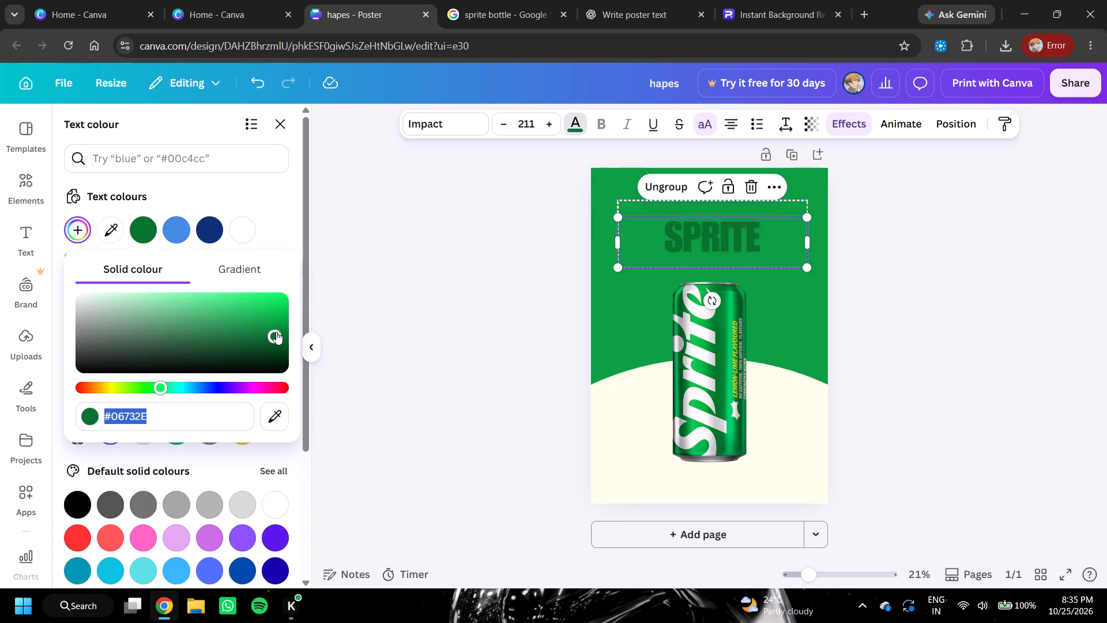
{"action": "left_click_drag", "start_coordinate": [276, 332], "coordinate": [274, 349]}
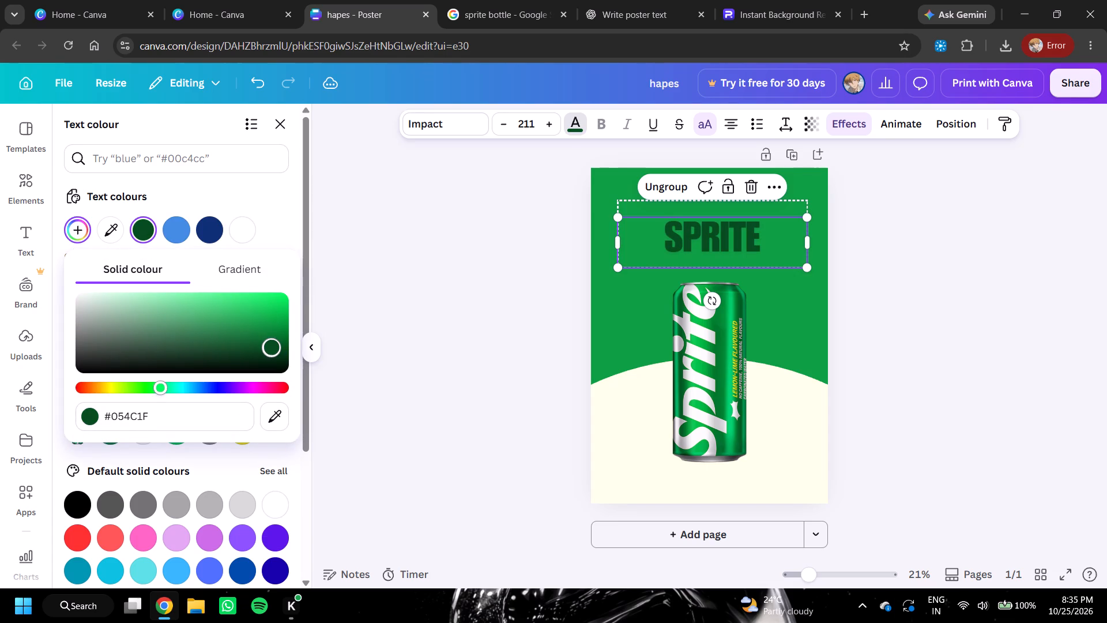
{"action": "left_click_drag", "start_coordinate": [274, 349], "coordinate": [277, 346]}
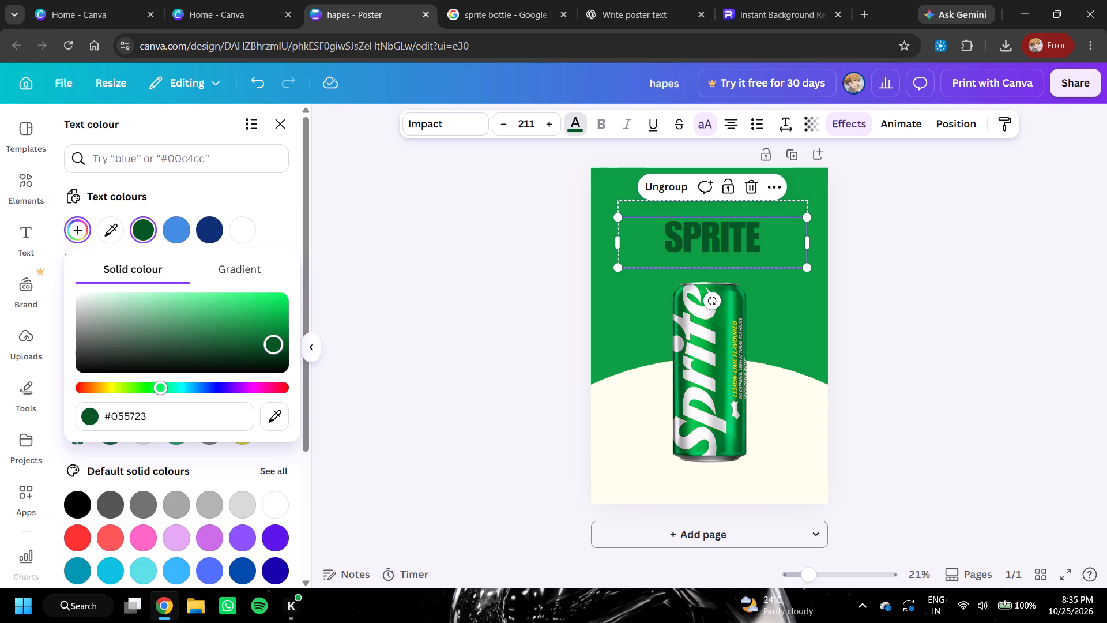
{"action": "left_click_drag", "start_coordinate": [277, 346], "coordinate": [280, 351]}
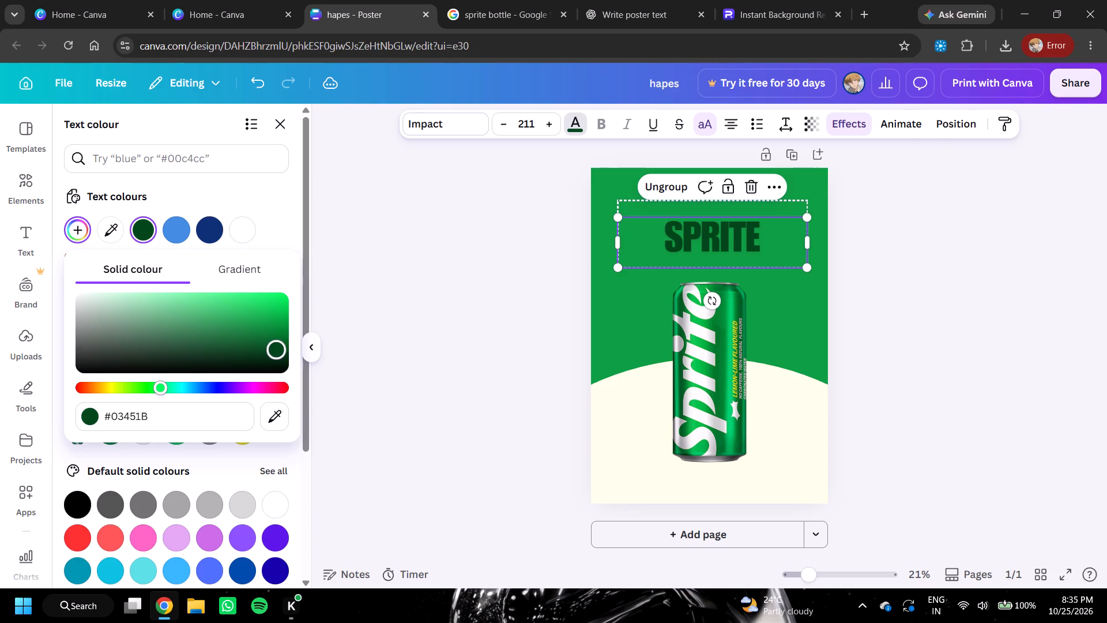
{"action": "left_click_drag", "start_coordinate": [280, 351], "coordinate": [278, 351]}
{"action": "left_click", "coordinate": [495, 351]}
{"action": "left_click", "coordinate": [493, 351]}
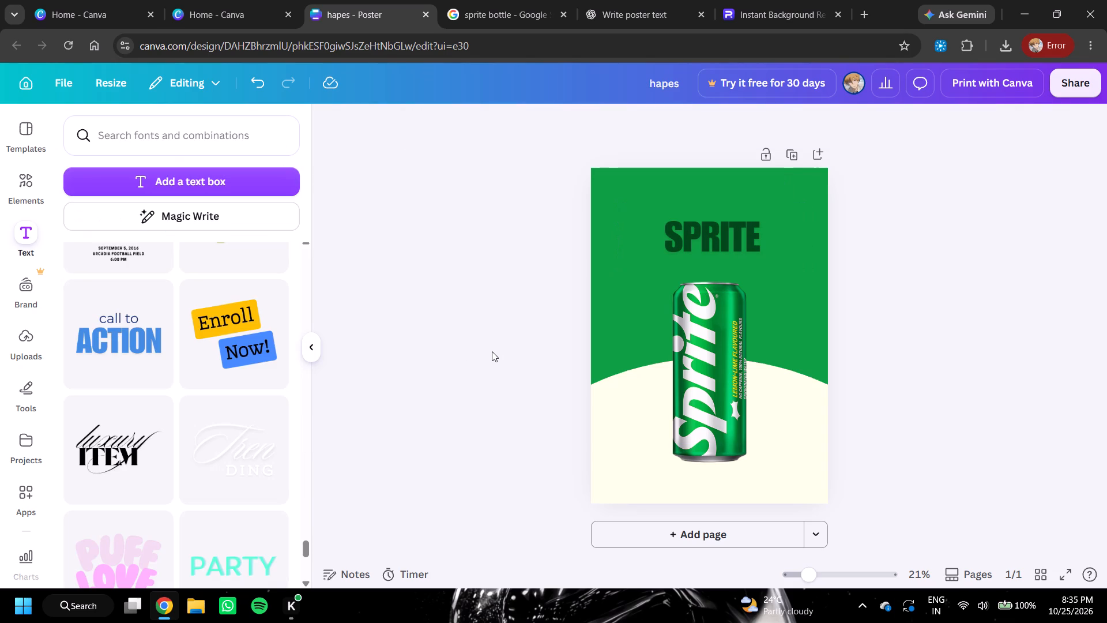
Nudge the SPRITE heading slightly higher, leaving more green space between it and the can.
{"action": "left_click_drag", "start_coordinate": [717, 244], "coordinate": [716, 225]}
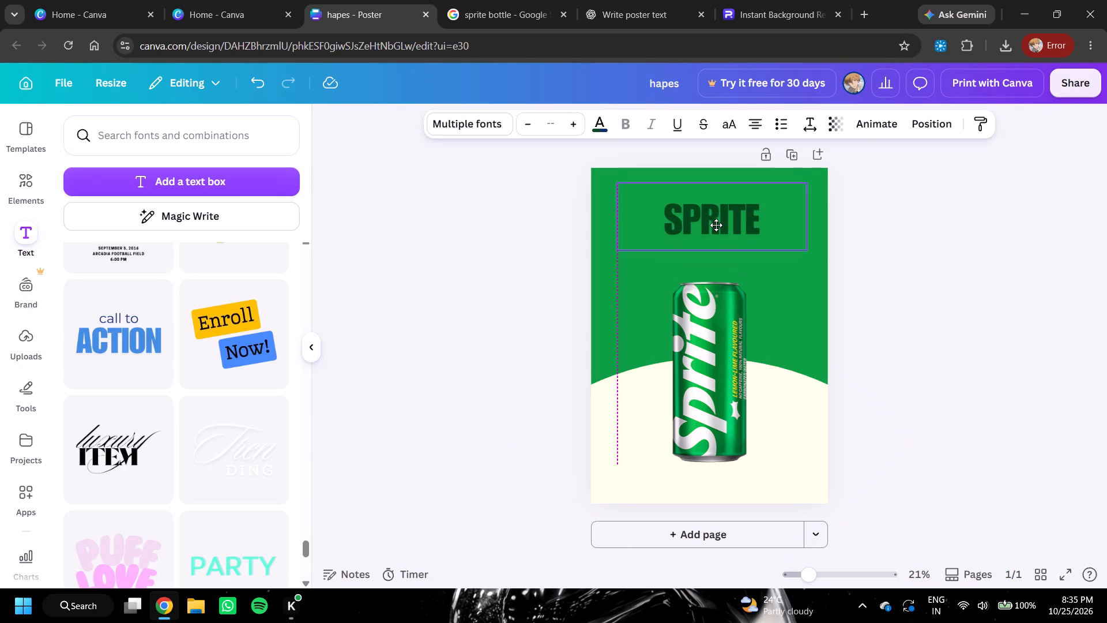
{"action": "left_click_drag", "start_coordinate": [716, 225], "coordinate": [717, 231]}
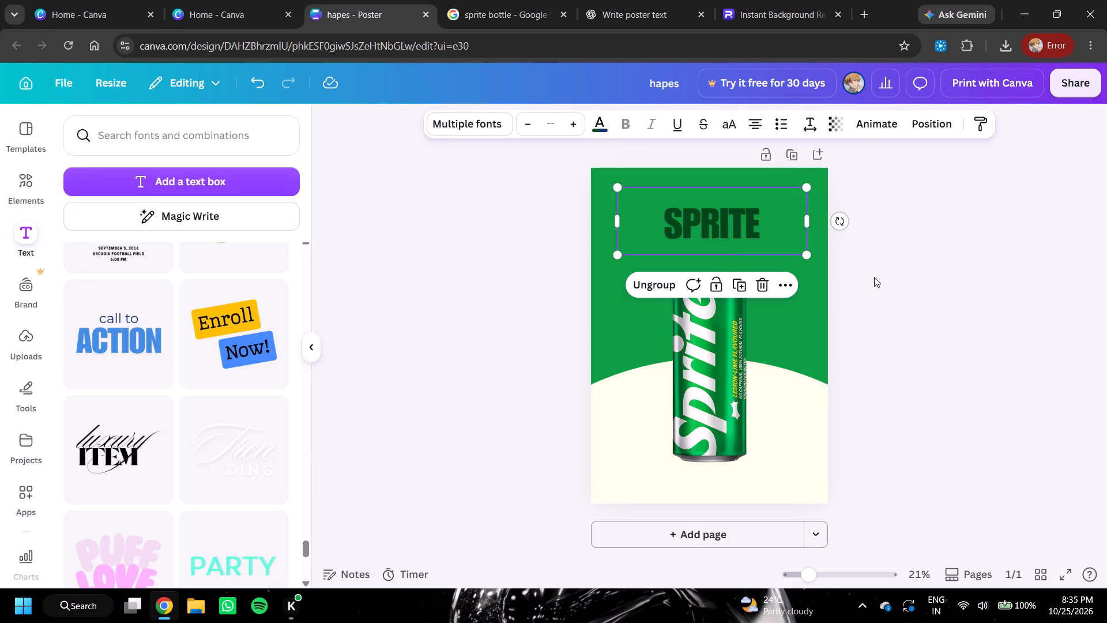
{"action": "left_click", "coordinate": [882, 279]}
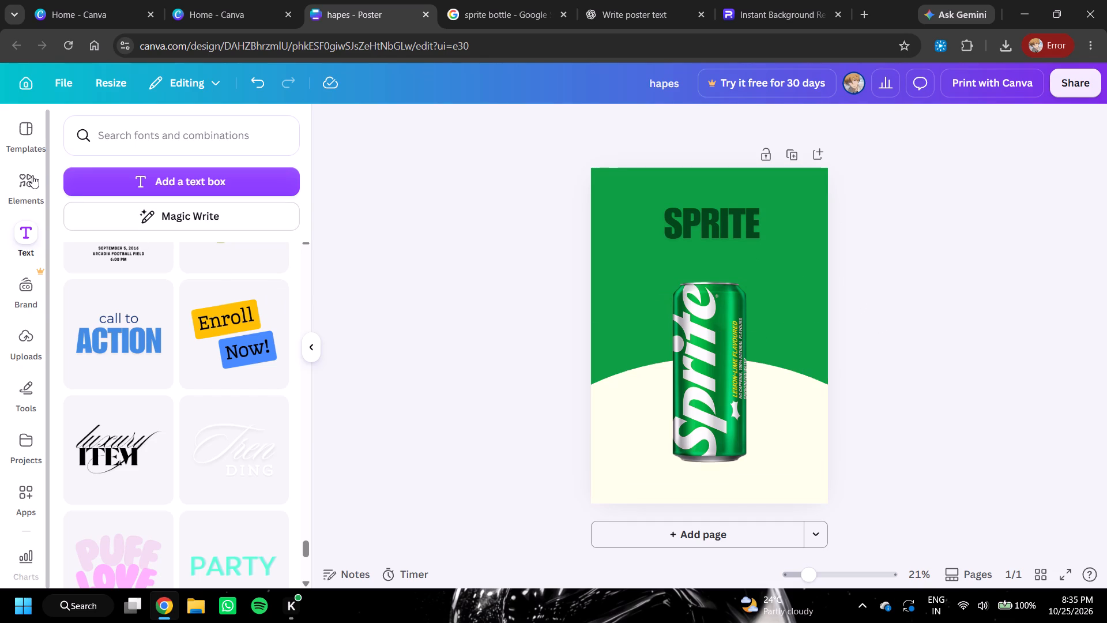
Upload the "images (2)-Photoroom" PNG from the Downloads folder.
{"action": "left_click", "coordinate": [16, 340]}
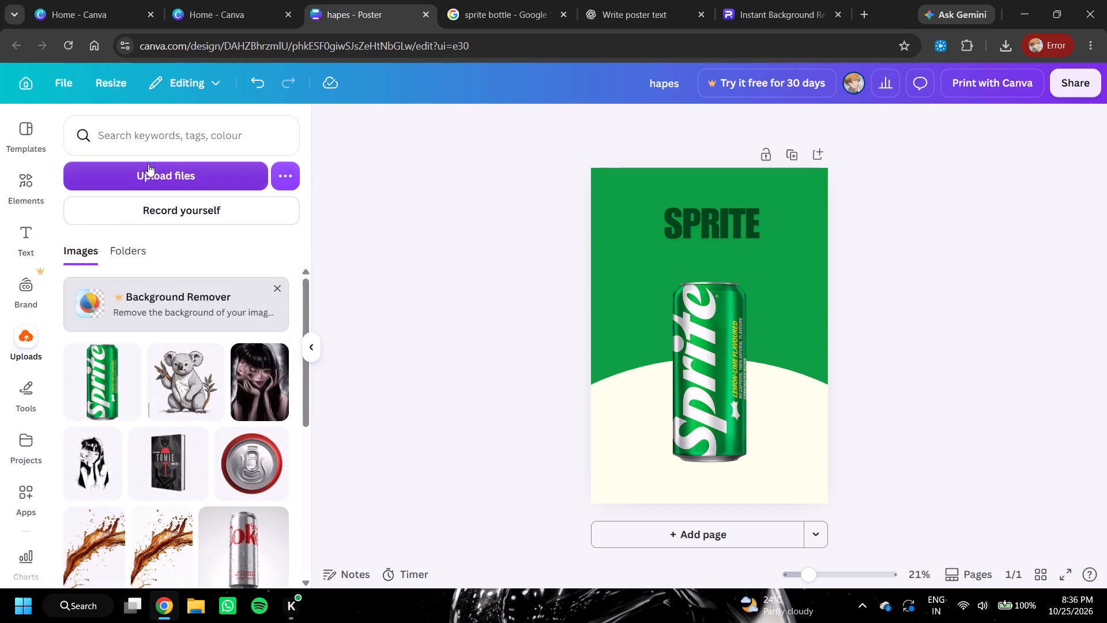
{"action": "left_click", "coordinate": [149, 170]}
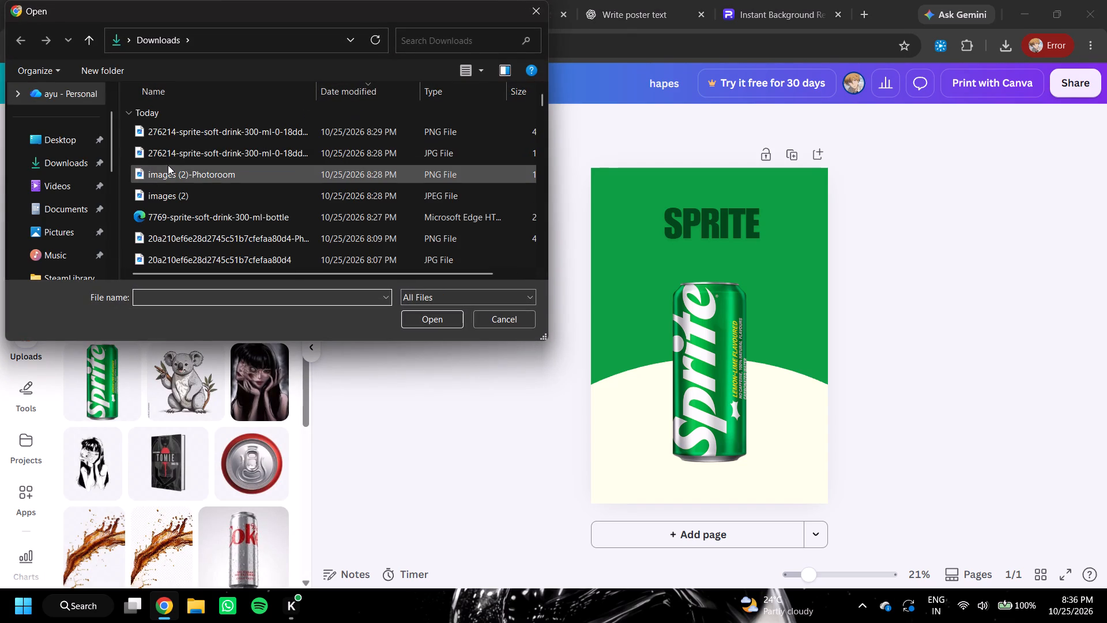
{"action": "left_click", "coordinate": [168, 165]}
{"action": "left_click", "coordinate": [420, 314]}
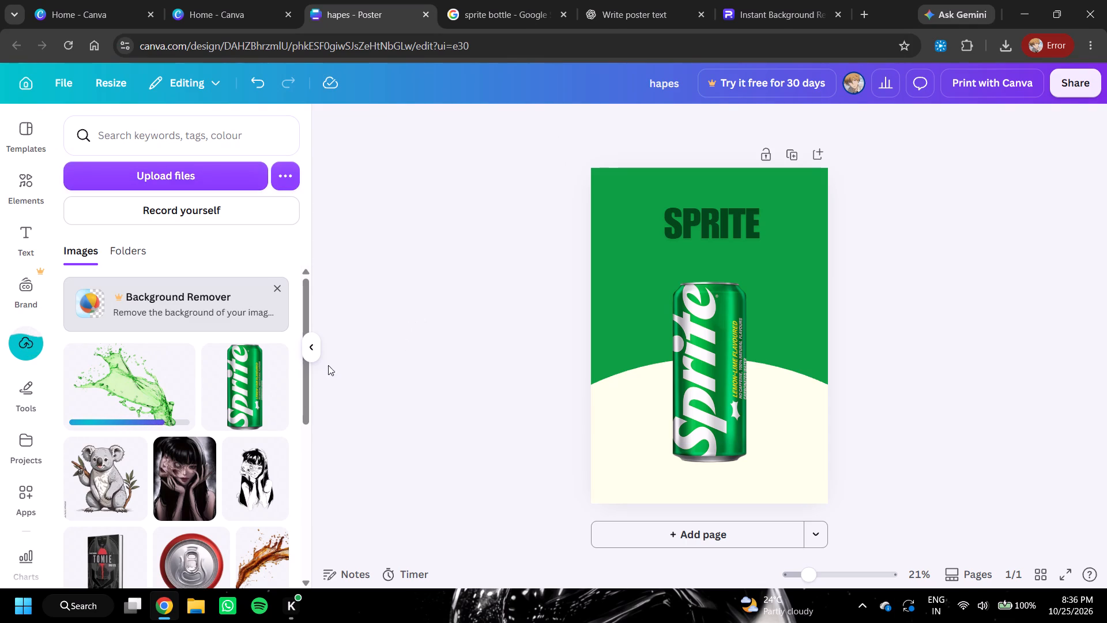
Place the uploaded green splash image on the poster and enlarge it across the middle of the can.
{"action": "left_click", "coordinate": [148, 391]}
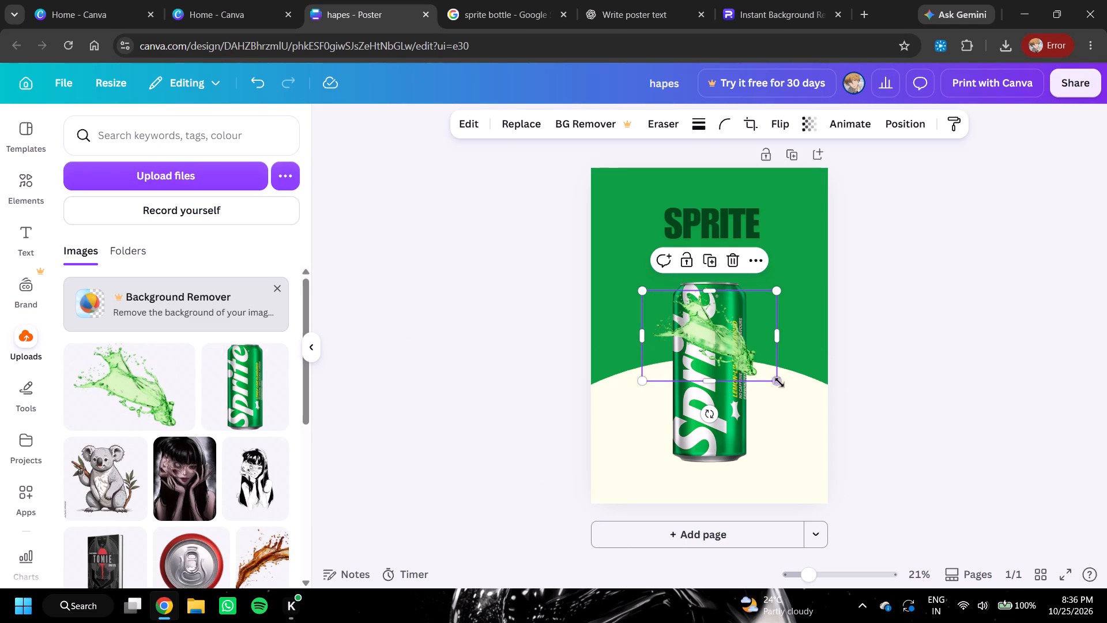
{"action": "left_click_drag", "start_coordinate": [781, 383], "coordinate": [823, 435]}
{"action": "left_click_drag", "start_coordinate": [757, 386], "coordinate": [729, 396]}
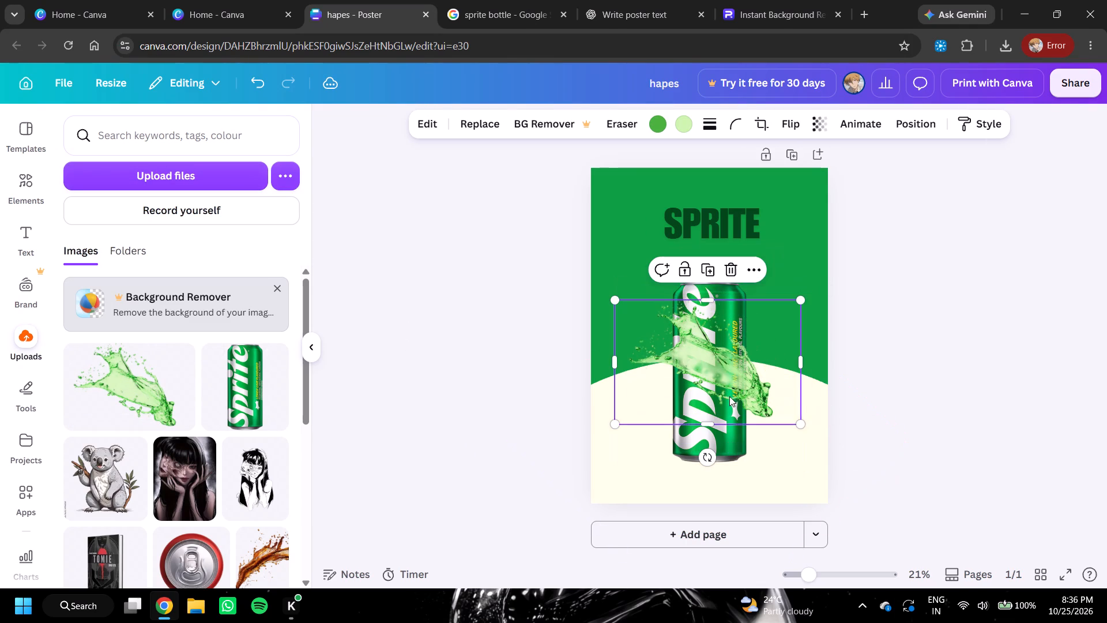
Send the green splash one layer backward, behind the can.
{"action": "left_click", "coordinate": [751, 273]}
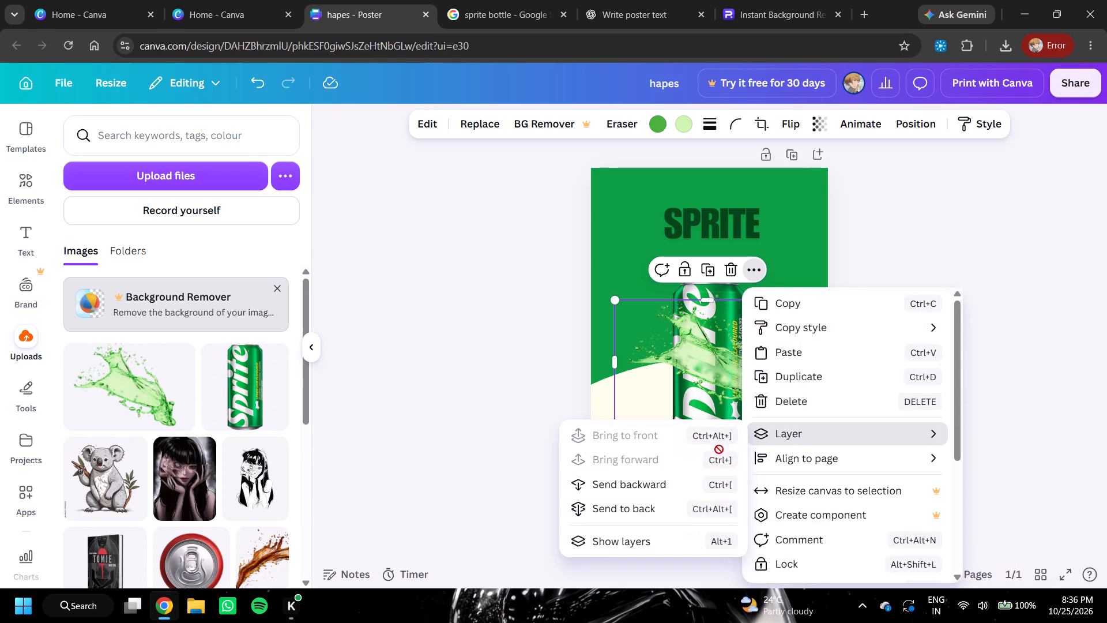
{"action": "left_click", "coordinate": [676, 479]}
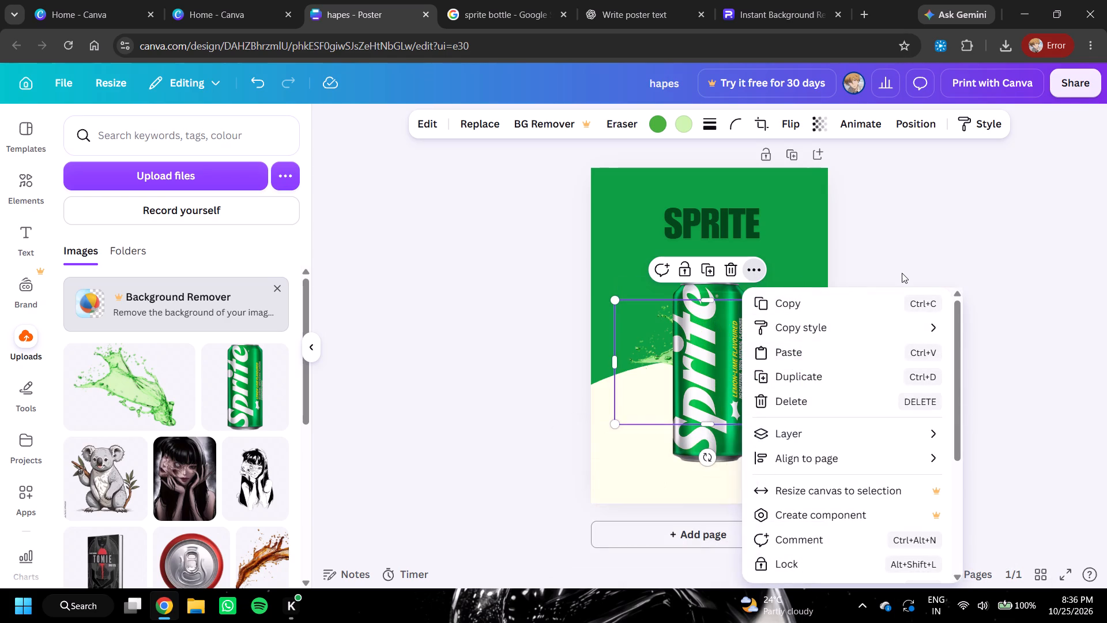
{"action": "left_click", "coordinate": [908, 253]}
{"action": "left_click", "coordinate": [757, 401]}
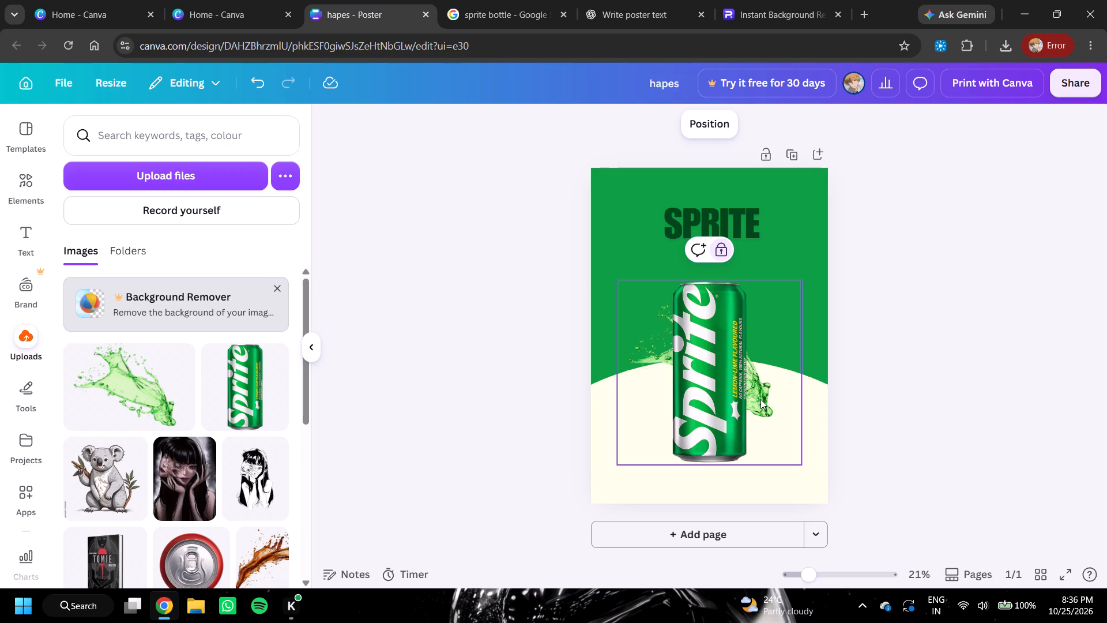
{"action": "left_click", "coordinate": [903, 369]}
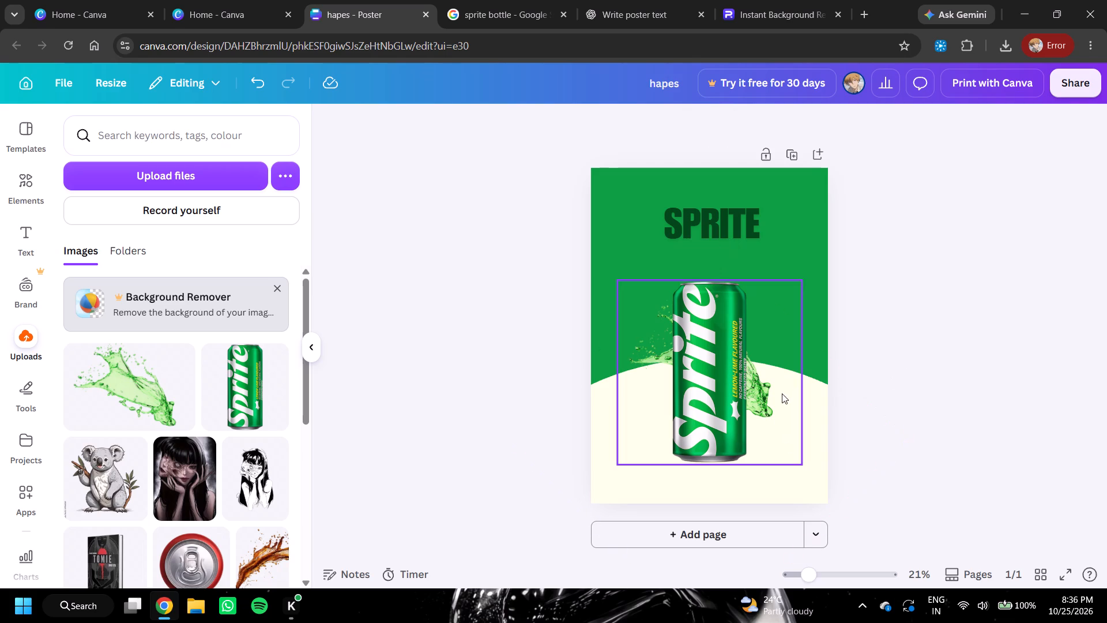
Enlarge the green splash to about 60 by 40 cm and reposition it behind the can so it spans the poster's full width.
{"action": "left_click", "coordinate": [767, 400]}
{"action": "left_click_drag", "start_coordinate": [759, 399], "coordinate": [790, 382]}
{"action": "left_click", "coordinate": [790, 382]}
{"action": "left_click_drag", "start_coordinate": [746, 400], "coordinate": [774, 398]}
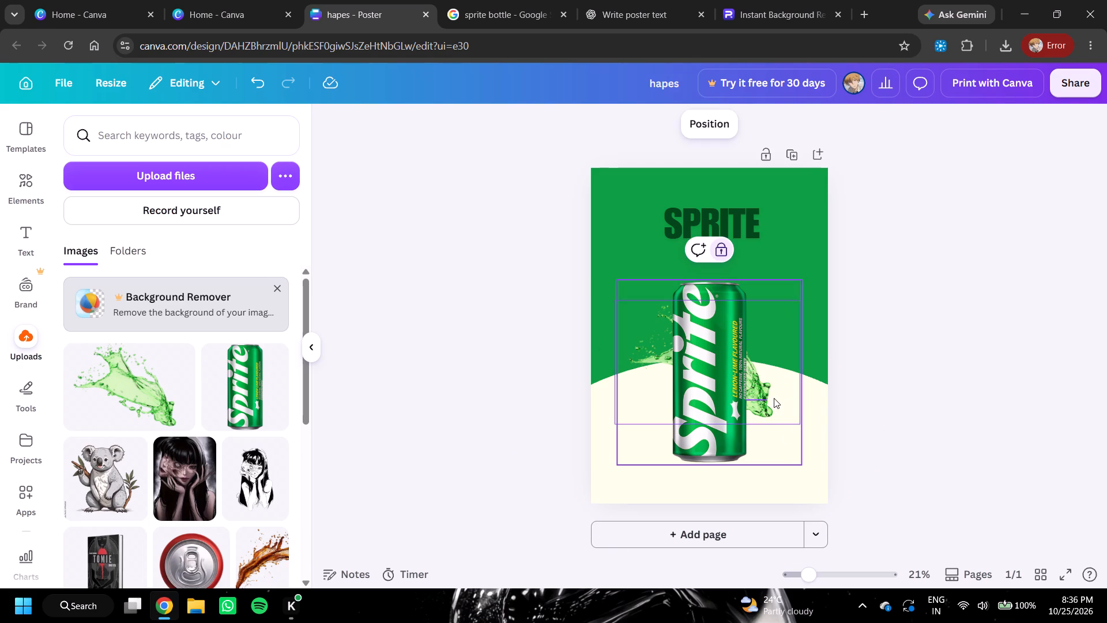
{"action": "left_click_drag", "start_coordinate": [774, 398], "coordinate": [774, 398]}
{"action": "left_click_drag", "start_coordinate": [762, 395], "coordinate": [769, 397]}
{"action": "left_click_drag", "start_coordinate": [809, 425], "coordinate": [828, 442]}
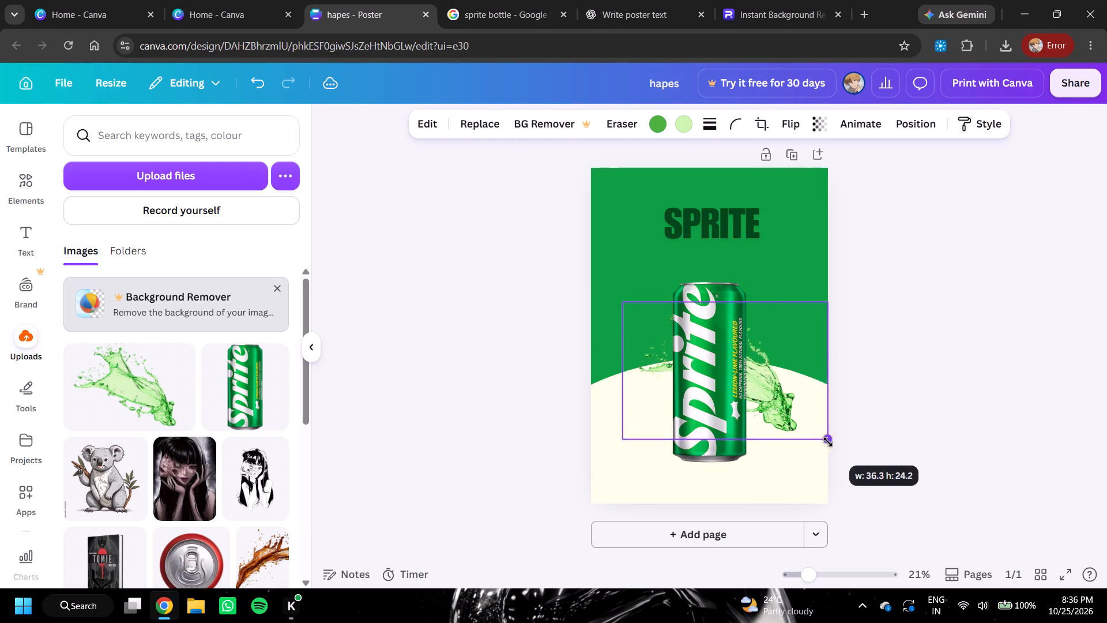
{"action": "left_click_drag", "start_coordinate": [828, 442], "coordinate": [850, 471]}
{"action": "left_click_drag", "start_coordinate": [785, 388], "coordinate": [741, 363]}
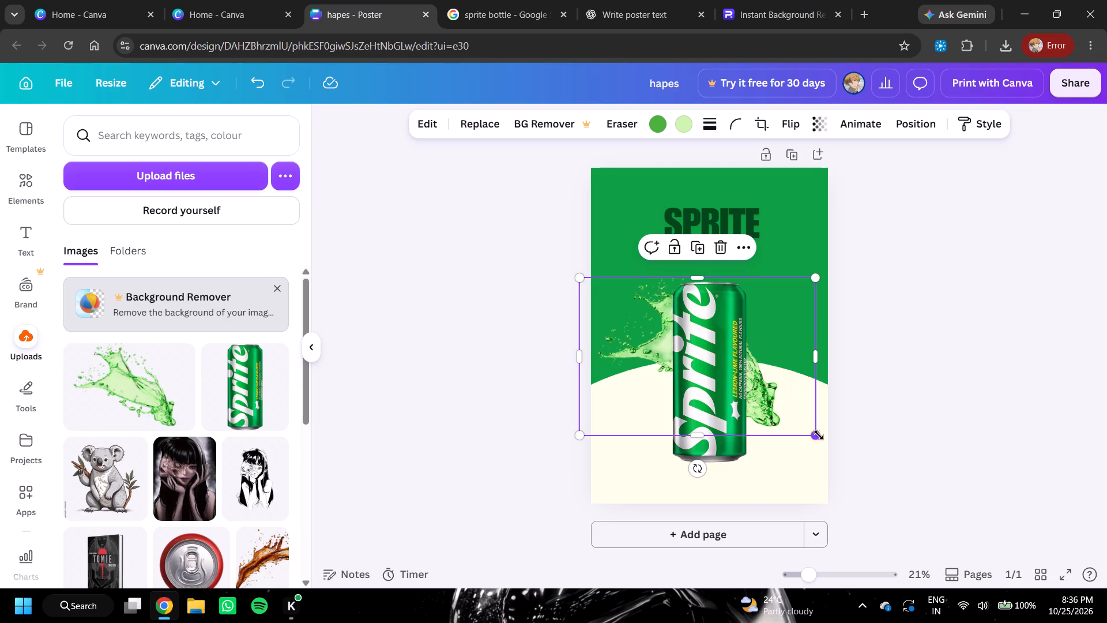
{"action": "left_click_drag", "start_coordinate": [819, 437], "coordinate": [845, 465]}
{"action": "left_click_drag", "start_coordinate": [789, 408], "coordinate": [779, 401]}
{"action": "left_click_drag", "start_coordinate": [834, 449], "coordinate": [888, 516]}
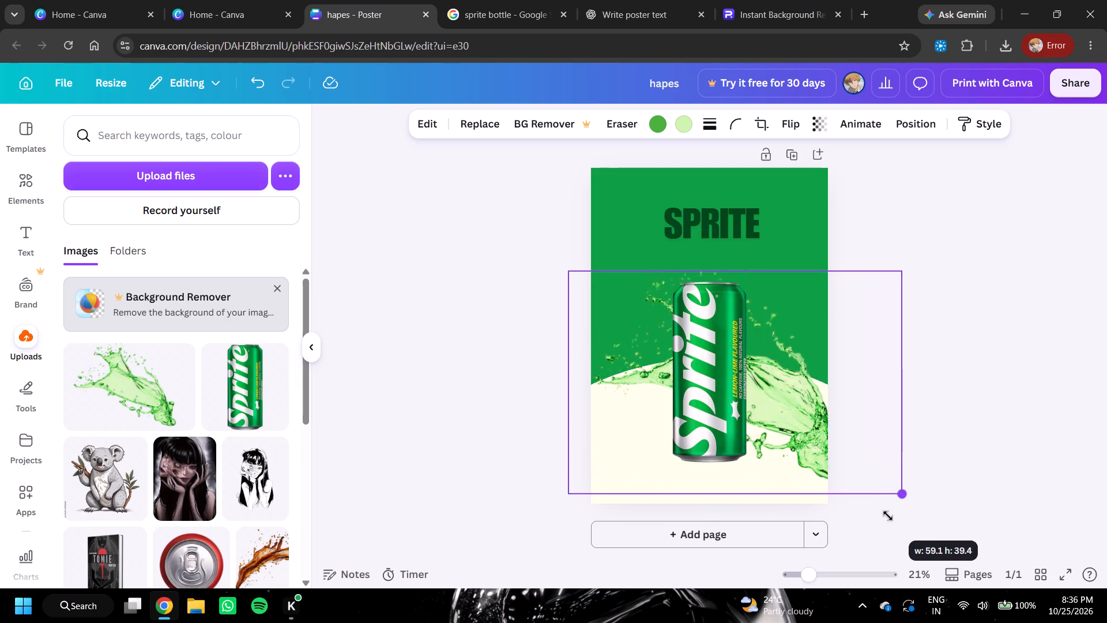
{"action": "left_click_drag", "start_coordinate": [888, 516], "coordinate": [890, 518]}
{"action": "left_click_drag", "start_coordinate": [808, 431], "coordinate": [785, 410]}
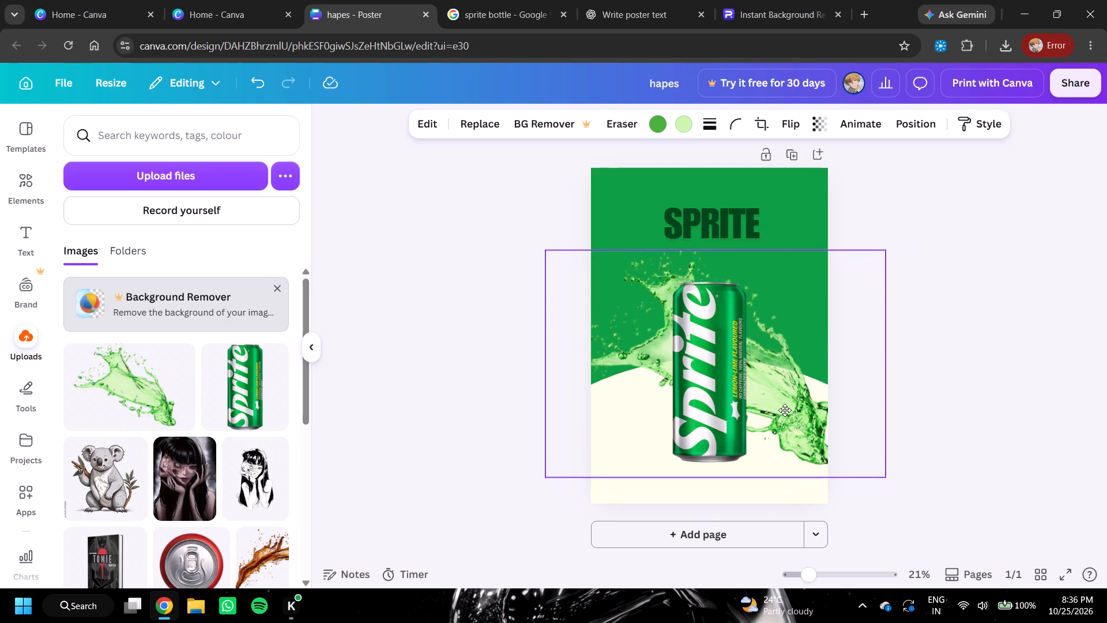
{"action": "left_click_drag", "start_coordinate": [785, 410], "coordinate": [784, 408]}
{"action": "left_click", "coordinate": [974, 341]}
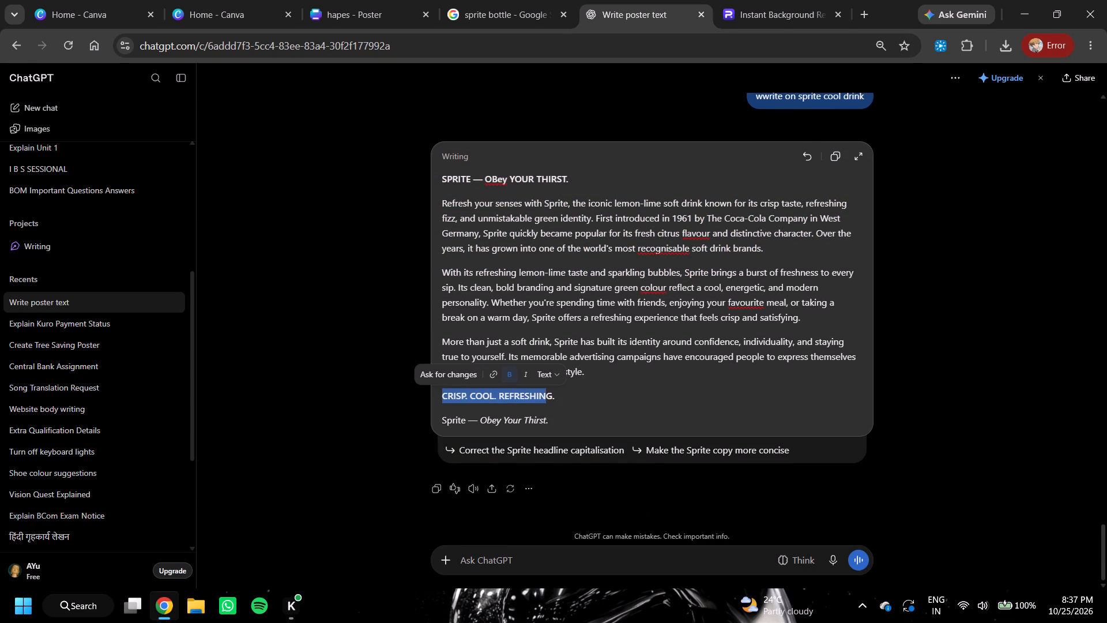
{"action": "left_click_drag", "start_coordinate": [544, 394], "coordinate": [556, 394]}
{"action": "key", "text": "ctrl+c"}
{"action": "left_click", "coordinate": [556, 394], "text": "ctrl"}
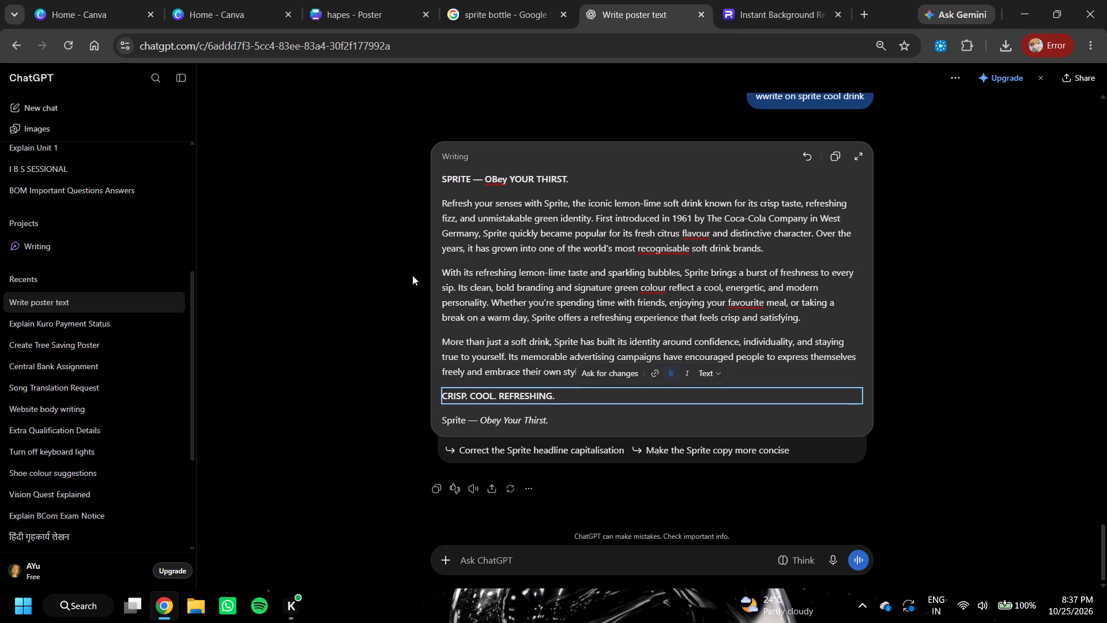
{"action": "left_click", "coordinate": [580, 404]}
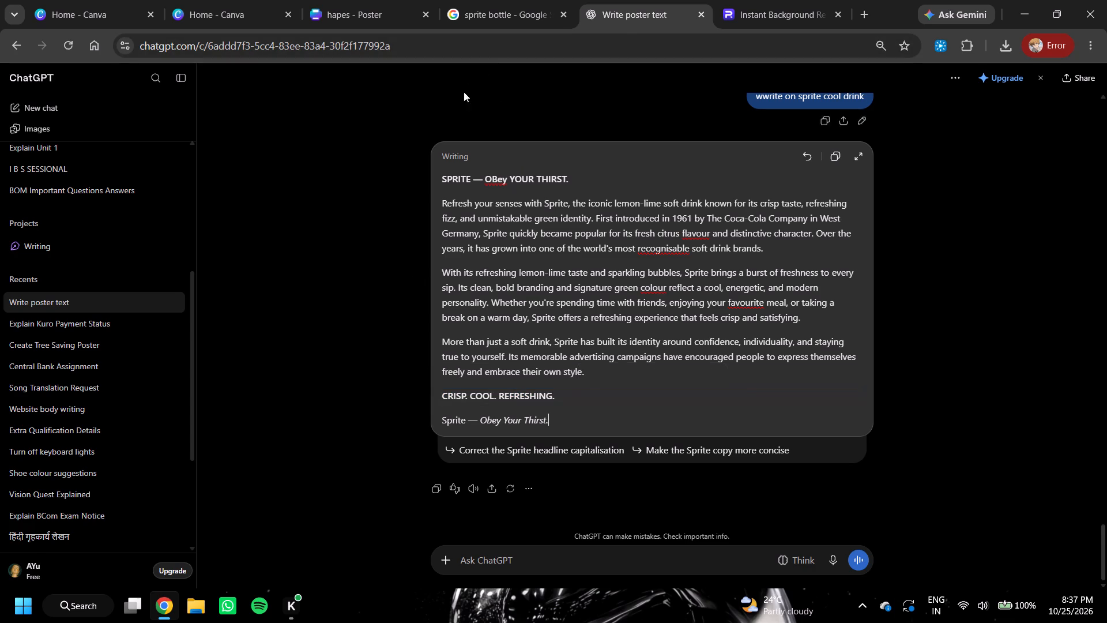
Switch back to the Canva "hapes" poster and browse the ready-made font combinations for a tagline style.
{"action": "left_click", "coordinate": [331, 12]}
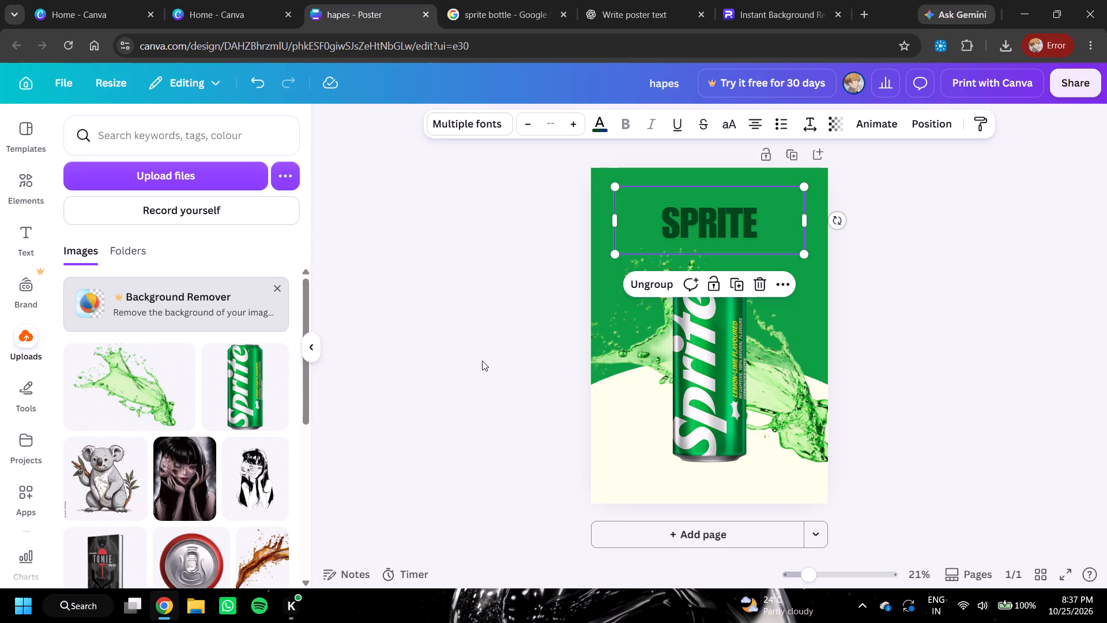
{"action": "left_click", "coordinate": [482, 361]}
{"action": "double_click", "coordinate": [21, 236]}
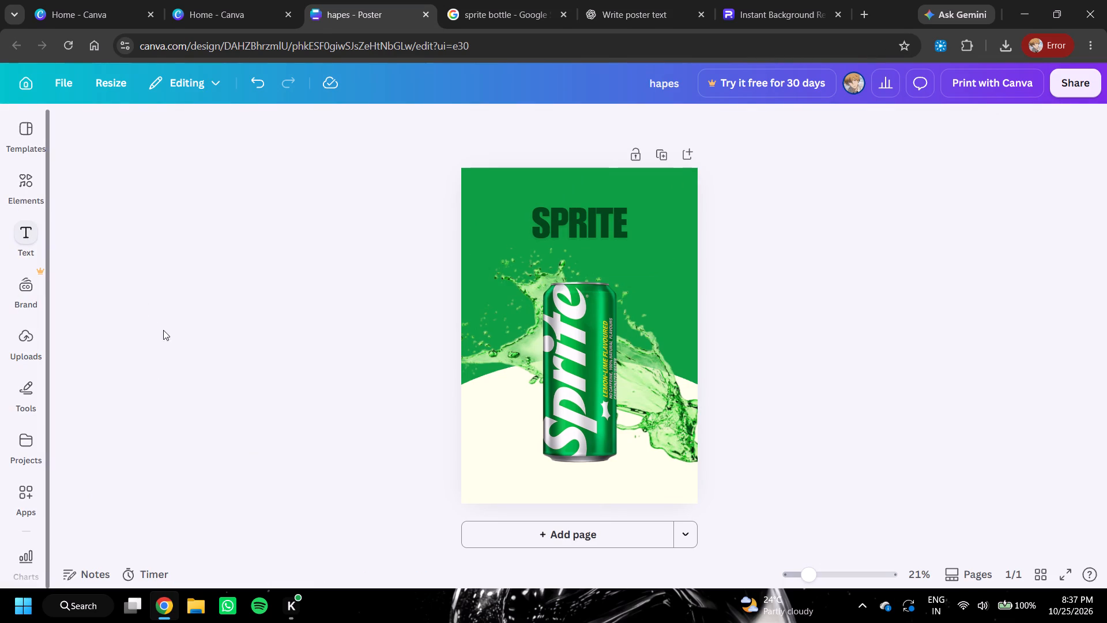
{"action": "left_click", "coordinate": [13, 228]}
{"action": "scroll", "coordinate": [150, 306], "scroll_direction": "down", "scroll_amount": 4}
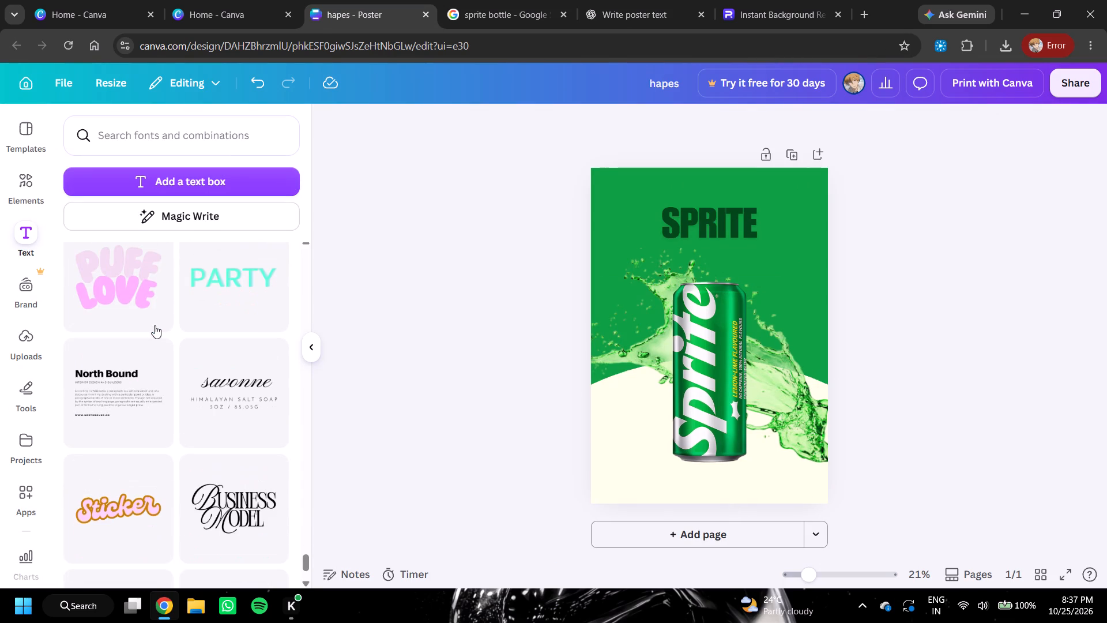
{"action": "scroll", "coordinate": [155, 325], "scroll_direction": "down", "scroll_amount": 10}
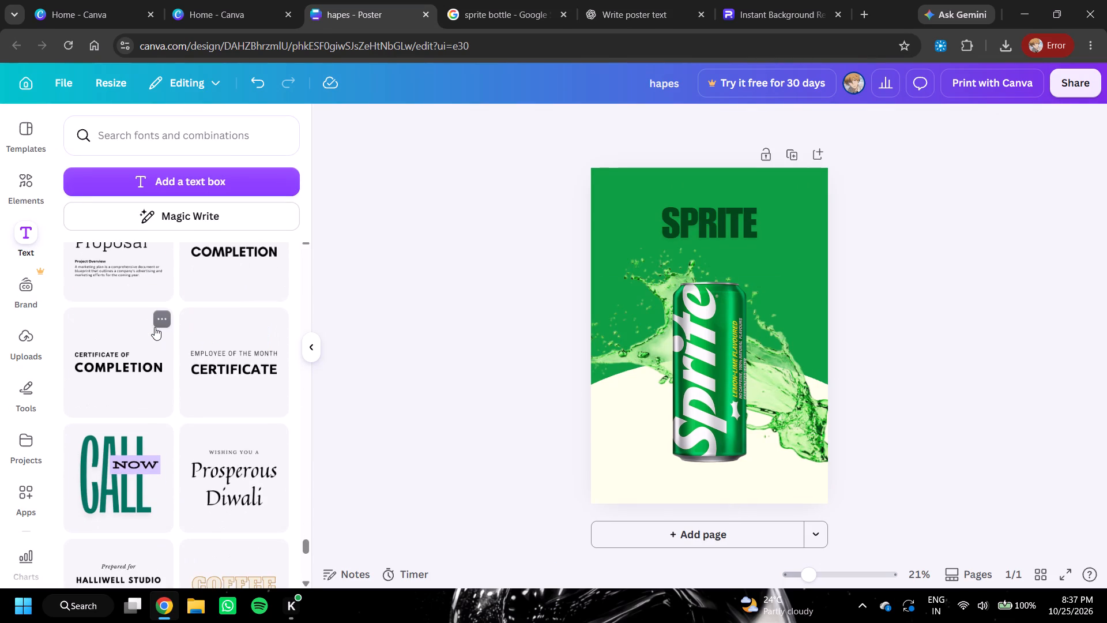
{"action": "scroll", "coordinate": [155, 327], "scroll_direction": "down", "scroll_amount": 6}
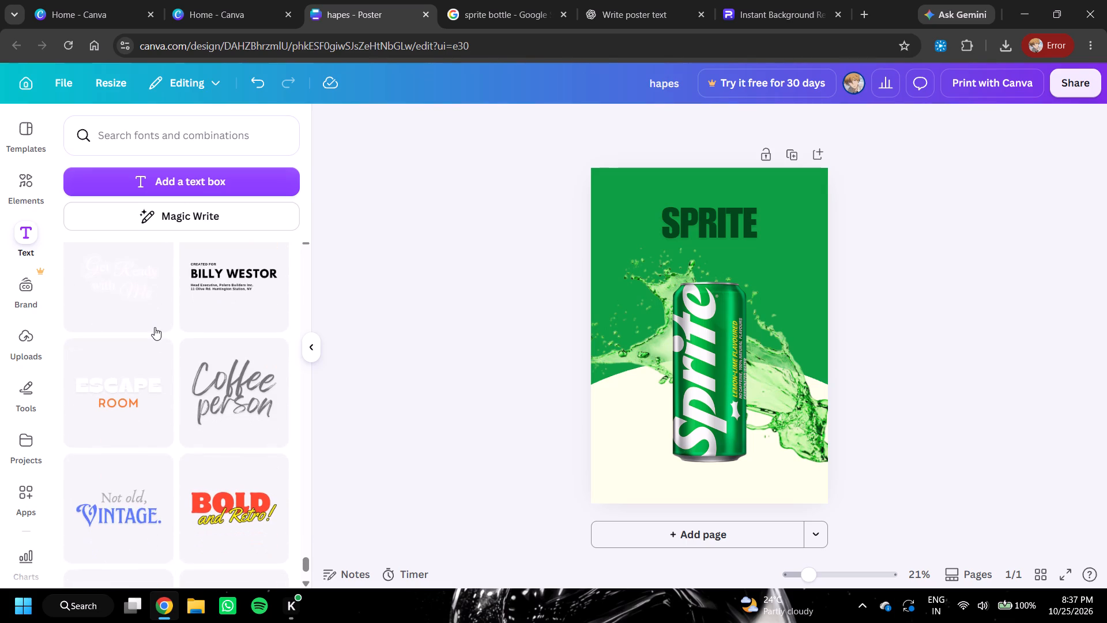
{"action": "scroll", "coordinate": [155, 327], "scroll_direction": "down", "scroll_amount": 5}
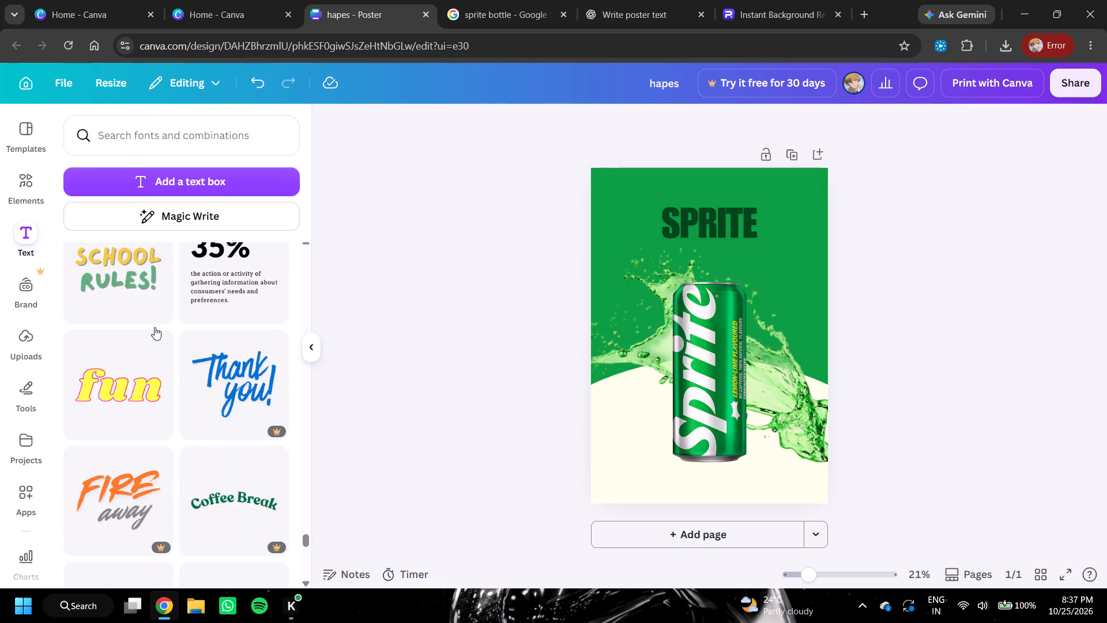
{"action": "scroll", "coordinate": [155, 327], "scroll_direction": "down", "scroll_amount": 9}
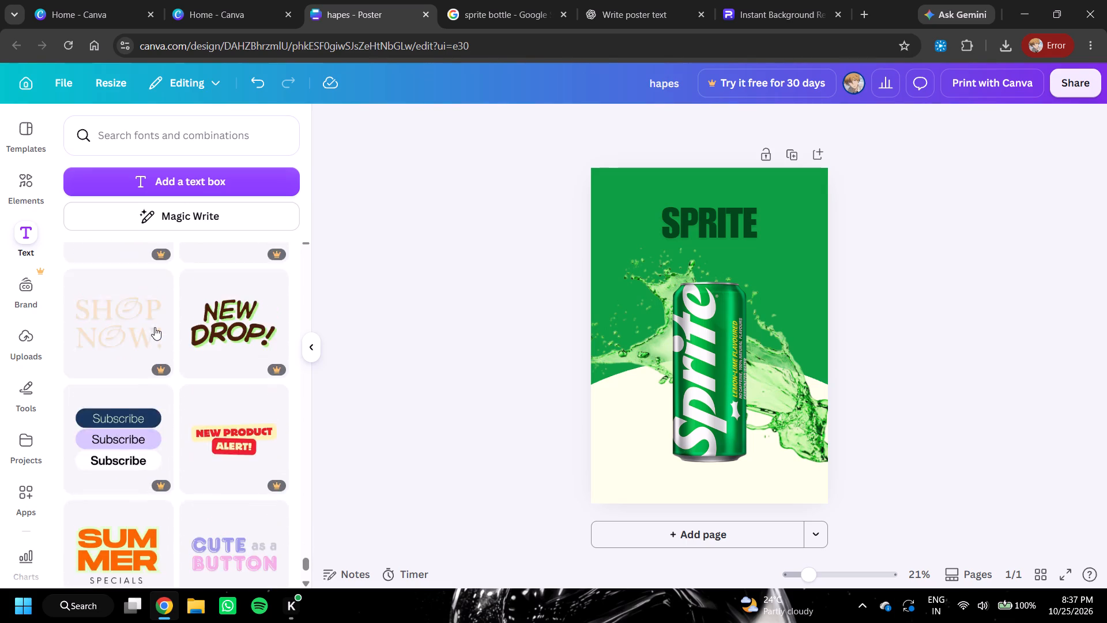
{"action": "scroll", "coordinate": [155, 327], "scroll_direction": "down", "scroll_amount": 12}
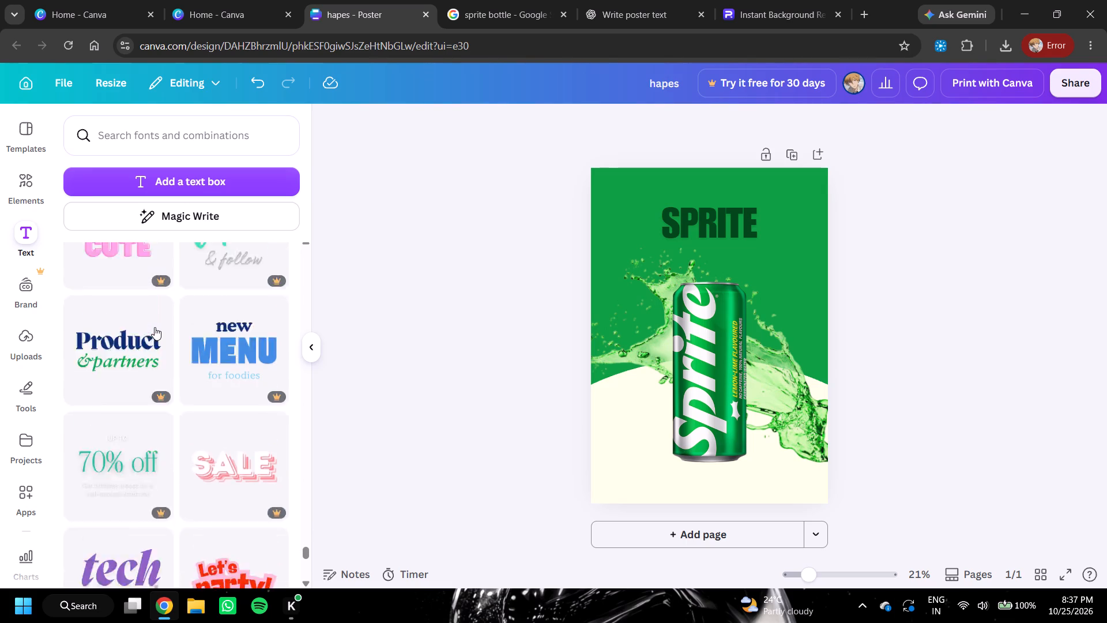
{"action": "scroll", "coordinate": [155, 327], "scroll_direction": "down", "scroll_amount": 4}
{"action": "scroll", "coordinate": [257, 329], "scroll_direction": "down", "scroll_amount": 4}
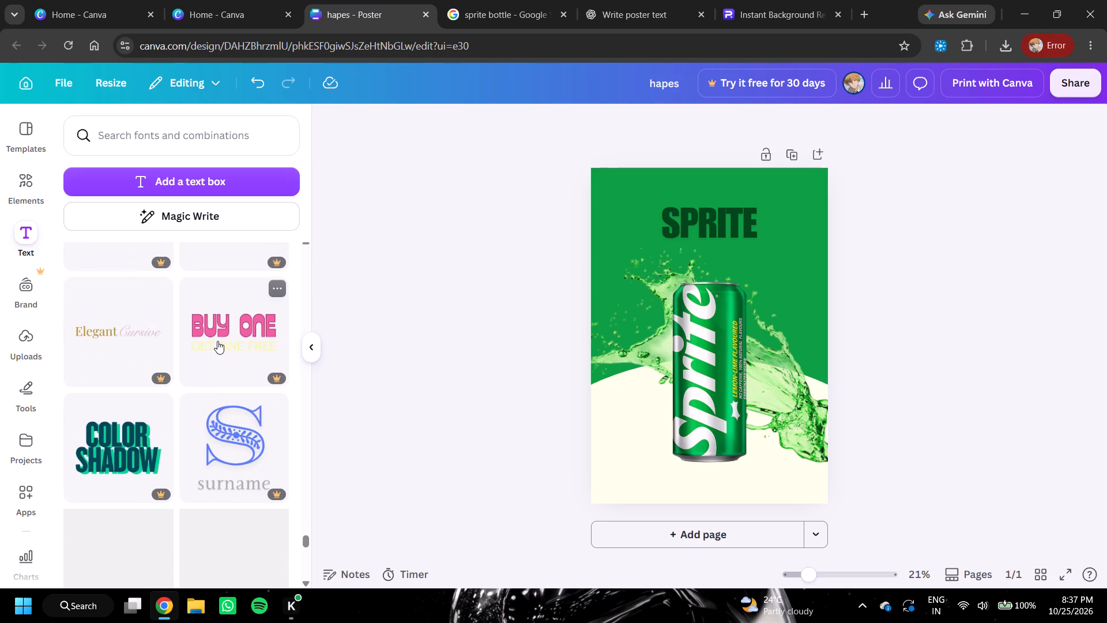
{"action": "scroll", "coordinate": [217, 341], "scroll_direction": "down", "scroll_amount": 10}
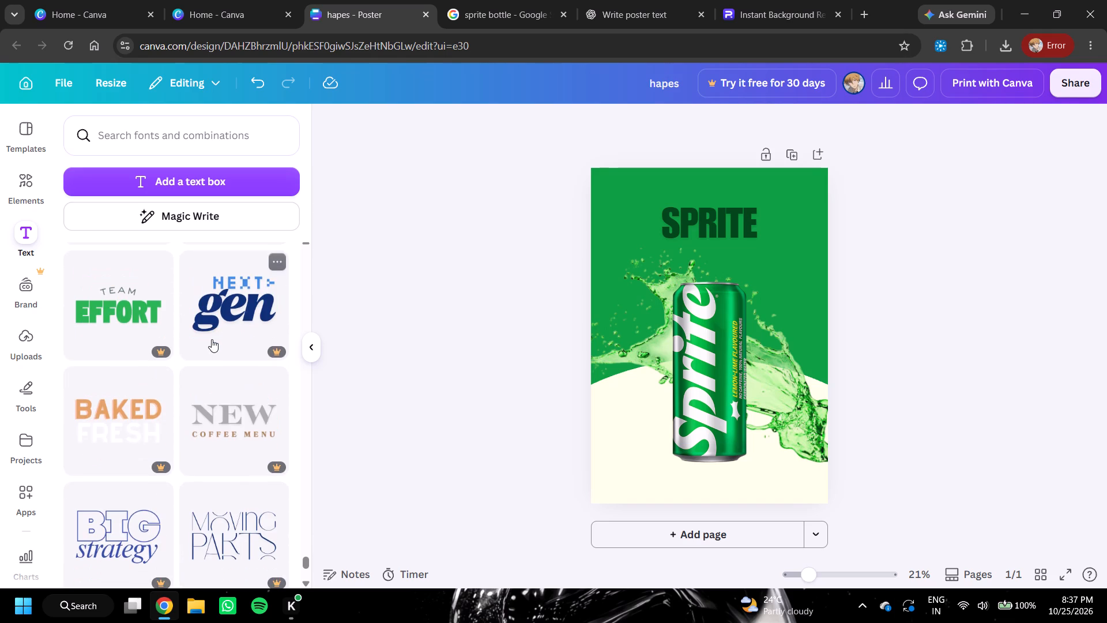
{"action": "scroll", "coordinate": [212, 339], "scroll_direction": "down", "scroll_amount": 8}
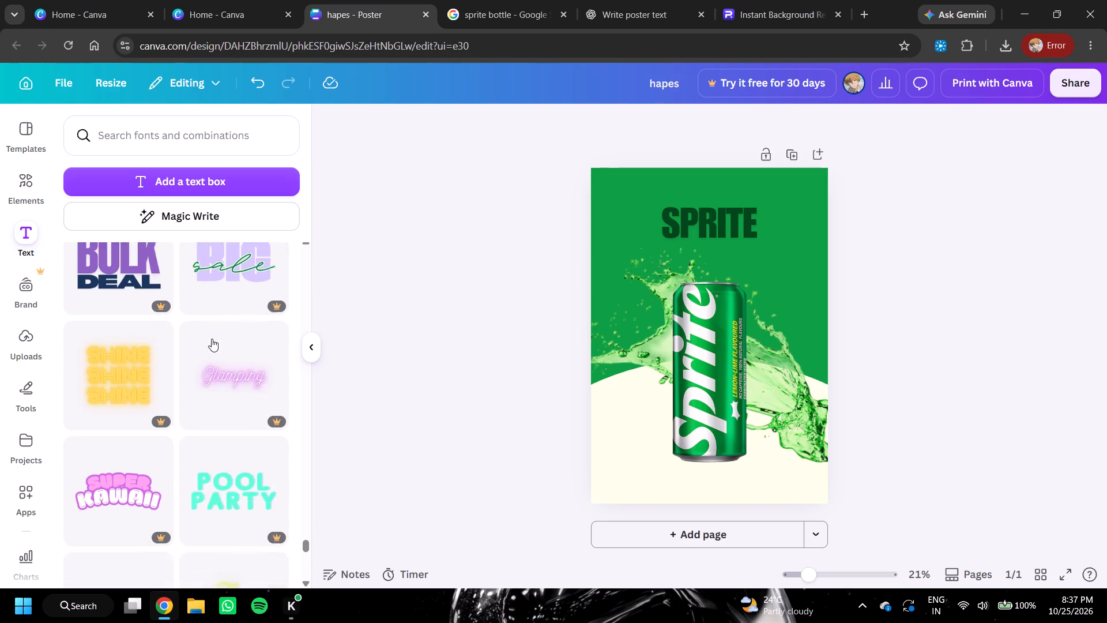
{"action": "scroll", "coordinate": [210, 338], "scroll_direction": "down", "scroll_amount": 3}
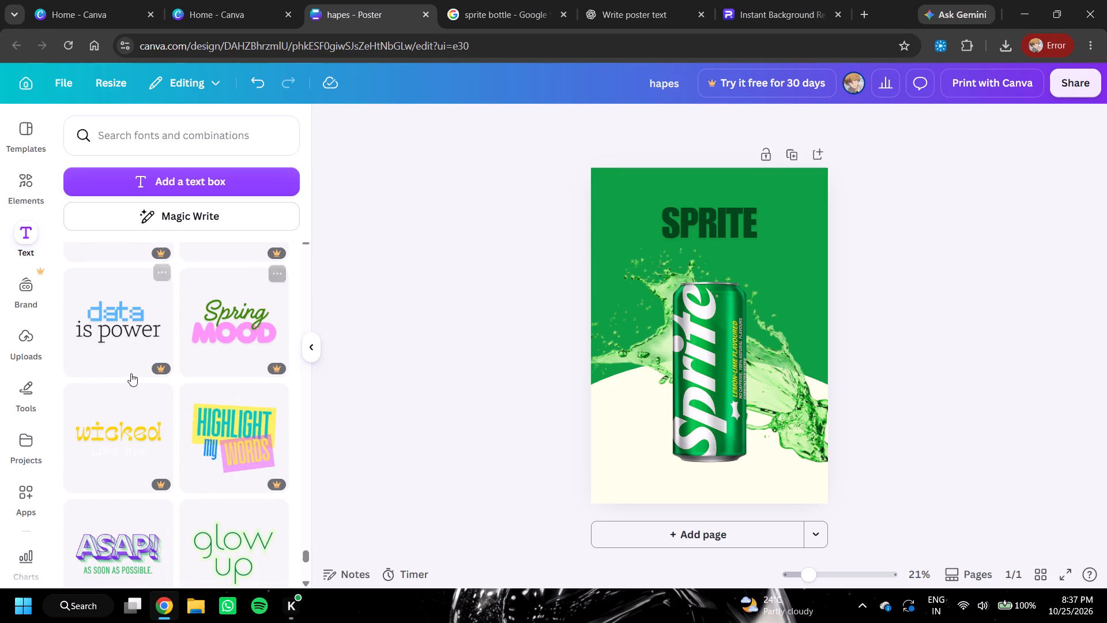
{"action": "scroll", "coordinate": [175, 380], "scroll_direction": "down", "scroll_amount": 3}
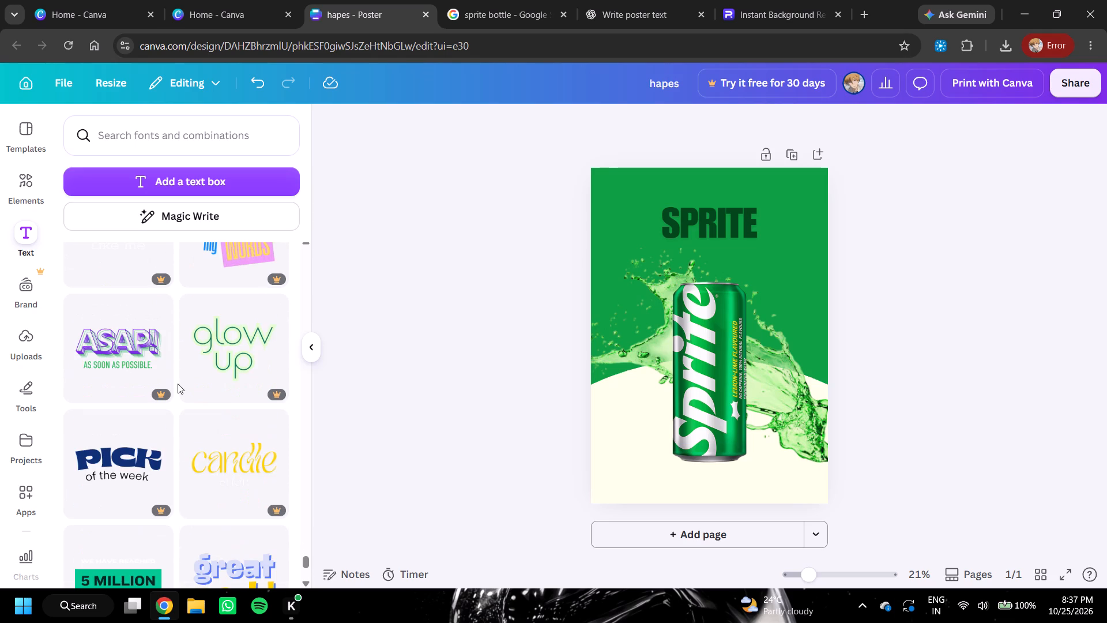
{"action": "scroll", "coordinate": [178, 384], "scroll_direction": "down", "scroll_amount": 3}
{"action": "scroll", "coordinate": [178, 382], "scroll_direction": "up", "scroll_amount": 13}
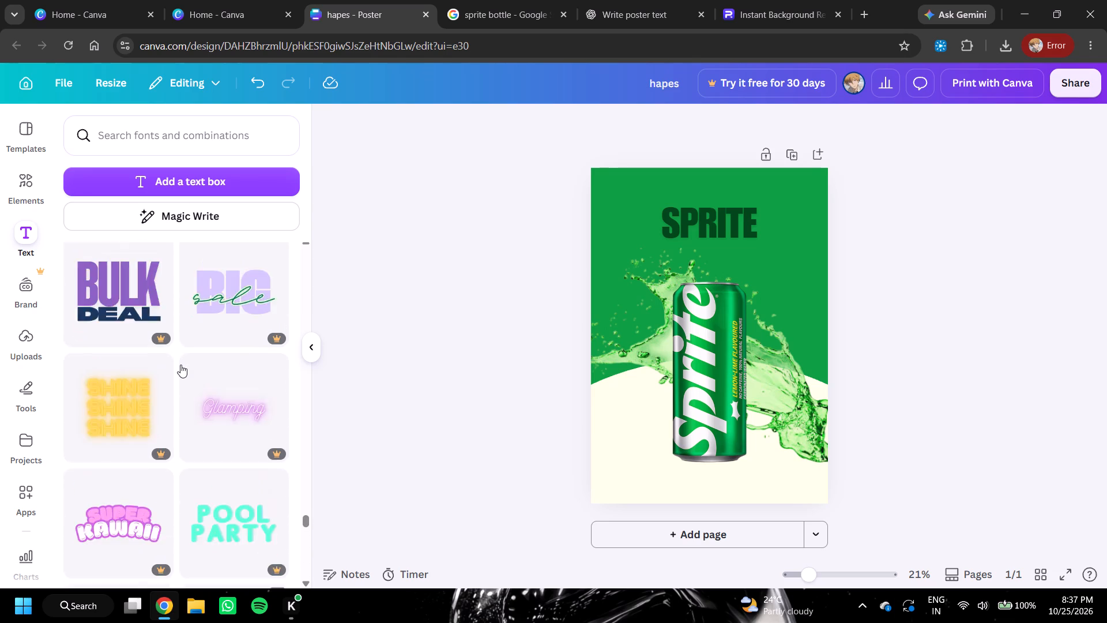
{"action": "scroll", "coordinate": [180, 365], "scroll_direction": "up", "scroll_amount": 8}
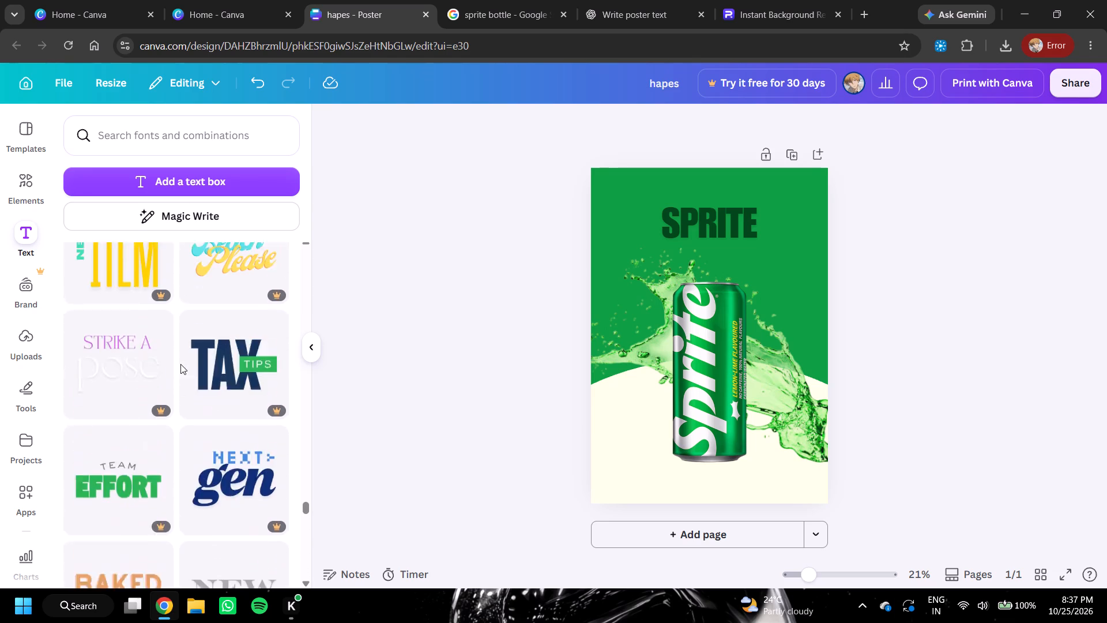
{"action": "scroll", "coordinate": [180, 364], "scroll_direction": "up", "scroll_amount": 13}
{"action": "scroll", "coordinate": [180, 364], "scroll_direction": "down", "scroll_amount": 4}
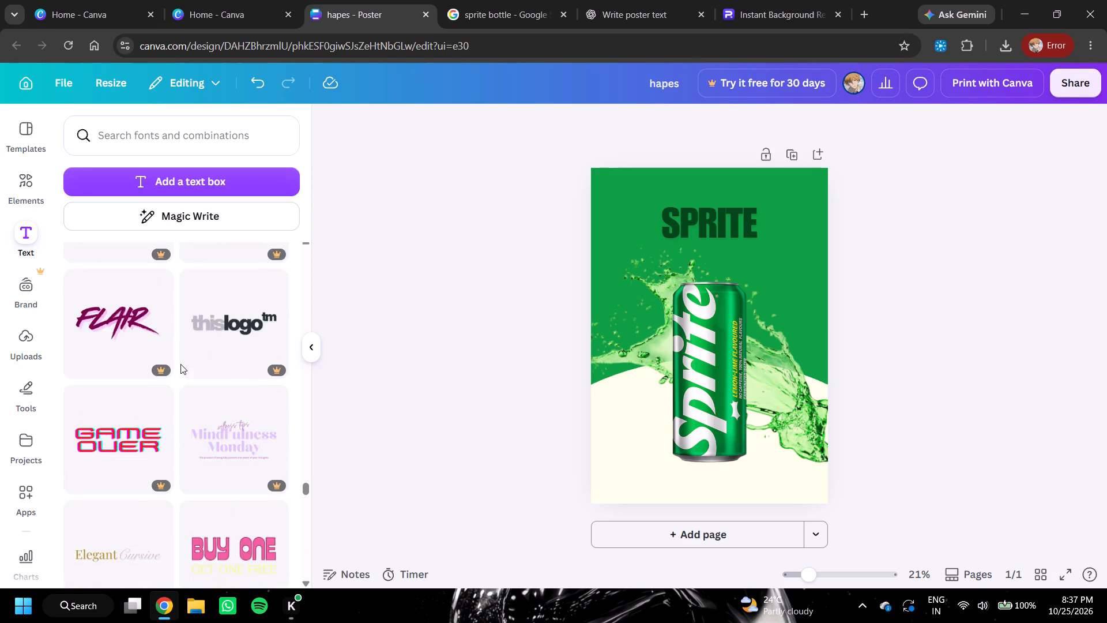
{"action": "scroll", "coordinate": [180, 364], "scroll_direction": "up", "scroll_amount": 20}
{"action": "scroll", "coordinate": [180, 364], "scroll_direction": "up", "scroll_amount": 15}
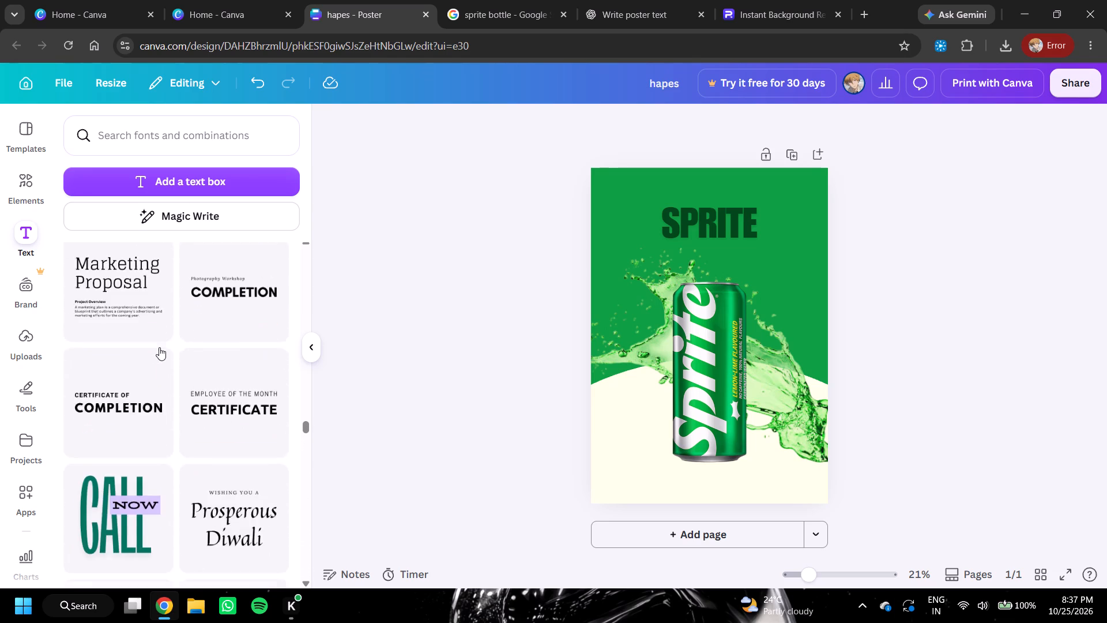
{"action": "scroll", "coordinate": [159, 347], "scroll_direction": "up", "scroll_amount": 19}
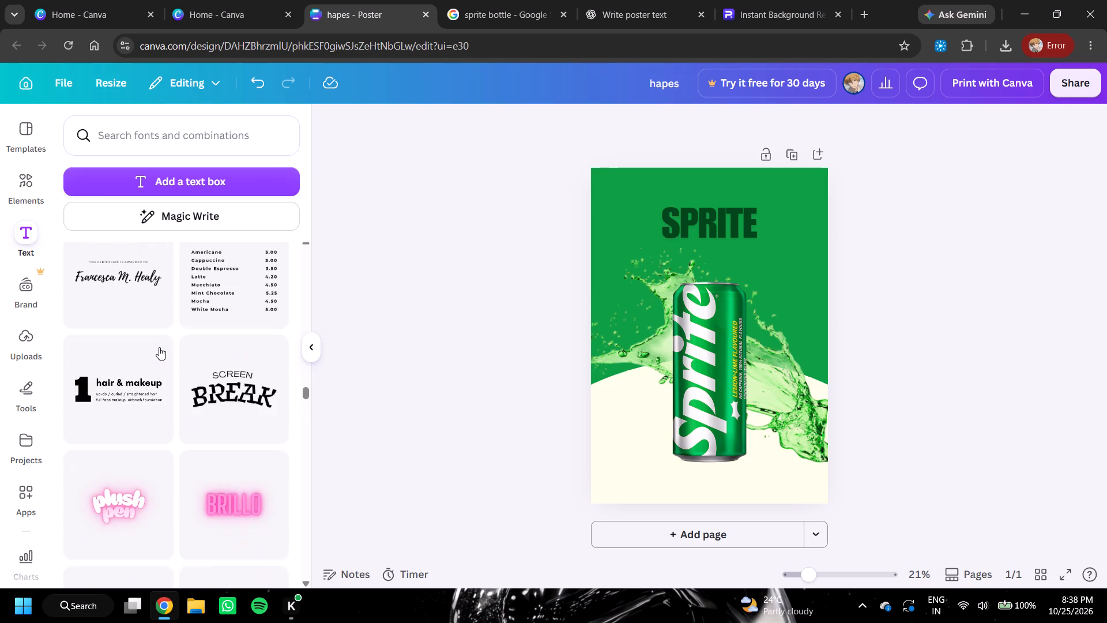
{"action": "scroll", "coordinate": [159, 347], "scroll_direction": "up", "scroll_amount": 7}
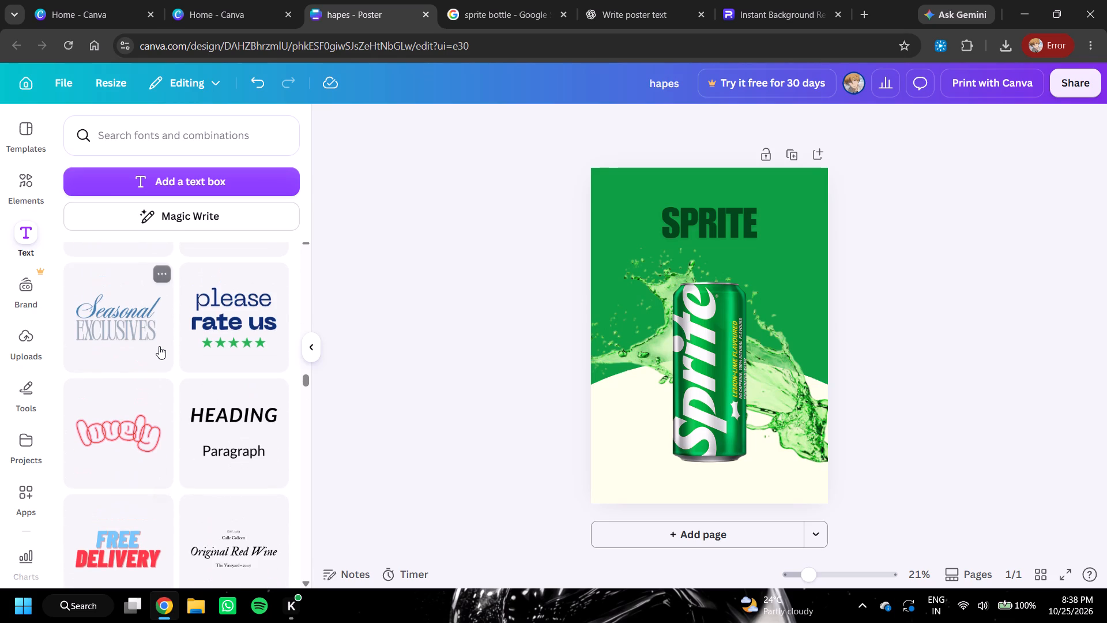
{"action": "scroll", "coordinate": [159, 345], "scroll_direction": "up", "scroll_amount": 15}
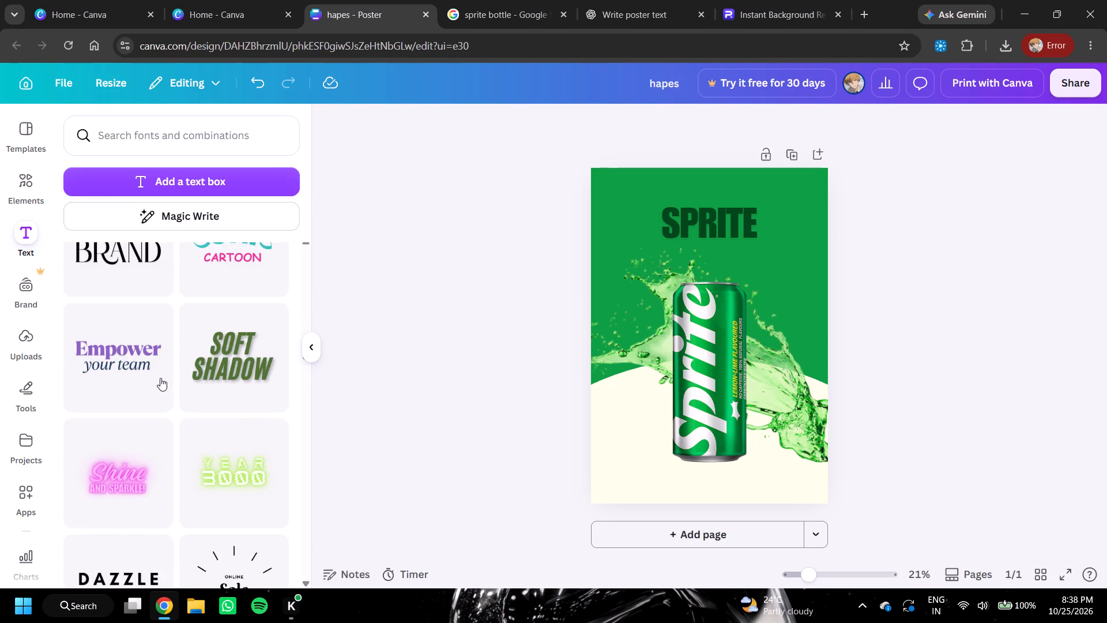
{"action": "scroll", "coordinate": [160, 378], "scroll_direction": "up", "scroll_amount": 6}
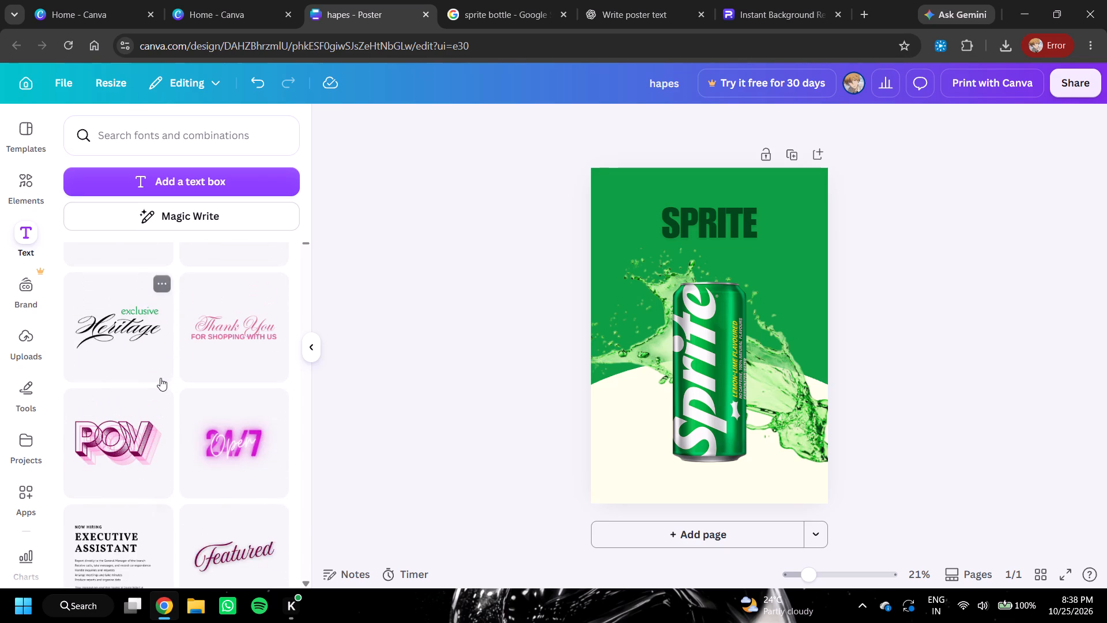
{"action": "scroll", "coordinate": [160, 378], "scroll_direction": "up", "scroll_amount": 7}
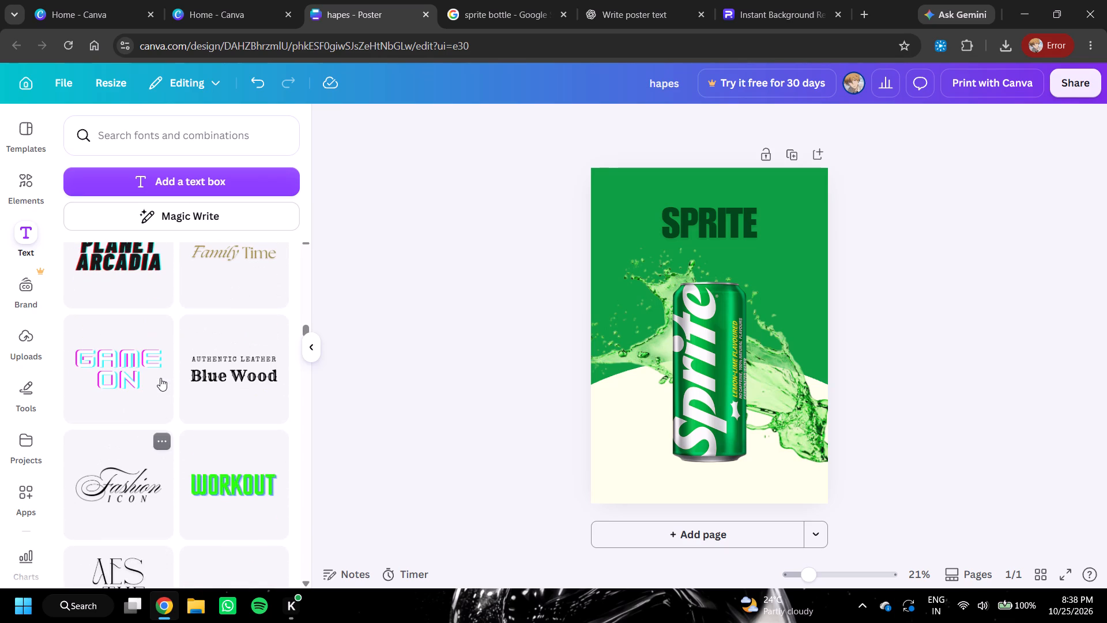
{"action": "scroll", "coordinate": [160, 378], "scroll_direction": "up", "scroll_amount": 2}
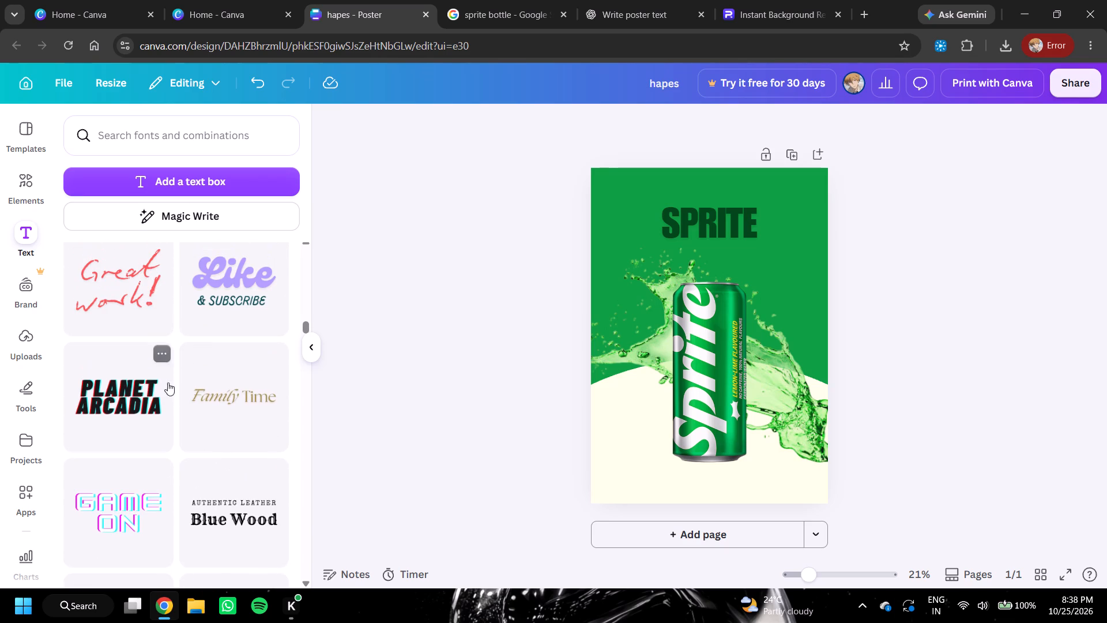
Add the "Family Time" font combination to the poster and clear its word "Family".
{"action": "double_click", "coordinate": [207, 388]}
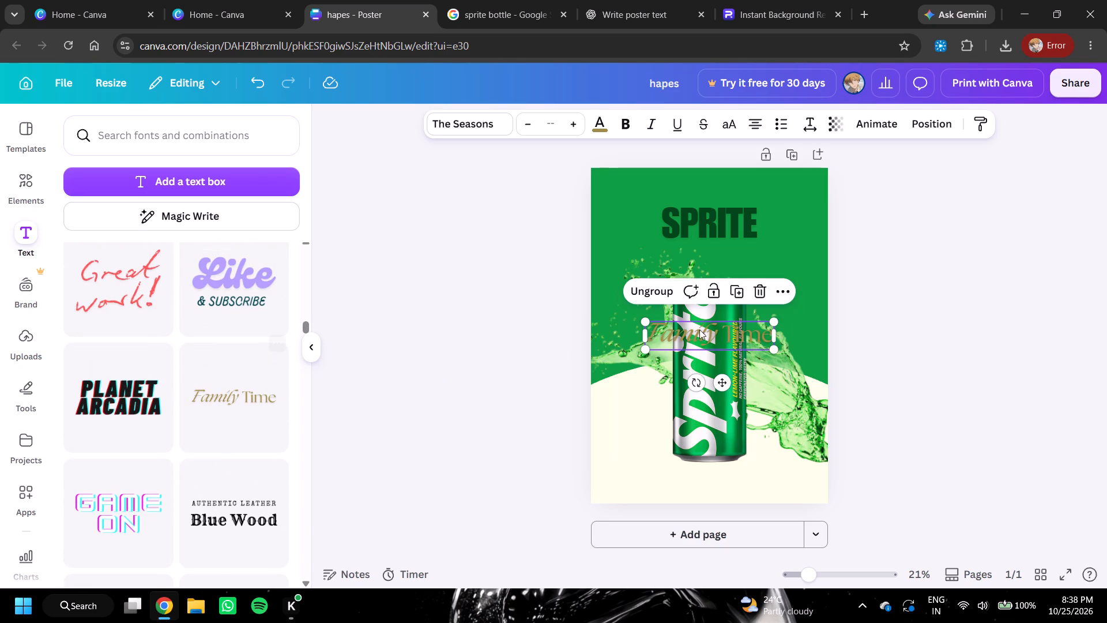
{"action": "double_click", "coordinate": [704, 331]}
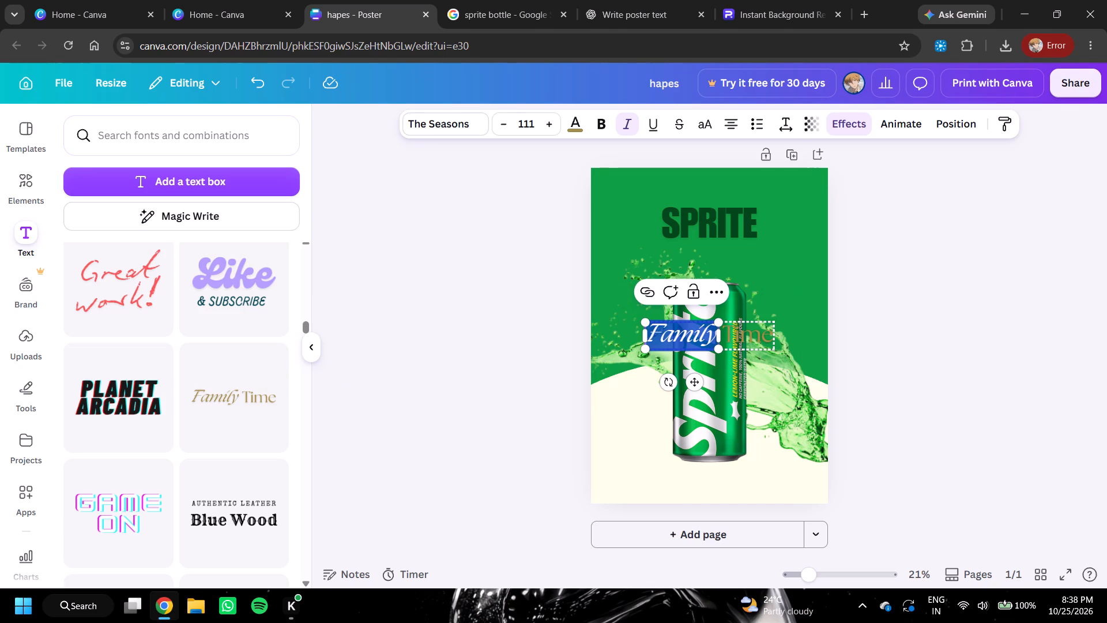
{"action": "key", "text": "BackSpace"}
{"action": "left_click_drag", "start_coordinate": [685, 339], "coordinate": [682, 357]}
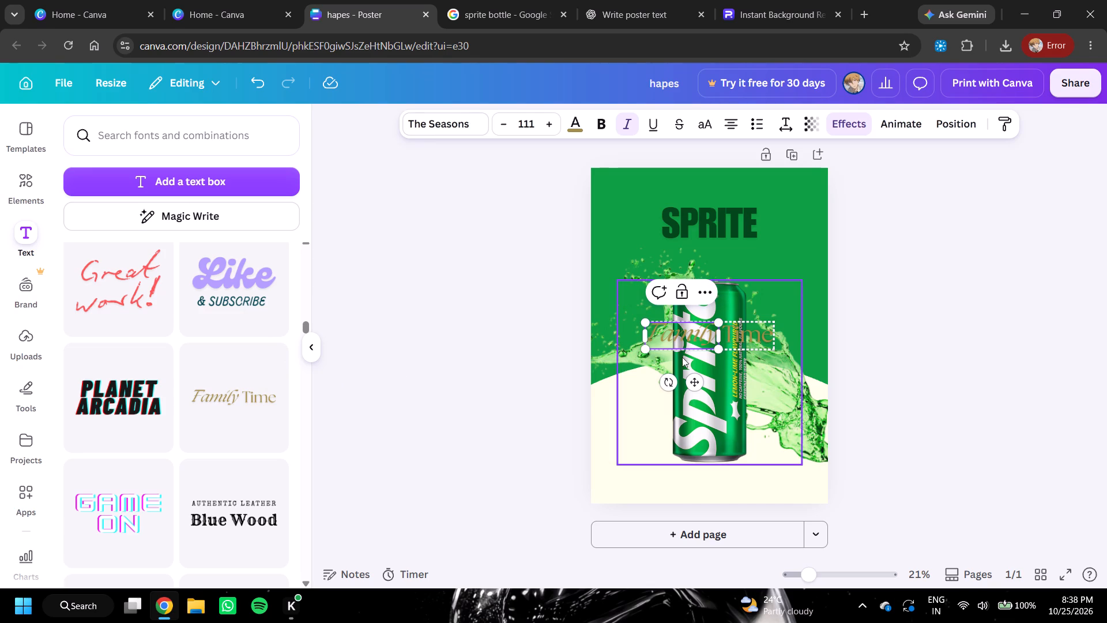
{"action": "left_click_drag", "start_coordinate": [682, 357], "coordinate": [681, 361]}
Move the partly cleared text combination slightly lower over the can and delete the duplicate "Family Time" group.
{"action": "left_click", "coordinate": [903, 315]}
{"action": "left_click", "coordinate": [751, 340]}
{"action": "left_click_drag", "start_coordinate": [752, 340], "coordinate": [754, 340]}
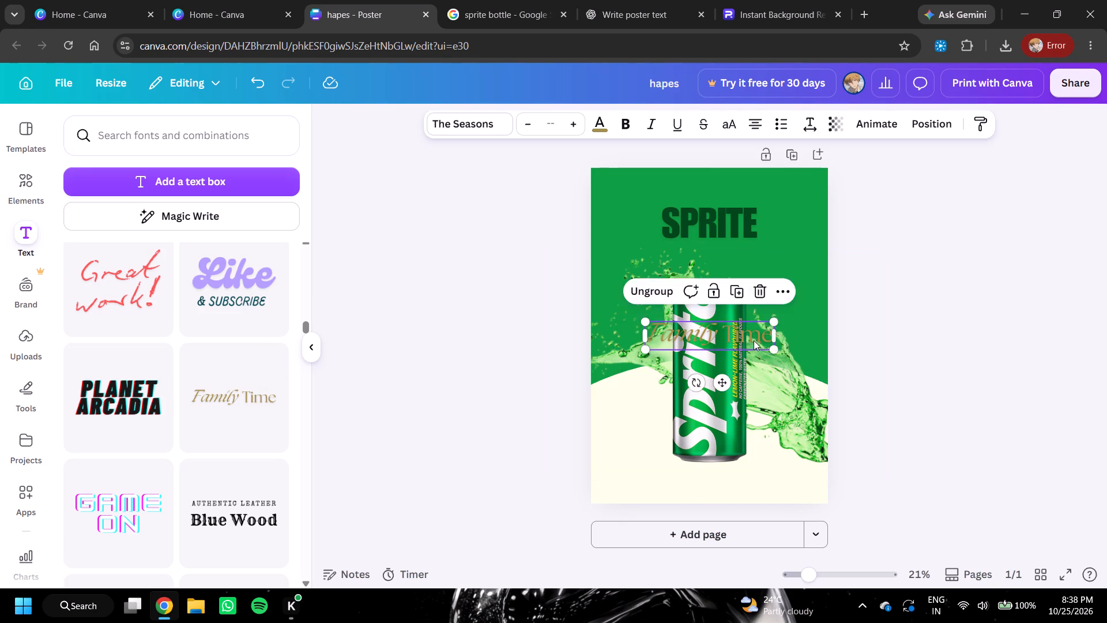
{"action": "left_click_drag", "start_coordinate": [754, 340], "coordinate": [741, 371]}
{"action": "left_click", "coordinate": [739, 339]}
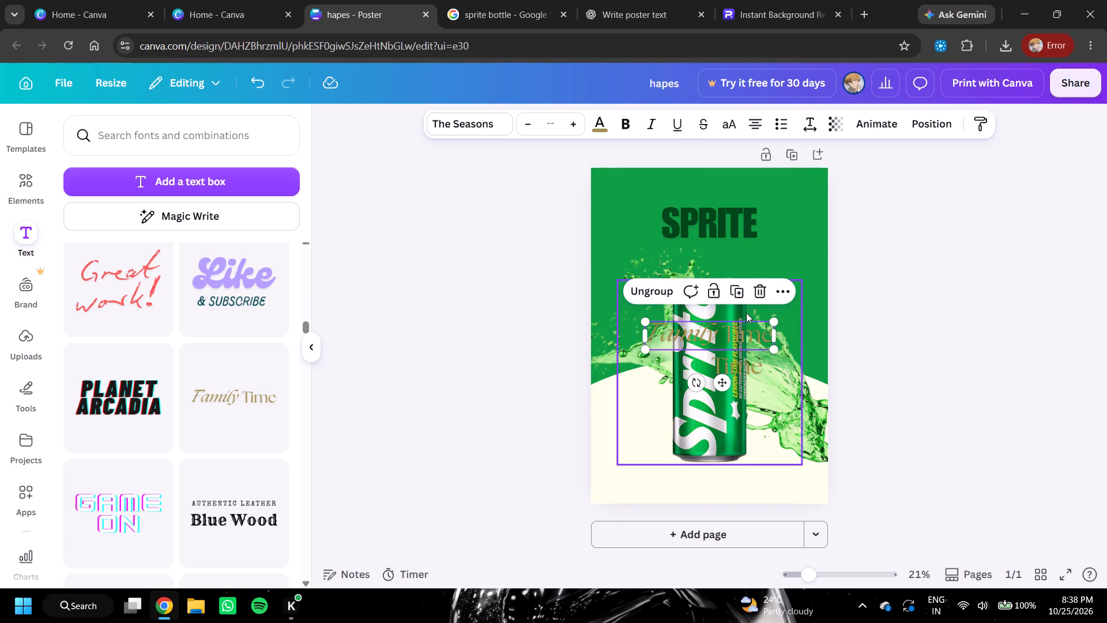
{"action": "left_click", "coordinate": [761, 296]}
Clear the word "Time" from the remaining text group and paste the copied tagline "CRISP. COOL. REFRESHING." onto the poster.
{"action": "triple_click", "coordinate": [731, 365]}
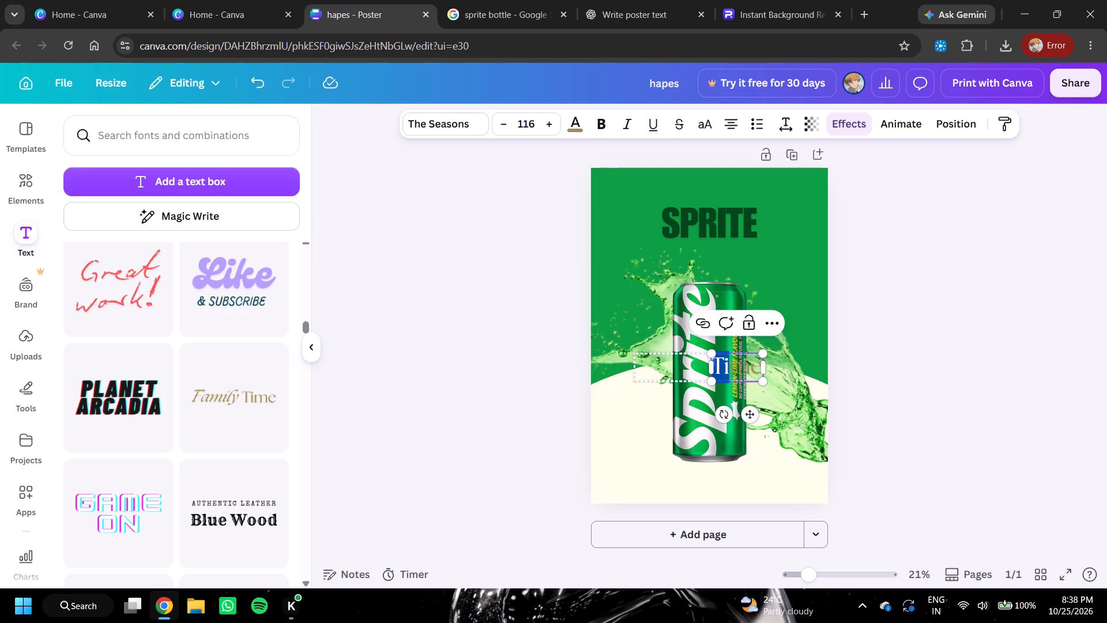
{"action": "double_click", "coordinate": [751, 363]}
{"action": "key", "text": "BackSpace"}
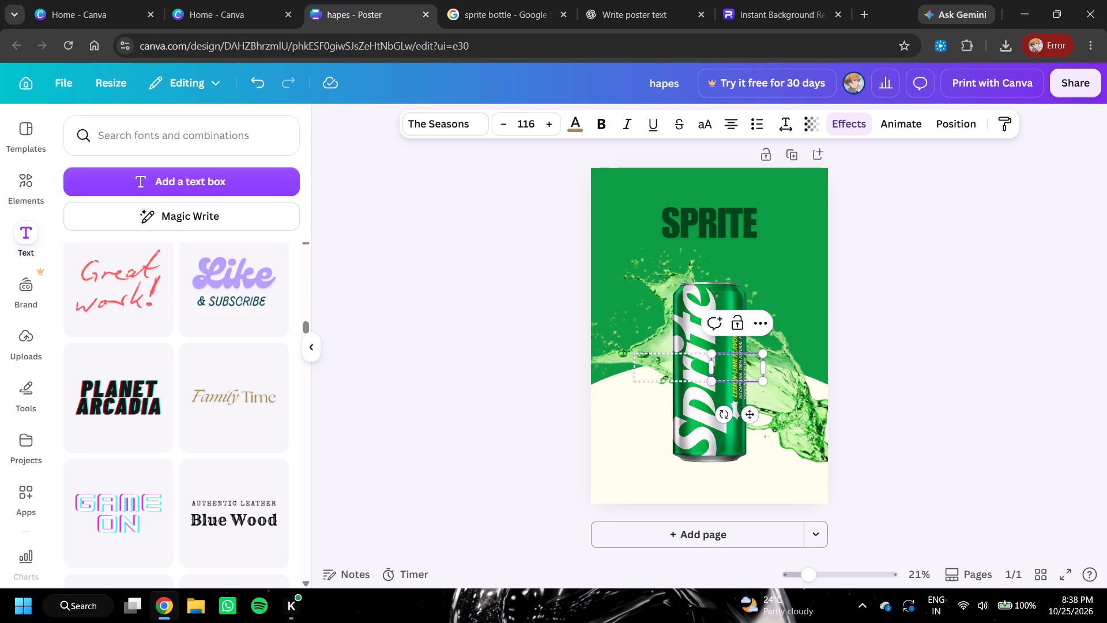
{"action": "key", "text": "BackSpace"}
{"action": "left_click", "coordinate": [688, 360]}
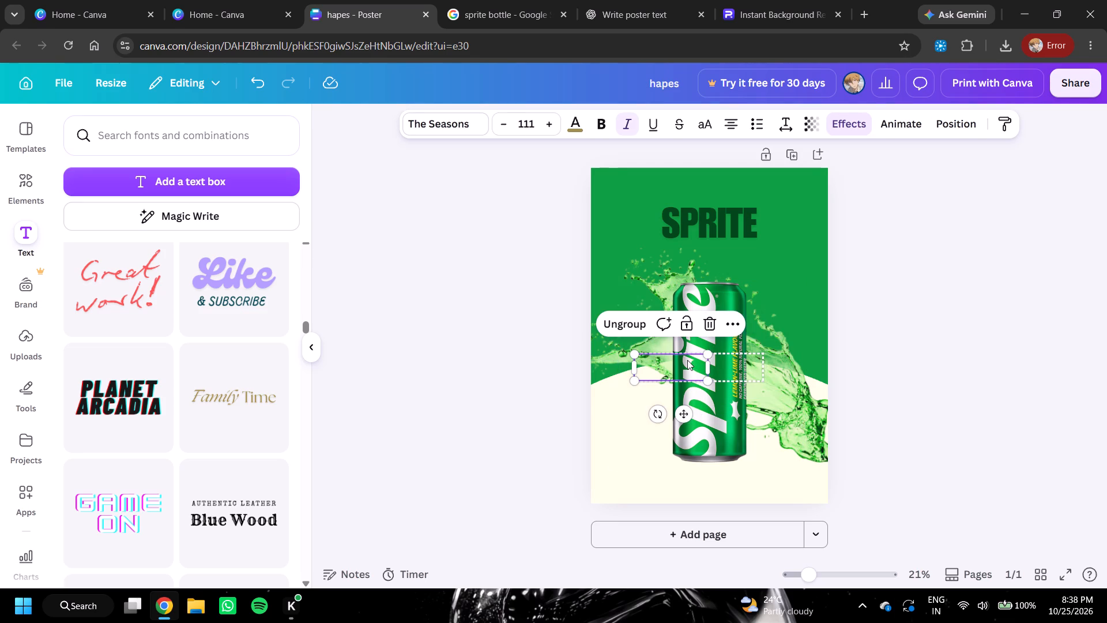
{"action": "key", "text": "ctrl+v"}
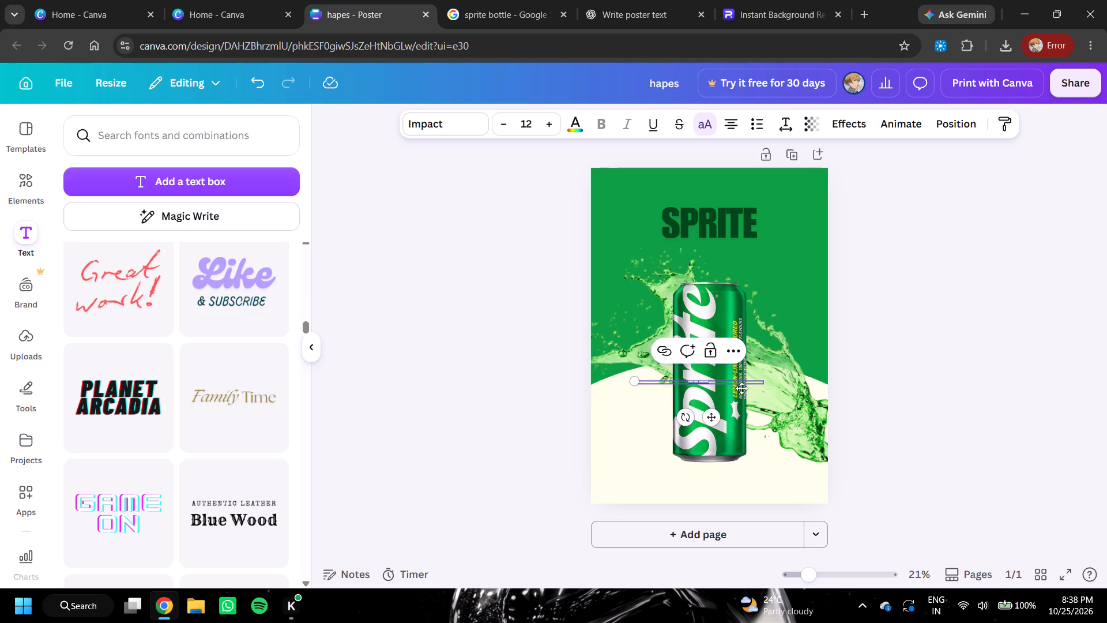
Move the tagline text box slightly lower over the can and enlarge its text to size 15.8.
{"action": "left_click_drag", "start_coordinate": [752, 381], "coordinate": [774, 357]}
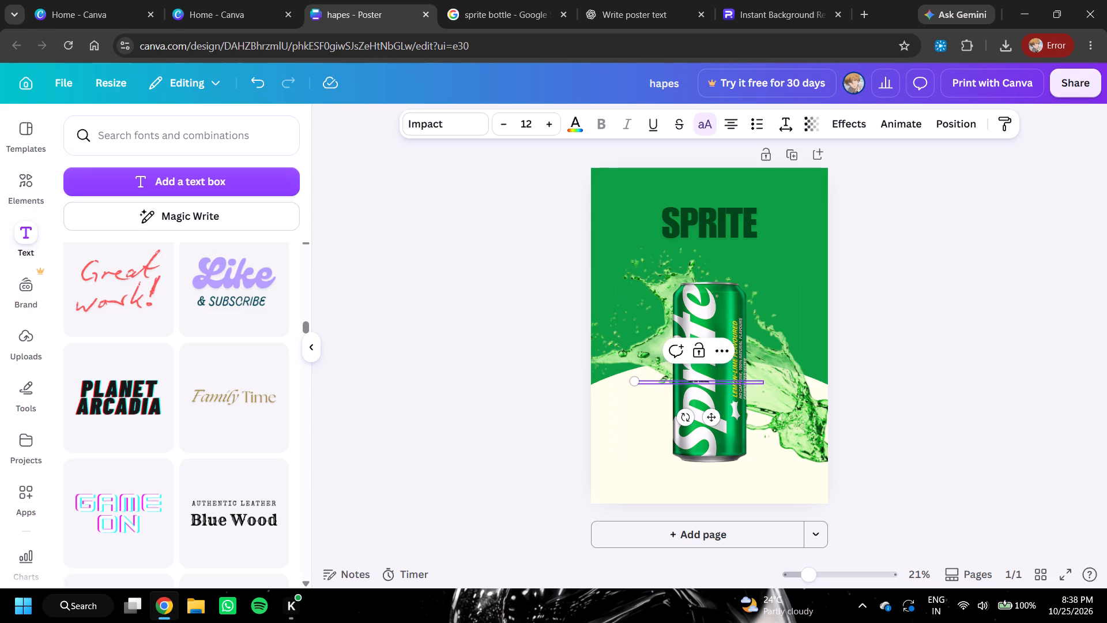
{"action": "left_click_drag", "start_coordinate": [632, 381], "coordinate": [633, 353]}
{"action": "left_click_drag", "start_coordinate": [633, 353], "coordinate": [632, 374]}
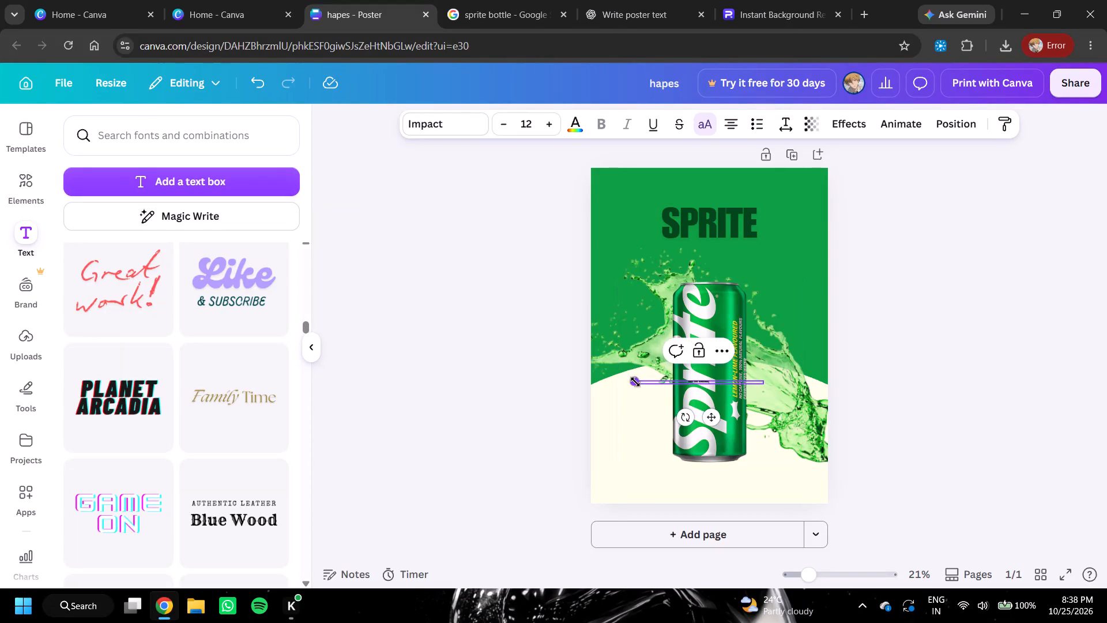
{"action": "left_click_drag", "start_coordinate": [635, 382], "coordinate": [636, 402]}
{"action": "left_click_drag", "start_coordinate": [642, 383], "coordinate": [630, 407]}
{"action": "left_click", "coordinate": [551, 369]}
{"action": "left_click_drag", "start_coordinate": [662, 380], "coordinate": [628, 399]}
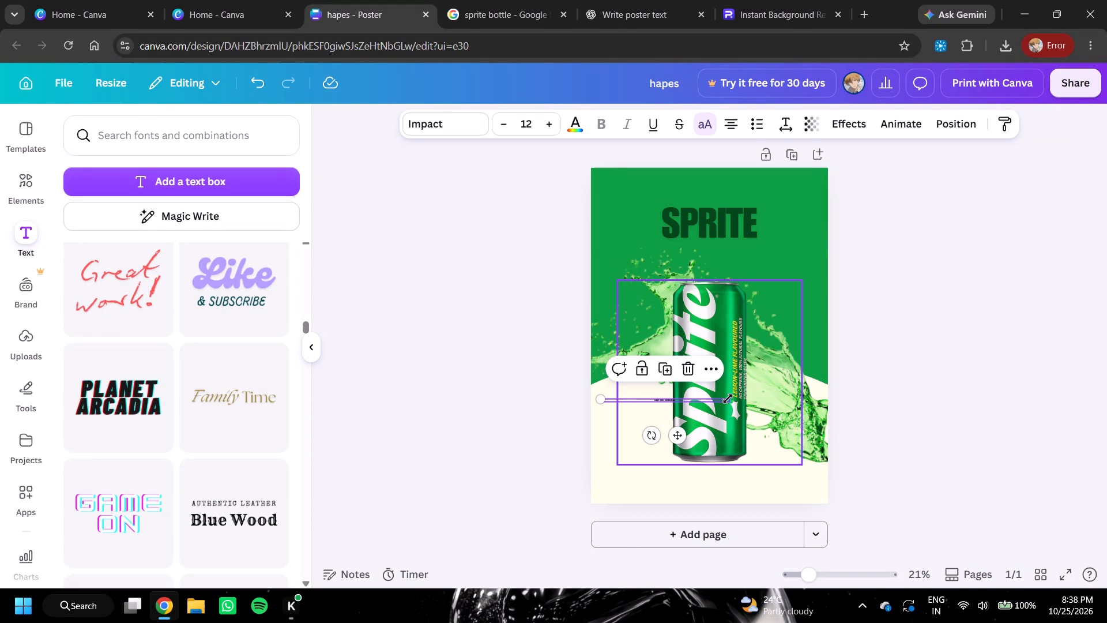
{"action": "left_click_drag", "start_coordinate": [728, 399], "coordinate": [767, 363]}
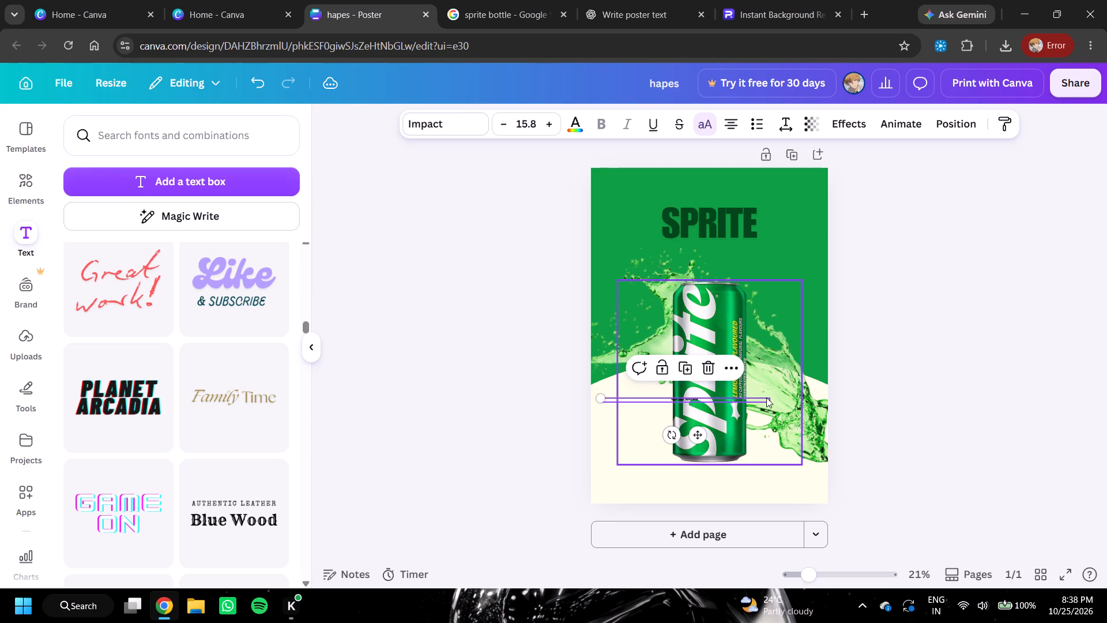
{"action": "left_click", "coordinate": [766, 401]}
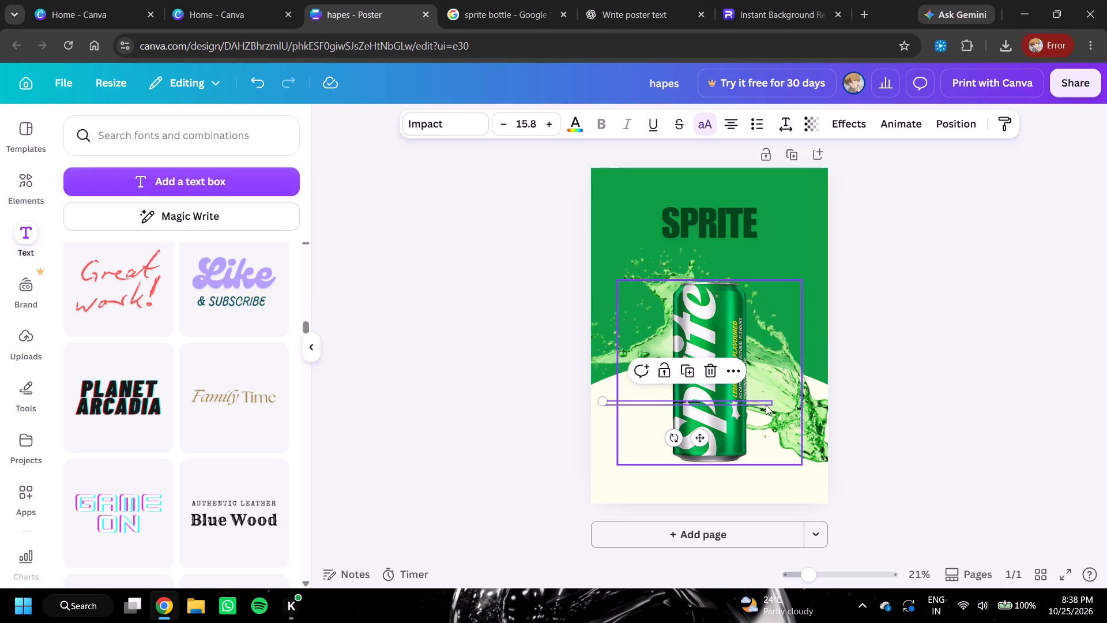
{"action": "left_click", "coordinate": [771, 402]}
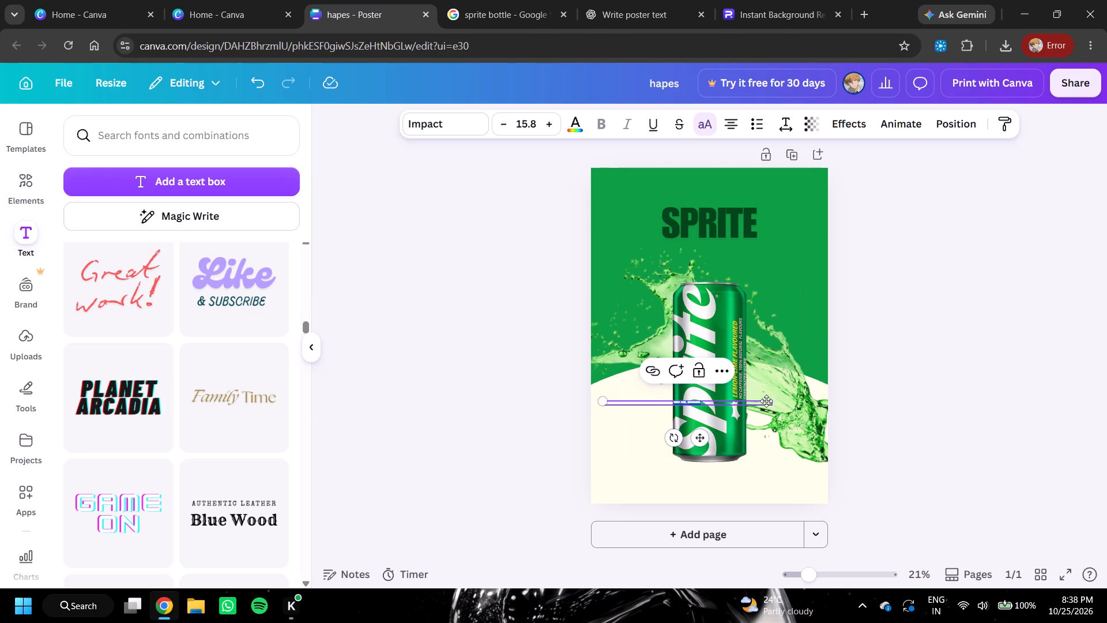
{"action": "left_click", "coordinate": [764, 400]}
{"action": "left_click", "coordinate": [764, 400]}
{"action": "left_click", "coordinate": [877, 324]}
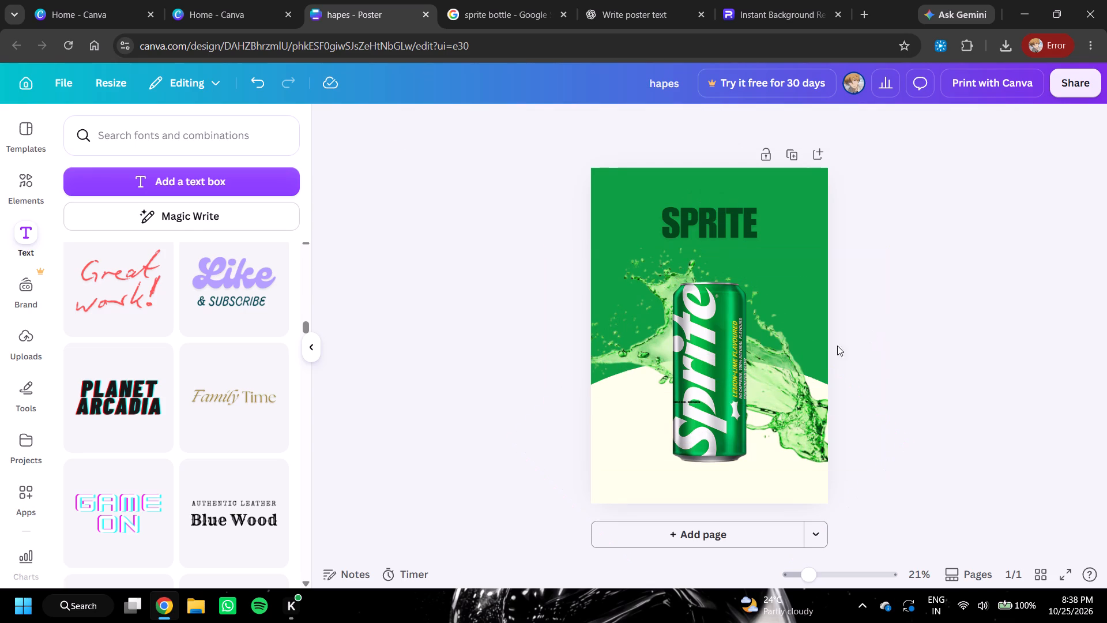
Nudge the green splash slightly upward behind the can and lock it in place.
{"action": "left_click_drag", "start_coordinate": [688, 399], "coordinate": [706, 371]}
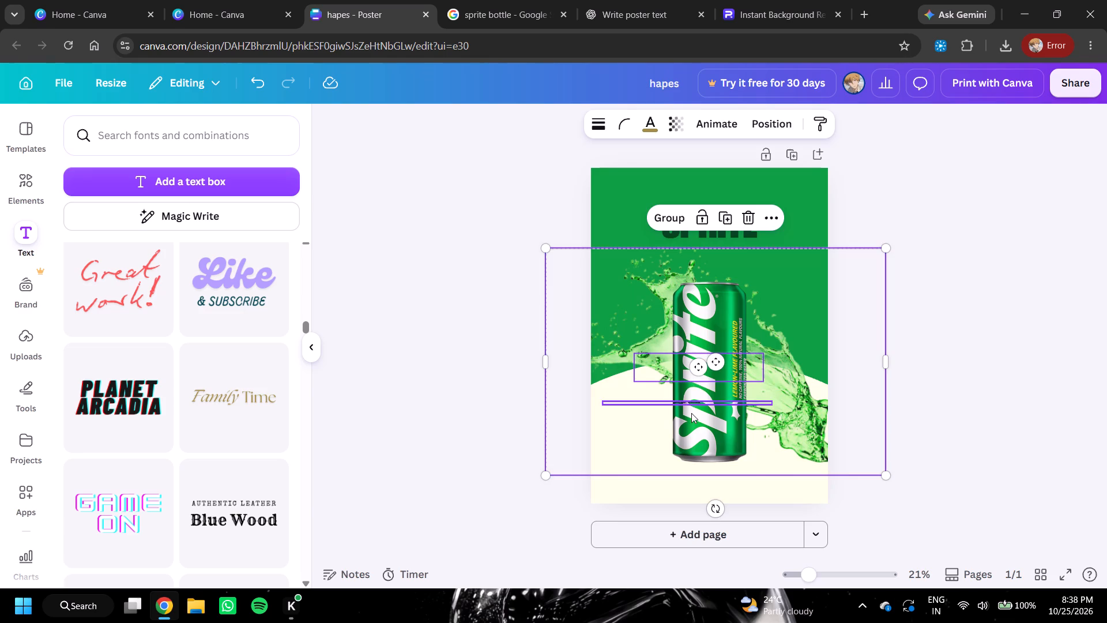
{"action": "left_click_drag", "start_coordinate": [689, 406], "coordinate": [696, 389]}
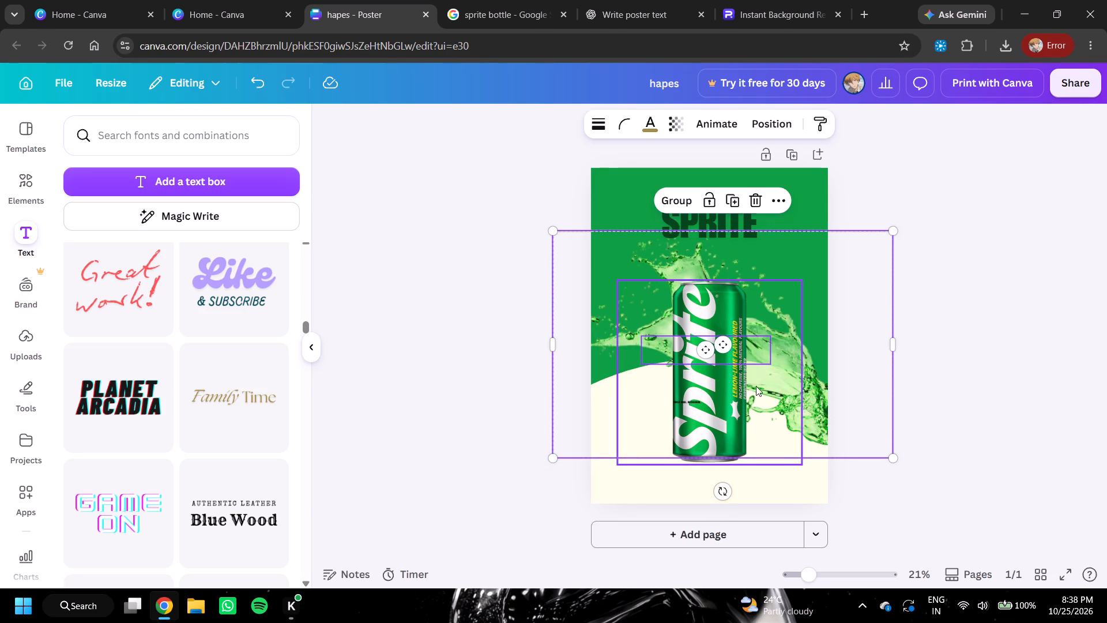
{"action": "left_click_drag", "start_coordinate": [805, 393], "coordinate": [794, 408]}
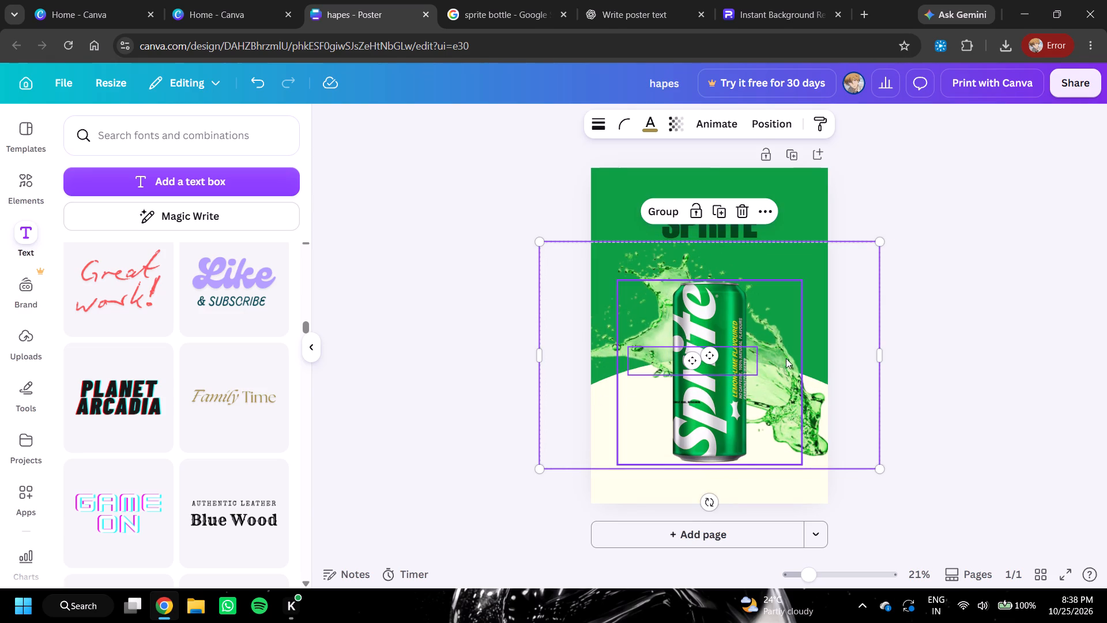
{"action": "left_click", "coordinate": [700, 208]}
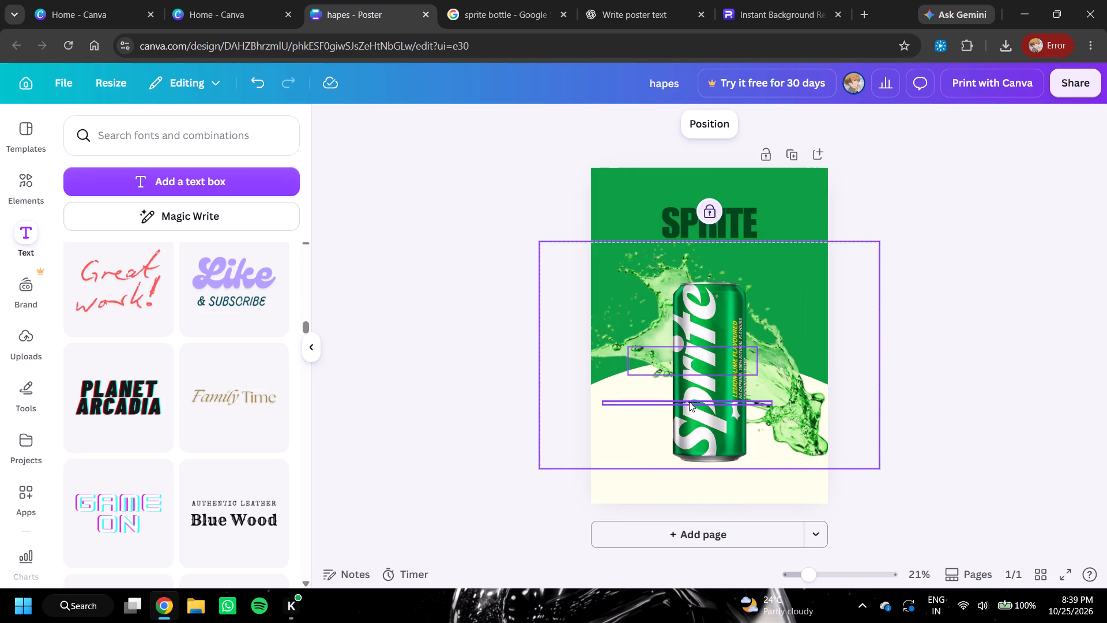
Enlarge the tagline "CRISP. COOL. REFRESHING." to size 43.1 and centre it directly beneath the SPRITE heading.
{"action": "left_click_drag", "start_coordinate": [689, 401], "coordinate": [783, 186]}
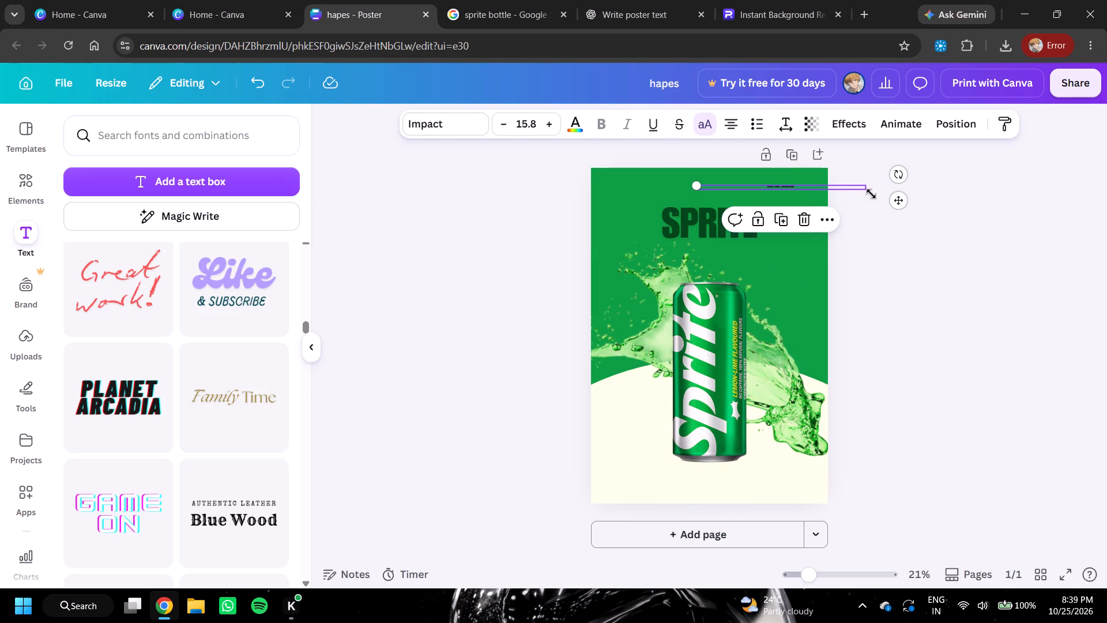
{"action": "left_click_drag", "start_coordinate": [869, 193], "coordinate": [879, 238]}
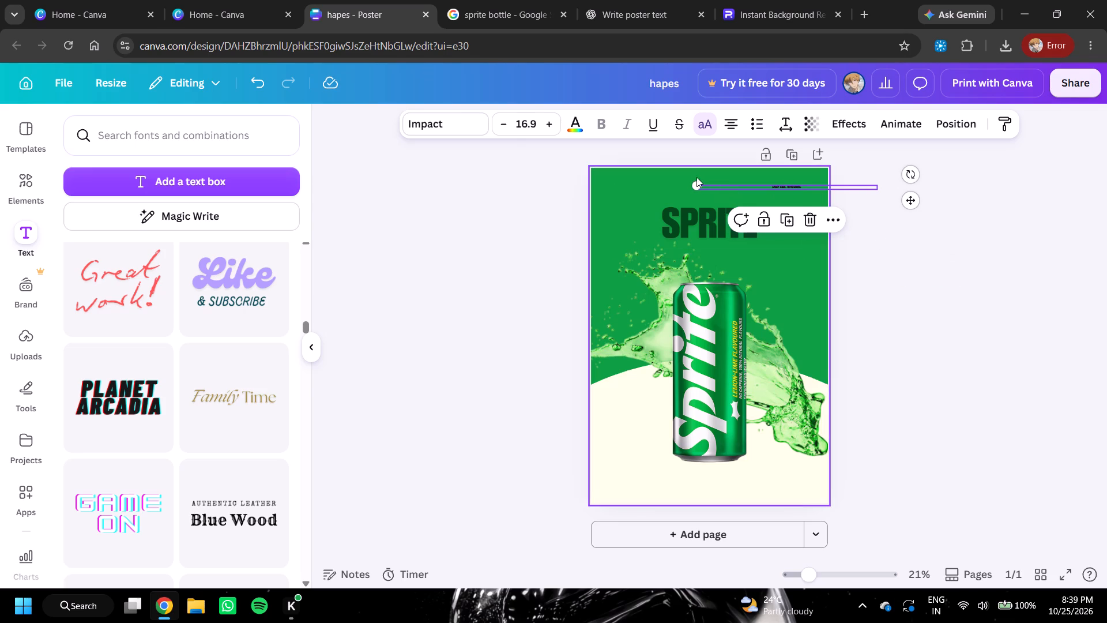
{"action": "left_click_drag", "start_coordinate": [698, 182], "coordinate": [585, 186]}
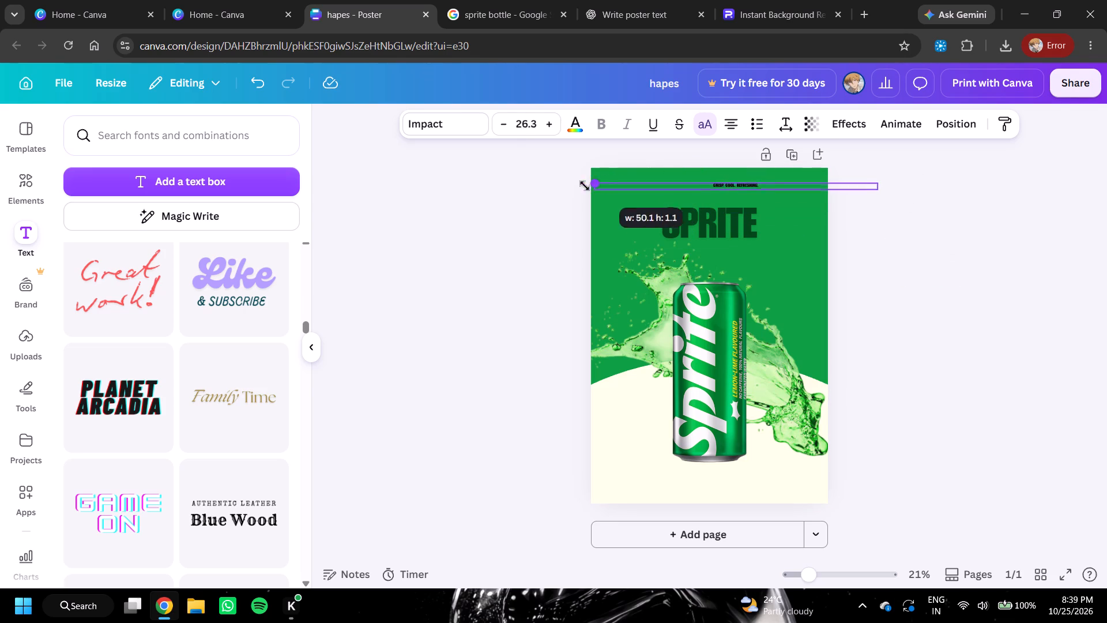
{"action": "left_click_drag", "start_coordinate": [585, 186], "coordinate": [365, 309]}
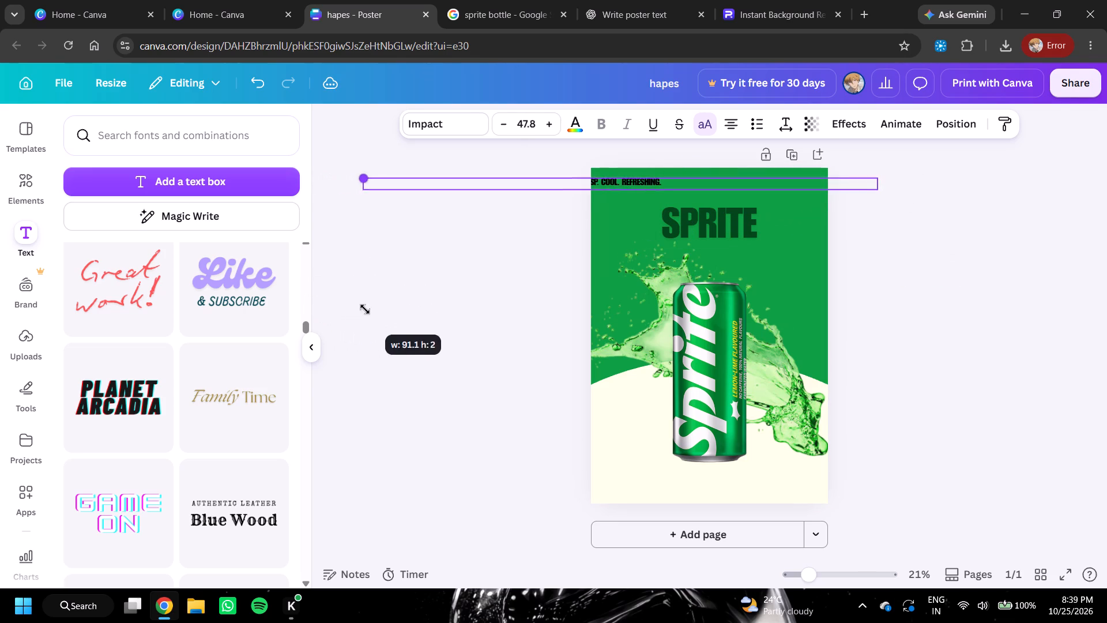
{"action": "left_click_drag", "start_coordinate": [365, 309], "coordinate": [413, 314]}
{"action": "left_click_drag", "start_coordinate": [700, 177], "coordinate": [699, 179]}
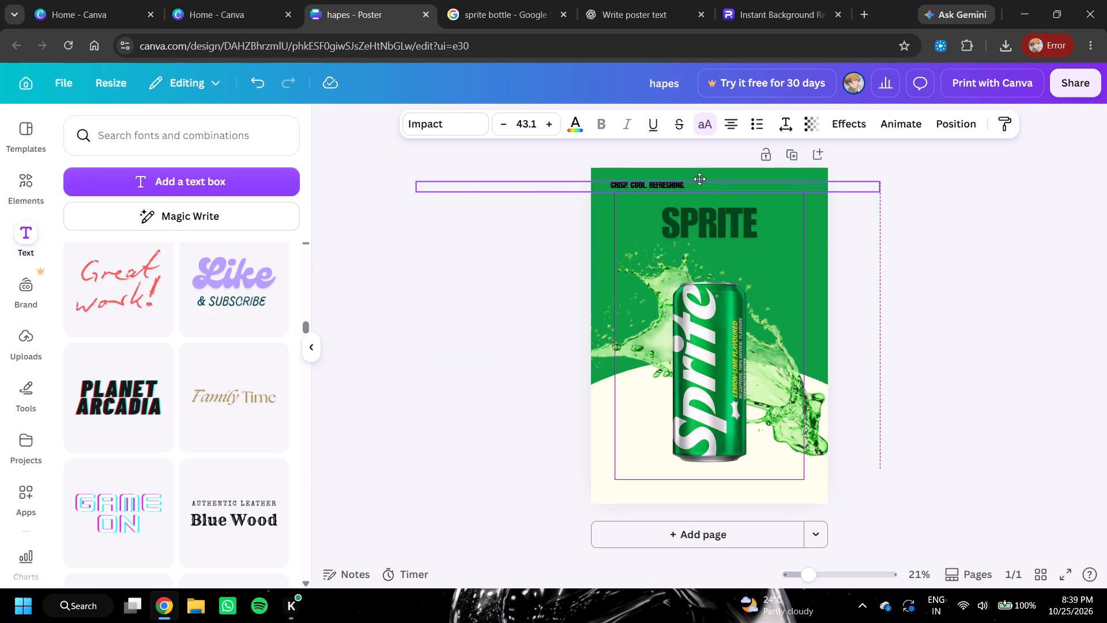
{"action": "left_click_drag", "start_coordinate": [699, 179], "coordinate": [760, 241]}
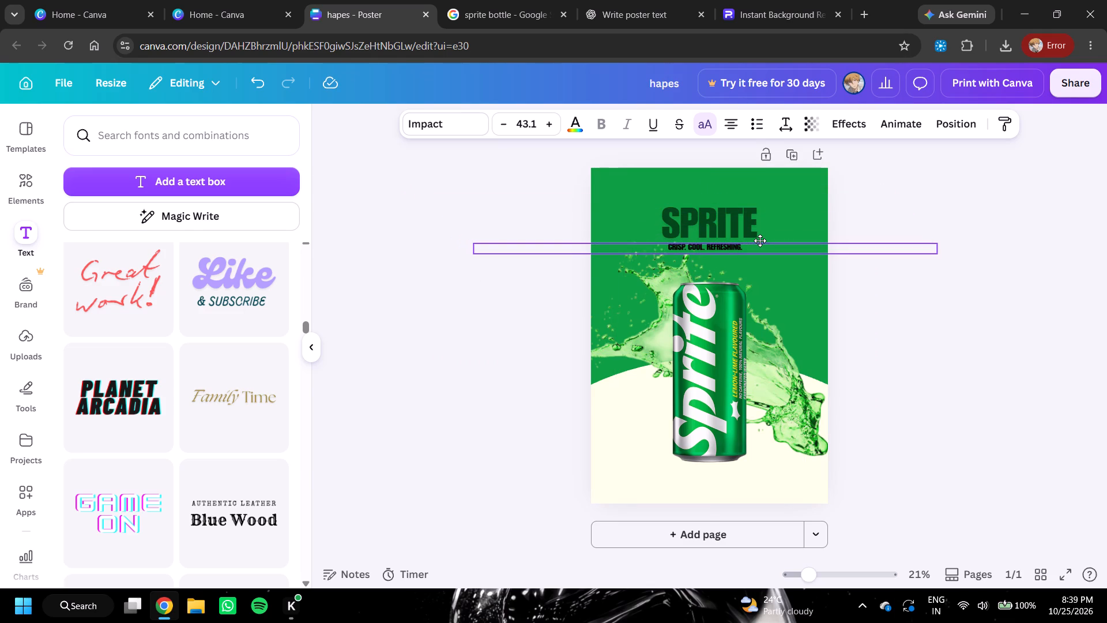
{"action": "left_click_drag", "start_coordinate": [760, 241], "coordinate": [762, 241]}
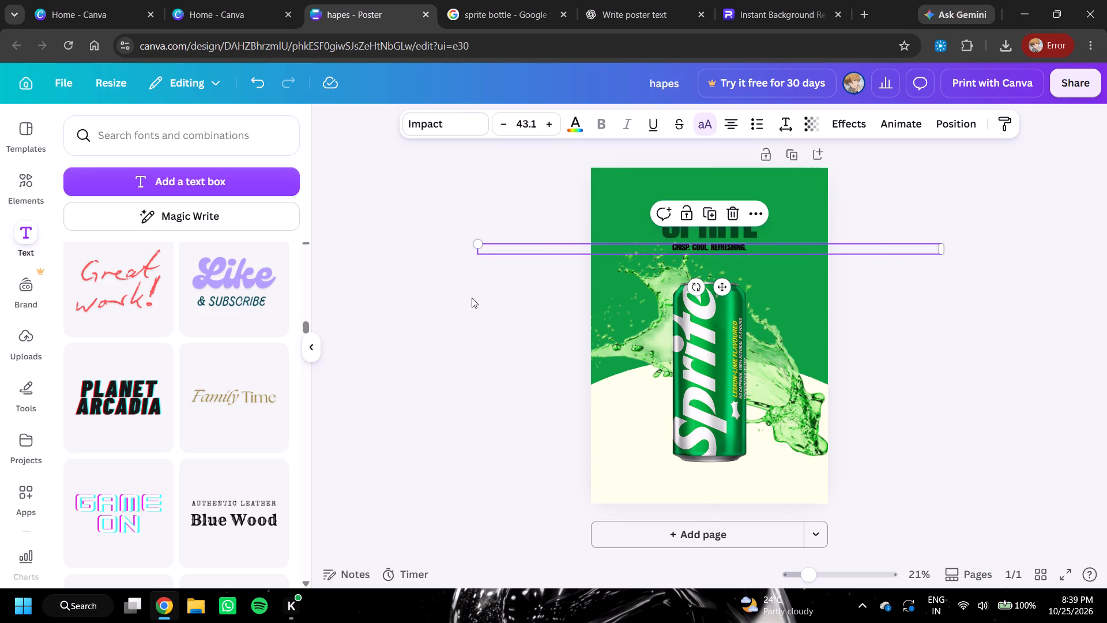
Recolour the tagline light grey using the colours sampled from the can photo.
{"action": "left_click", "coordinate": [577, 126]}
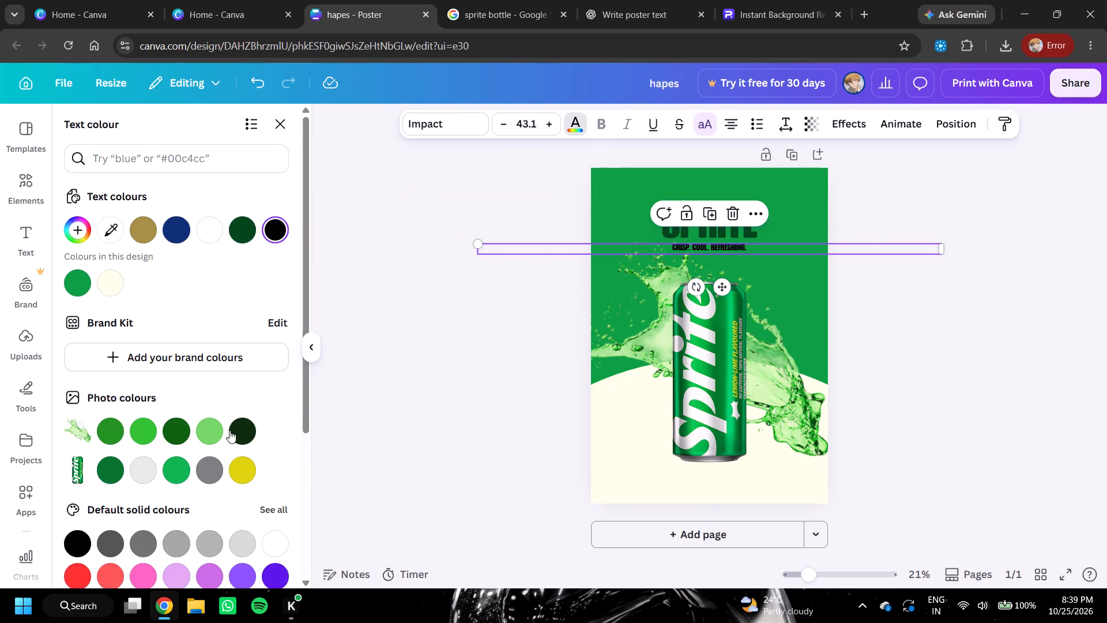
{"action": "left_click", "coordinate": [152, 470]}
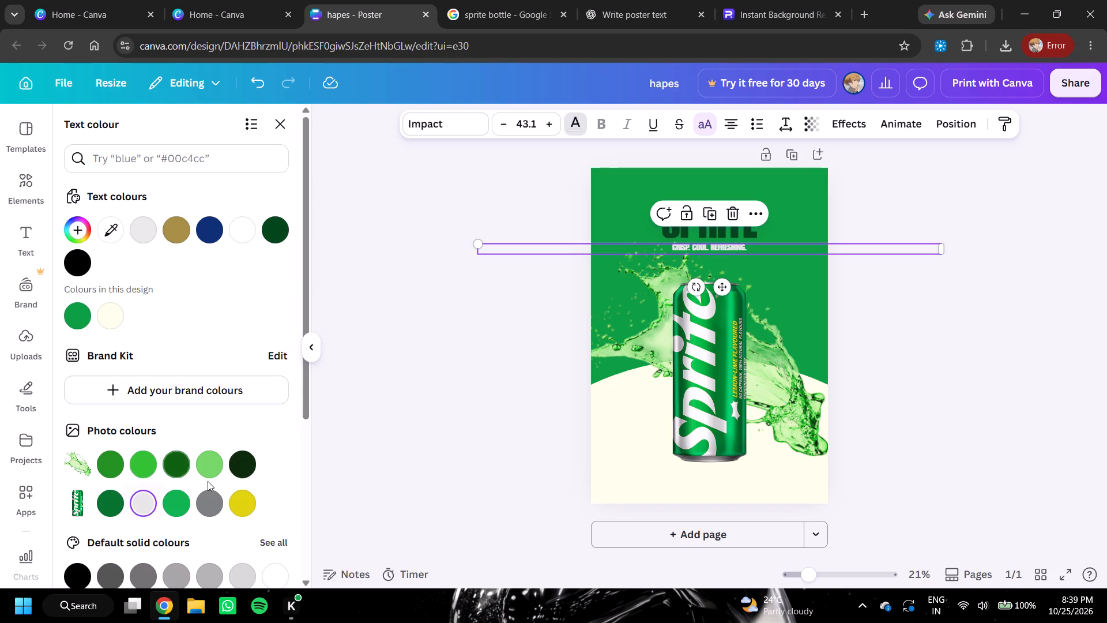
{"action": "left_click", "coordinate": [474, 396]}
{"action": "left_click", "coordinate": [478, 385]}
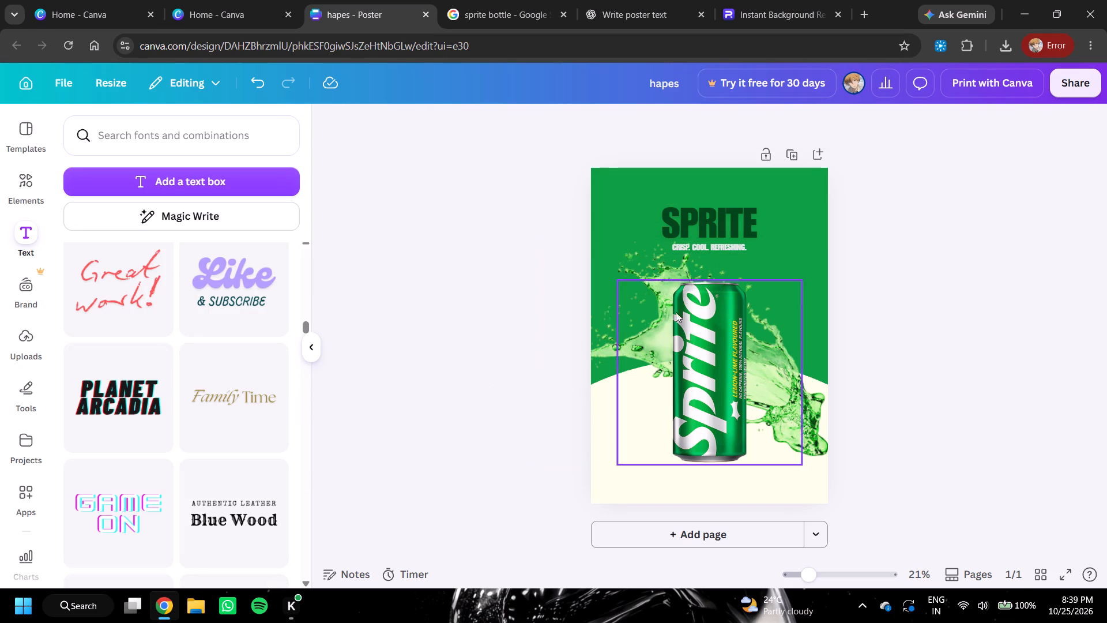
Lock the centred tagline and the SPRITE heading in place.
{"action": "left_click", "coordinate": [702, 248]}
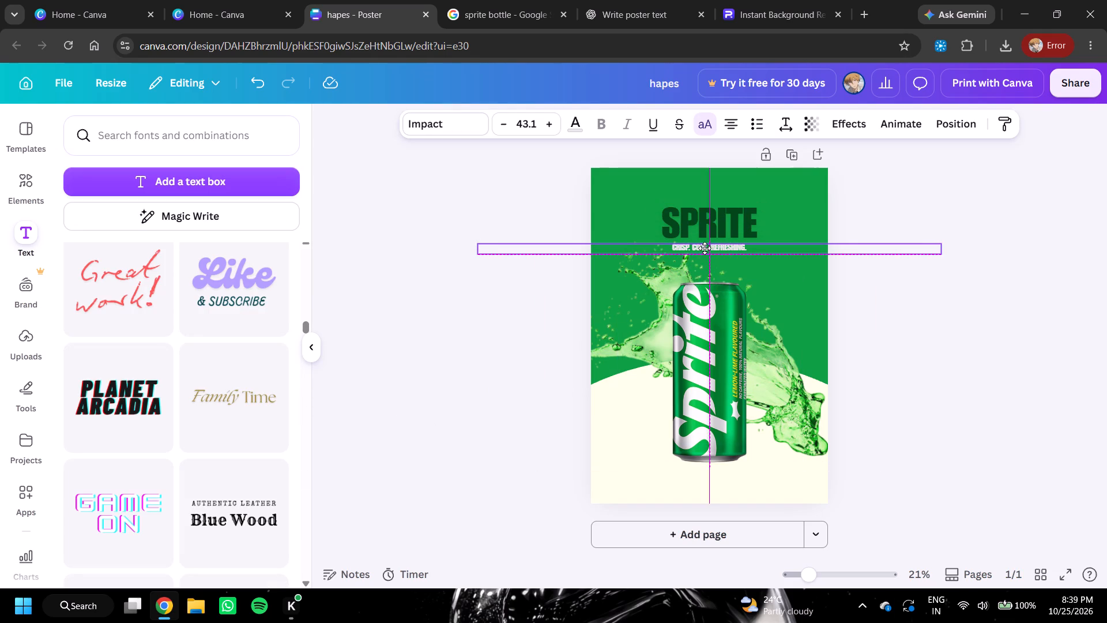
{"action": "left_click", "coordinate": [719, 246]}
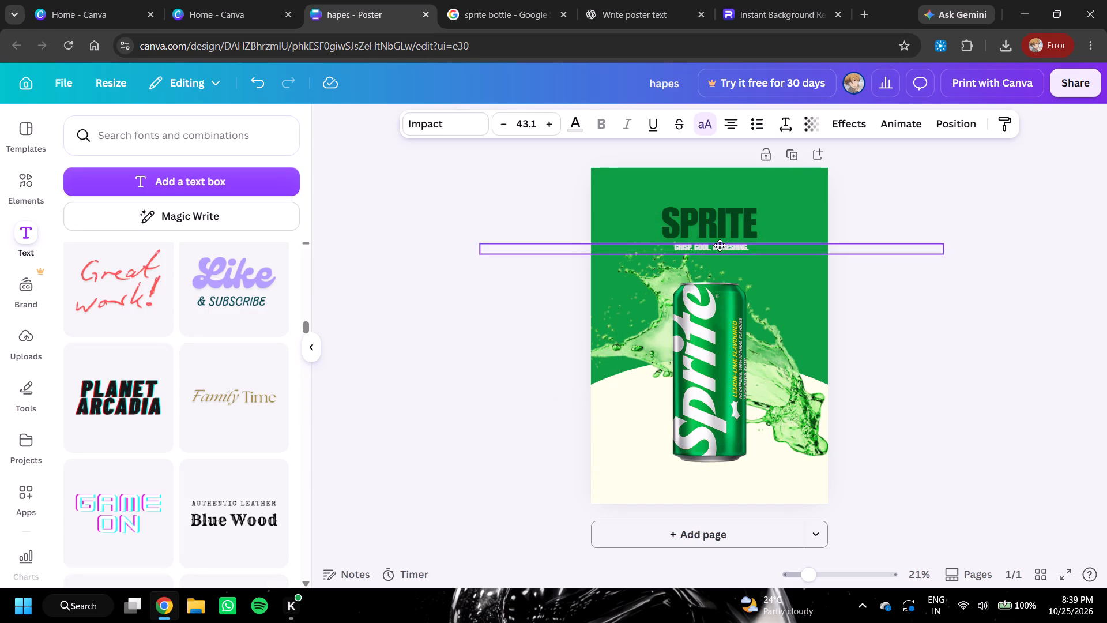
{"action": "left_click", "coordinate": [714, 246]}
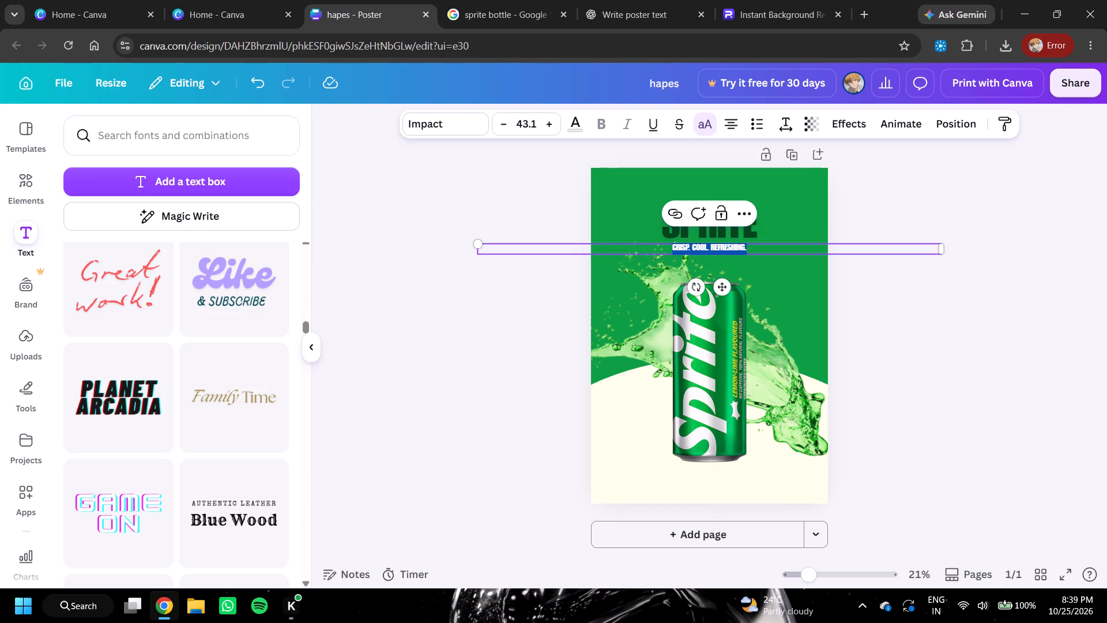
{"action": "left_click", "coordinate": [723, 215]}
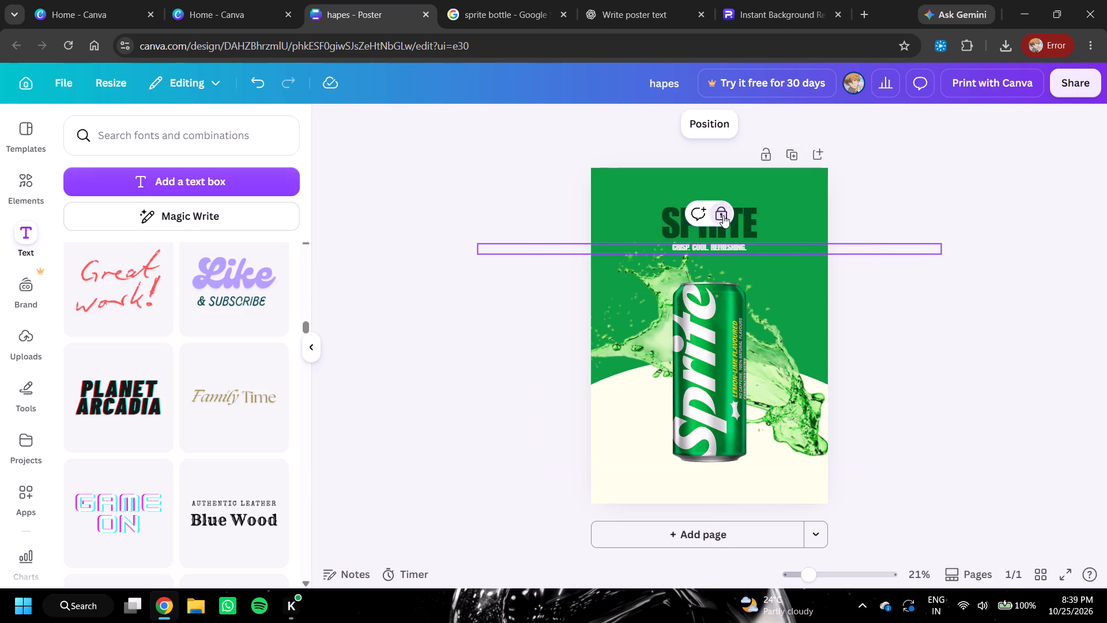
{"action": "left_click", "coordinate": [740, 228]}
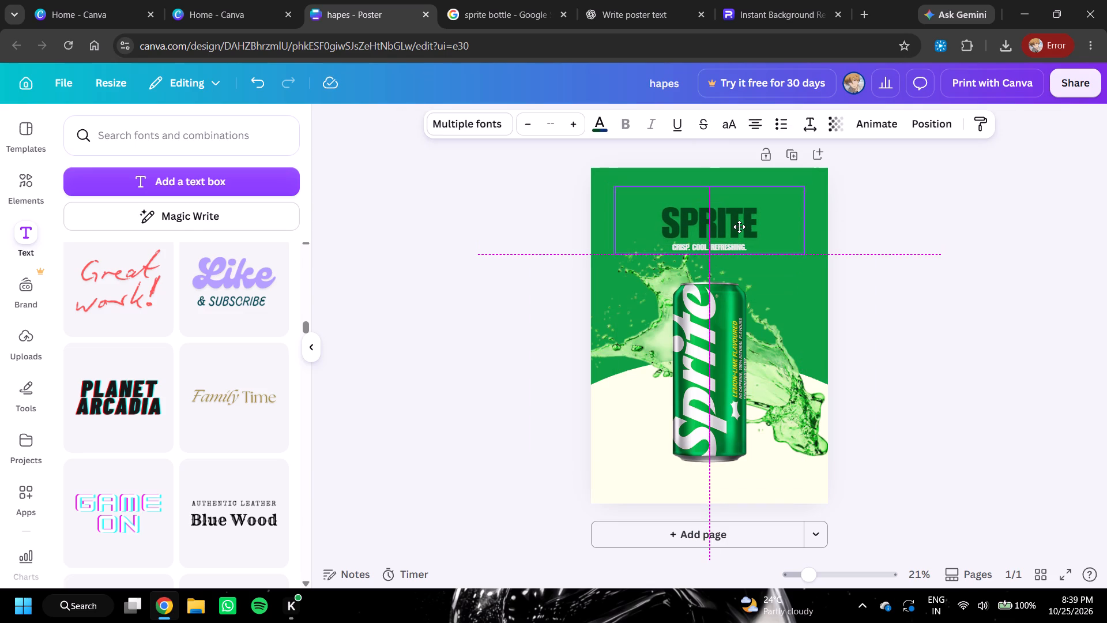
{"action": "left_click", "coordinate": [734, 227]}
{"action": "left_click", "coordinate": [720, 167]}
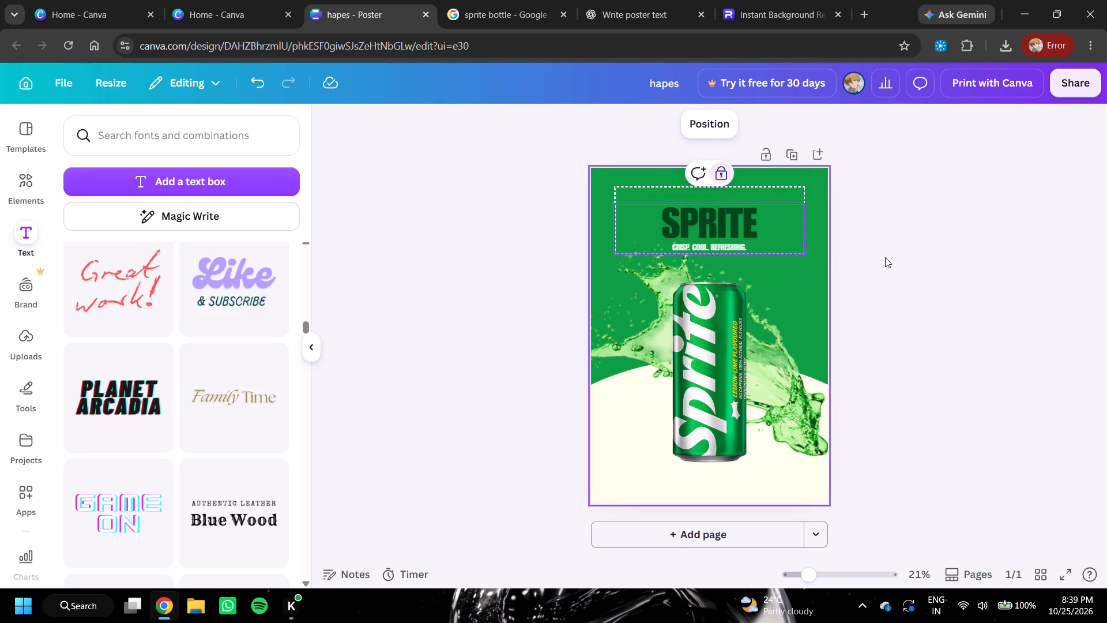
{"action": "left_click", "coordinate": [885, 257]}
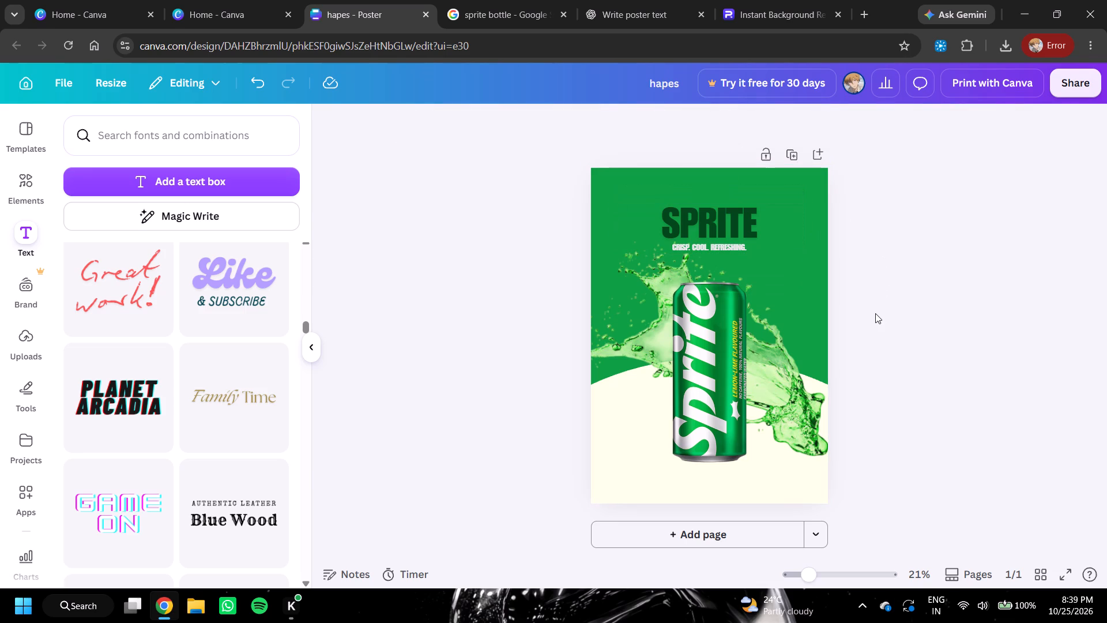
Unlock the green splash, shift it slightly down and to the right behind the can, and lock it again.
{"action": "left_click", "coordinate": [811, 406]}
{"action": "left_click", "coordinate": [722, 208]}
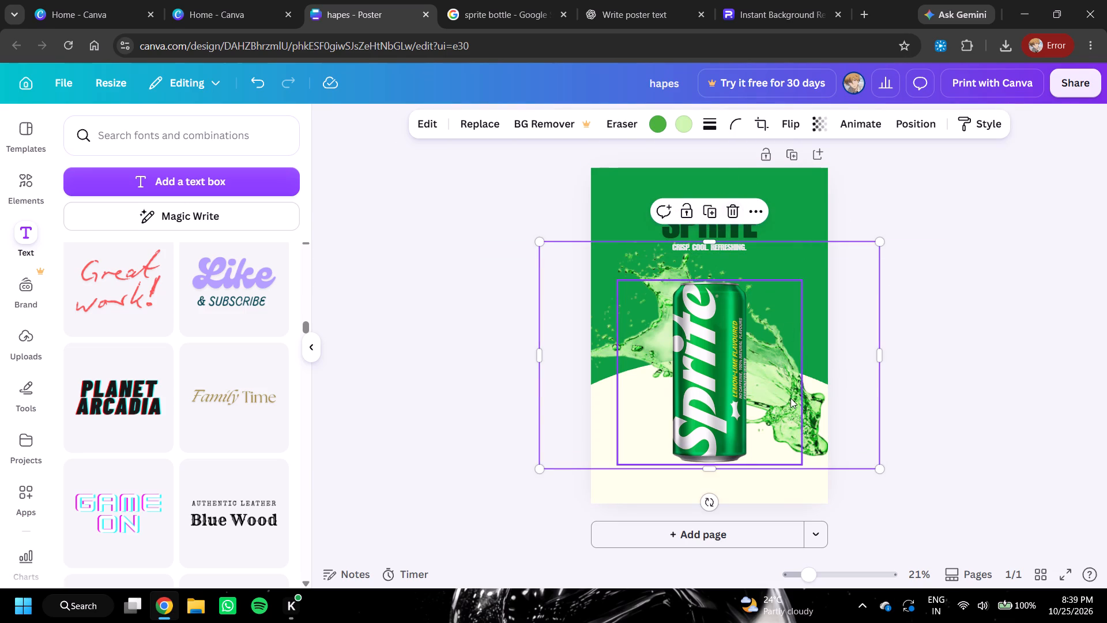
{"action": "left_click_drag", "start_coordinate": [790, 398], "coordinate": [800, 412]}
{"action": "left_click", "coordinate": [700, 224]}
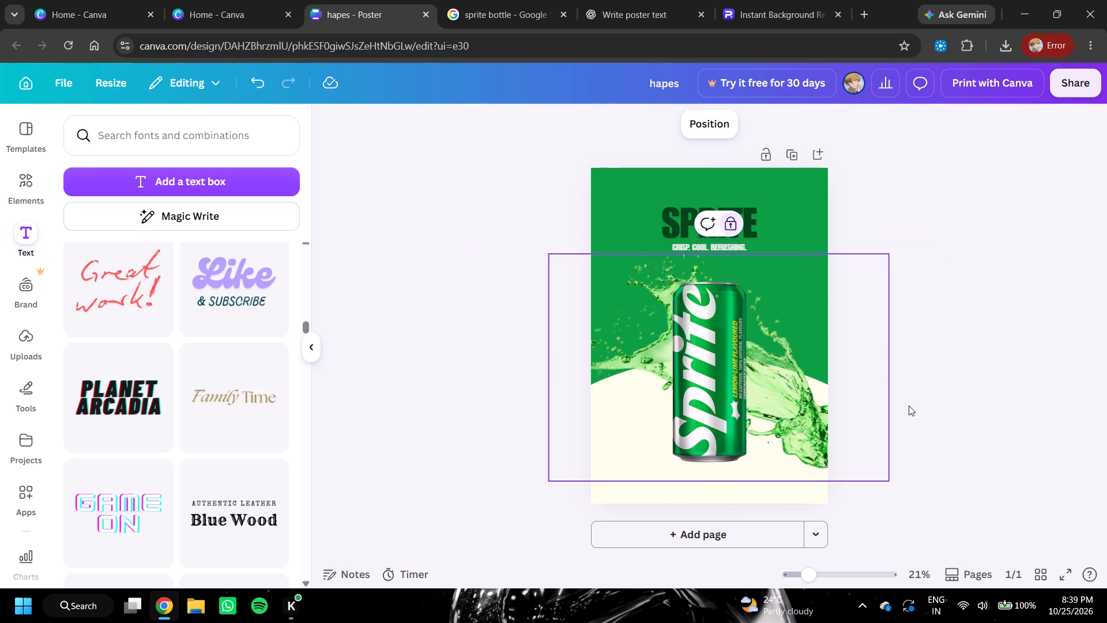
{"action": "left_click", "coordinate": [931, 412]}
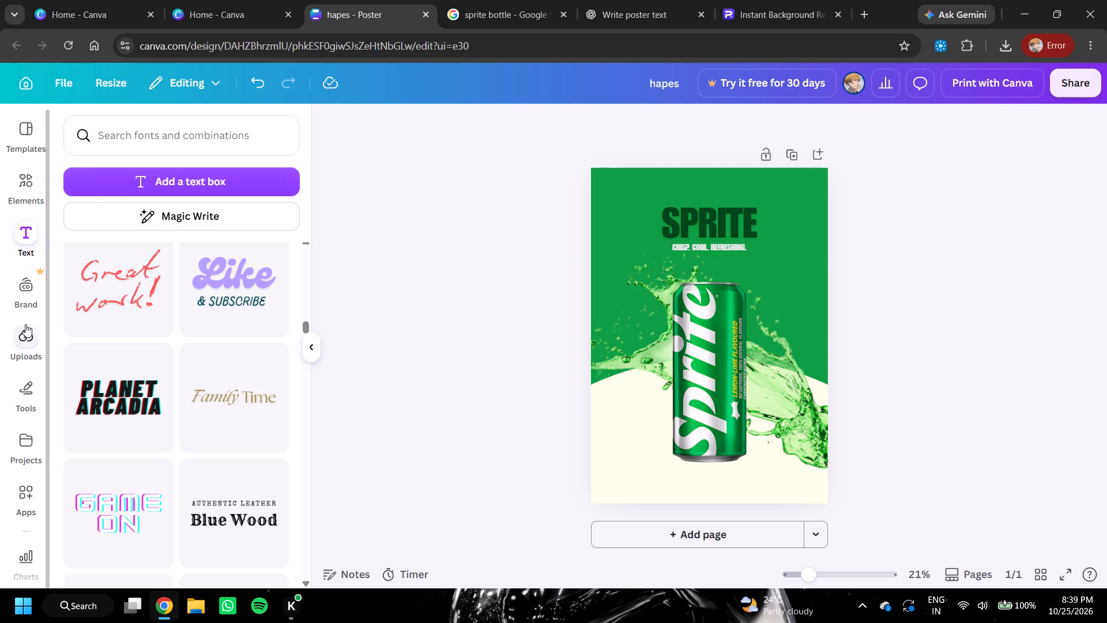
Search the elements library for "water drops" and narrow the results to graphics.
{"action": "left_click", "coordinate": [27, 178]}
{"action": "left_click_drag", "start_coordinate": [127, 132], "coordinate": [76, 134]}
{"action": "key", "text": "BackSpace"}
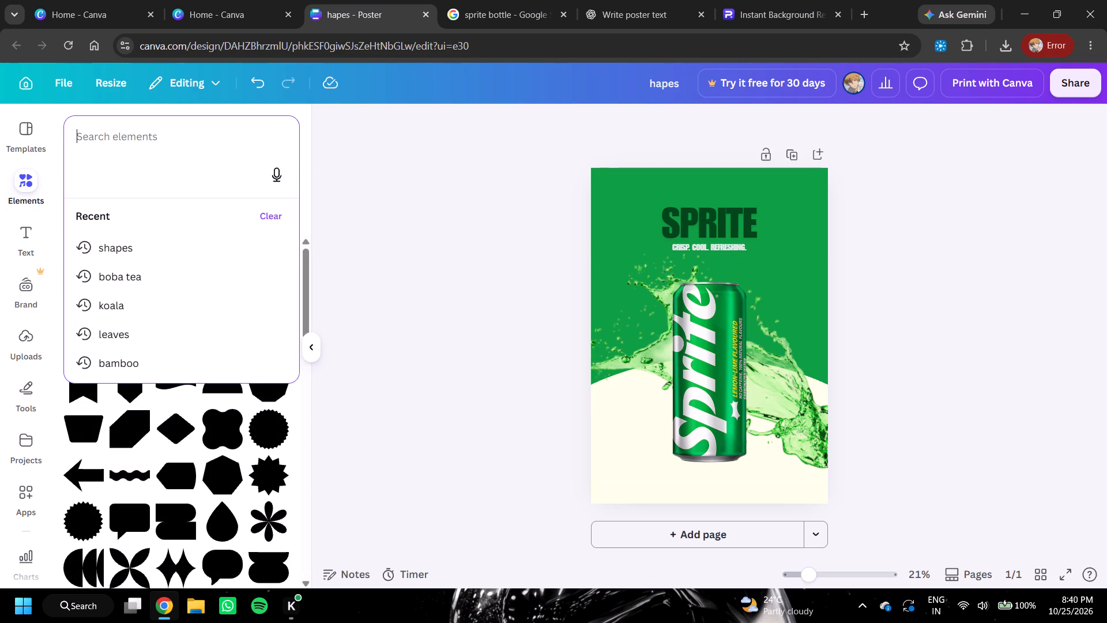
{"action": "type", "text": "water drops"}
{"action": "key", "text": "Return"}
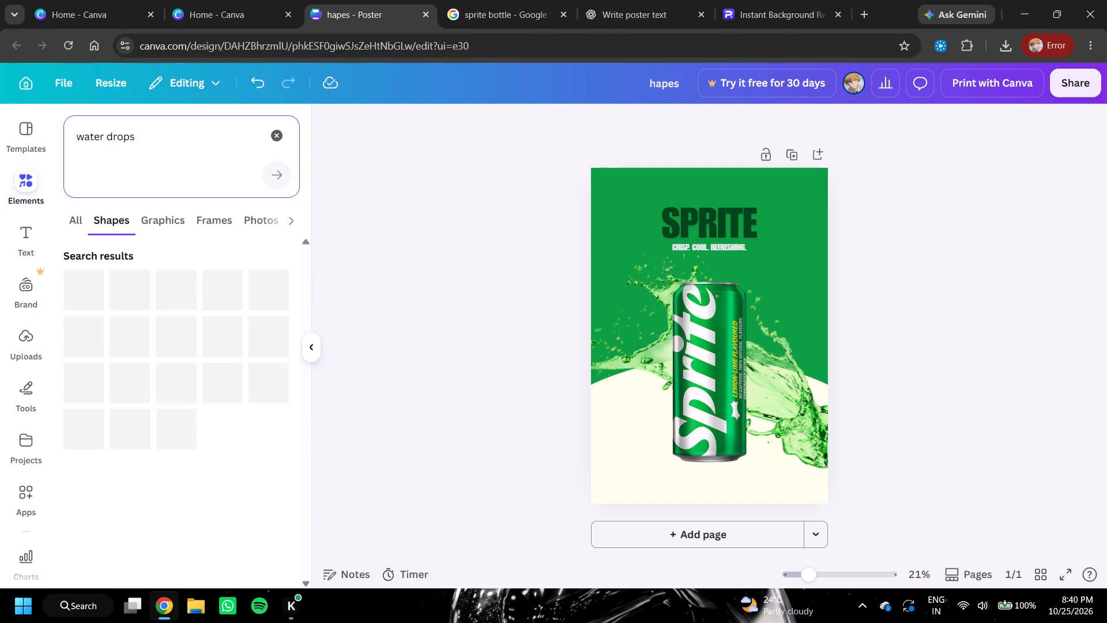
{"action": "left_click", "coordinate": [138, 220]}
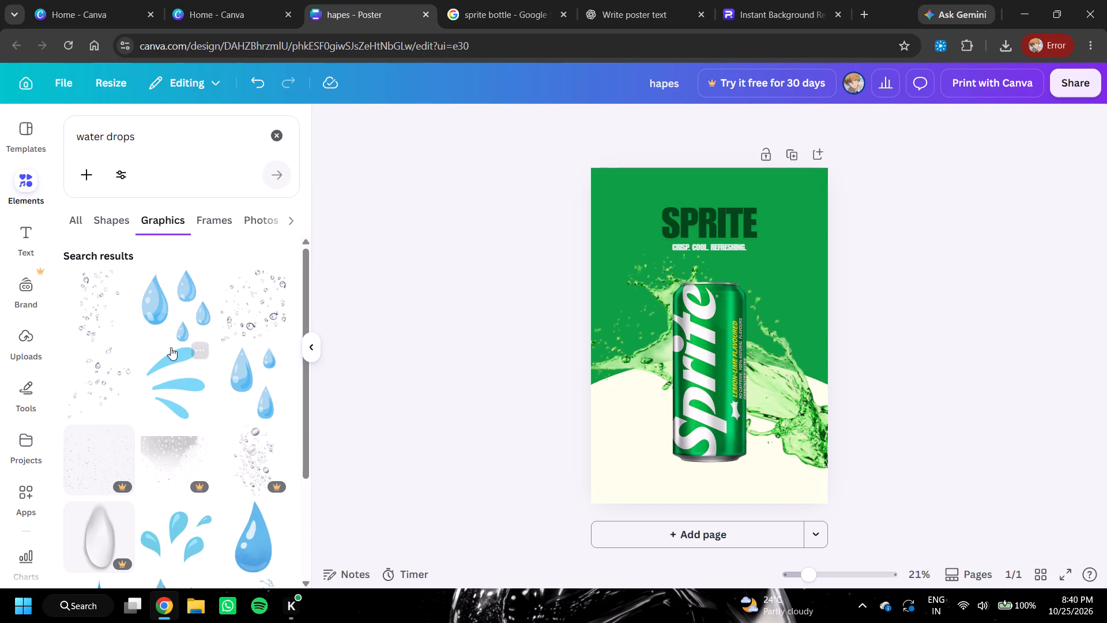
Add the tall scattered clear water droplets graphic from the first search results and position it over the can.
{"action": "scroll", "coordinate": [188, 355], "scroll_direction": "down", "scroll_amount": 3}
{"action": "scroll", "coordinate": [189, 355], "scroll_direction": "up", "scroll_amount": 2}
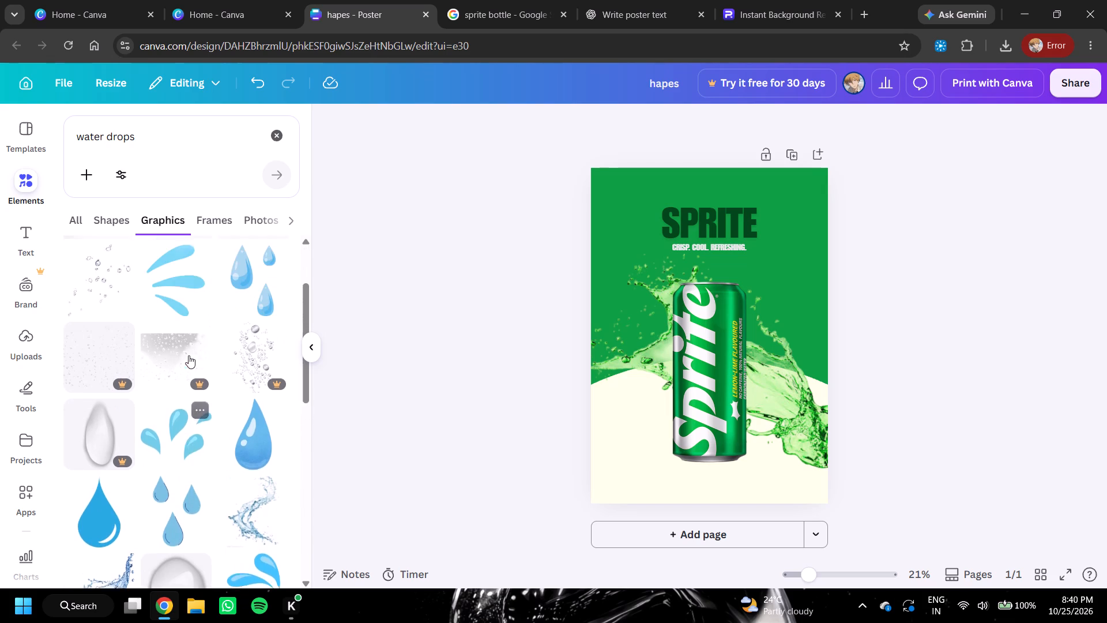
{"action": "scroll", "coordinate": [189, 355], "scroll_direction": "up", "scroll_amount": 1}
{"action": "left_click", "coordinate": [94, 316]}
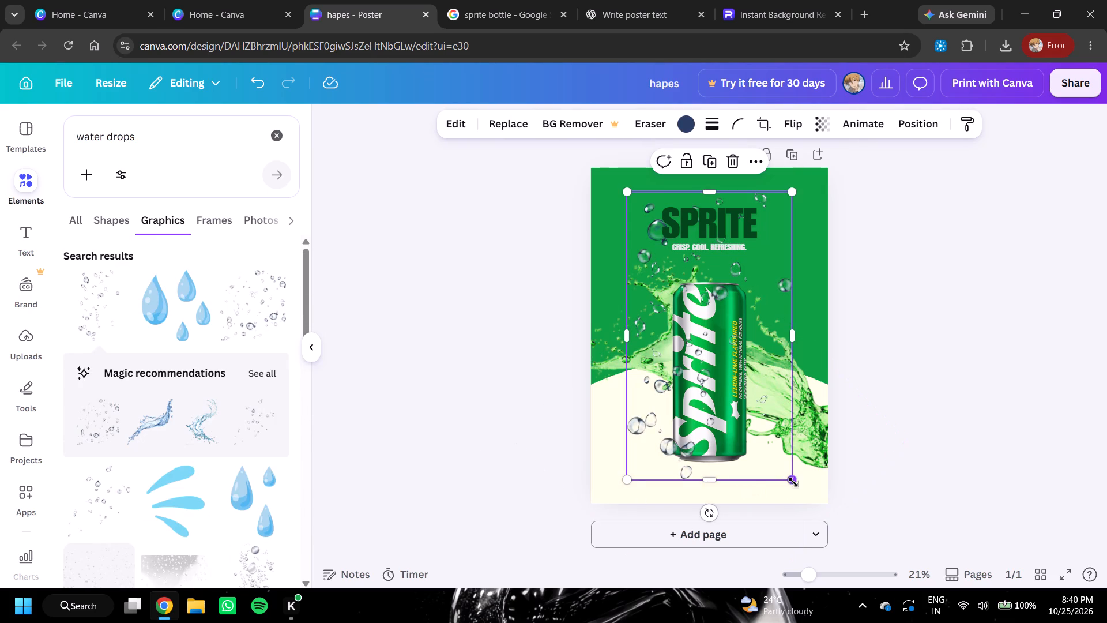
{"action": "left_click_drag", "start_coordinate": [793, 482], "coordinate": [796, 489]}
{"action": "left_click_drag", "start_coordinate": [796, 489], "coordinate": [784, 488]}
{"action": "left_click_drag", "start_coordinate": [756, 464], "coordinate": [671, 357]}
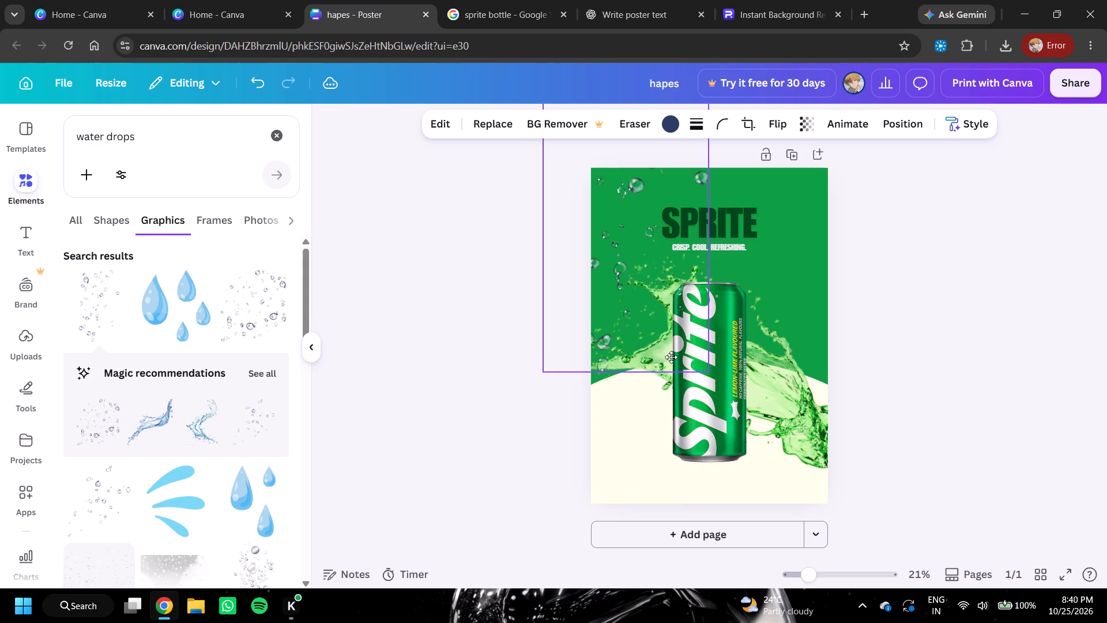
{"action": "left_click_drag", "start_coordinate": [671, 357], "coordinate": [672, 361]}
{"action": "left_click_drag", "start_coordinate": [675, 365], "coordinate": [718, 425]}
{"action": "double_click", "coordinate": [718, 425]}
{"action": "left_click", "coordinate": [613, 299]}
{"action": "left_click_drag", "start_coordinate": [613, 299], "coordinate": [661, 356]}
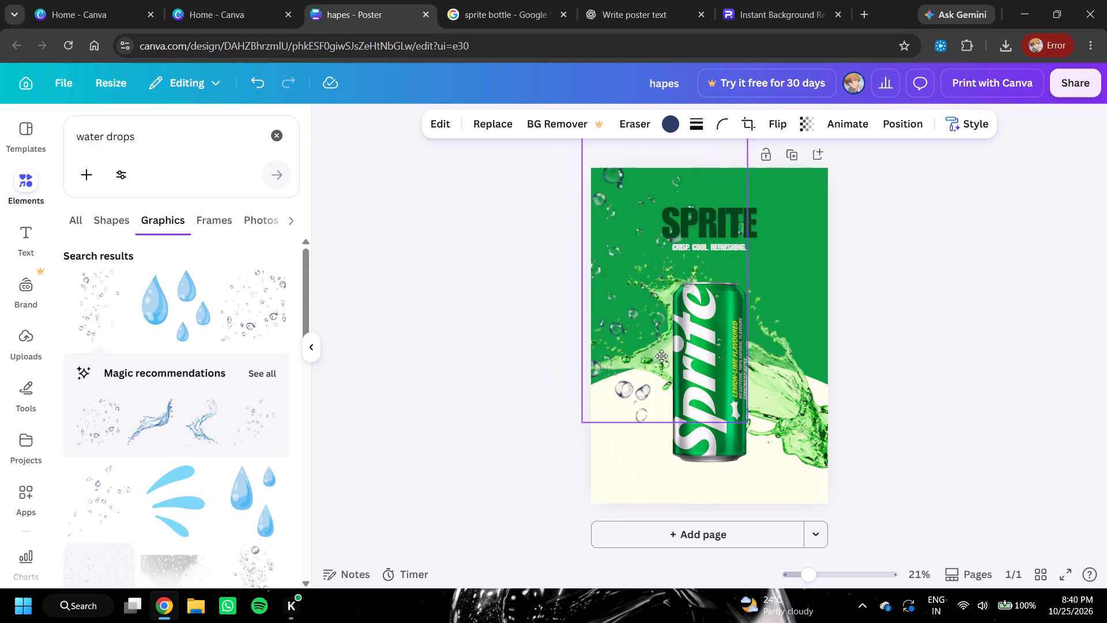
{"action": "left_click_drag", "start_coordinate": [661, 356], "coordinate": [663, 360]}
{"action": "left_click_drag", "start_coordinate": [657, 387], "coordinate": [691, 437]}
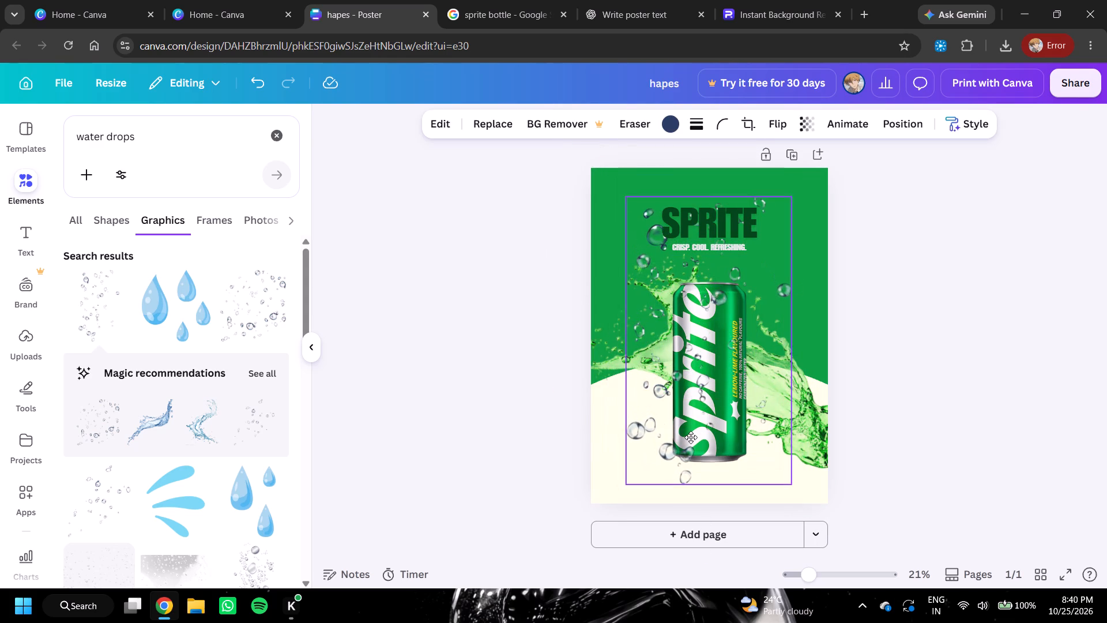
{"action": "left_click_drag", "start_coordinate": [691, 437], "coordinate": [698, 439]}
Shrink the clear droplets graphic to about the can's width and position it on the can's body.
{"action": "left_click_drag", "start_coordinate": [799, 491], "coordinate": [784, 472]}
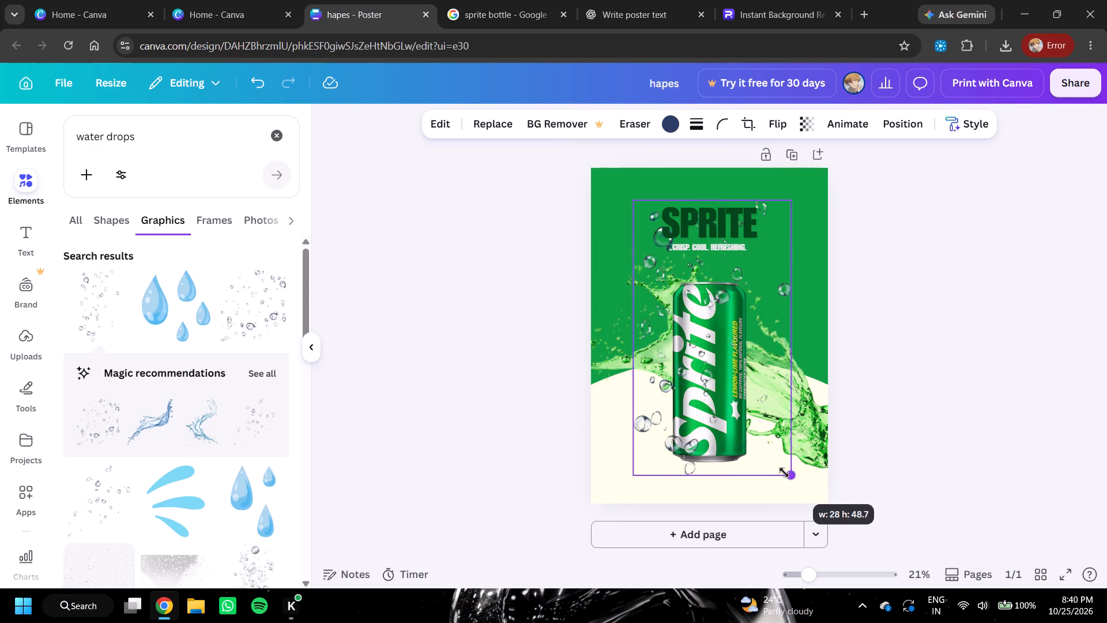
{"action": "left_click_drag", "start_coordinate": [784, 472], "coordinate": [709, 409]}
{"action": "left_click_drag", "start_coordinate": [697, 356], "coordinate": [708, 385]}
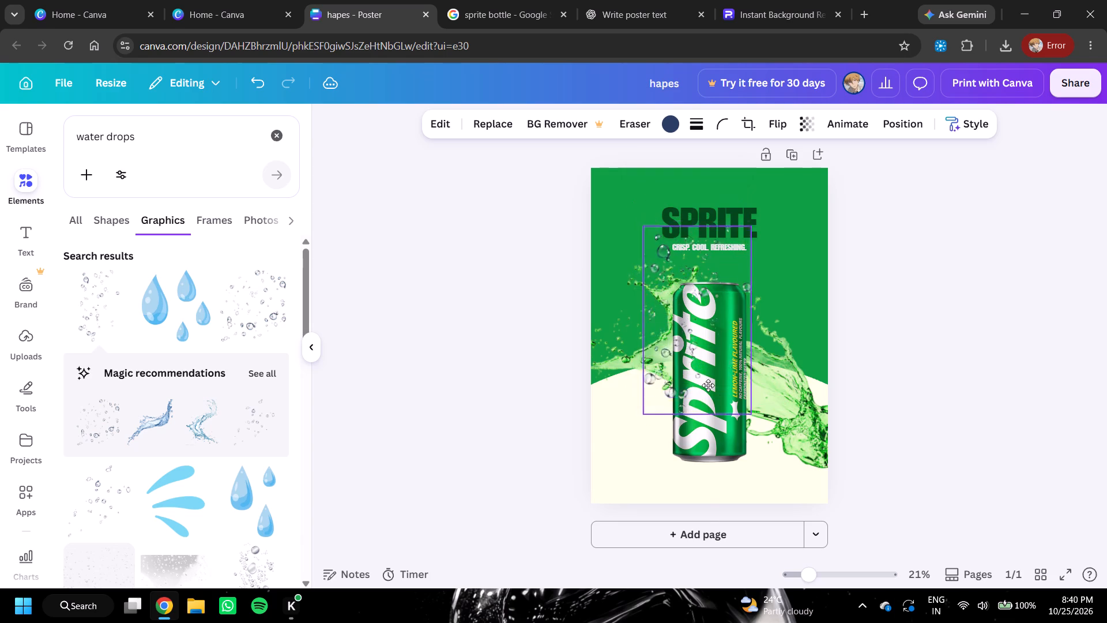
{"action": "left_click_drag", "start_coordinate": [708, 385], "coordinate": [727, 430]}
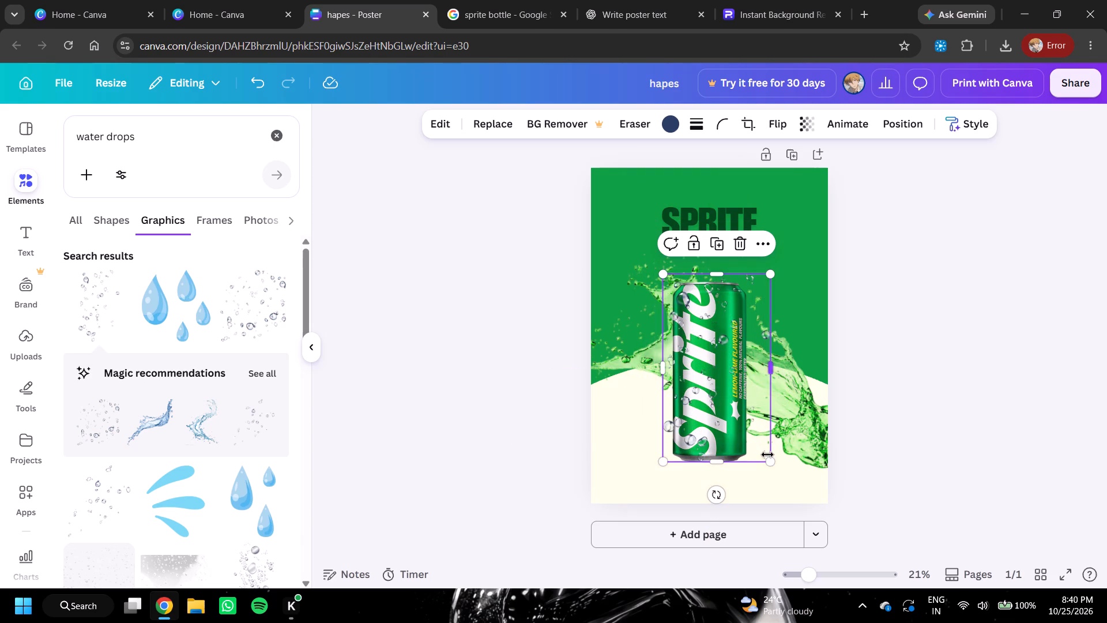
{"action": "left_click_drag", "start_coordinate": [771, 460], "coordinate": [750, 441]}
{"action": "left_click", "coordinate": [750, 441]}
{"action": "left_click_drag", "start_coordinate": [728, 379], "coordinate": [729, 386]}
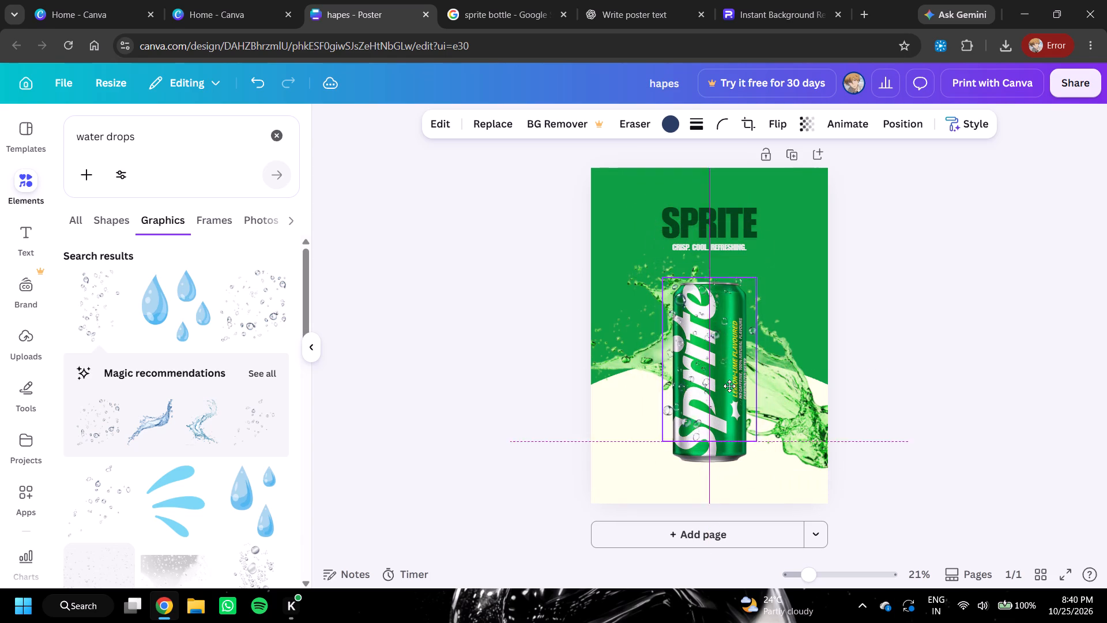
{"action": "left_click_drag", "start_coordinate": [729, 386], "coordinate": [733, 396]}
{"action": "left_click_drag", "start_coordinate": [762, 453], "coordinate": [745, 438]}
{"action": "left_click_drag", "start_coordinate": [709, 374], "coordinate": [715, 385]}
{"action": "left_click", "coordinate": [879, 343]}
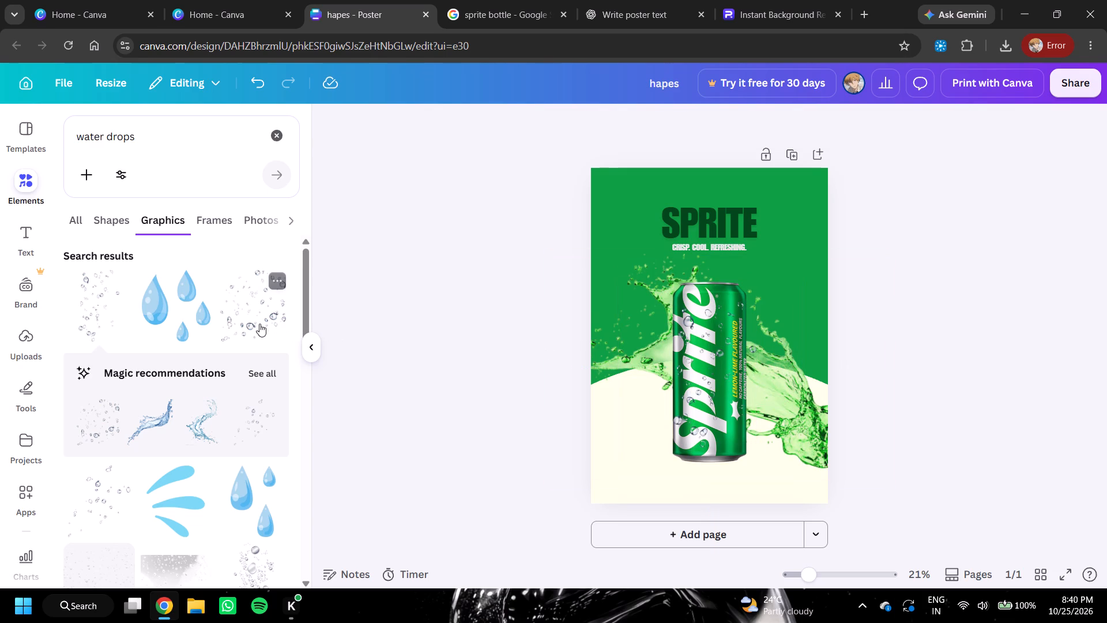
Find the pale blue swirling water splash graphic, add it and place it partly off the poster's lower-left corner.
{"action": "scroll", "coordinate": [258, 321], "scroll_direction": "down", "scroll_amount": 8}
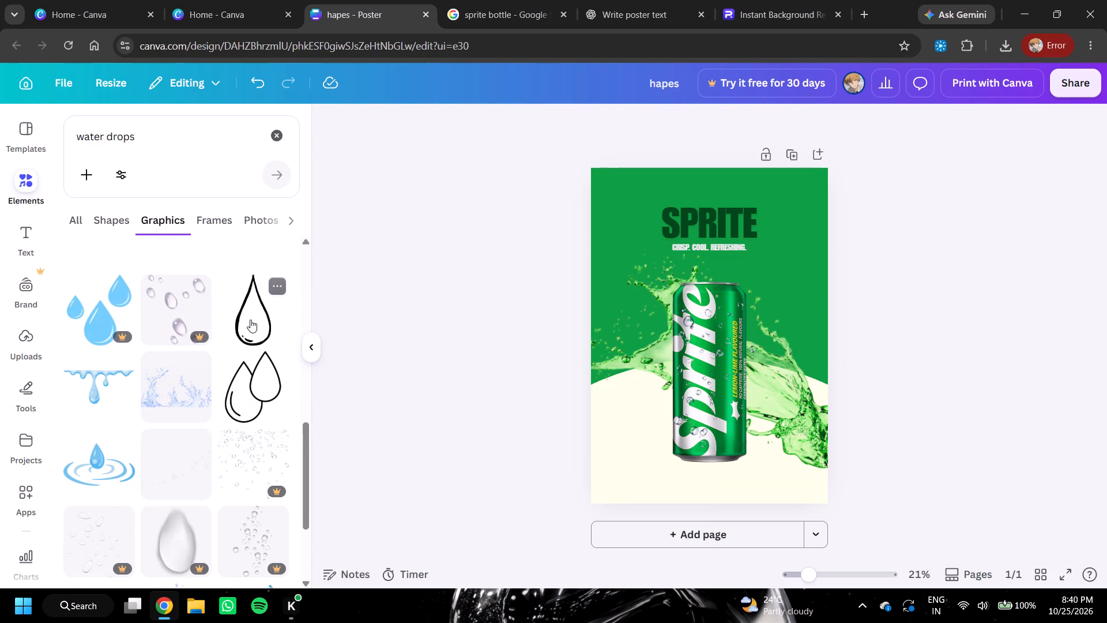
{"action": "scroll", "coordinate": [165, 342], "scroll_direction": "down", "scroll_amount": 3}
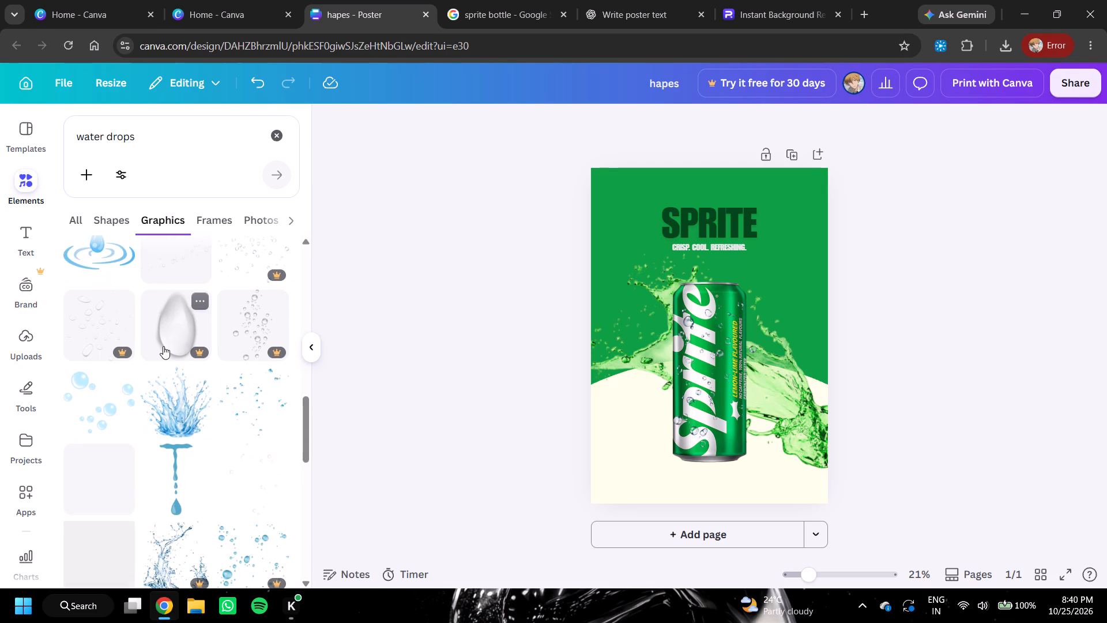
{"action": "scroll", "coordinate": [167, 353], "scroll_direction": "down", "scroll_amount": 9}
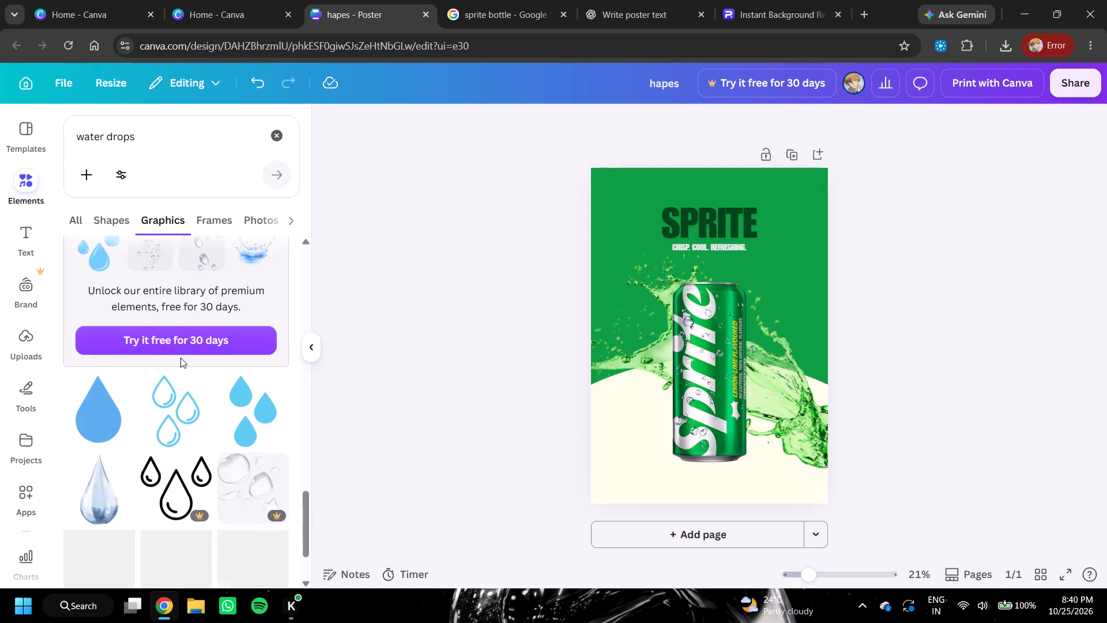
{"action": "scroll", "coordinate": [180, 358], "scroll_direction": "down", "scroll_amount": 2}
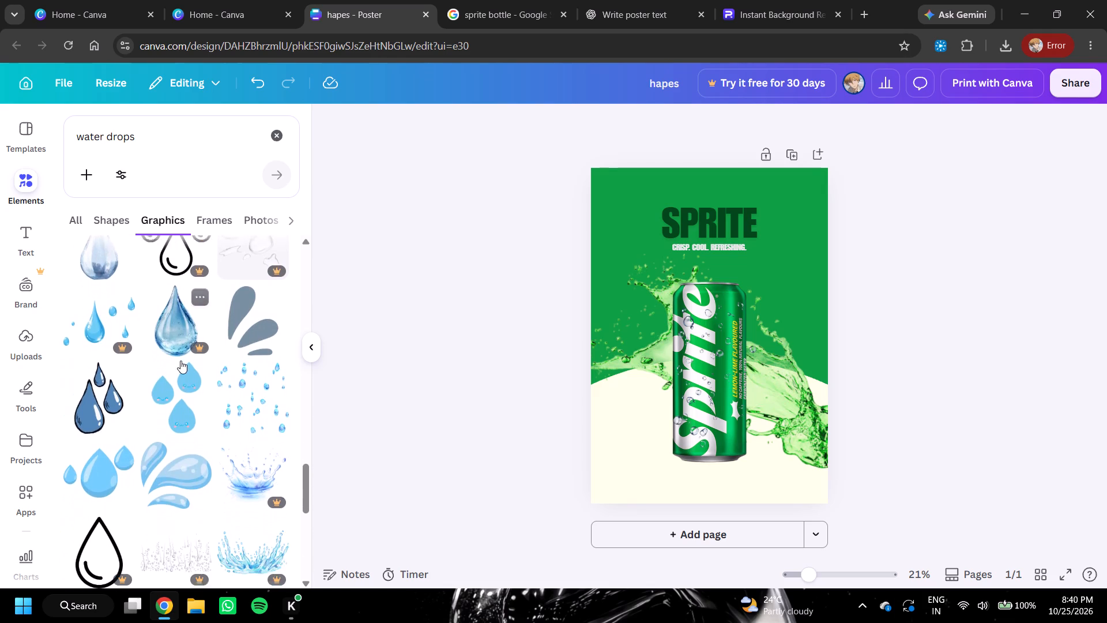
{"action": "scroll", "coordinate": [180, 361], "scroll_direction": "down", "scroll_amount": 8}
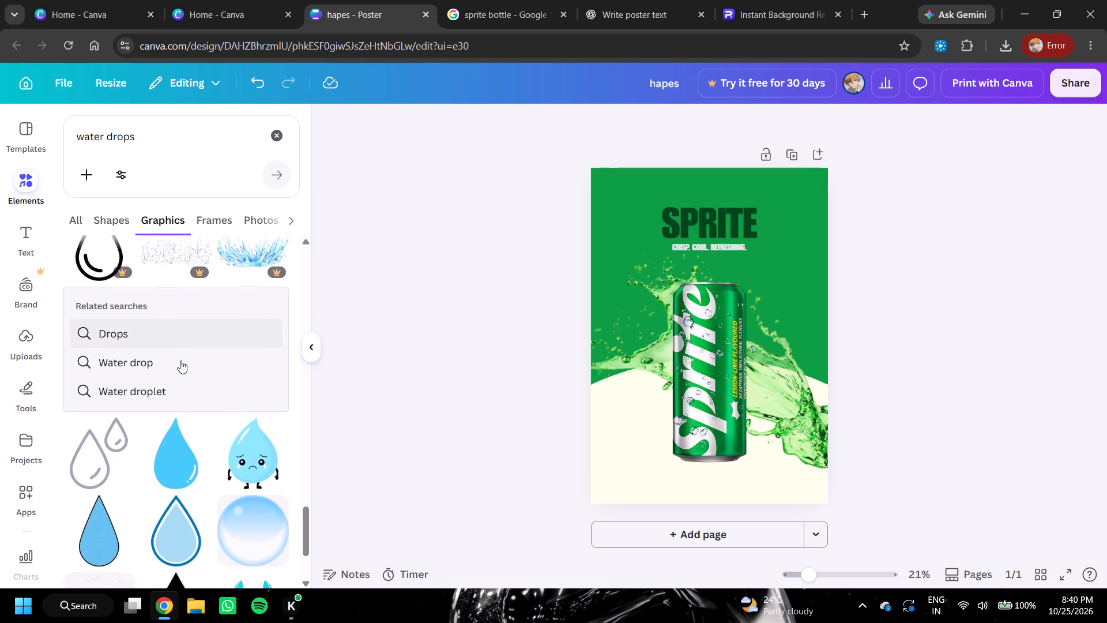
{"action": "scroll", "coordinate": [180, 361], "scroll_direction": "down", "scroll_amount": 3}
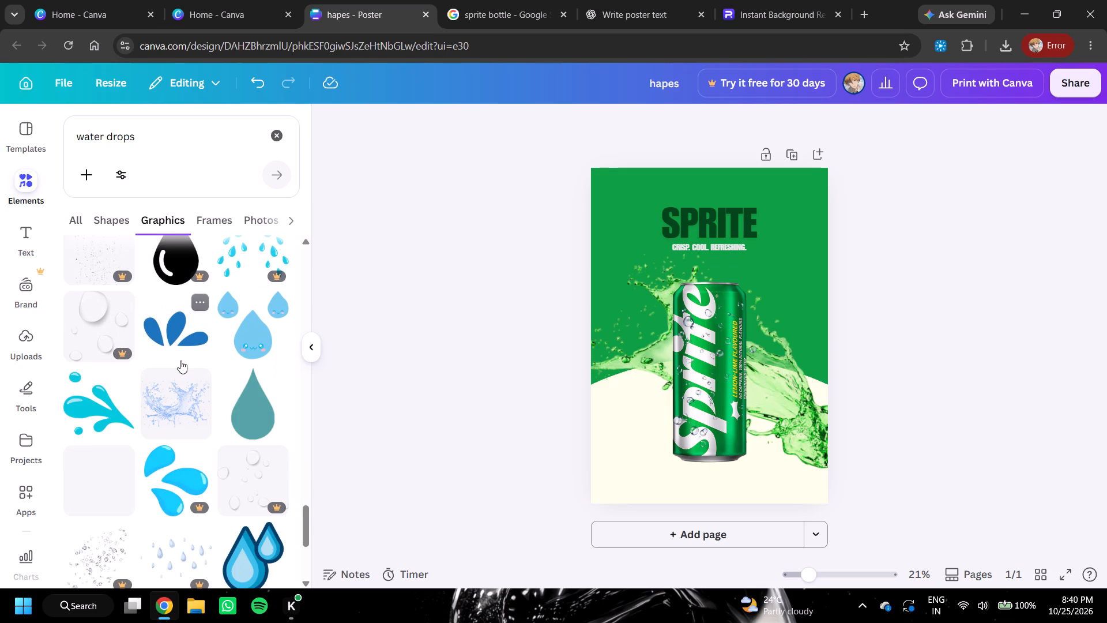
{"action": "double_click", "coordinate": [175, 396]}
{"action": "left_click_drag", "start_coordinate": [653, 356], "coordinate": [655, 365]}
{"action": "left_click_drag", "start_coordinate": [655, 365], "coordinate": [597, 453]}
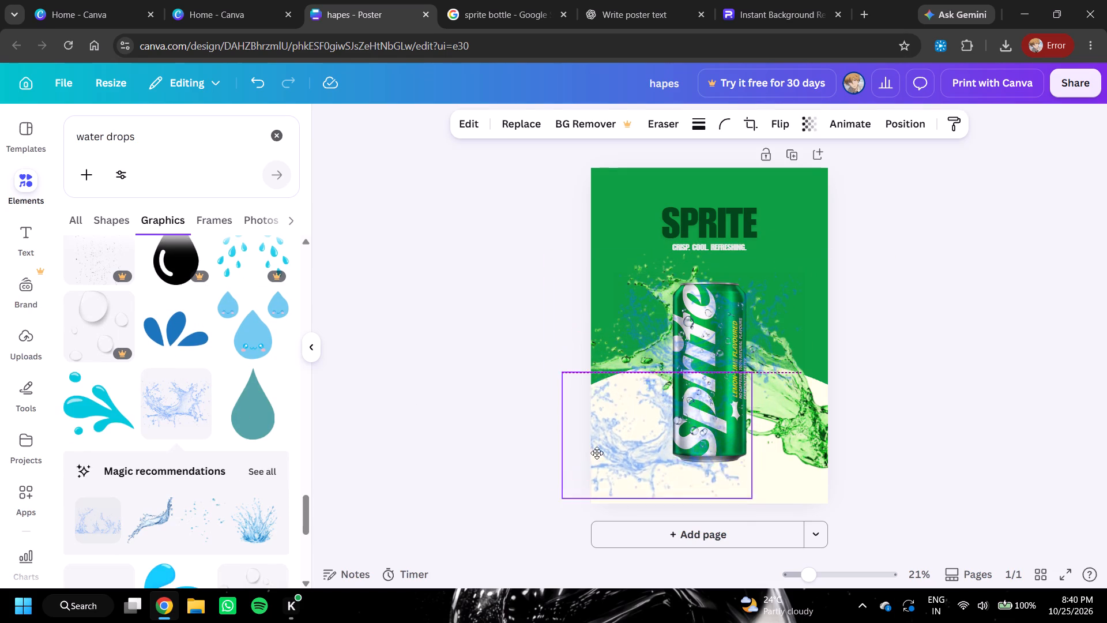
{"action": "left_click_drag", "start_coordinate": [597, 453], "coordinate": [535, 506]}
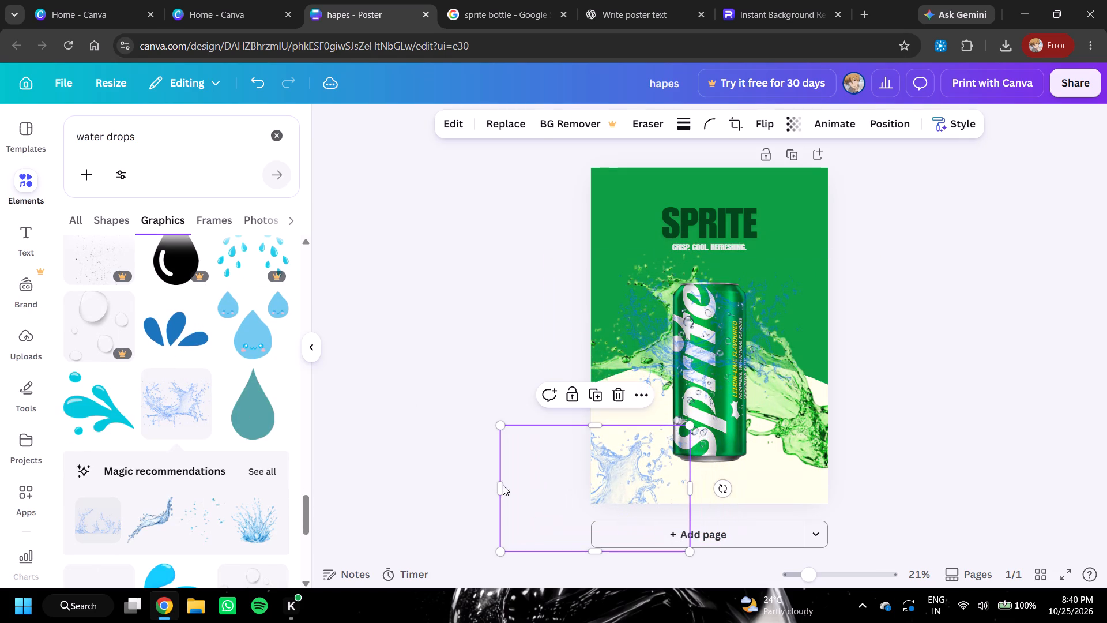
Delete the duplicate blue splash covering the can and nudge the remaining one further into the poster's lower-left corner.
{"action": "left_click", "coordinate": [696, 363]}
{"action": "left_click", "coordinate": [754, 321]}
{"action": "double_click", "coordinate": [733, 242]}
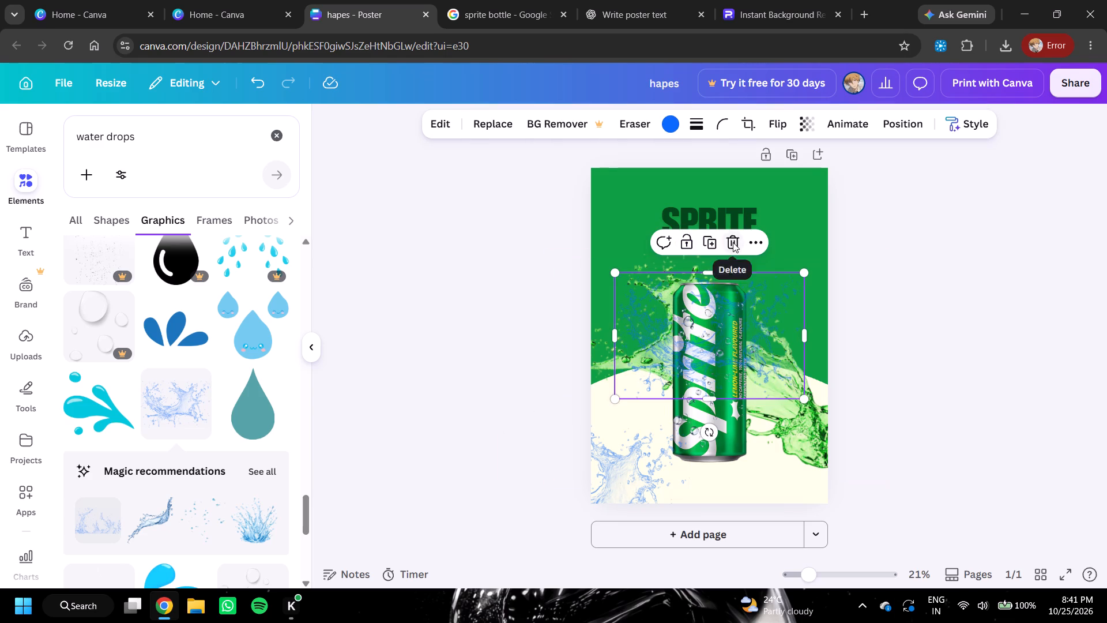
{"action": "left_click", "coordinate": [909, 287]}
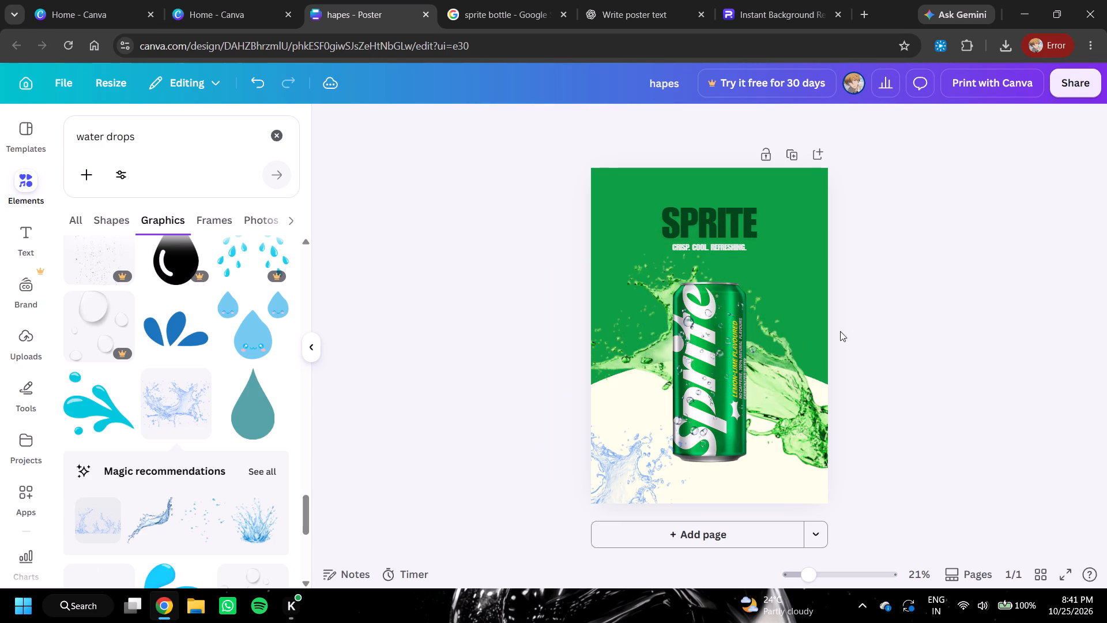
{"action": "left_click_drag", "start_coordinate": [628, 455], "coordinate": [619, 460]}
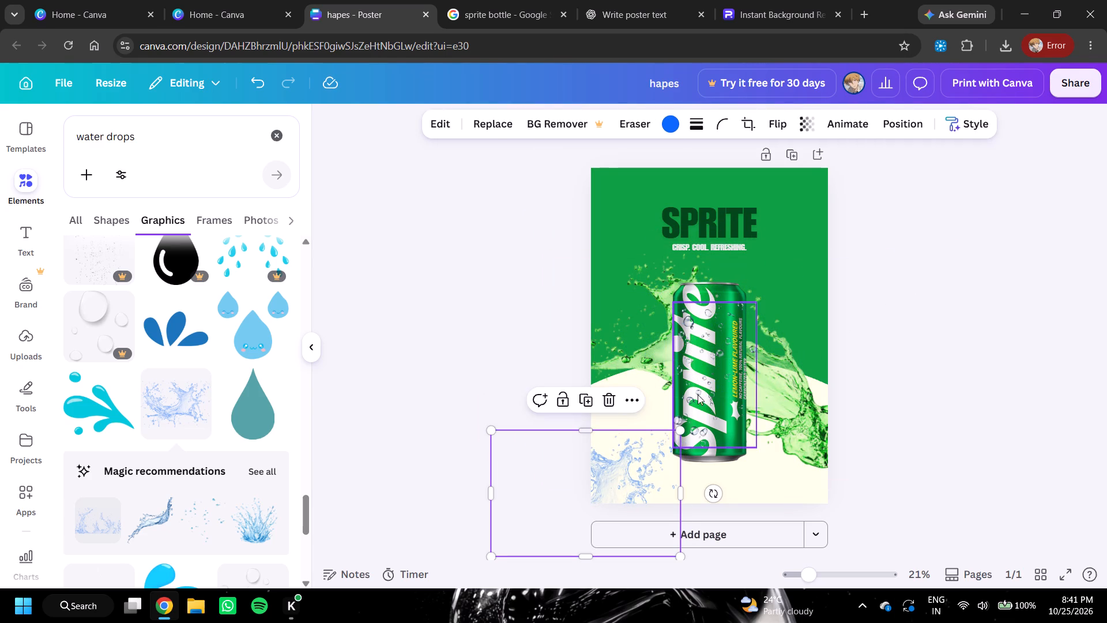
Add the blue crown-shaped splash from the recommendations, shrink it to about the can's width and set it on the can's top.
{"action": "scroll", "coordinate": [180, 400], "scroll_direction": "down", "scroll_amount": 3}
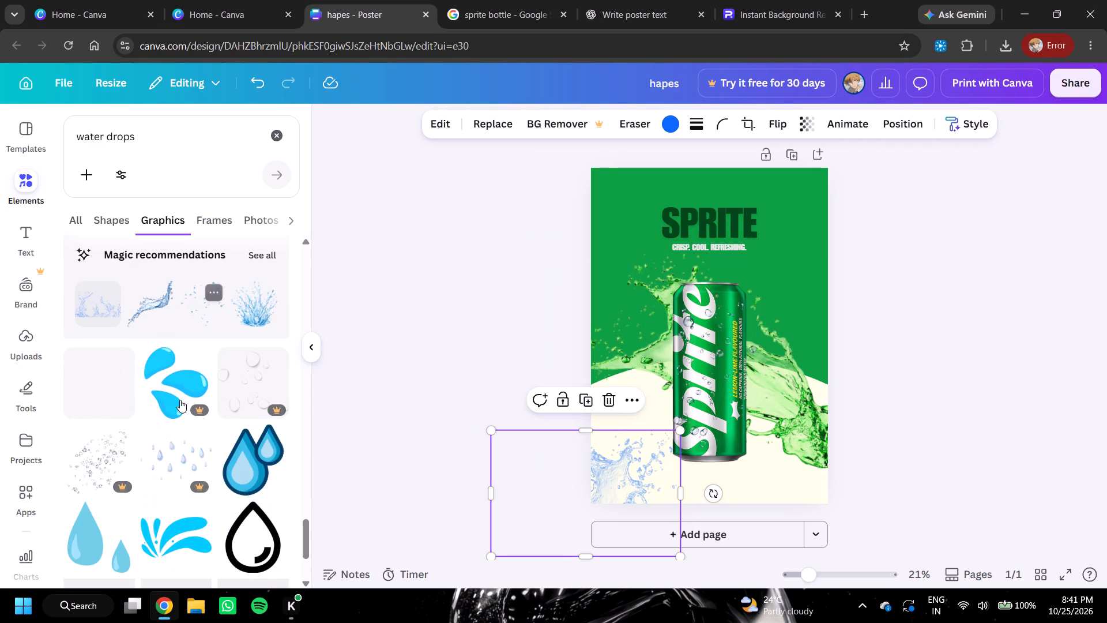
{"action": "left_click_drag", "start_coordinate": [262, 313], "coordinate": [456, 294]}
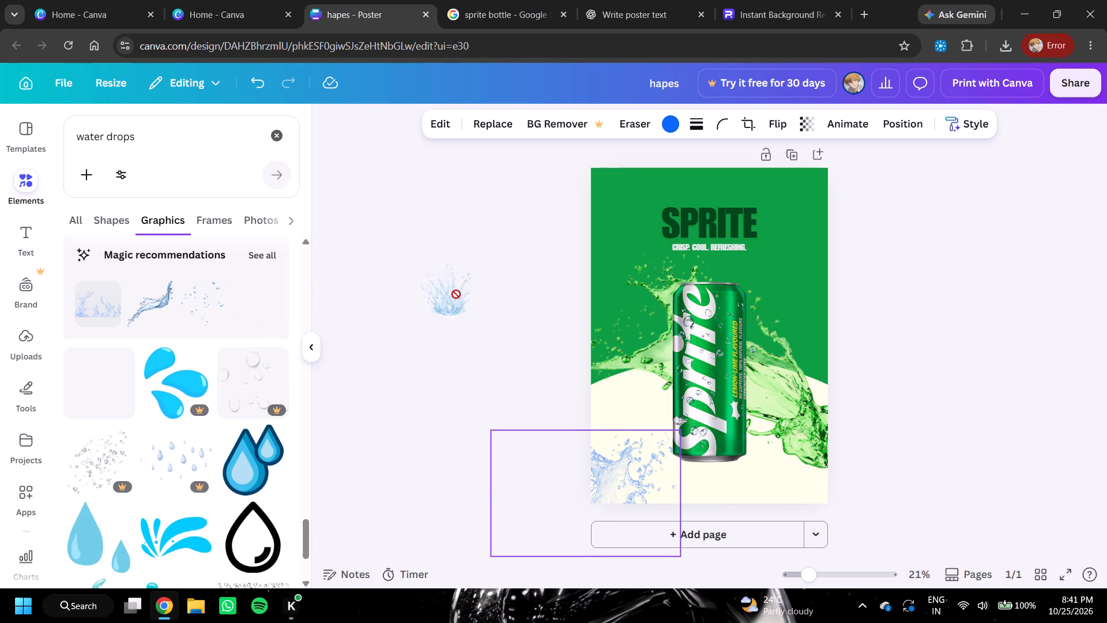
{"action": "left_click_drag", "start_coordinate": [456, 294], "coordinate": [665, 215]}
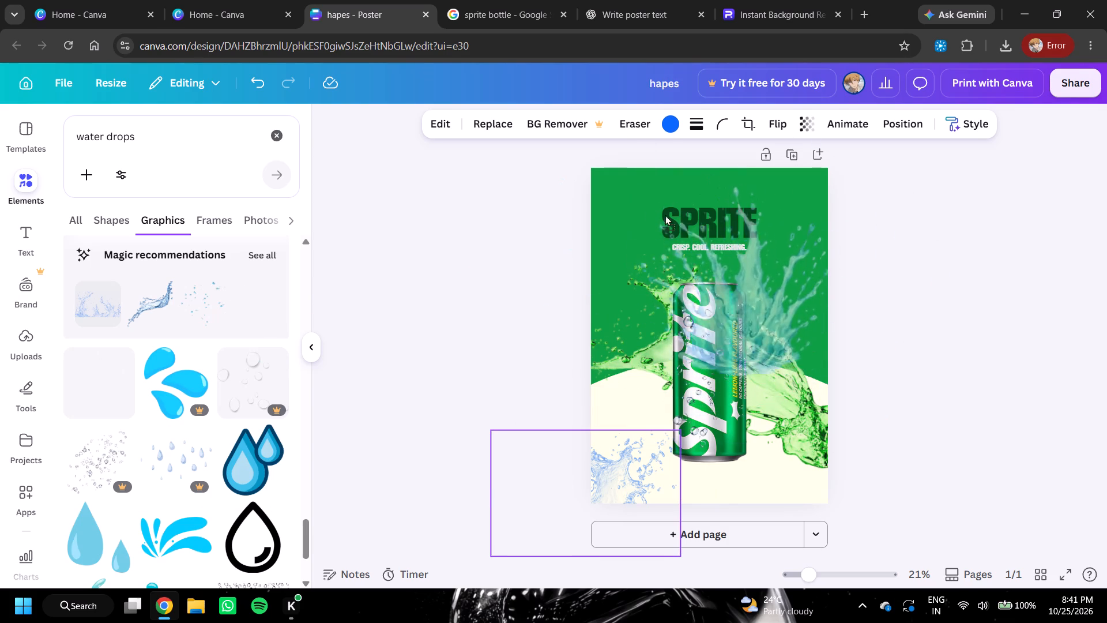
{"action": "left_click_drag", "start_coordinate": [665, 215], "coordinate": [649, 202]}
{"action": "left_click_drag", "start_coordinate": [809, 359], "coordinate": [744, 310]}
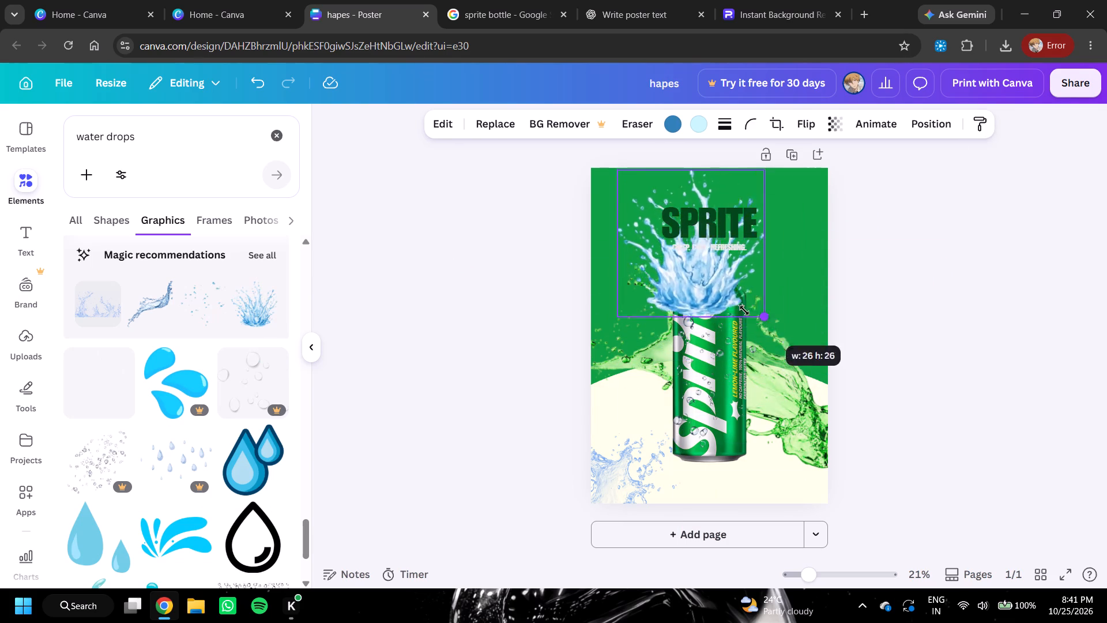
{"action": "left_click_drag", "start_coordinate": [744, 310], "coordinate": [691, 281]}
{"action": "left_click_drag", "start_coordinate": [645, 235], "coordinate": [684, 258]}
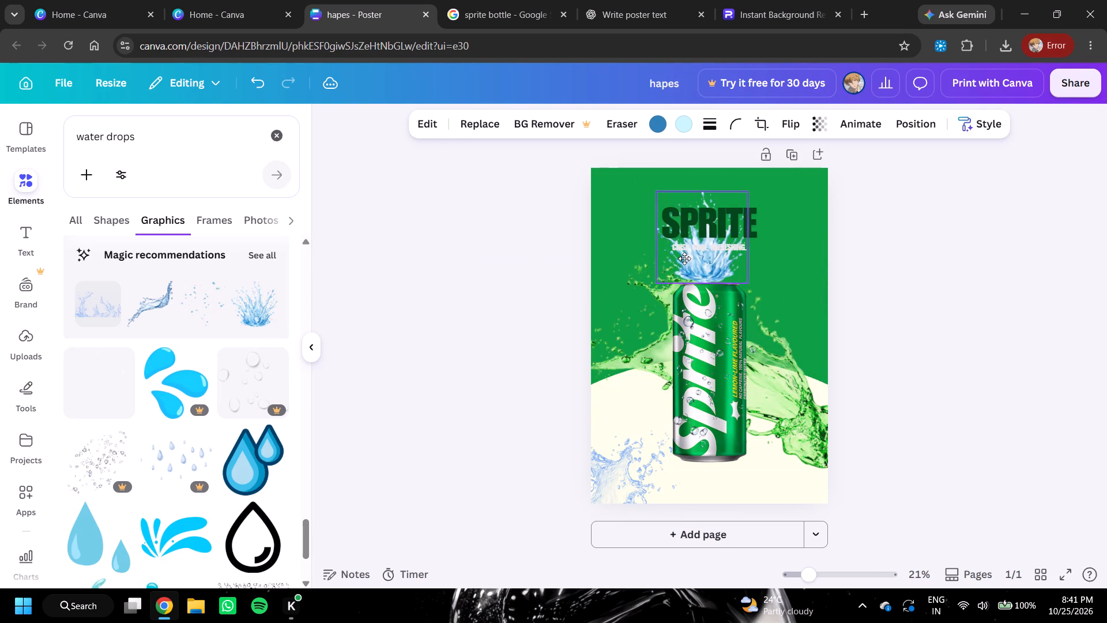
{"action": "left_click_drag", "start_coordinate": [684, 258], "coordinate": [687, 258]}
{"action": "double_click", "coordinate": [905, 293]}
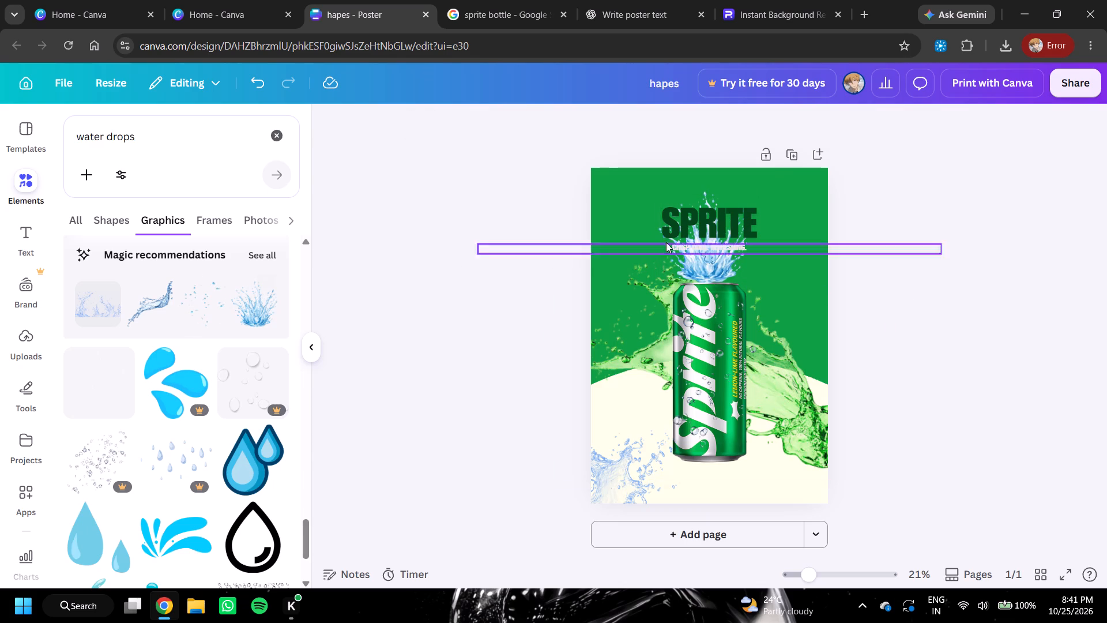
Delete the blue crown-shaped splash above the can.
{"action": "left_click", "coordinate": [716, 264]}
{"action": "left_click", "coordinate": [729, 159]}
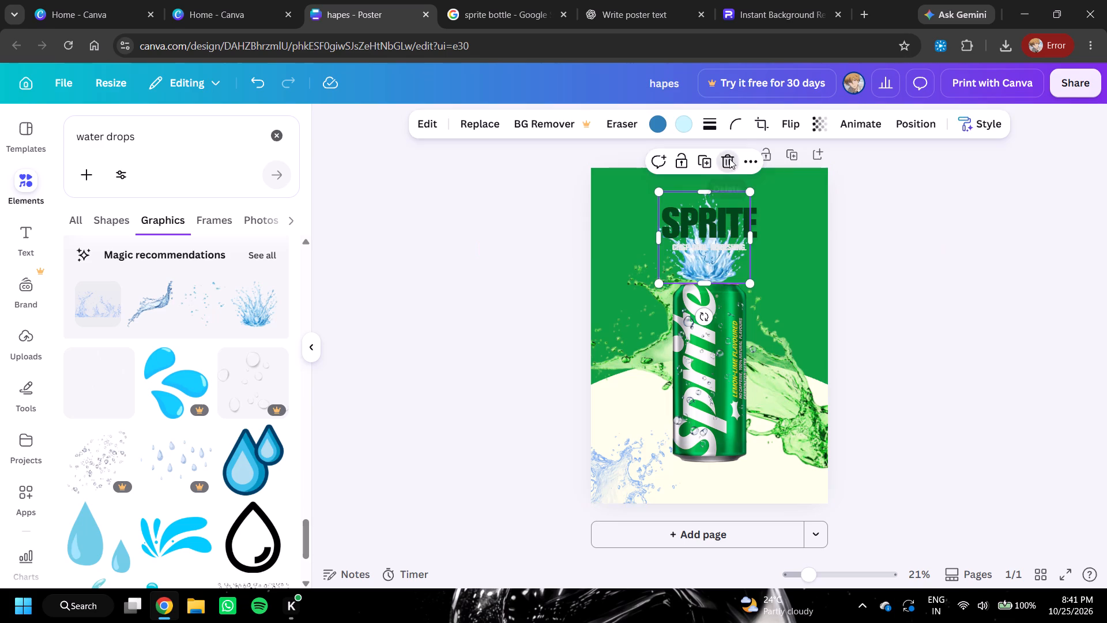
Add the curved blue water stream from the recommendations, shrink it and place it rising to the right from the can's top.
{"action": "left_click_drag", "start_coordinate": [150, 305], "coordinate": [645, 224]}
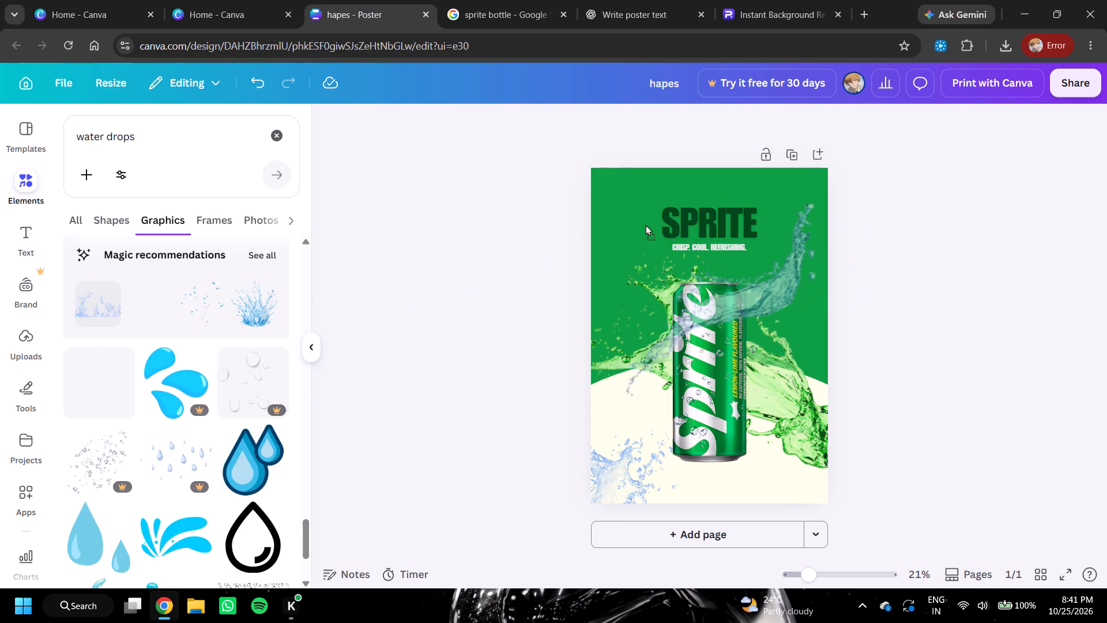
{"action": "left_click_drag", "start_coordinate": [645, 224], "coordinate": [635, 215]}
{"action": "double_click", "coordinate": [635, 215]}
{"action": "left_click_drag", "start_coordinate": [799, 377], "coordinate": [799, 376]}
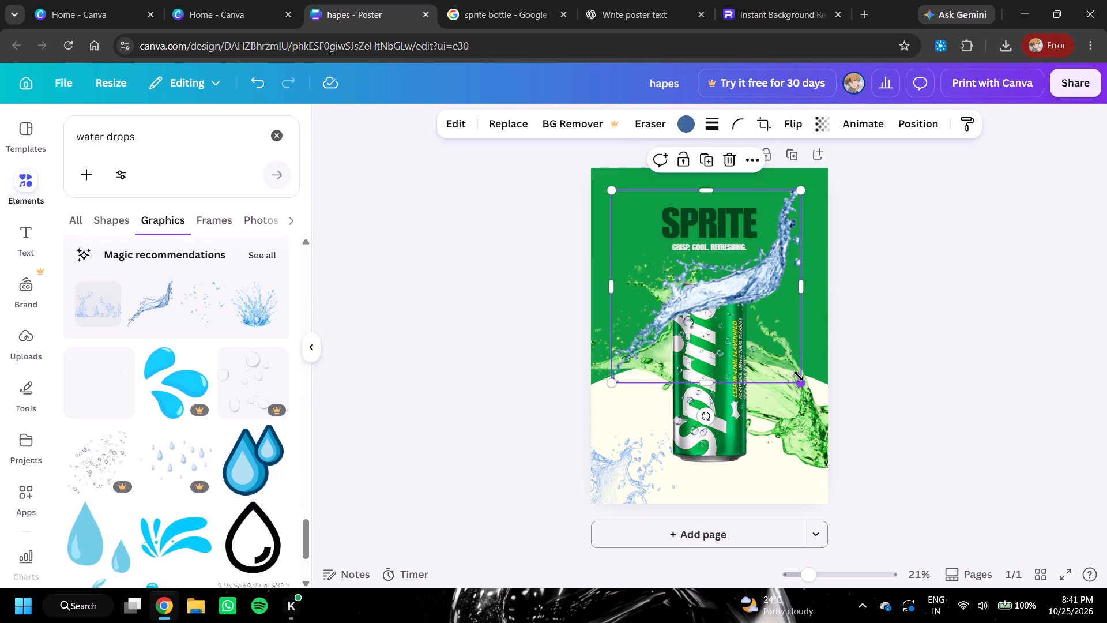
{"action": "left_click_drag", "start_coordinate": [799, 376], "coordinate": [703, 273]}
{"action": "left_click_drag", "start_coordinate": [658, 234], "coordinate": [668, 240]}
{"action": "left_click_drag", "start_coordinate": [668, 241], "coordinate": [707, 263]}
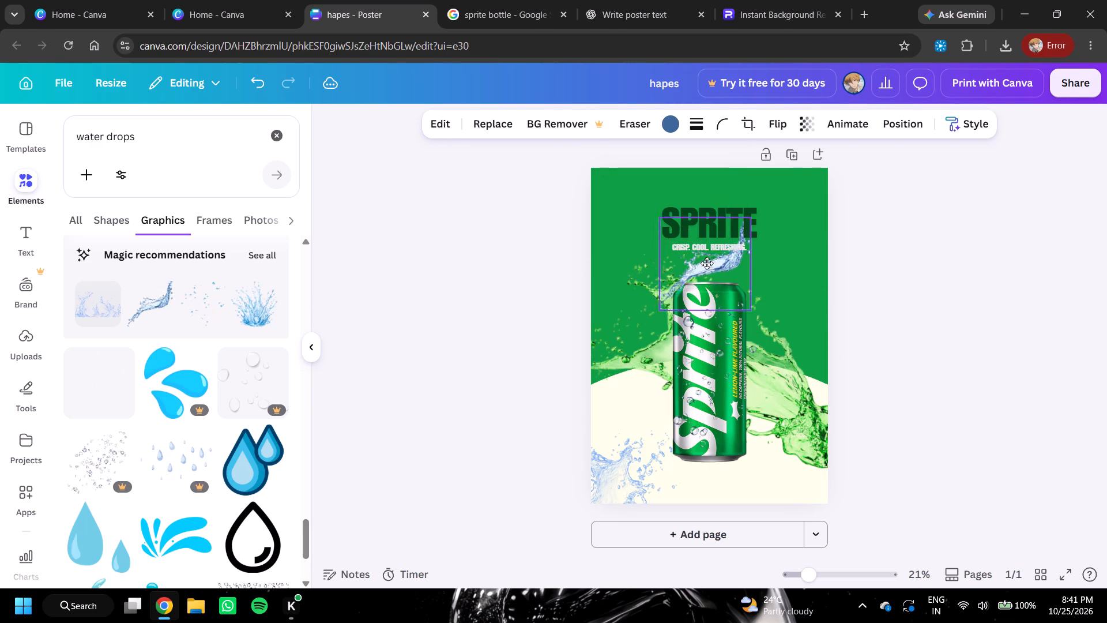
{"action": "left_click_drag", "start_coordinate": [707, 263], "coordinate": [747, 245]}
{"action": "double_click", "coordinate": [747, 245]}
{"action": "double_click", "coordinate": [910, 272]}
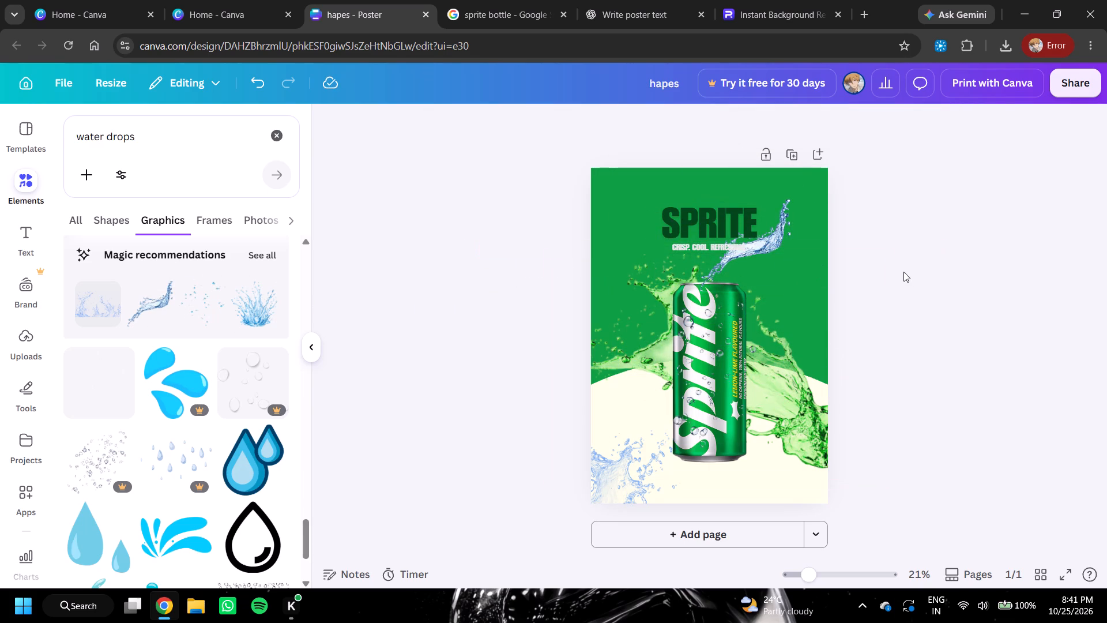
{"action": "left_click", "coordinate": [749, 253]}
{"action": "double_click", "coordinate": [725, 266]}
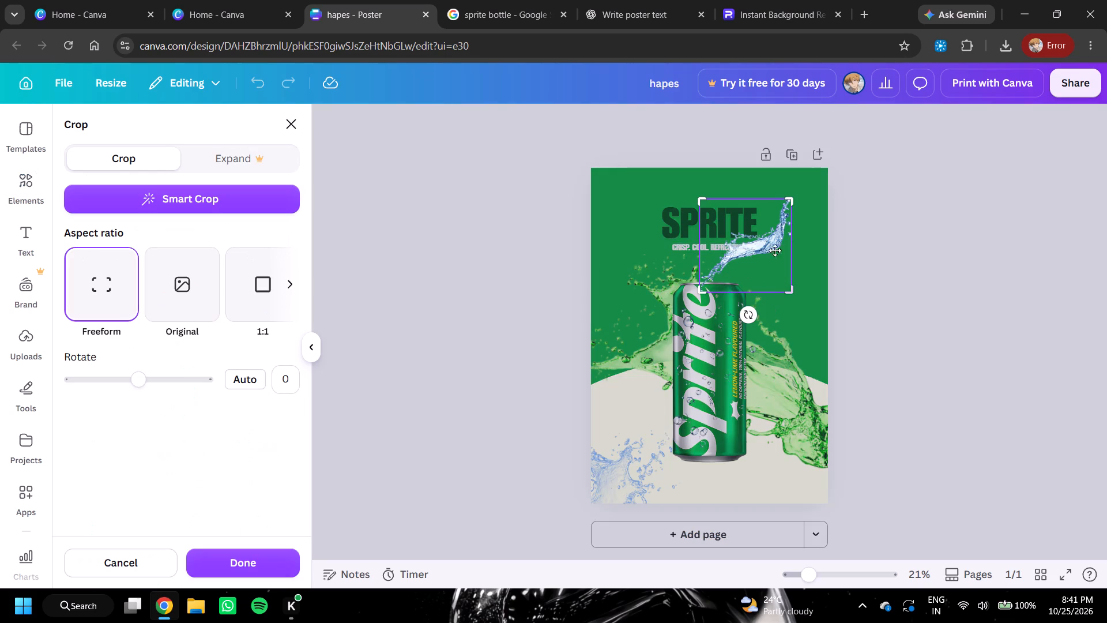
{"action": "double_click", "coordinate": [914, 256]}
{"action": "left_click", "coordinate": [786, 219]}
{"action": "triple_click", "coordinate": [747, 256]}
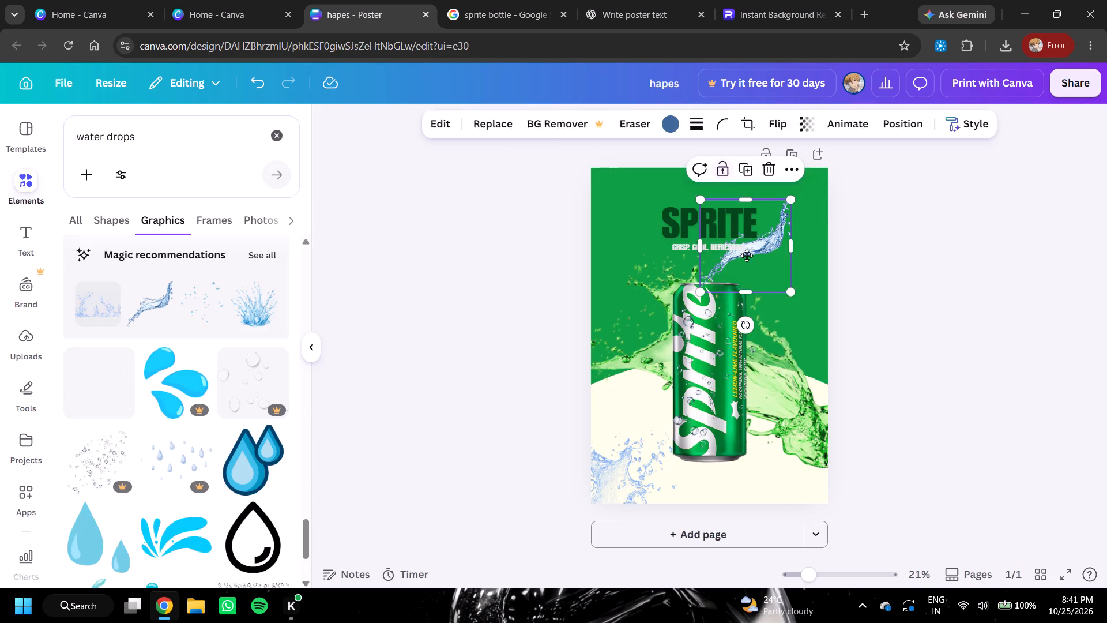
Delete the curved blue water stream rising from the can's top.
{"action": "left_click", "coordinate": [894, 254]}
{"action": "left_click", "coordinate": [724, 261]}
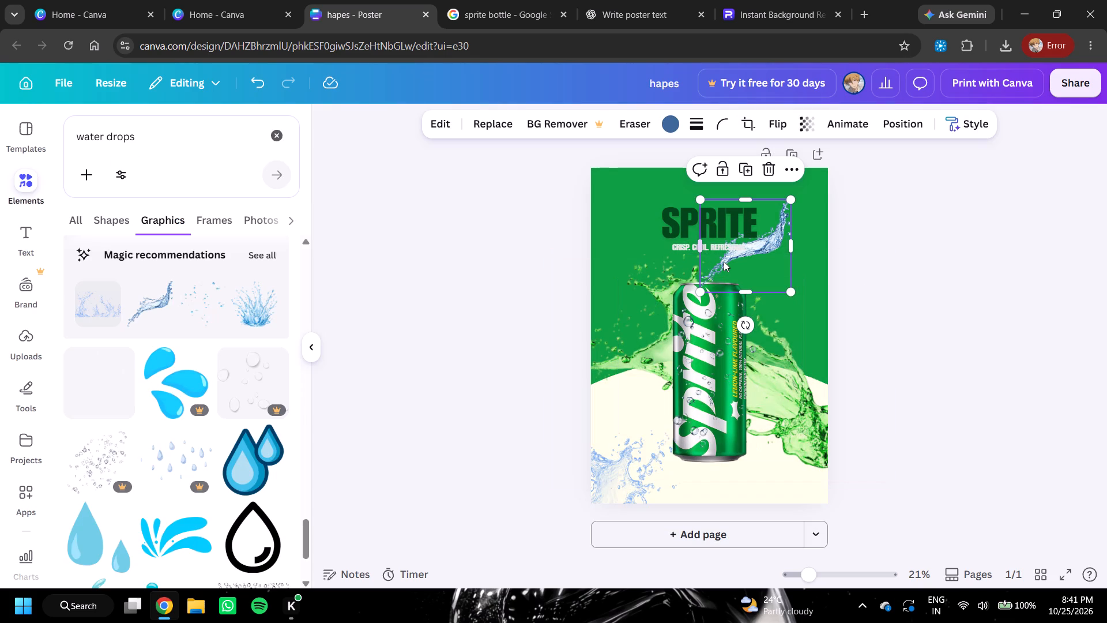
{"action": "double_click", "coordinate": [721, 264]}
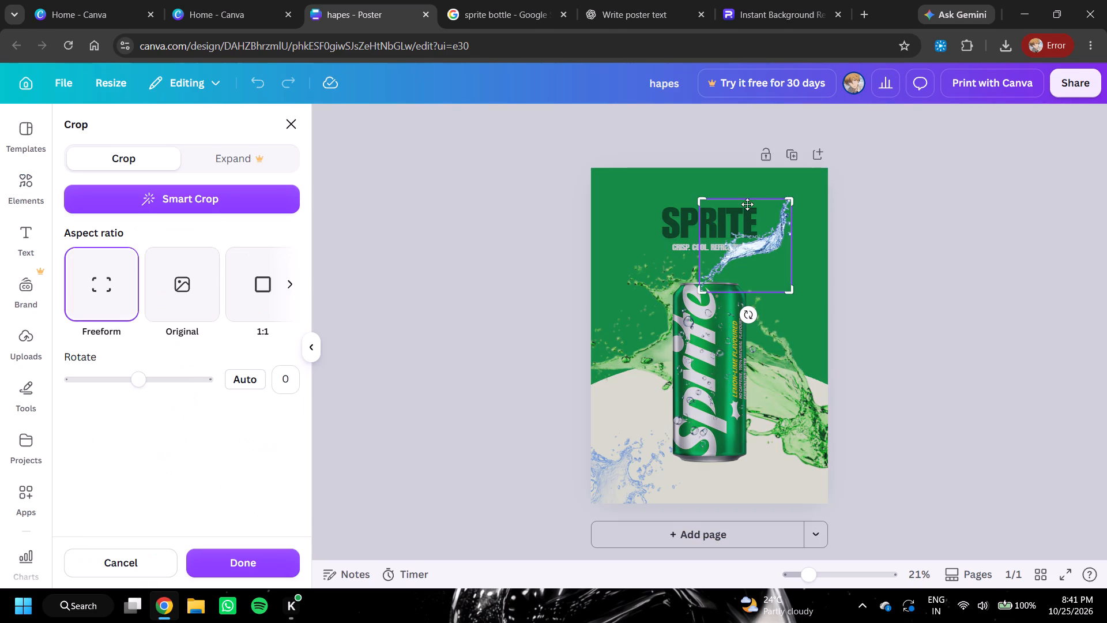
{"action": "left_click", "coordinate": [456, 261]}
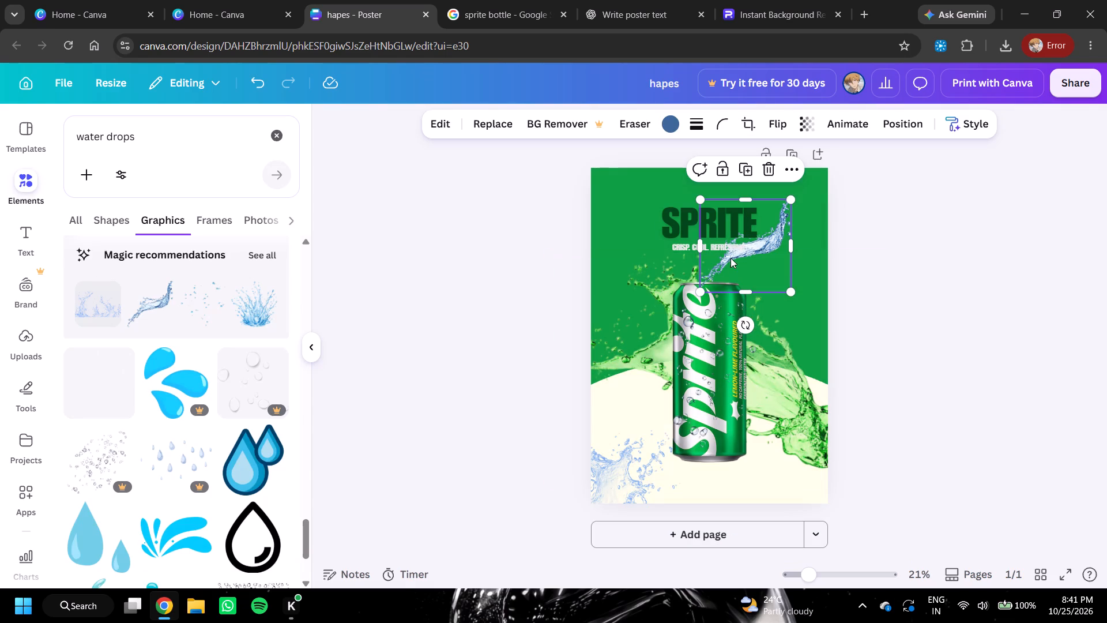
{"action": "double_click", "coordinate": [769, 170]}
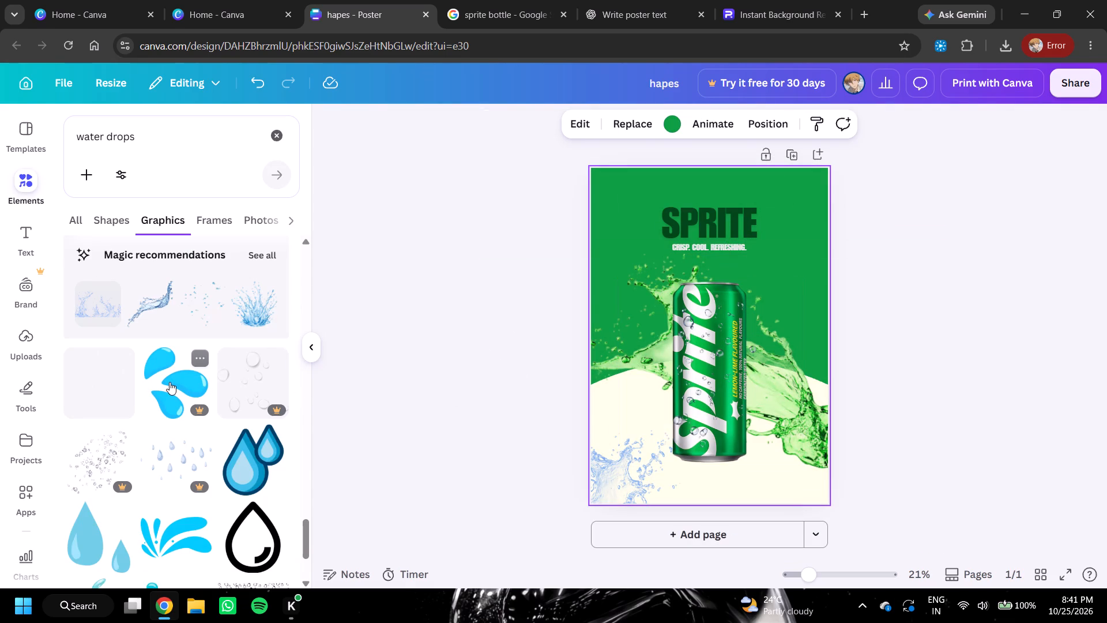
Look through the "water drops" graphics results for another water element that suits the poster.
{"action": "scroll", "coordinate": [164, 383], "scroll_direction": "down", "scroll_amount": 4}
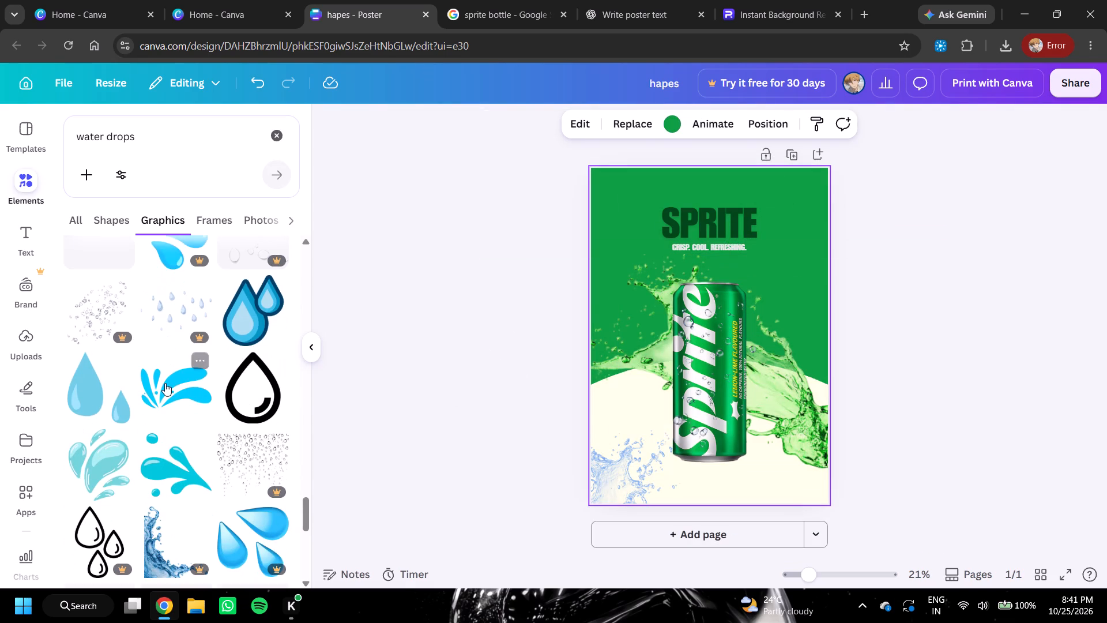
{"action": "scroll", "coordinate": [165, 383], "scroll_direction": "down", "scroll_amount": 2}
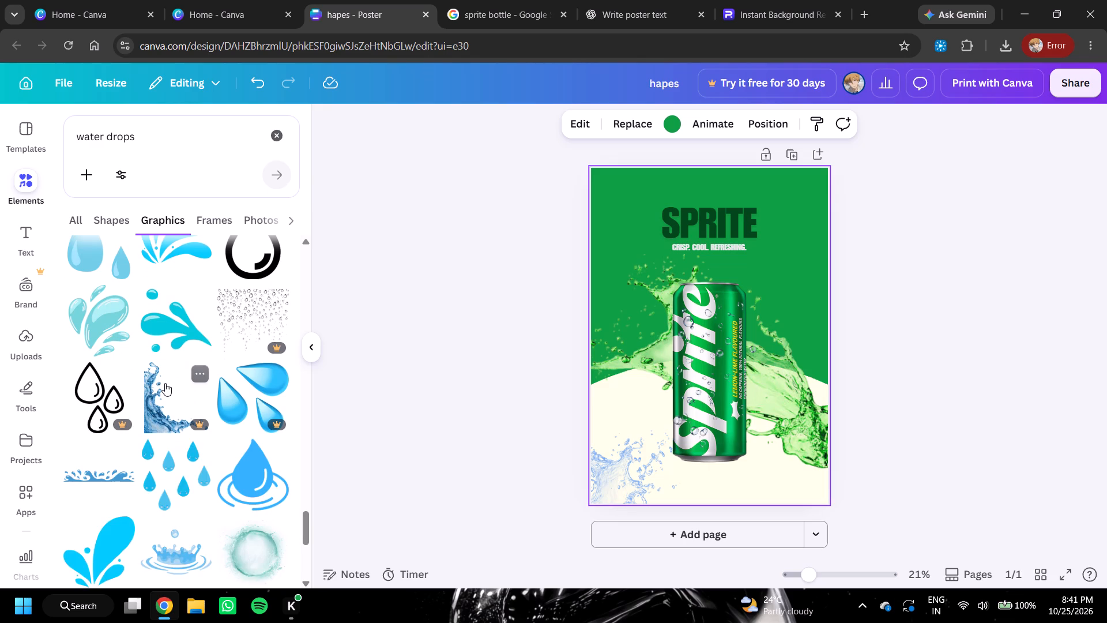
{"action": "scroll", "coordinate": [165, 383], "scroll_direction": "down", "scroll_amount": 1}
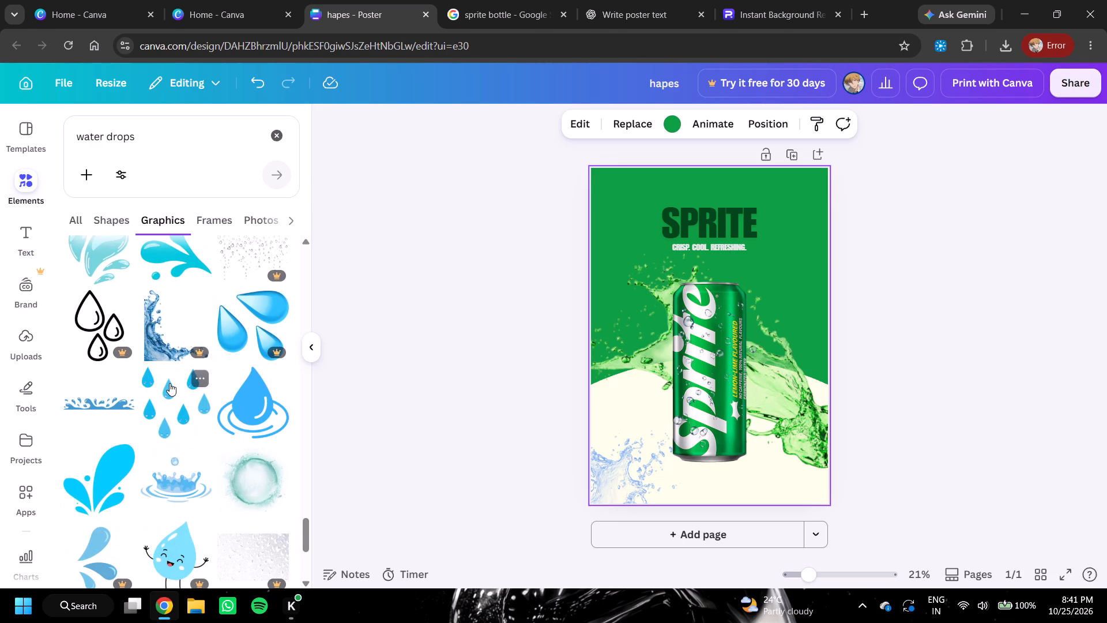
{"action": "scroll", "coordinate": [186, 390], "scroll_direction": "down", "scroll_amount": 8}
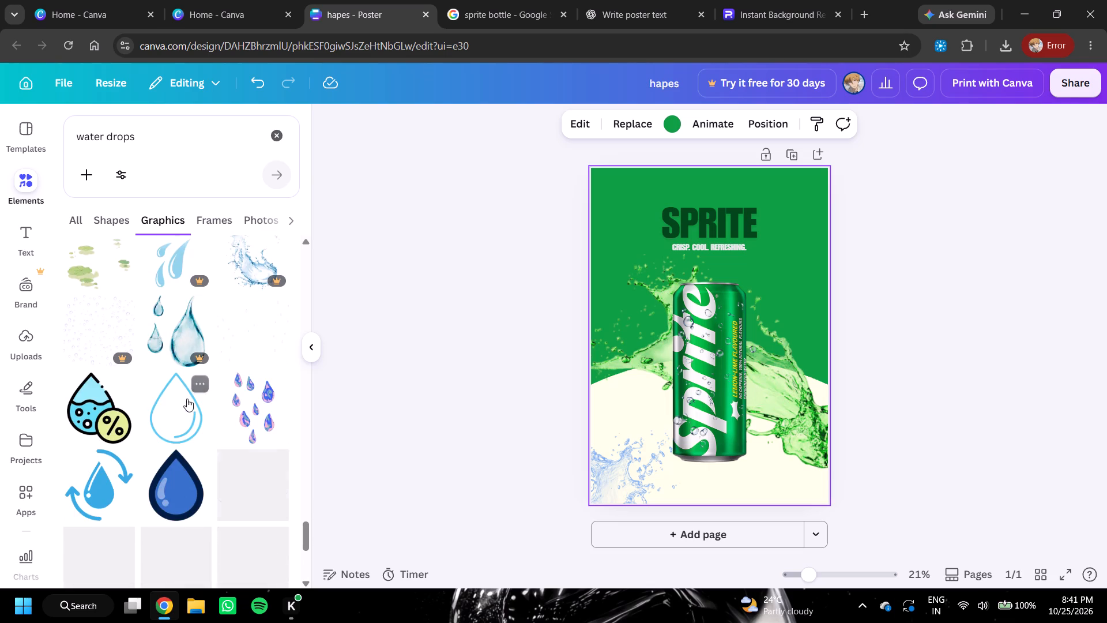
{"action": "scroll", "coordinate": [187, 399], "scroll_direction": "down", "scroll_amount": 5}
{"action": "scroll", "coordinate": [183, 447], "scroll_direction": "down", "scroll_amount": 3}
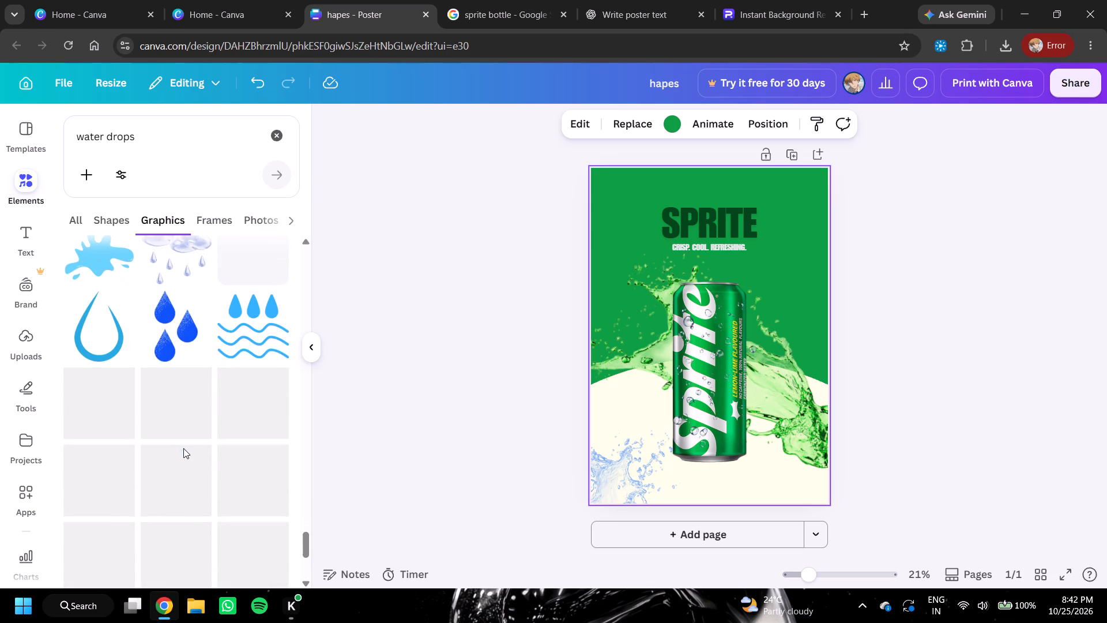
{"action": "scroll", "coordinate": [175, 442], "scroll_direction": "down", "scroll_amount": 3}
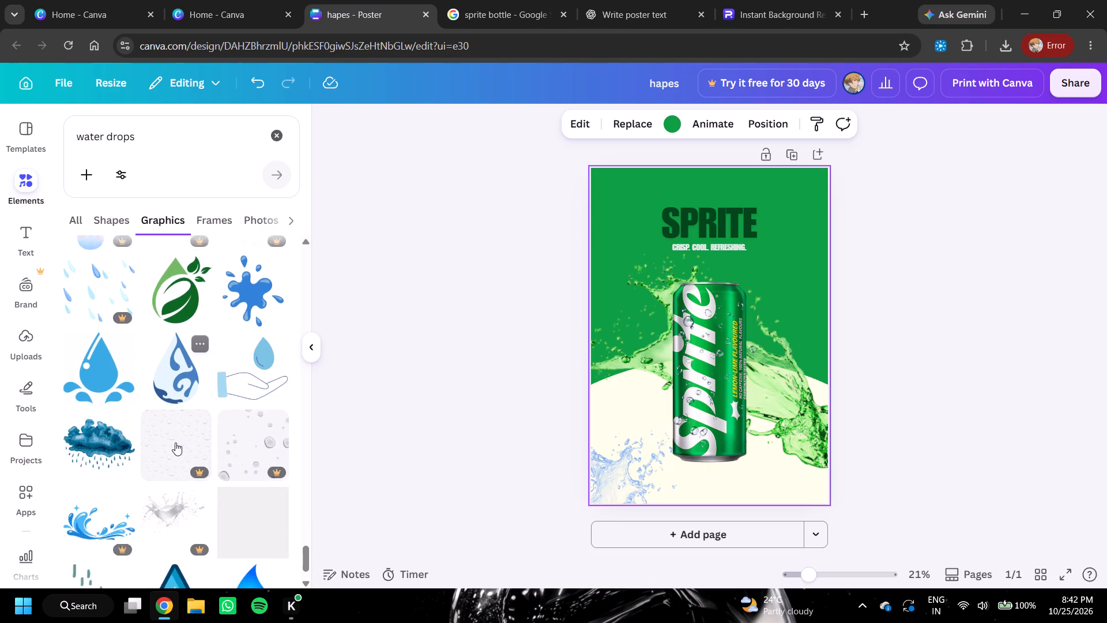
{"action": "scroll", "coordinate": [175, 442], "scroll_direction": "down", "scroll_amount": 1}
{"action": "scroll", "coordinate": [175, 442], "scroll_direction": "up", "scroll_amount": 17}
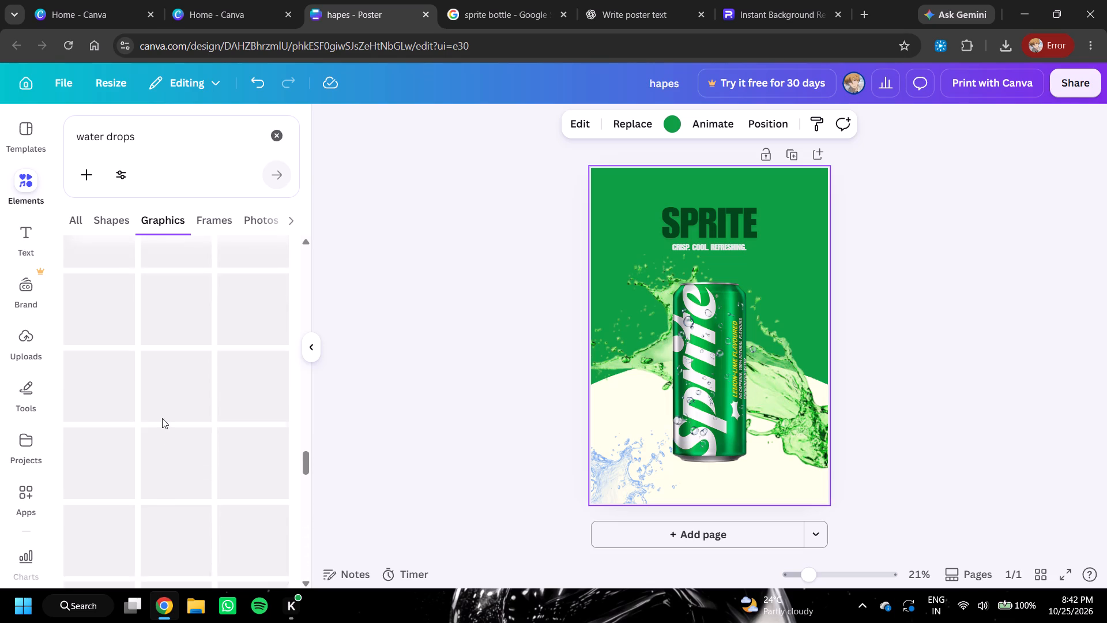
{"action": "scroll", "coordinate": [162, 418], "scroll_direction": "up", "scroll_amount": 20}
{"action": "scroll", "coordinate": [162, 418], "scroll_direction": "up", "scroll_amount": 8}
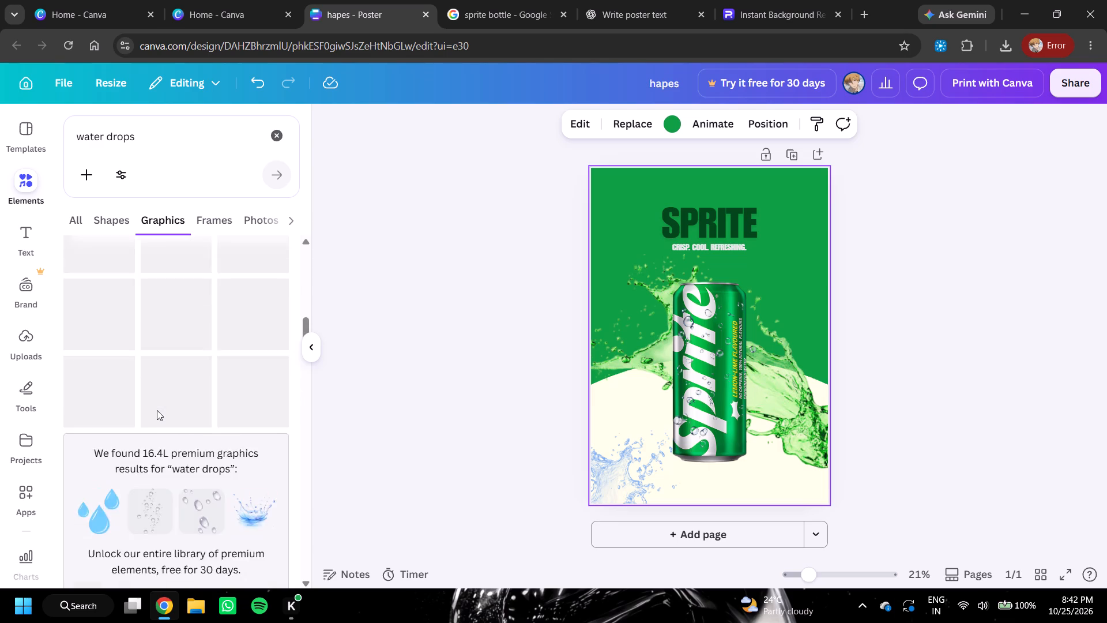
{"action": "scroll", "coordinate": [157, 410], "scroll_direction": "up", "scroll_amount": 16}
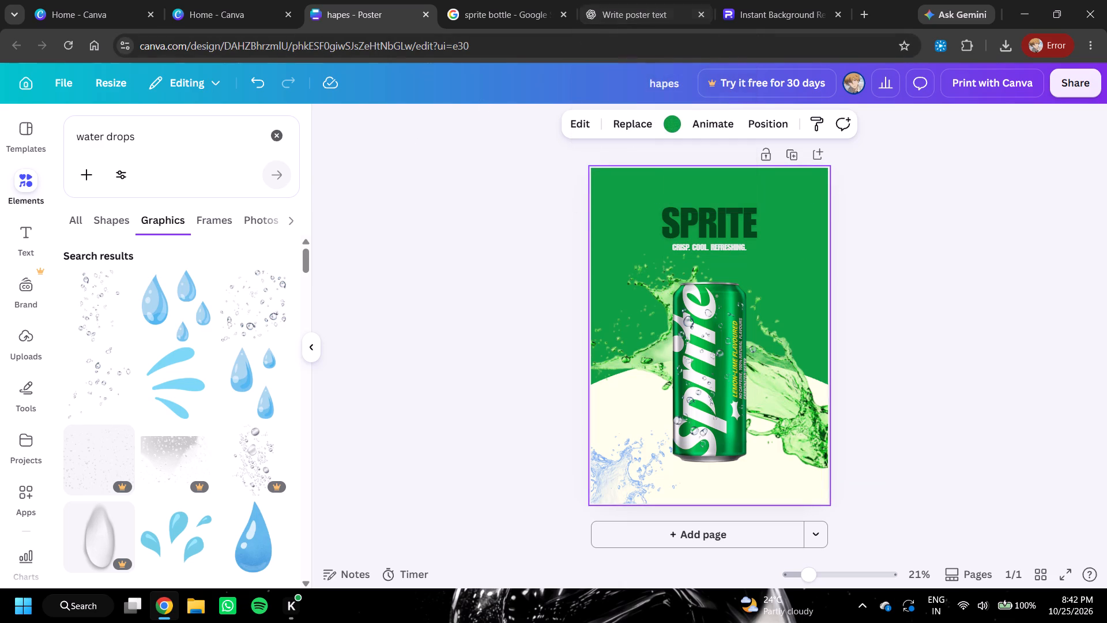
Find the "North Bound" heading-and-paragraph combination among the text styles and add it to the poster.
{"action": "left_click", "coordinate": [17, 251]}
{"action": "scroll", "coordinate": [151, 355], "scroll_direction": "down", "scroll_amount": 4}
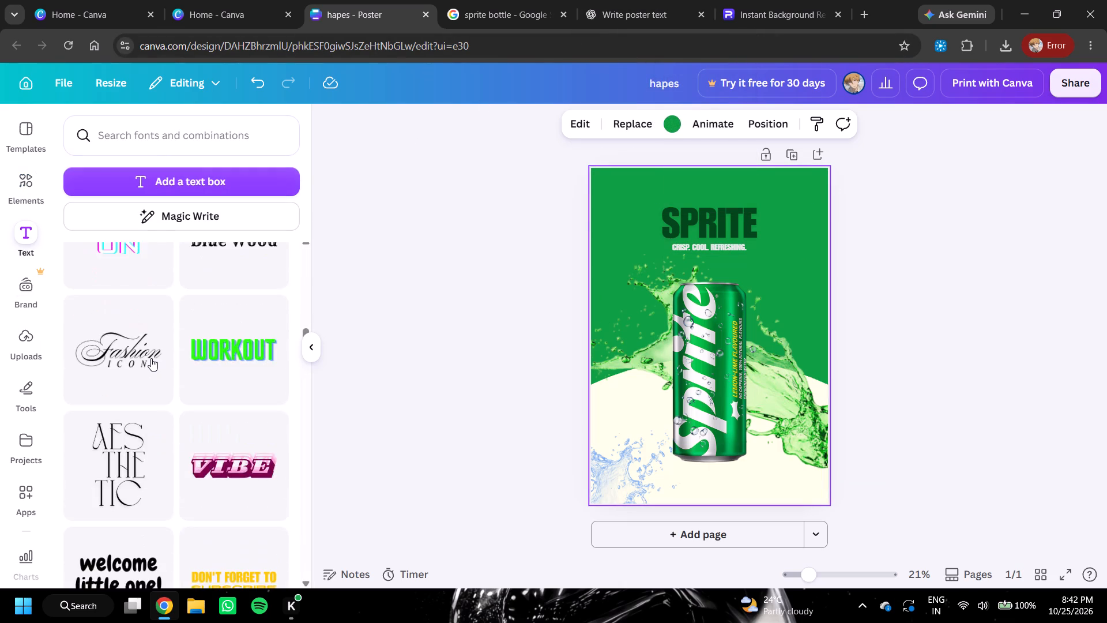
{"action": "scroll", "coordinate": [151, 354], "scroll_direction": "up", "scroll_amount": 16}
{"action": "scroll", "coordinate": [160, 316], "scroll_direction": "up", "scroll_amount": 5}
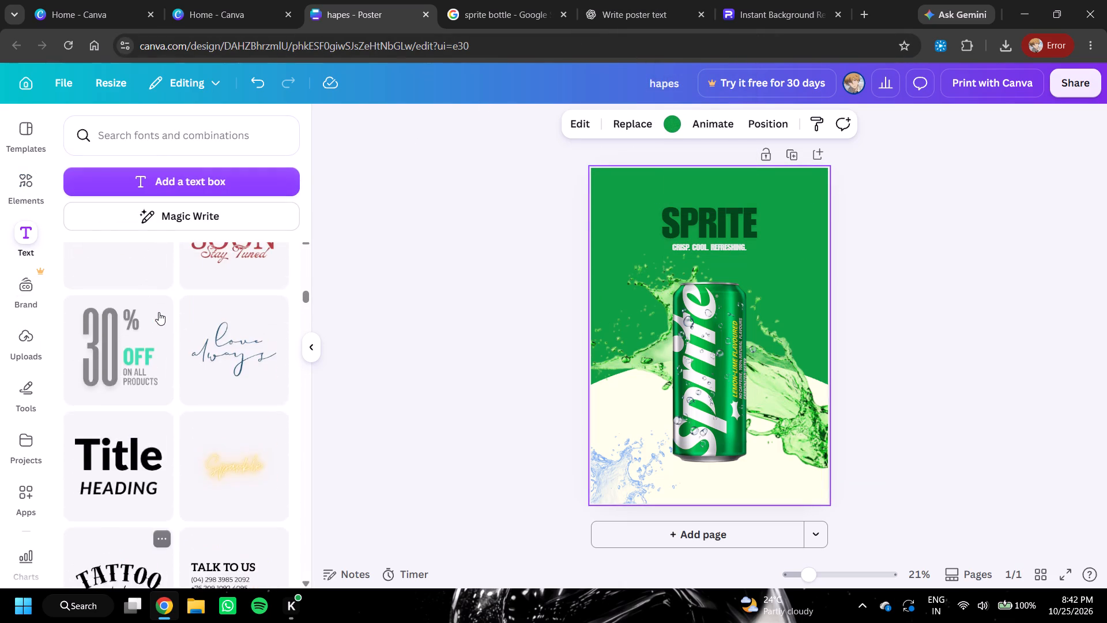
{"action": "scroll", "coordinate": [159, 312], "scroll_direction": "up", "scroll_amount": 19}
{"action": "scroll", "coordinate": [159, 312], "scroll_direction": "up", "scroll_amount": 4}
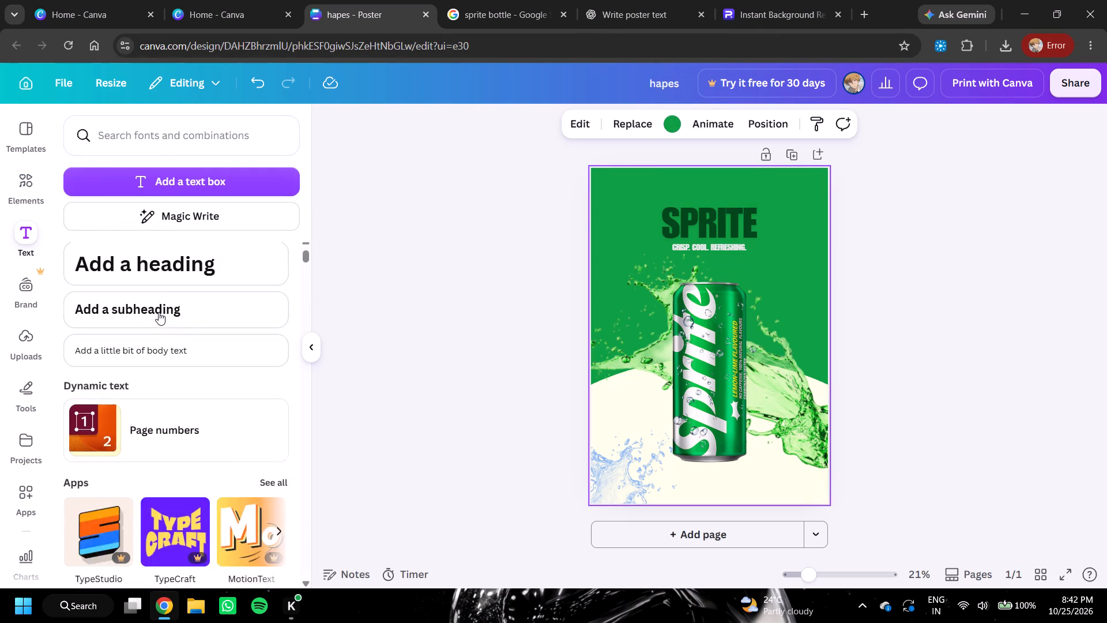
{"action": "scroll", "coordinate": [159, 312], "scroll_direction": "down", "scroll_amount": 20}
{"action": "scroll", "coordinate": [159, 312], "scroll_direction": "down", "scroll_amount": 6}
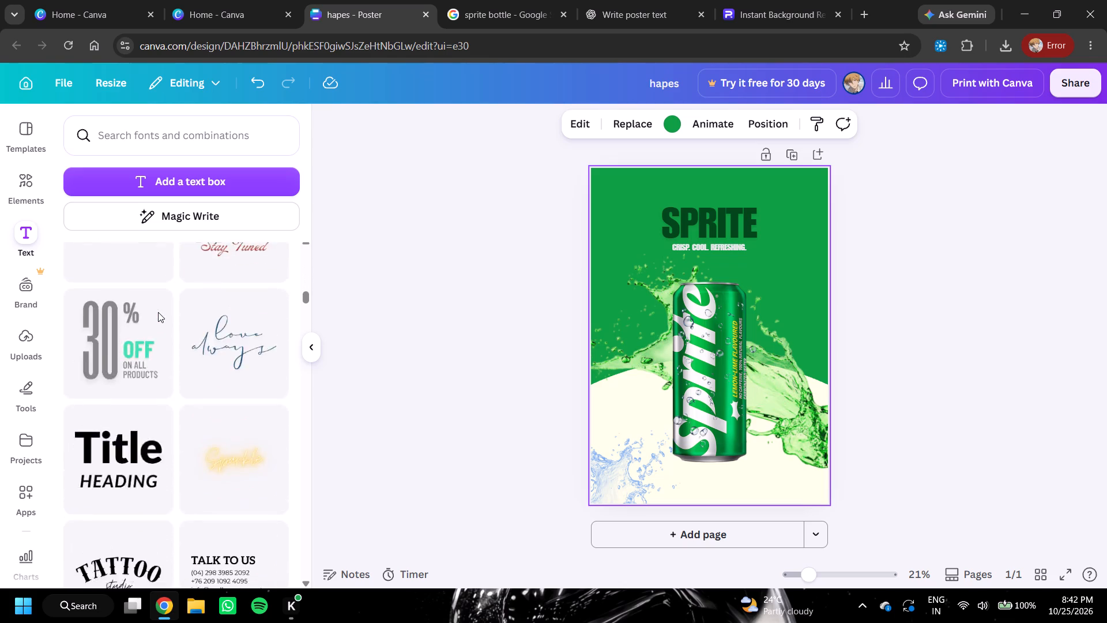
{"action": "scroll", "coordinate": [158, 312], "scroll_direction": "down", "scroll_amount": 19}
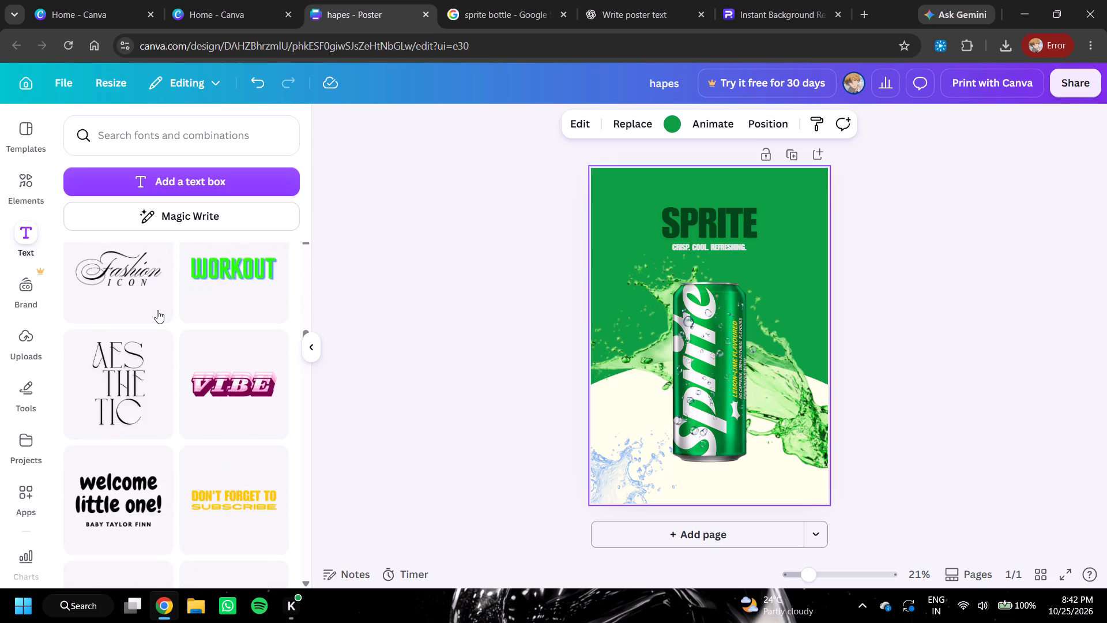
{"action": "scroll", "coordinate": [157, 310], "scroll_direction": "down", "scroll_amount": 8}
{"action": "scroll", "coordinate": [157, 310], "scroll_direction": "up", "scroll_amount": 2}
{"action": "scroll", "coordinate": [157, 310], "scroll_direction": "down", "scroll_amount": 4}
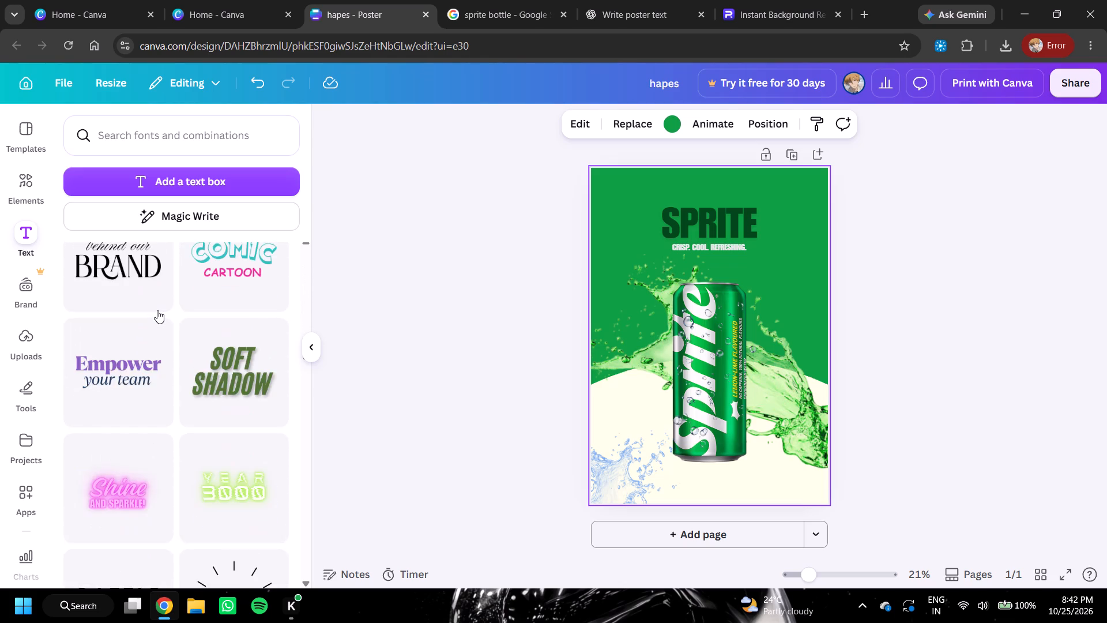
{"action": "scroll", "coordinate": [157, 310], "scroll_direction": "down", "scroll_amount": 16}
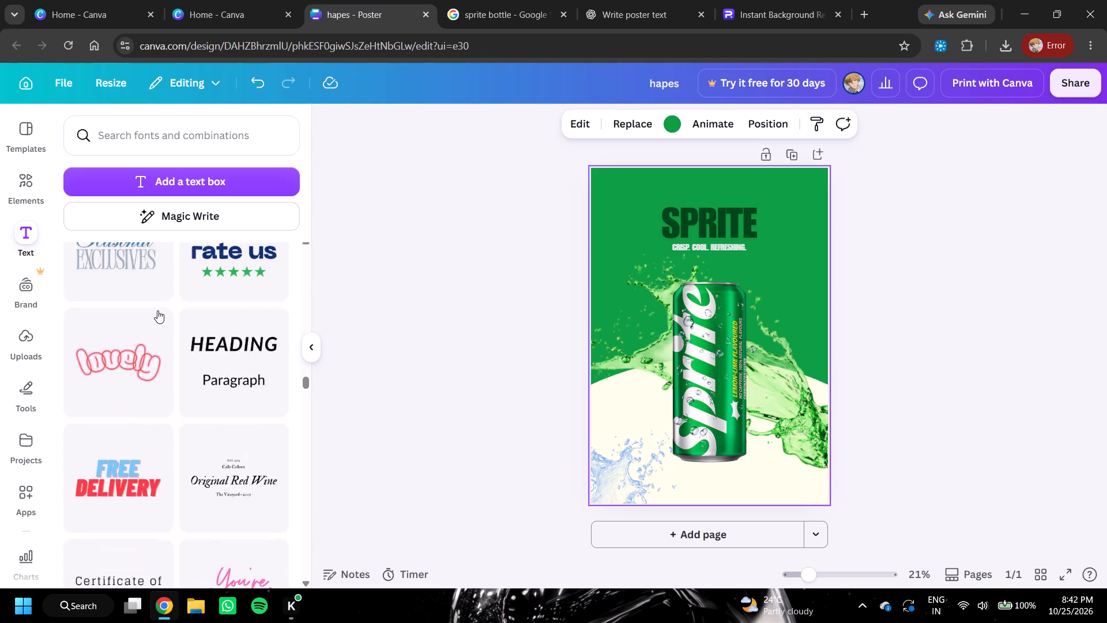
{"action": "scroll", "coordinate": [157, 310], "scroll_direction": "down", "scroll_amount": 14}
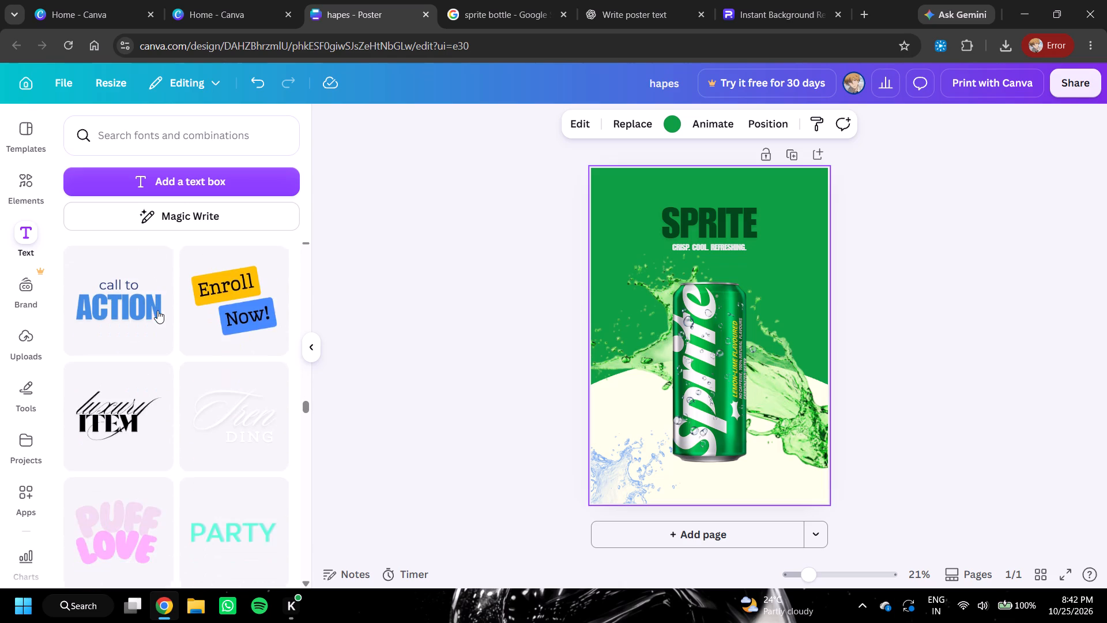
{"action": "scroll", "coordinate": [157, 310], "scroll_direction": "down", "scroll_amount": 7}
{"action": "scroll", "coordinate": [157, 310], "scroll_direction": "up", "scroll_amount": 3}
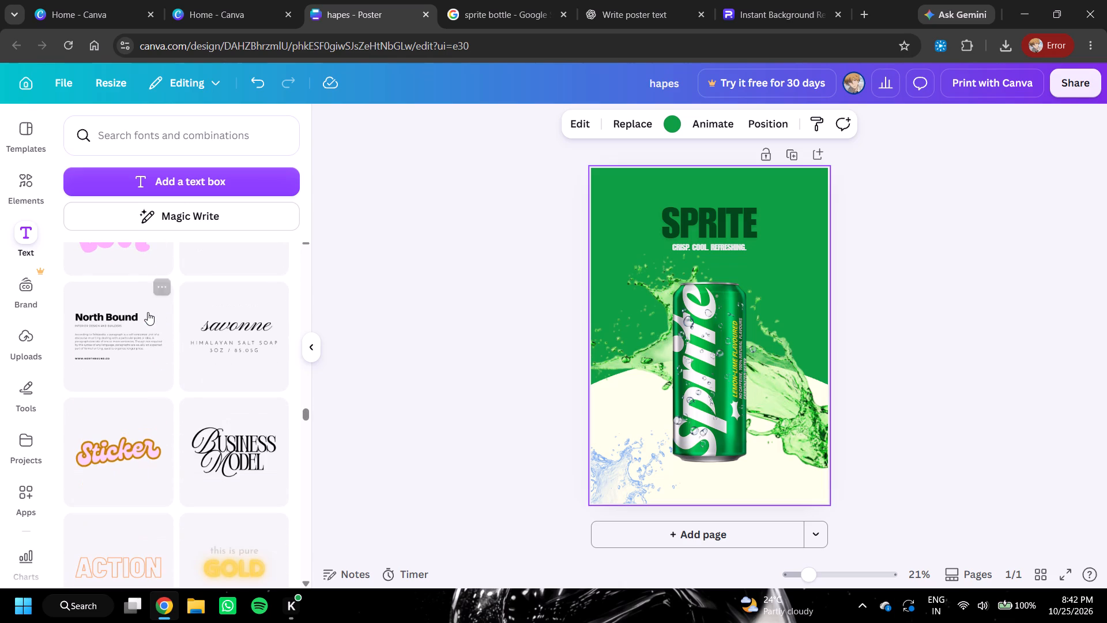
{"action": "left_click", "coordinate": [124, 332]}
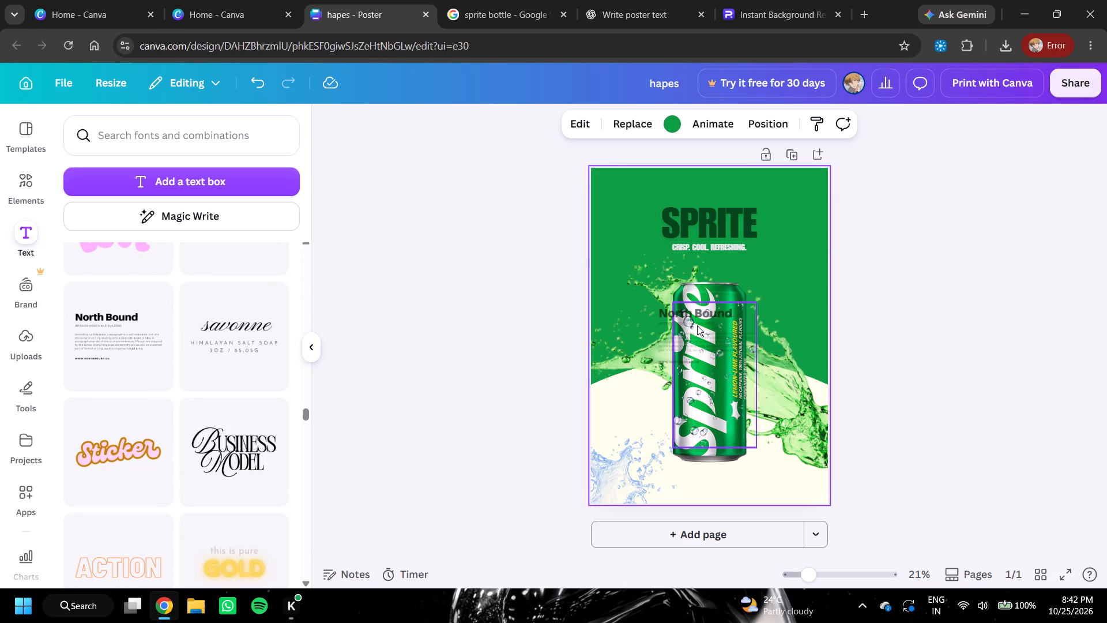
Realign the water-droplet graphic over the can, stretch it to nearly the can's full height and lock it.
{"action": "left_click_drag", "start_coordinate": [698, 324], "coordinate": [783, 267]}
{"action": "left_click", "coordinate": [784, 267]}
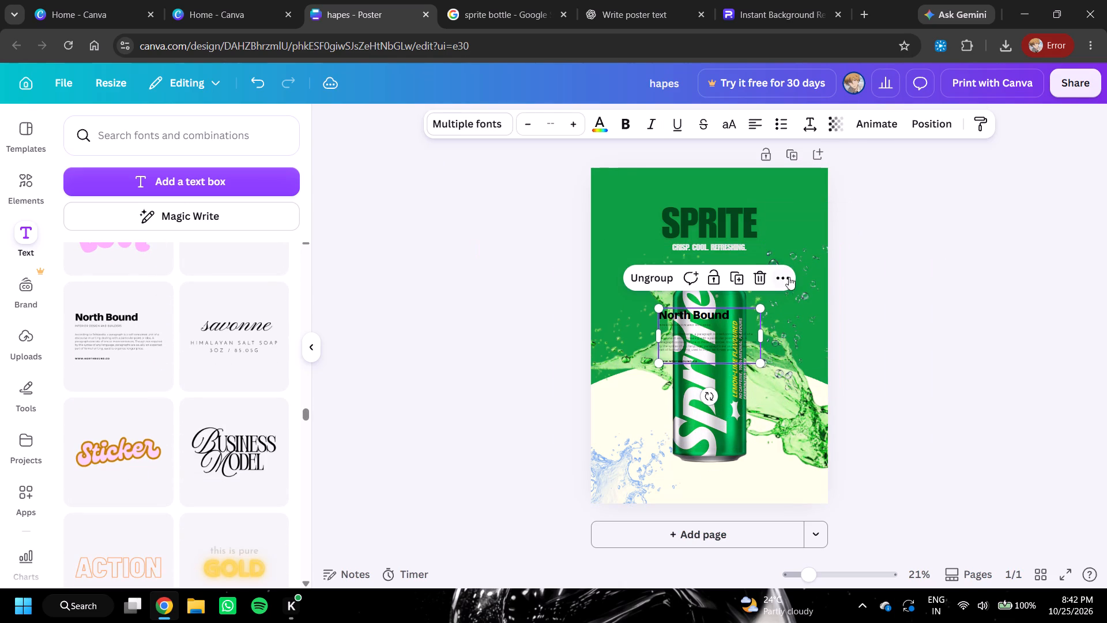
{"action": "left_click_drag", "start_coordinate": [792, 309], "coordinate": [706, 365]}
{"action": "left_click", "coordinate": [755, 445]}
{"action": "left_click_drag", "start_coordinate": [755, 445], "coordinate": [732, 427]}
{"action": "left_click_drag", "start_coordinate": [714, 396], "coordinate": [714, 406]}
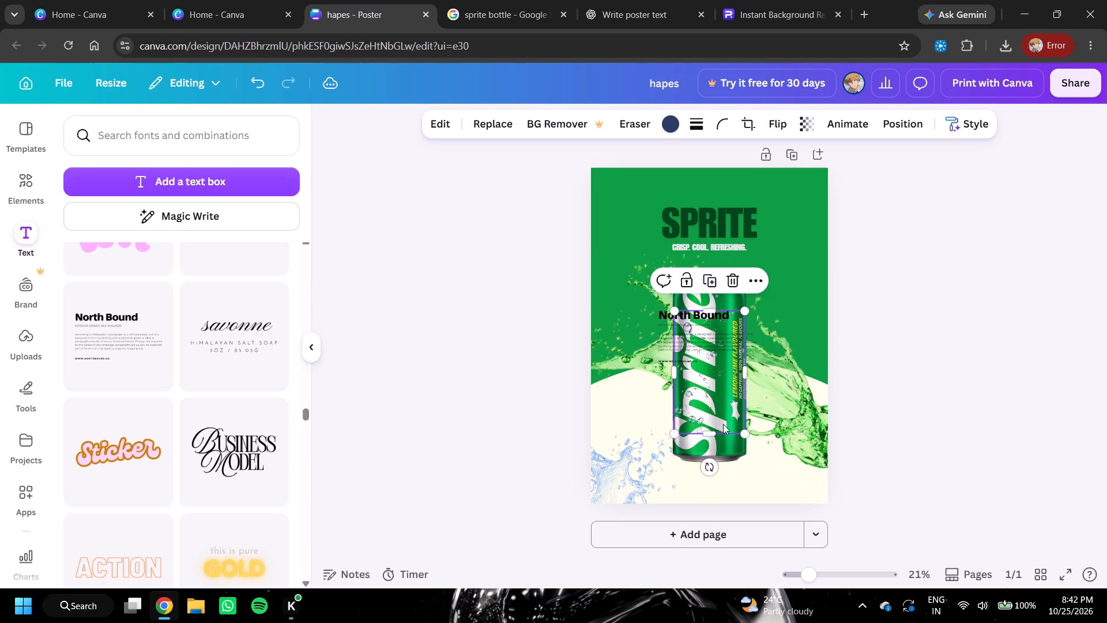
{"action": "left_click_drag", "start_coordinate": [710, 433], "coordinate": [710, 454]}
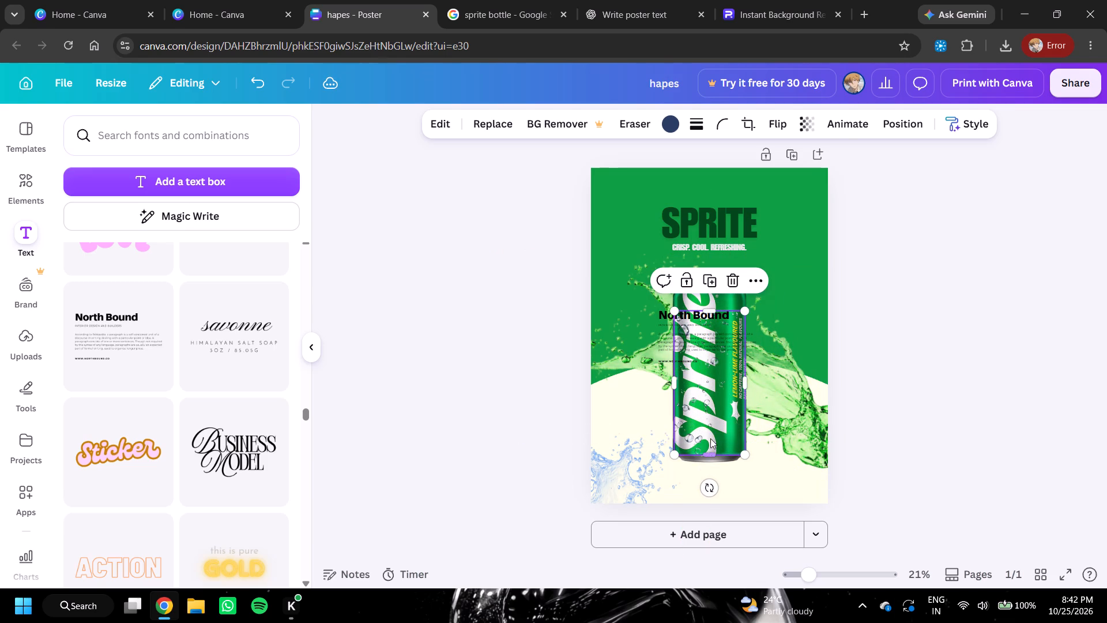
{"action": "left_click", "coordinate": [706, 422]}
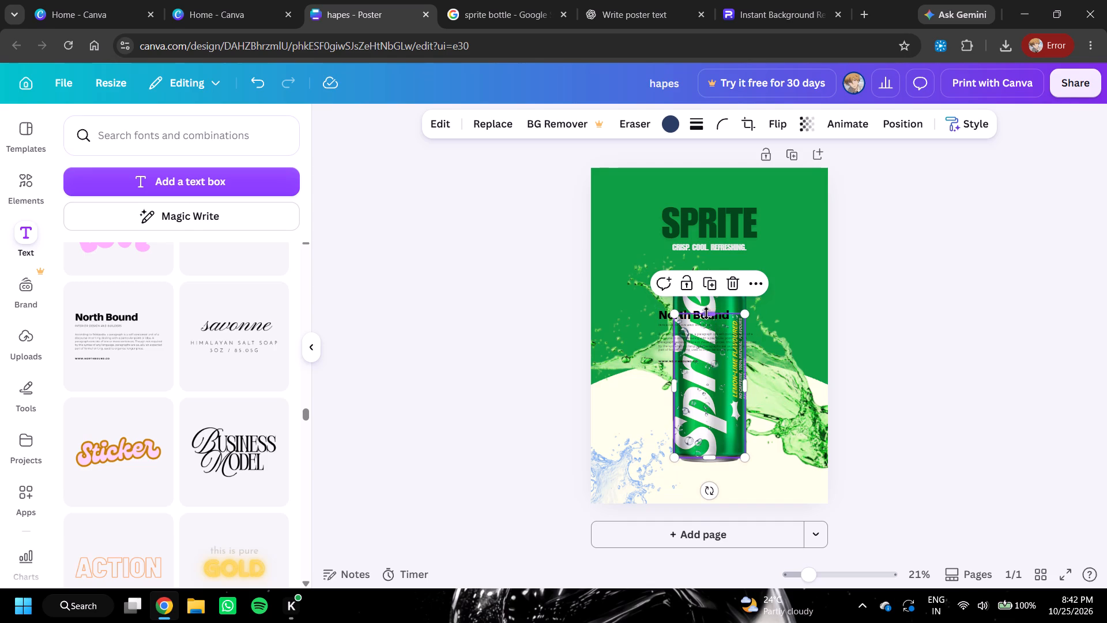
{"action": "left_click_drag", "start_coordinate": [706, 313], "coordinate": [707, 294]}
{"action": "left_click", "coordinate": [699, 414]}
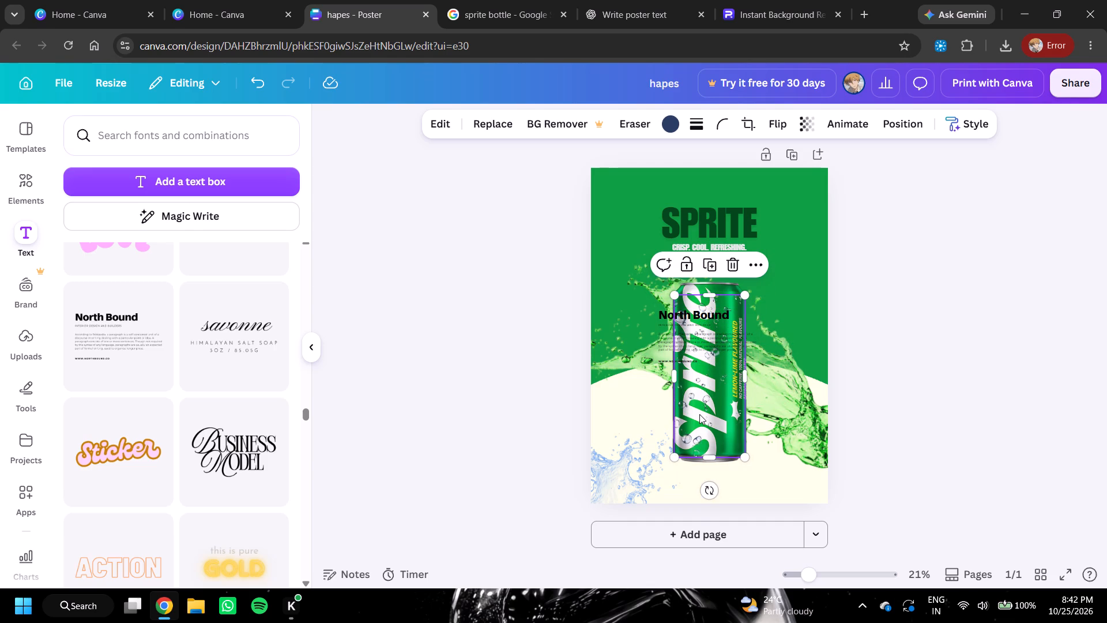
{"action": "left_click", "coordinate": [686, 261]}
Move the "North Bound" text group off the can to the poster's right side, just below the tagline.
{"action": "left_click_drag", "start_coordinate": [725, 343], "coordinate": [795, 288]}
{"action": "left_click_drag", "start_coordinate": [708, 341], "coordinate": [788, 301]}
{"action": "left_click", "coordinate": [834, 288]}
{"action": "left_click", "coordinate": [897, 265]}
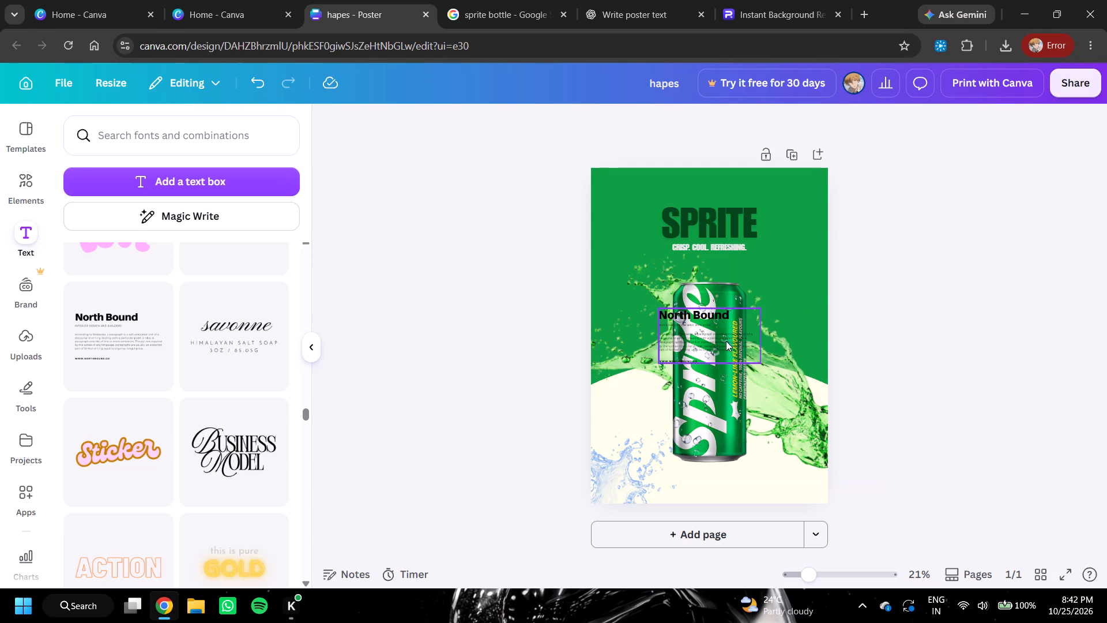
{"action": "left_click_drag", "start_coordinate": [724, 341], "coordinate": [804, 284]}
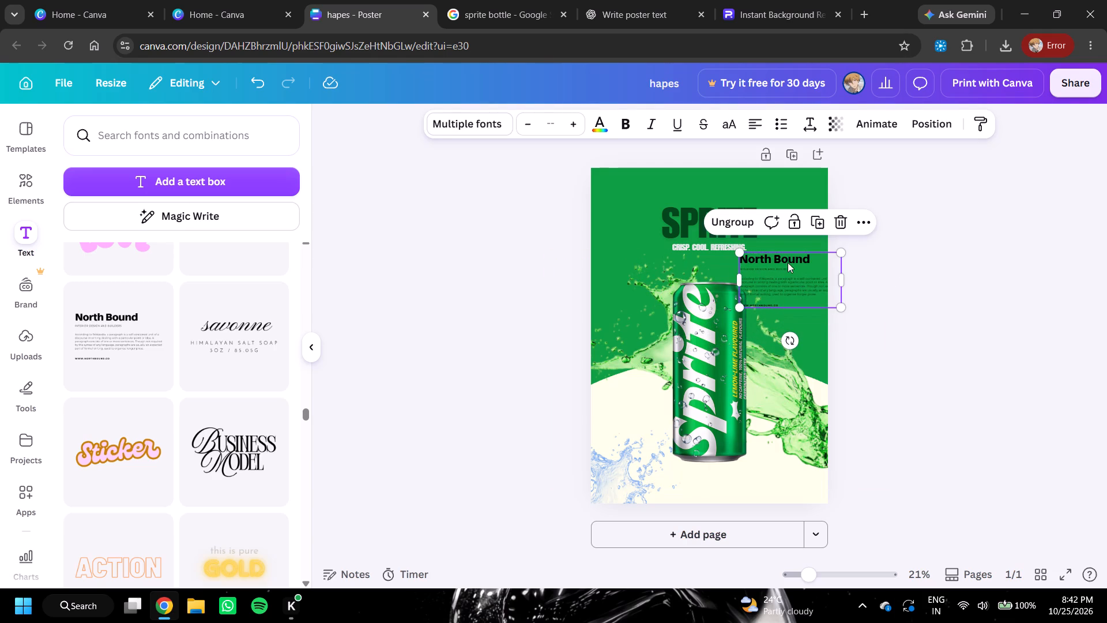
Clear the "North Bound" heading and the small subtitle line beneath it from the text group.
{"action": "triple_click", "coordinate": [785, 256]}
{"action": "key", "text": "BackSpace"}
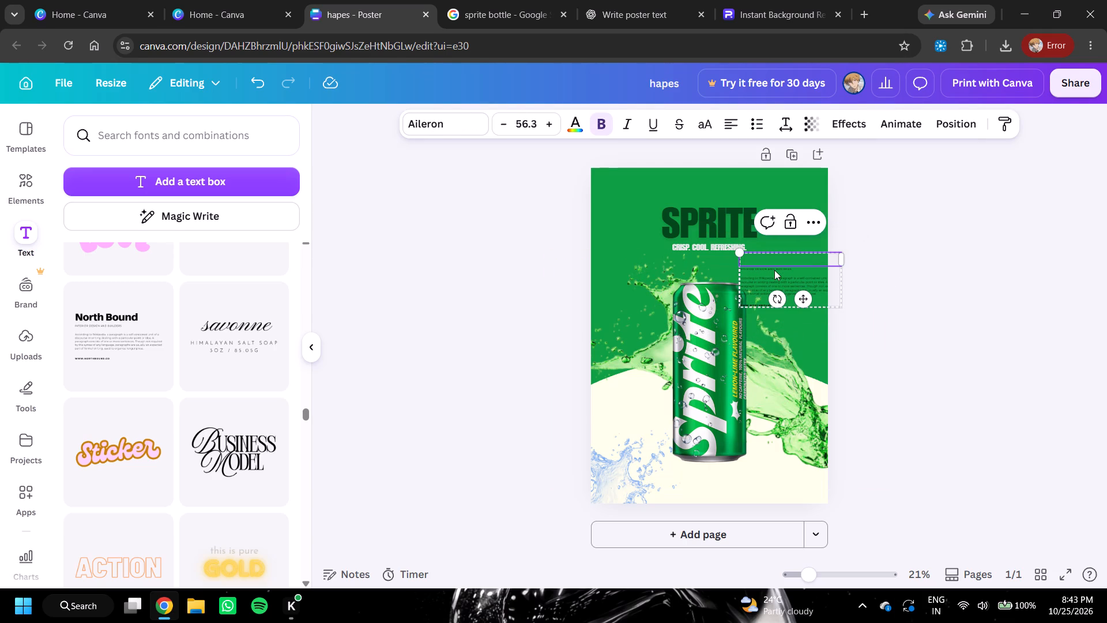
{"action": "double_click", "coordinate": [774, 267]}
{"action": "key", "text": "BackSpace"}
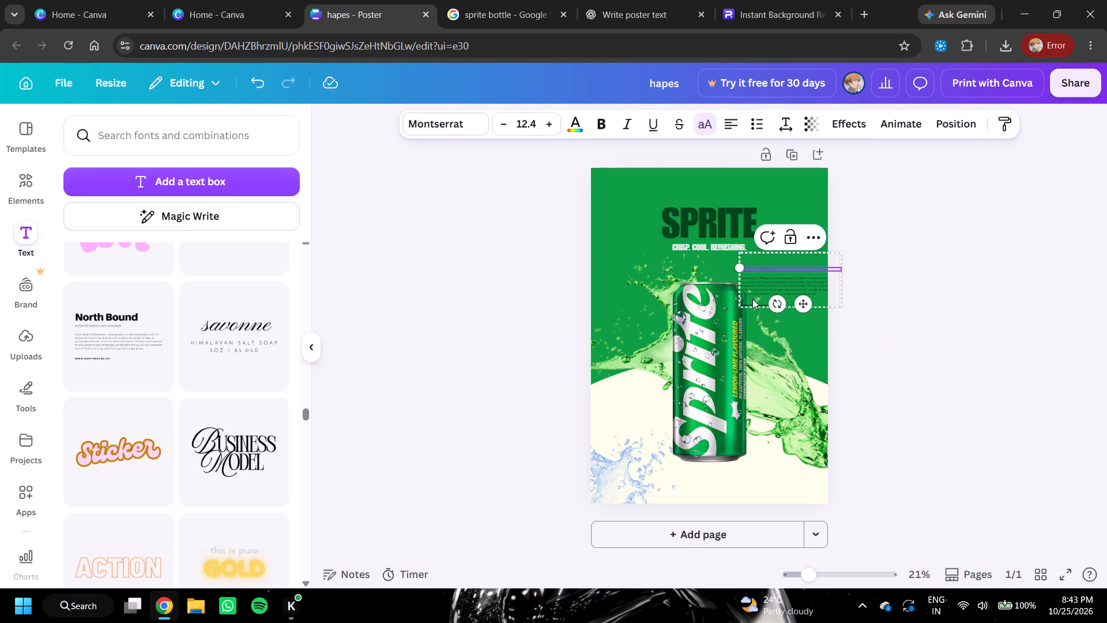
{"action": "triple_click", "coordinate": [751, 302]}
{"action": "triple_click", "coordinate": [752, 303]}
{"action": "key", "text": "BackSpace"}
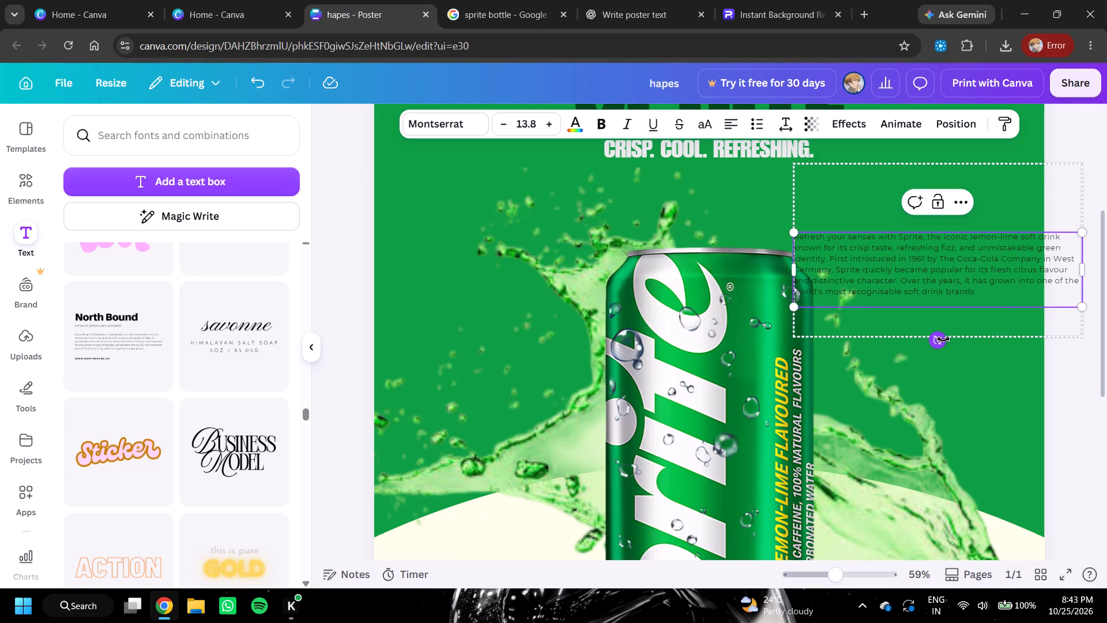
Narrow the pasted paragraph's text box into a slim vertical column and deselect it.
{"action": "double_click", "coordinate": [1084, 266]}
{"action": "left_click_drag", "start_coordinate": [1084, 266], "coordinate": [899, 279]}
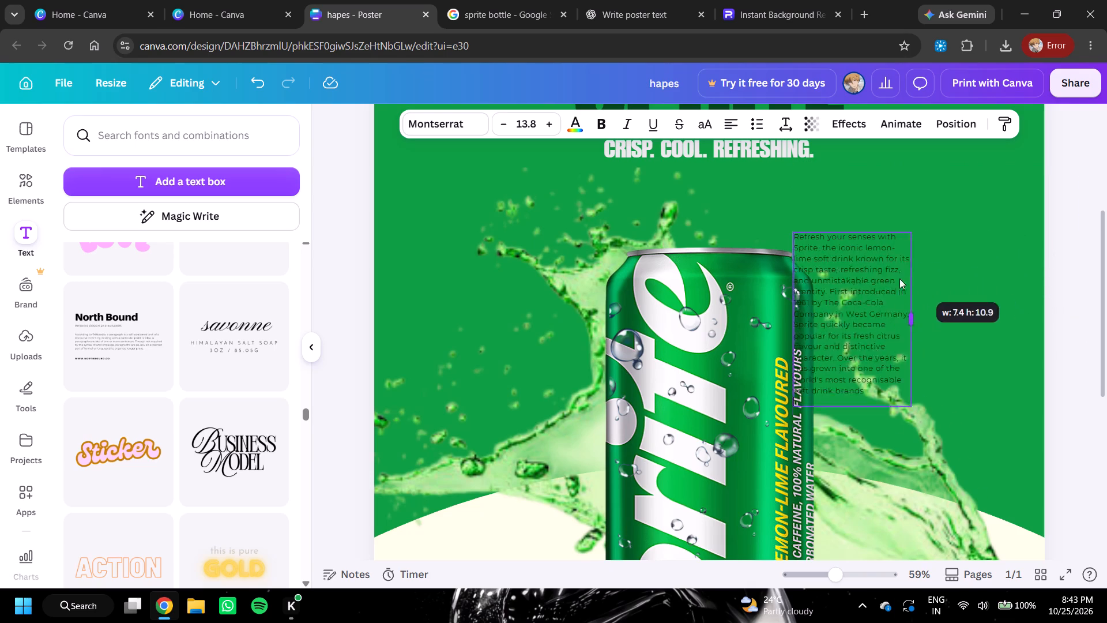
{"action": "left_click_drag", "start_coordinate": [899, 279], "coordinate": [863, 283]}
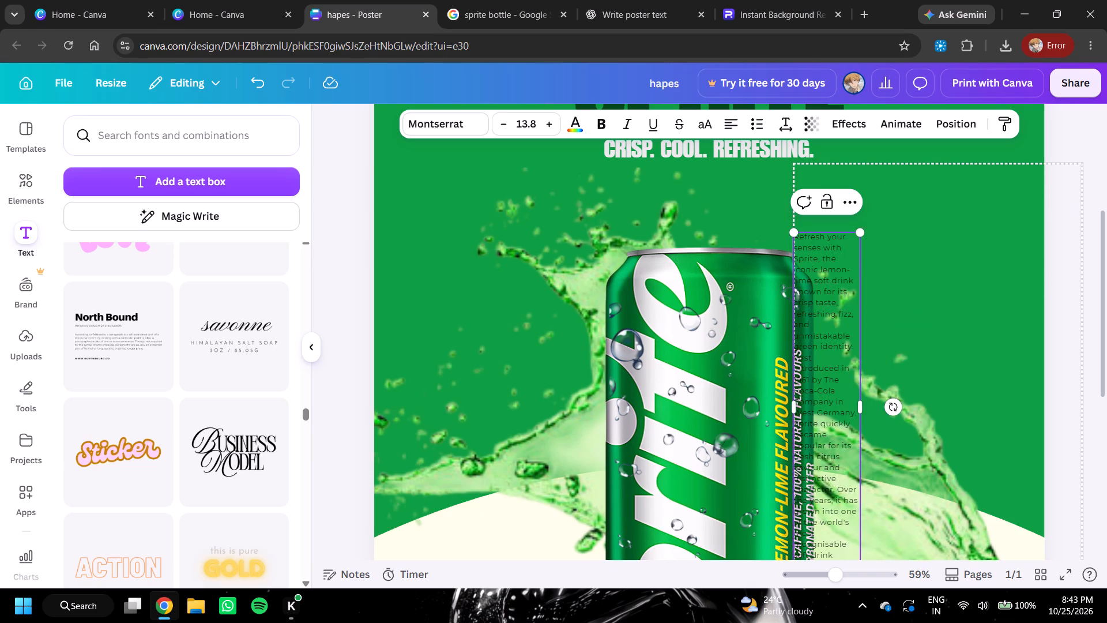
{"action": "left_click_drag", "start_coordinate": [848, 252], "coordinate": [894, 237]}
{"action": "left_click", "coordinate": [894, 237]}
{"action": "left_click", "coordinate": [921, 243]}
{"action": "double_click", "coordinate": [962, 261]}
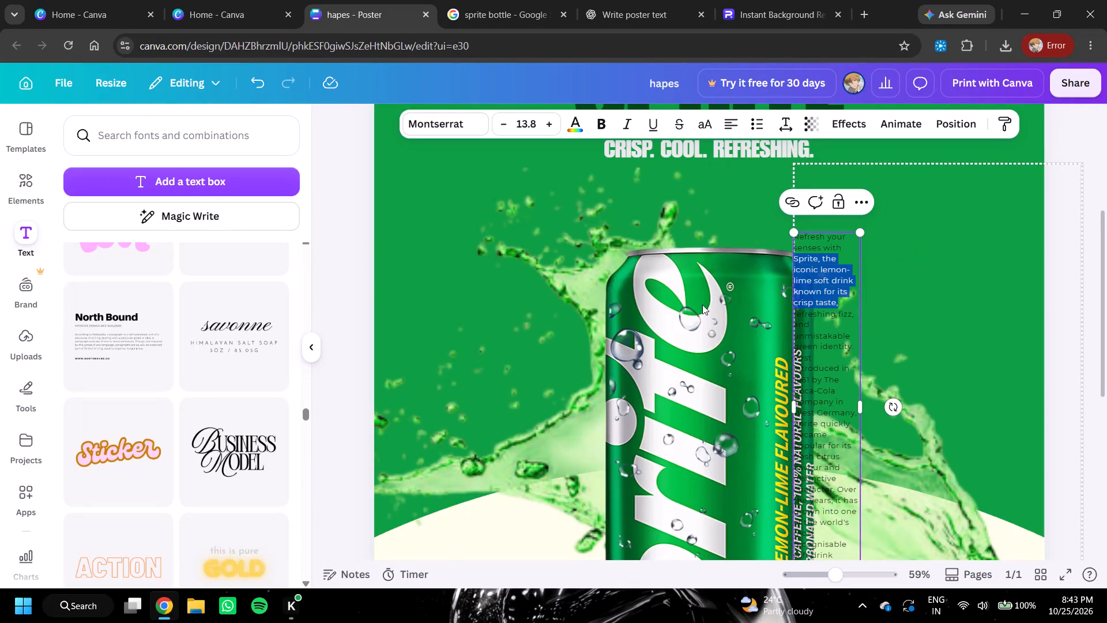
{"action": "double_click", "coordinate": [361, 272]}
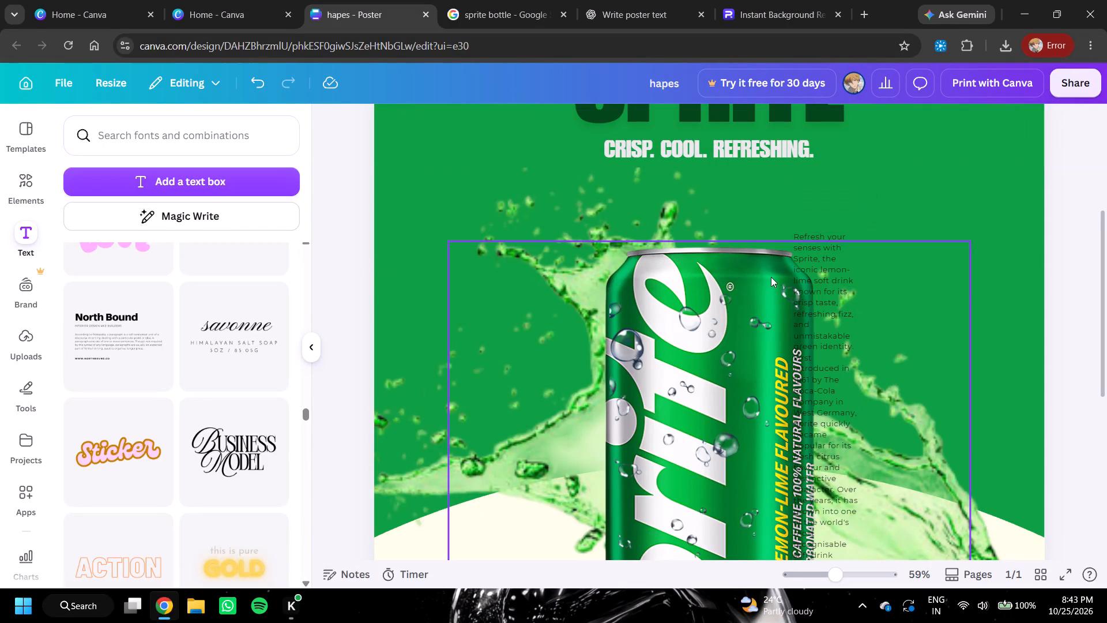
Move the paragraph group off the can, up and right toward the poster's right edge, with its top above the SPRITE heading.
{"action": "scroll", "coordinate": [771, 277], "scroll_direction": "up", "scroll_amount": 3, "text": "ctrl"}
{"action": "scroll", "coordinate": [771, 277], "scroll_direction": "down", "scroll_amount": 8, "text": "ctrl"}
{"action": "left_click_drag", "start_coordinate": [754, 302], "coordinate": [754, 301]}
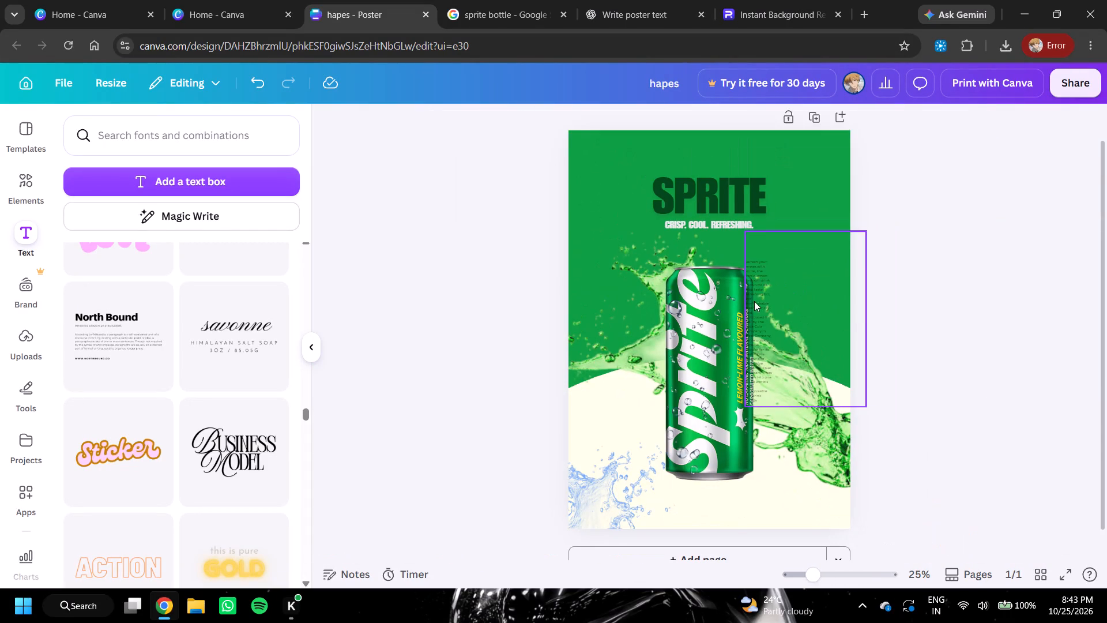
{"action": "left_click_drag", "start_coordinate": [754, 301], "coordinate": [786, 270]}
{"action": "left_click_drag", "start_coordinate": [787, 266], "coordinate": [799, 249]}
{"action": "left_click_drag", "start_coordinate": [799, 249], "coordinate": [800, 246]}
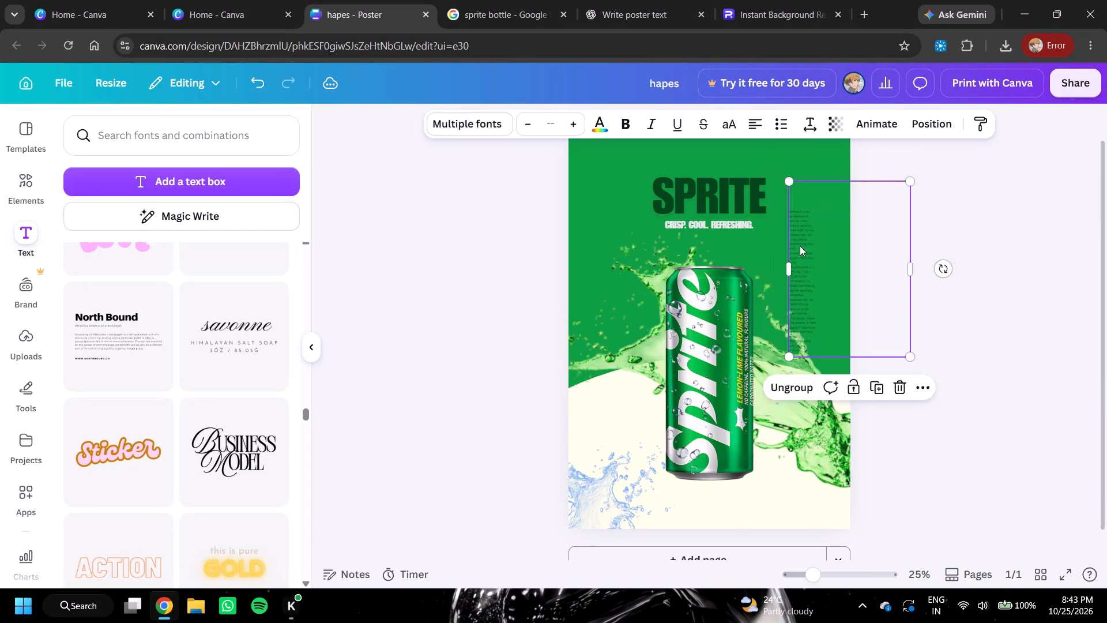
{"action": "left_click_drag", "start_coordinate": [800, 246], "coordinate": [800, 231]}
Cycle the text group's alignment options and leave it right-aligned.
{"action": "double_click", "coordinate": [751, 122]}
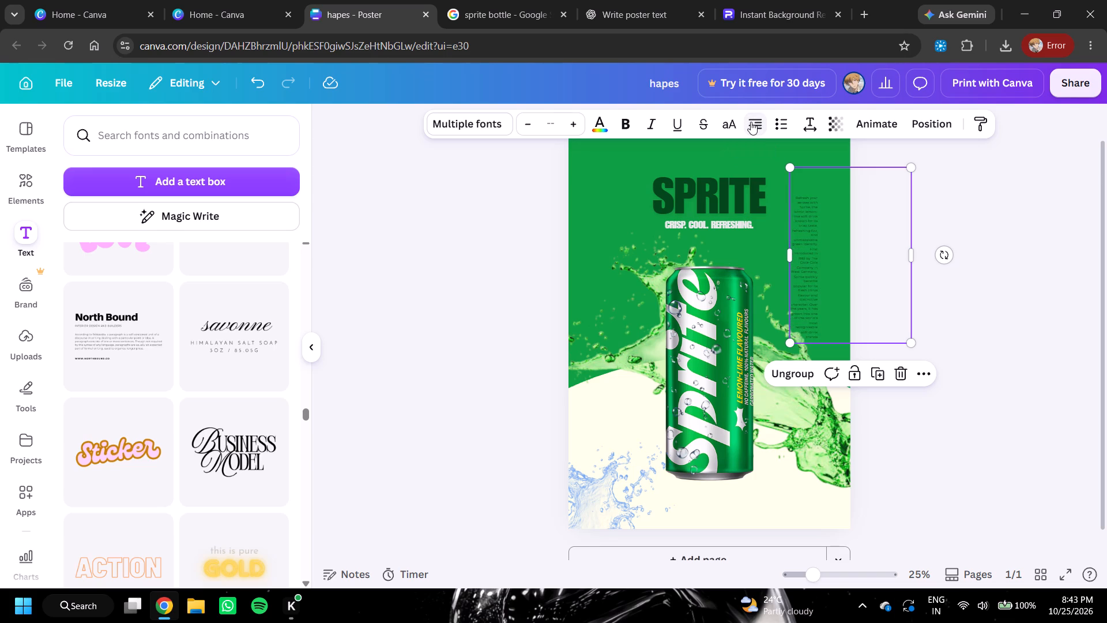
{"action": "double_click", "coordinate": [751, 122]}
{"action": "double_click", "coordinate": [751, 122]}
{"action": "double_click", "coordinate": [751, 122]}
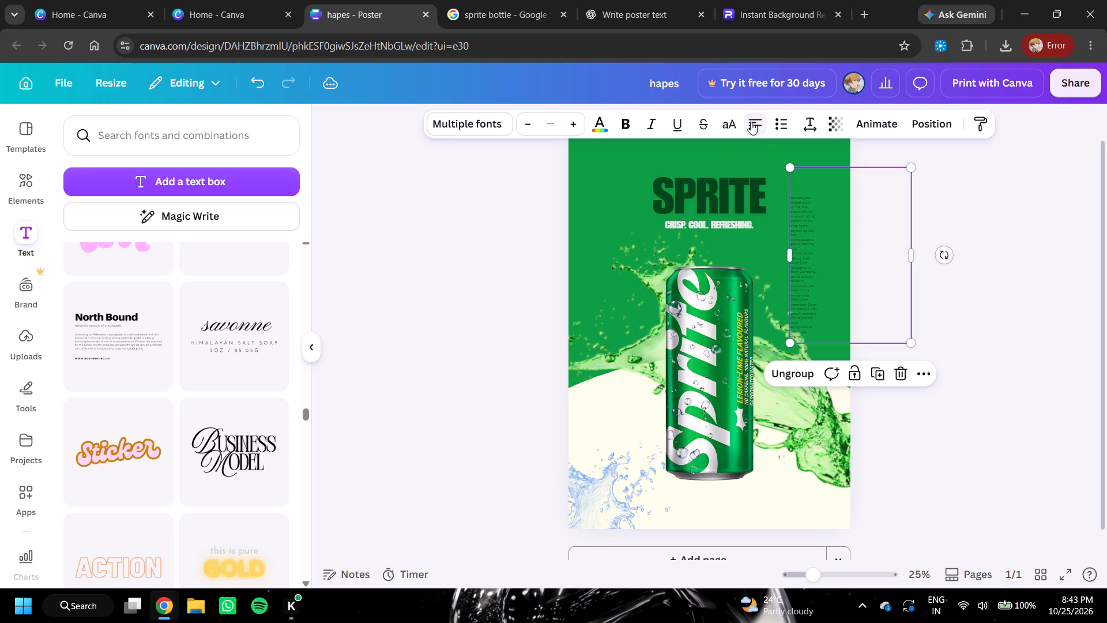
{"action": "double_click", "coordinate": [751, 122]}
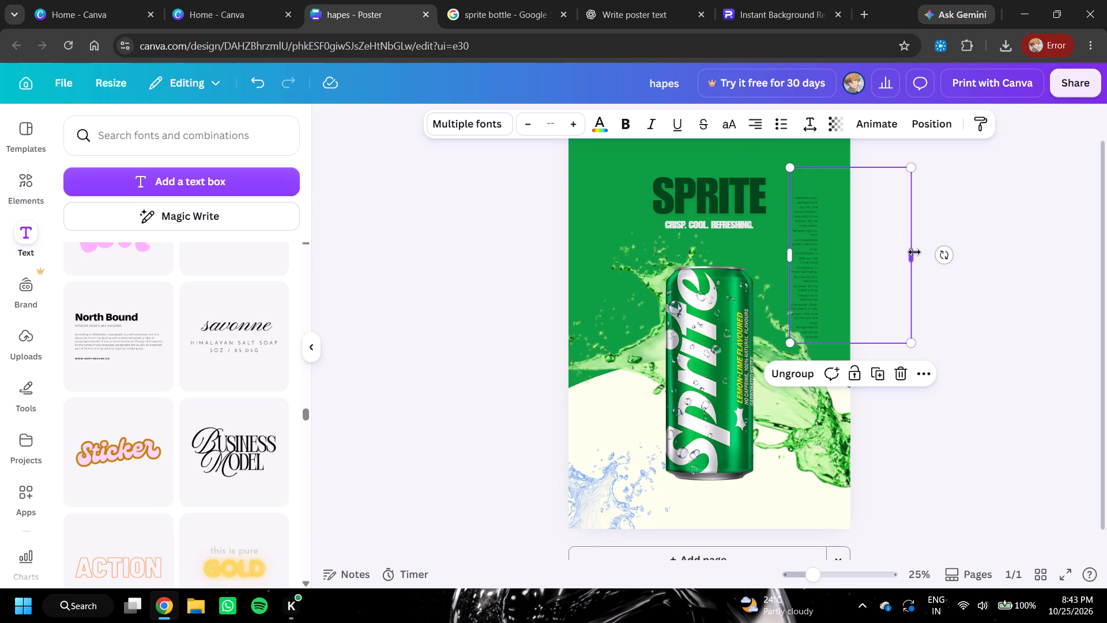
Narrow the paragraph group's frame so its text reflows, and nudge the group slightly toward the poster's right edge.
{"action": "left_click_drag", "start_coordinate": [914, 252], "coordinate": [819, 262]}
{"action": "left_click", "coordinate": [819, 262]}
{"action": "left_click_drag", "start_coordinate": [819, 262], "coordinate": [883, 230]}
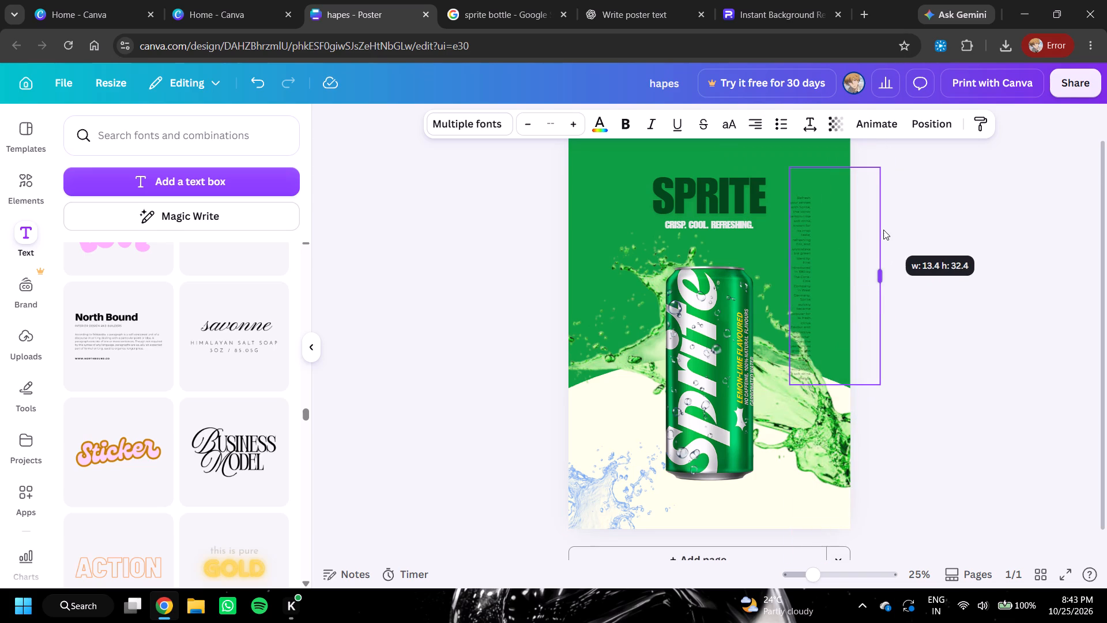
{"action": "left_click_drag", "start_coordinate": [883, 230], "coordinate": [894, 227]}
{"action": "left_click", "coordinate": [894, 227]}
{"action": "left_click_drag", "start_coordinate": [839, 254], "coordinate": [849, 256]}
{"action": "left_click", "coordinate": [849, 256]}
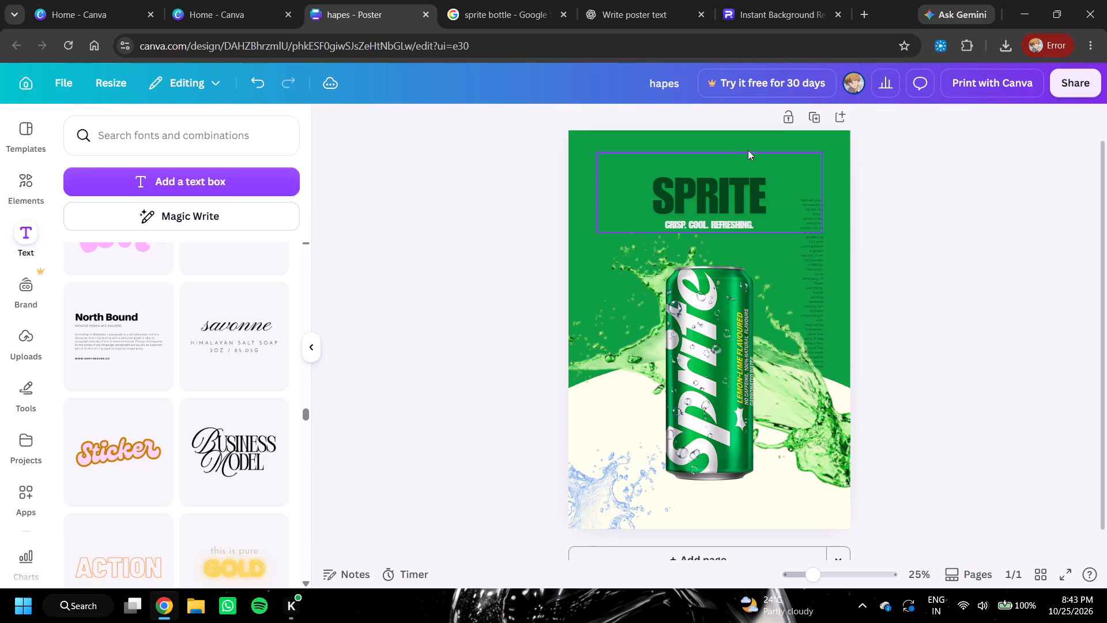
Select the paragraph inside the group and centre-align its text.
{"action": "double_click", "coordinate": [816, 246]}
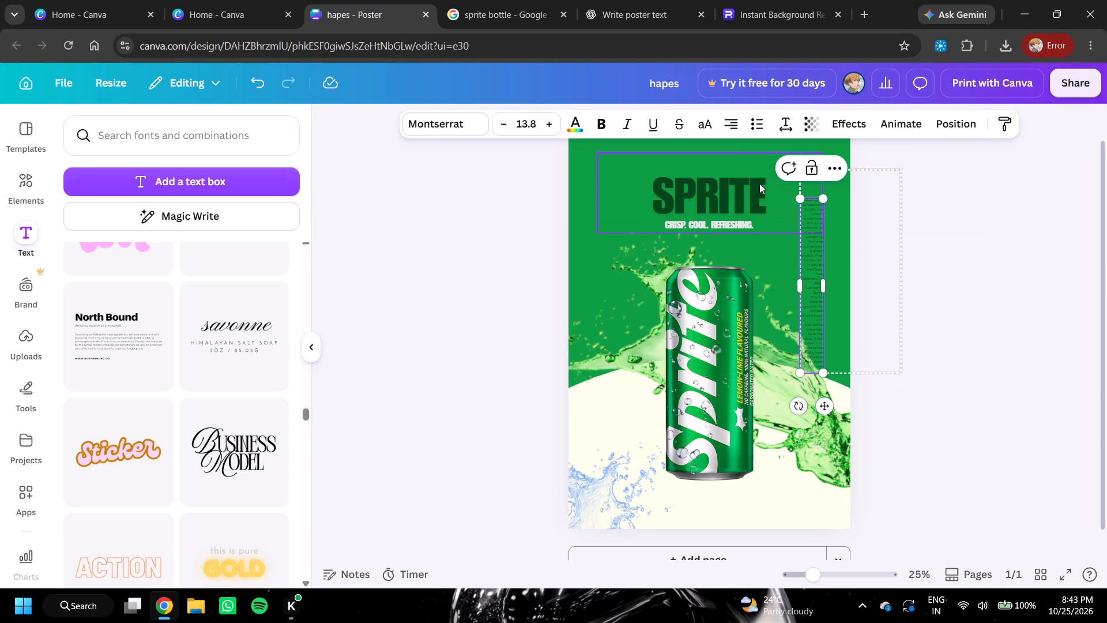
{"action": "double_click", "coordinate": [728, 126]}
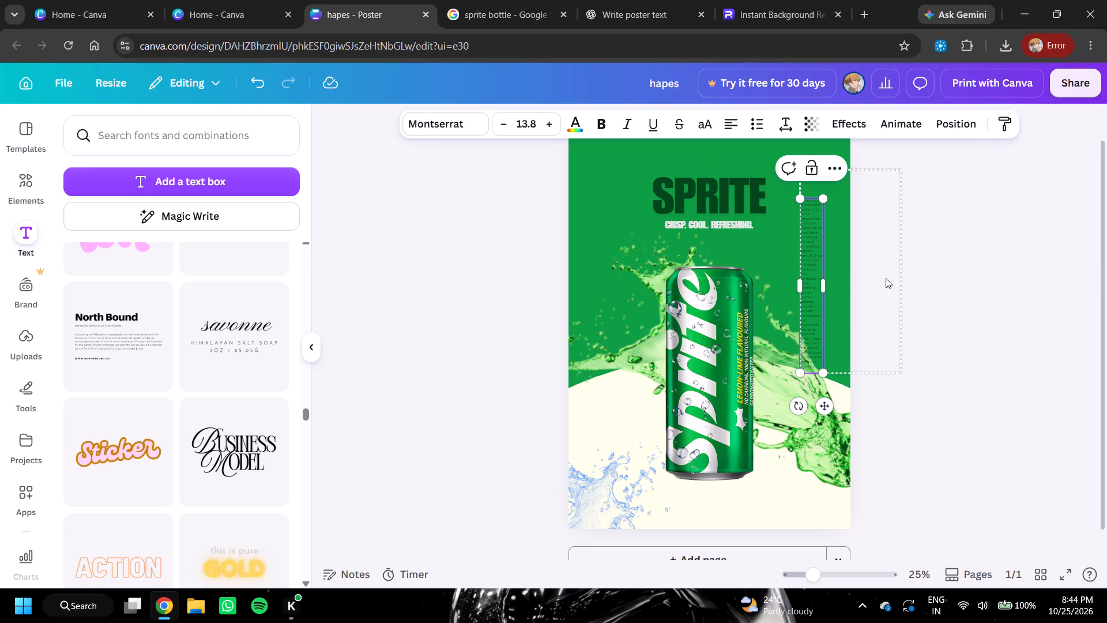
{"action": "left_click", "coordinate": [967, 261]}
Widen the paragraph column slightly and reposition it immediately right of the SPRITE heading.
{"action": "left_click_drag", "start_coordinate": [807, 287], "coordinate": [799, 269]}
{"action": "left_click", "coordinate": [799, 269]}
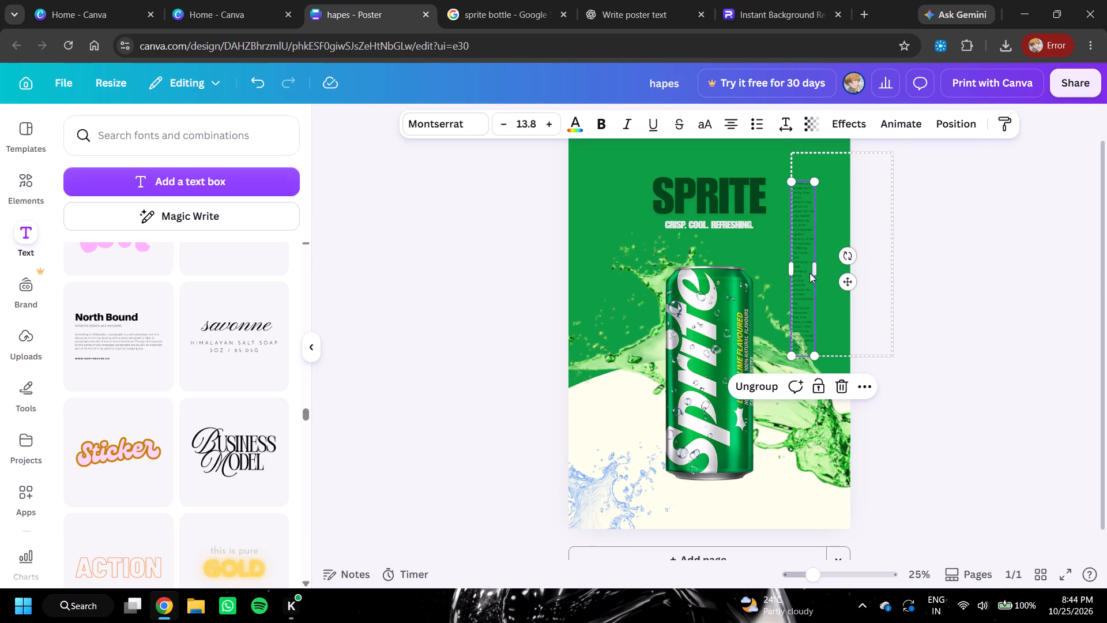
{"action": "left_click_drag", "start_coordinate": [817, 268], "coordinate": [846, 266]}
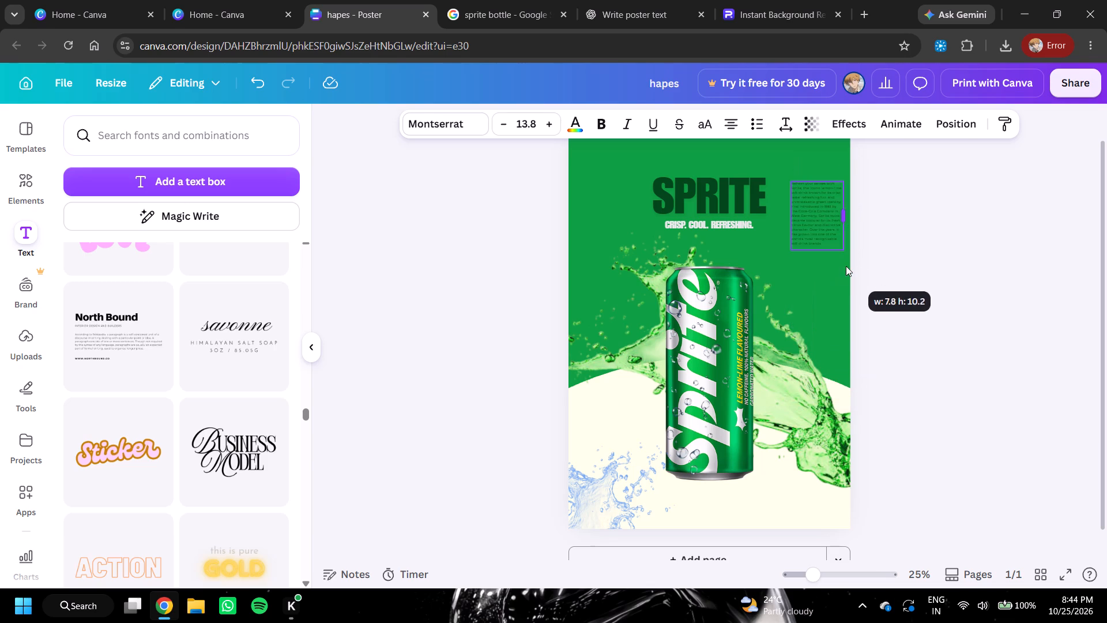
{"action": "left_click_drag", "start_coordinate": [846, 266], "coordinate": [824, 305]}
{"action": "left_click", "coordinate": [824, 305]}
{"action": "left_click_drag", "start_coordinate": [804, 254], "coordinate": [802, 253]}
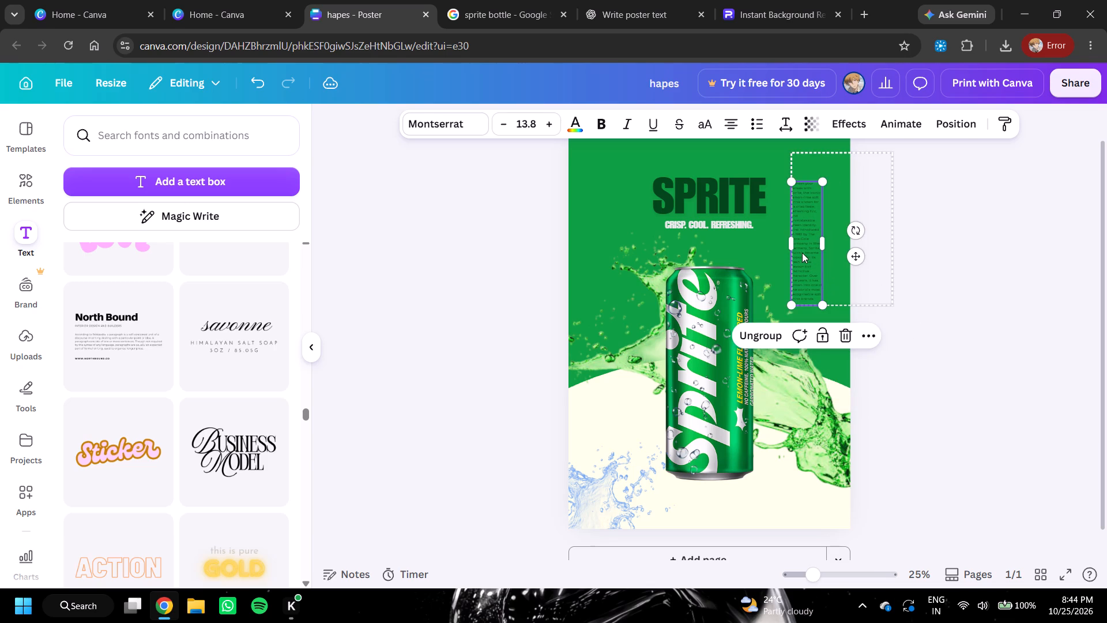
{"action": "left_click_drag", "start_coordinate": [802, 253], "coordinate": [778, 252]}
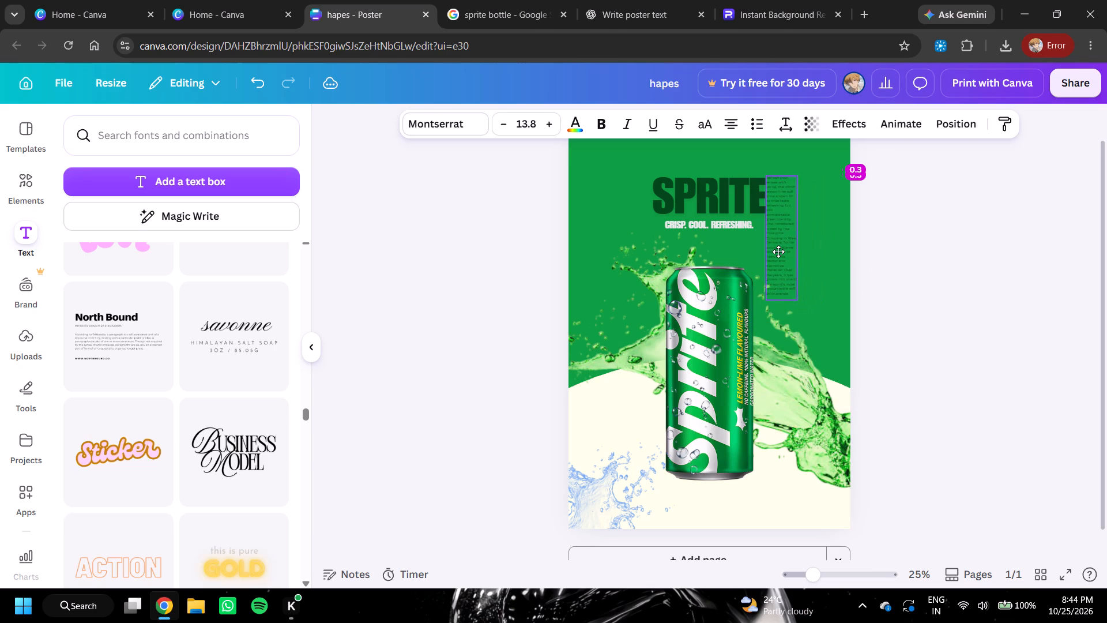
{"action": "left_click_drag", "start_coordinate": [778, 252], "coordinate": [782, 252]}
{"action": "left_click", "coordinate": [782, 252]}
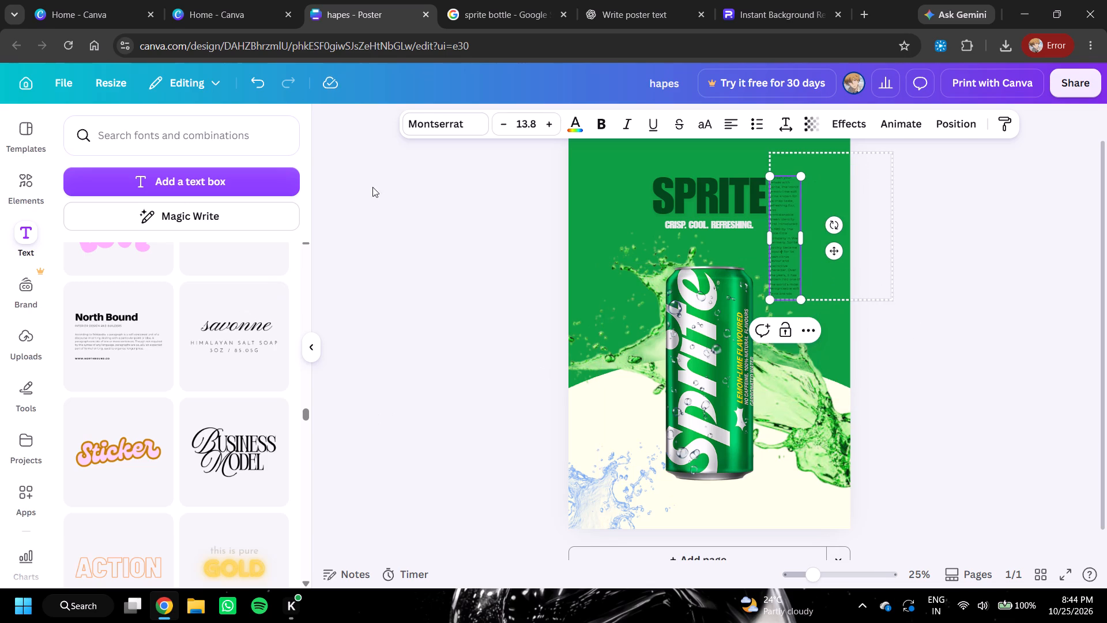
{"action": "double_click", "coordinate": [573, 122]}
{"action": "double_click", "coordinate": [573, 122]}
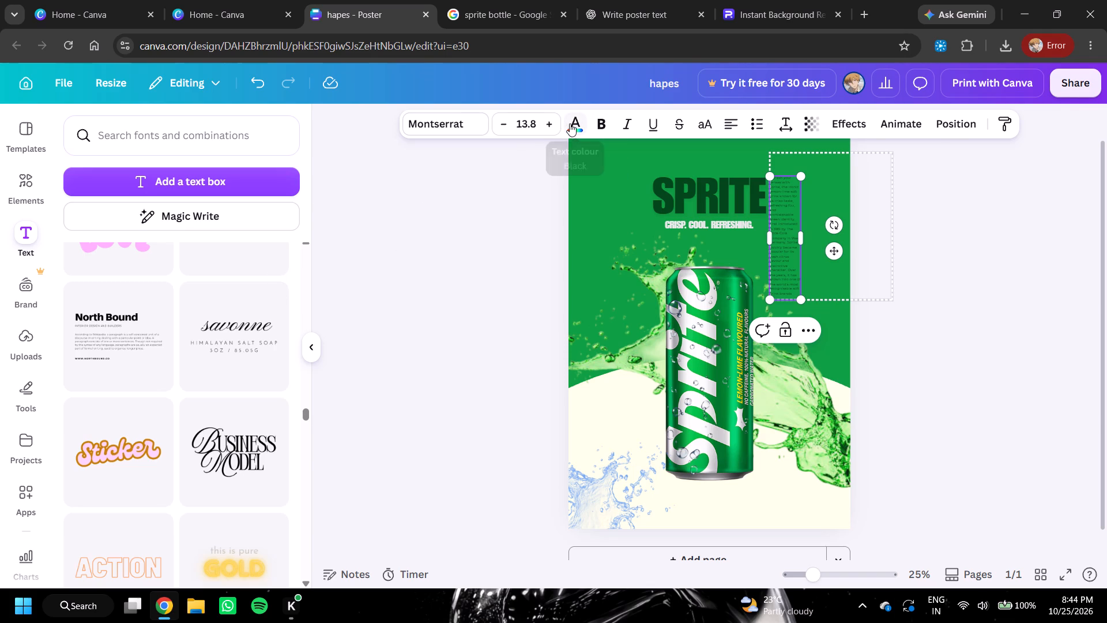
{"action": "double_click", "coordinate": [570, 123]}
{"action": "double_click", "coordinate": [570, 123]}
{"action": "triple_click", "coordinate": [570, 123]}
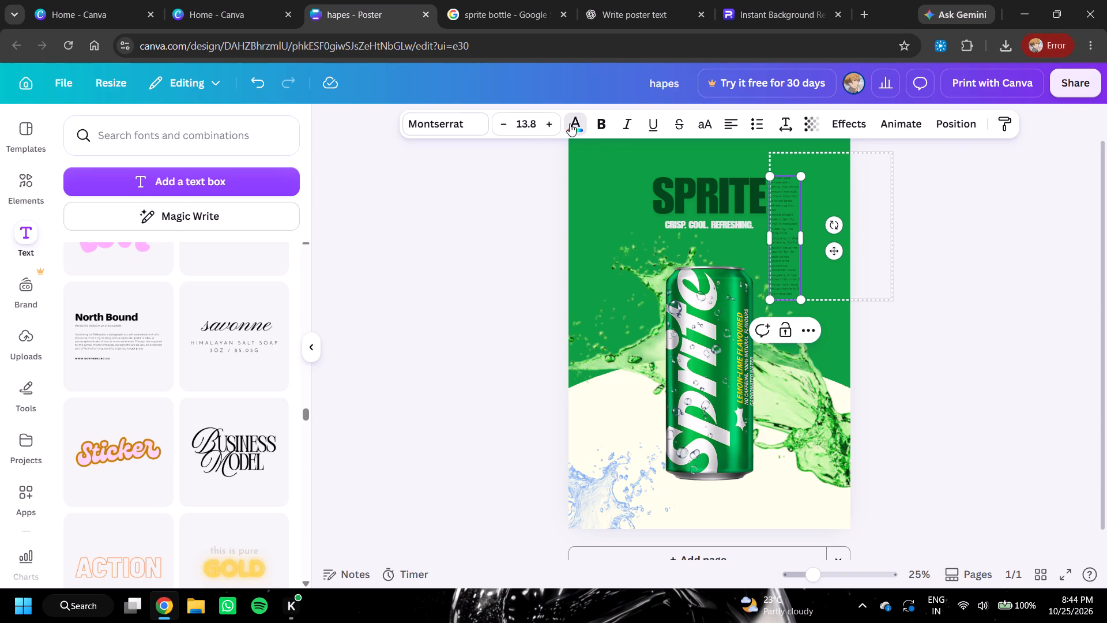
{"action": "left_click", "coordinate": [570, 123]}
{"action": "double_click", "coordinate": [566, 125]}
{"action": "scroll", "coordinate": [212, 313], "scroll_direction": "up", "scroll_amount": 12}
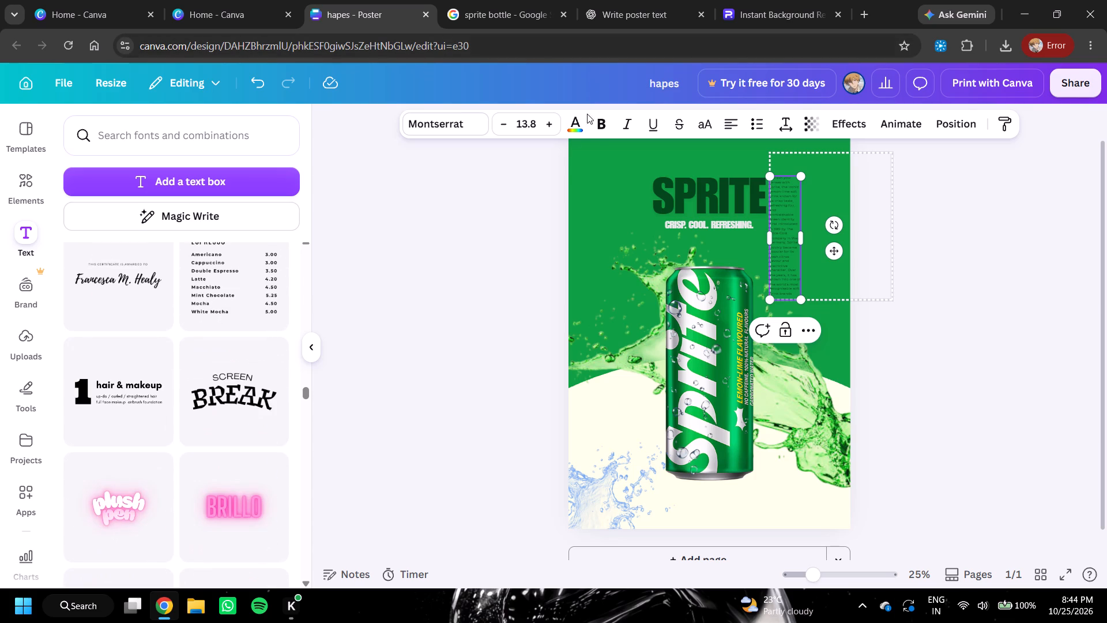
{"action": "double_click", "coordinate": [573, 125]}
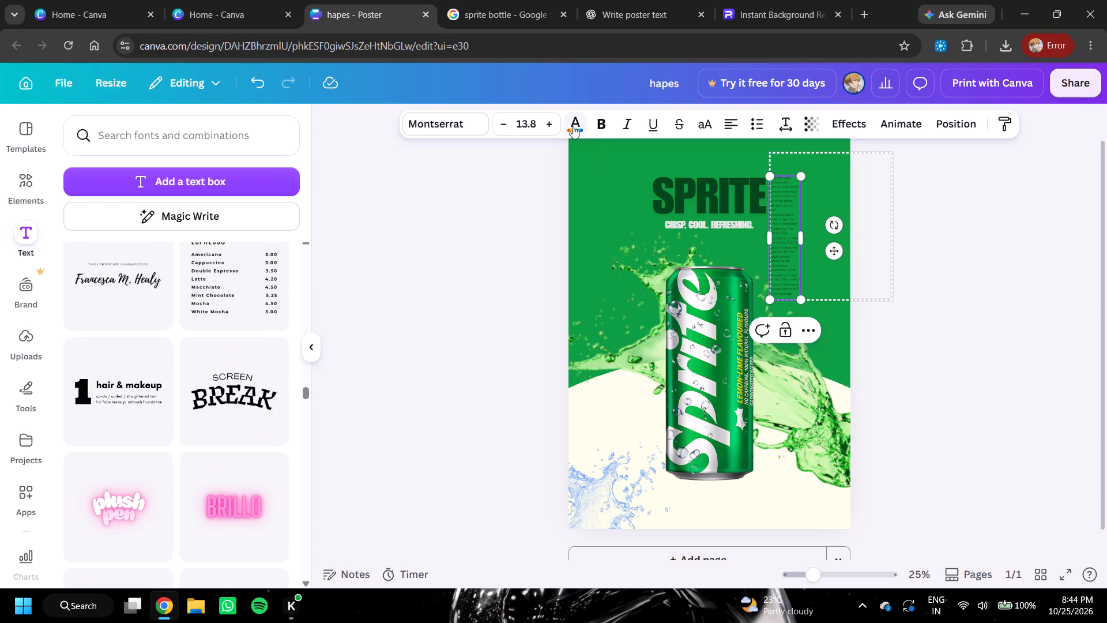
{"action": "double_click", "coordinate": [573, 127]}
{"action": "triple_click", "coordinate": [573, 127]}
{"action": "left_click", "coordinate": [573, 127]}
Recolour the whole paragraph beside the SPRITE heading white.
{"action": "triple_click", "coordinate": [784, 232]}
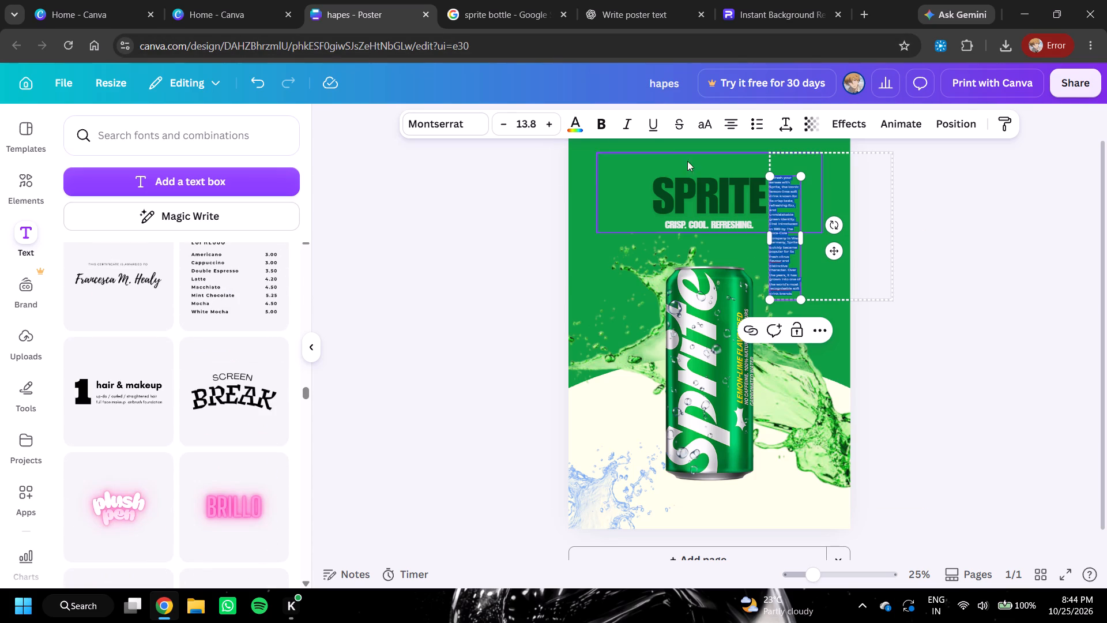
{"action": "left_click", "coordinate": [577, 123]}
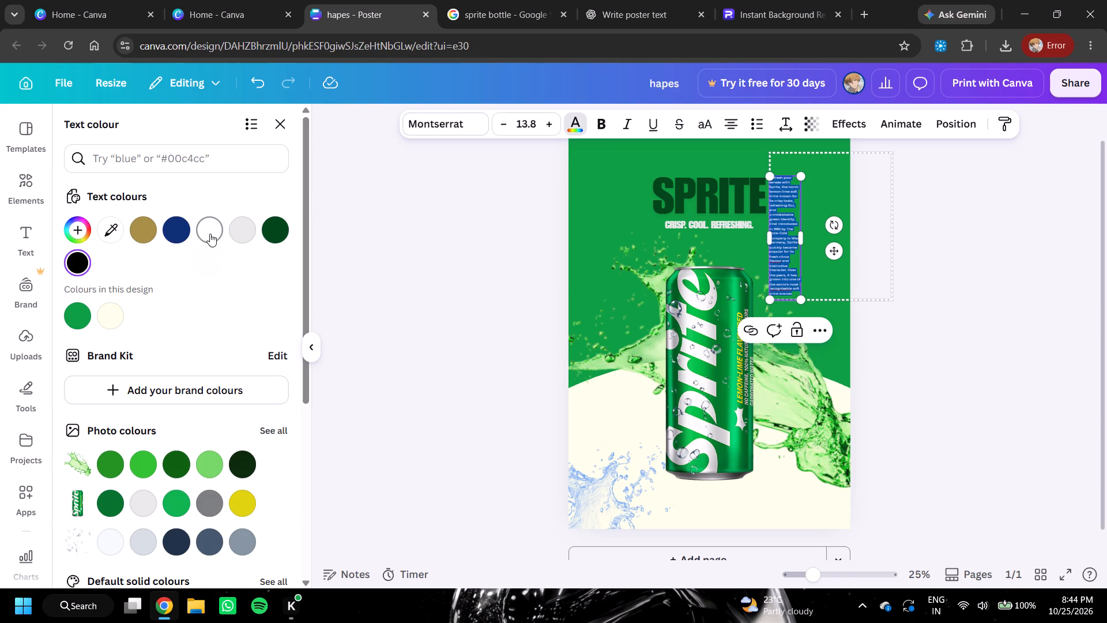
{"action": "left_click", "coordinate": [210, 234]}
{"action": "left_click", "coordinate": [435, 265]}
{"action": "left_click", "coordinate": [435, 265]}
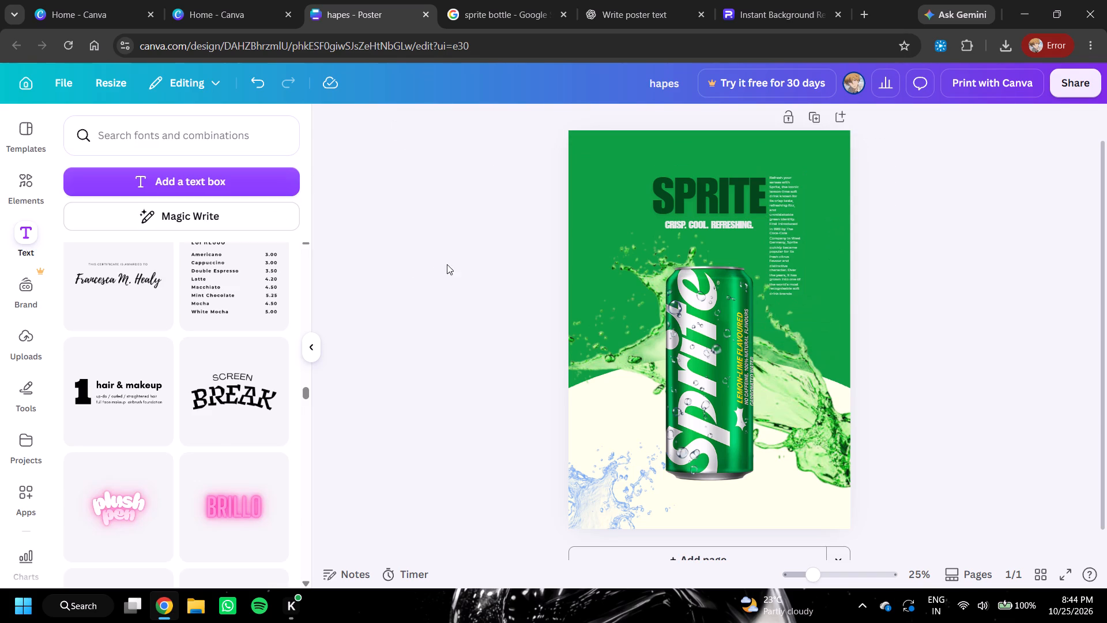
Nudge the paragraph group slightly down and away from the SPRITE heading.
{"action": "left_click", "coordinate": [784, 234]}
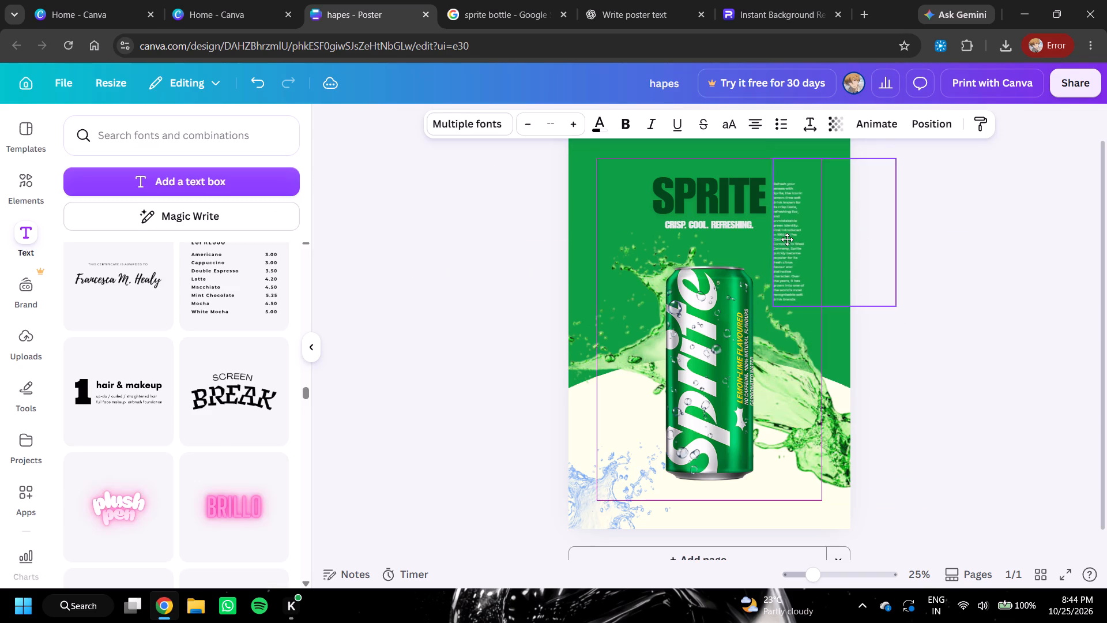
{"action": "left_click", "coordinate": [986, 256]}
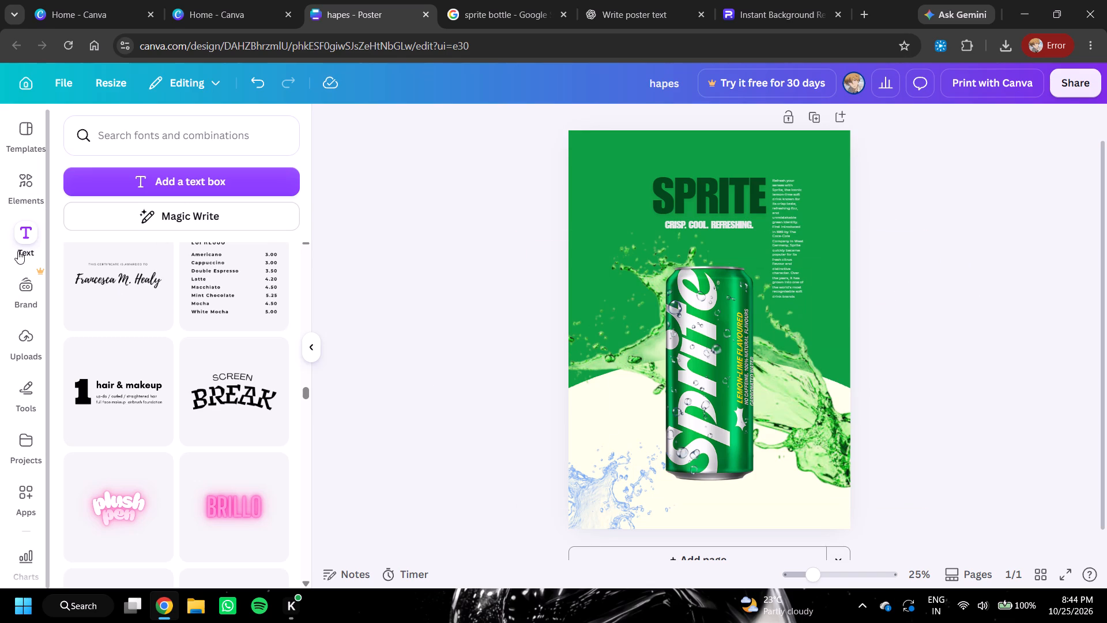
Replace the elements search term with "ice cubes" and search the graphics.
{"action": "left_click", "coordinate": [26, 196]}
{"action": "left_click_drag", "start_coordinate": [159, 141], "coordinate": [70, 152]}
{"action": "left_click", "coordinate": [70, 152]}
{"action": "key", "text": "BackSpace"}
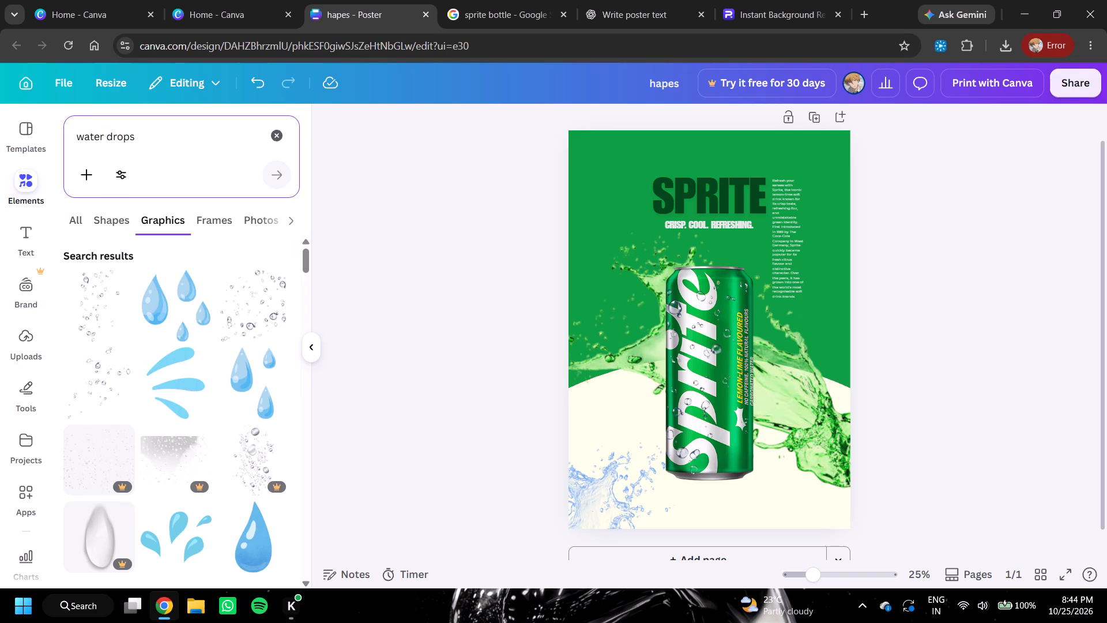
{"action": "left_click", "coordinate": [124, 137]}
{"action": "left_click_drag", "start_coordinate": [149, 138], "coordinate": [148, 137]}
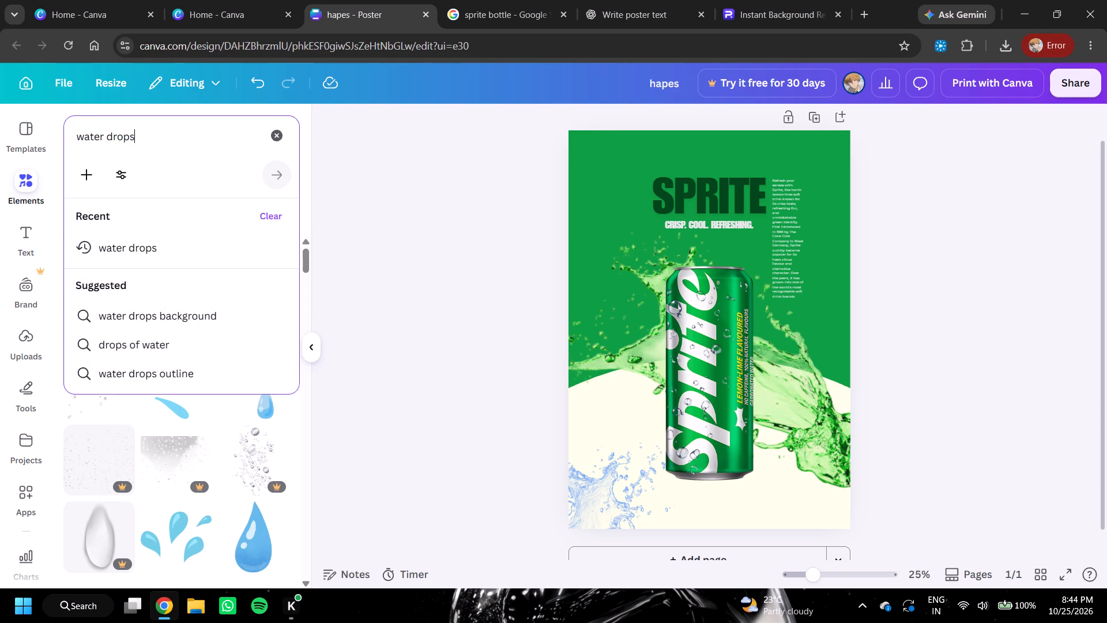
{"action": "left_click_drag", "start_coordinate": [148, 137], "coordinate": [61, 129]}
{"action": "key", "text": "BackSpace"}
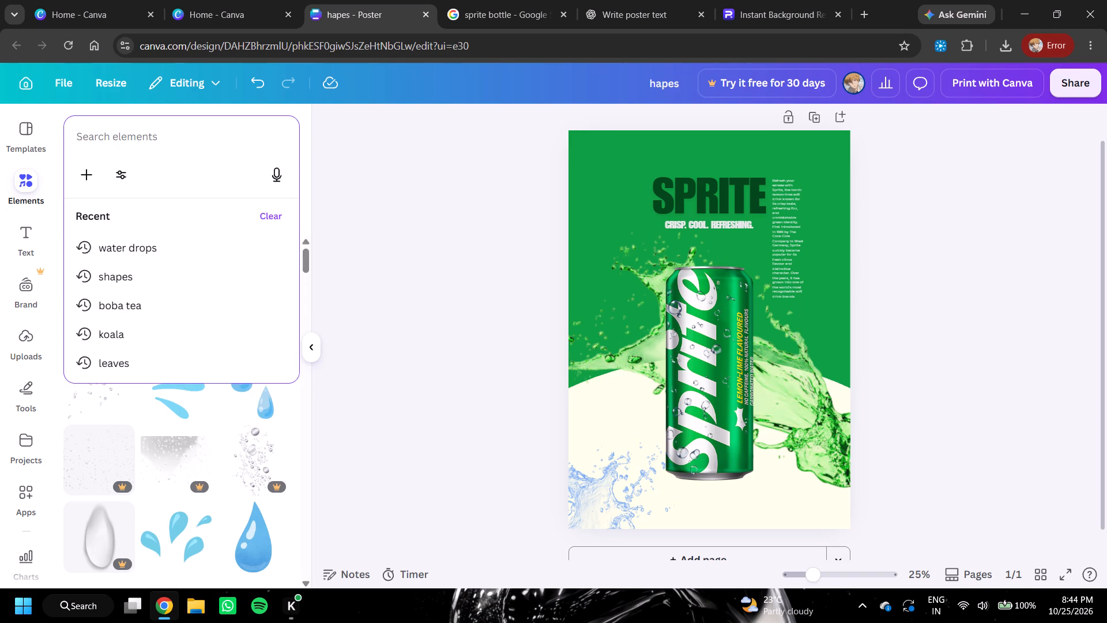
{"action": "type", "text": "ic"}
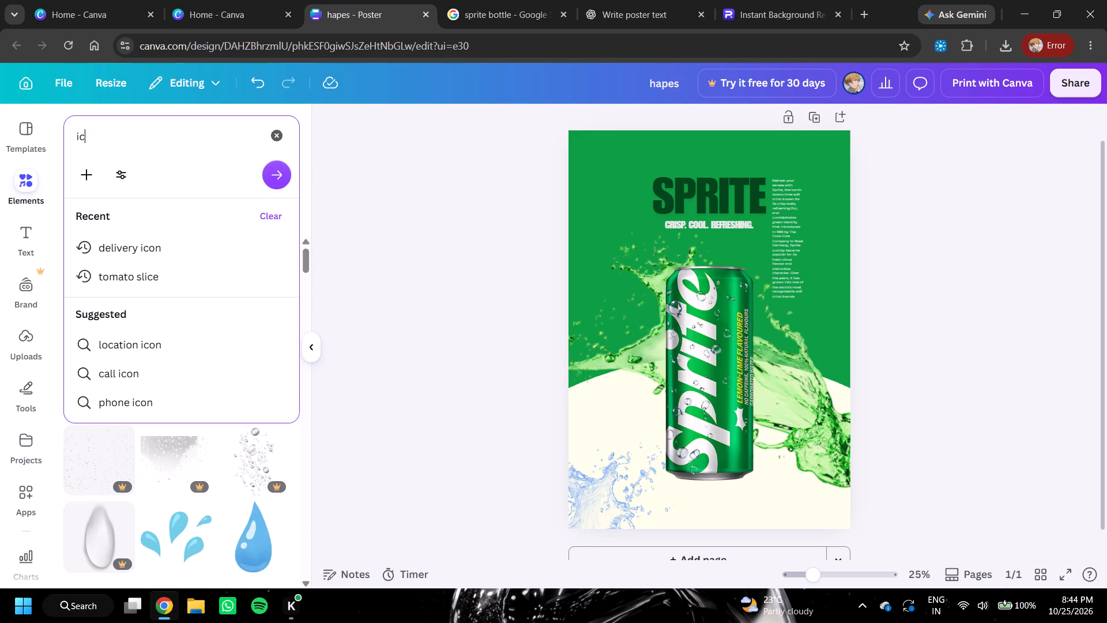
{"action": "type", "text": "e cu"}
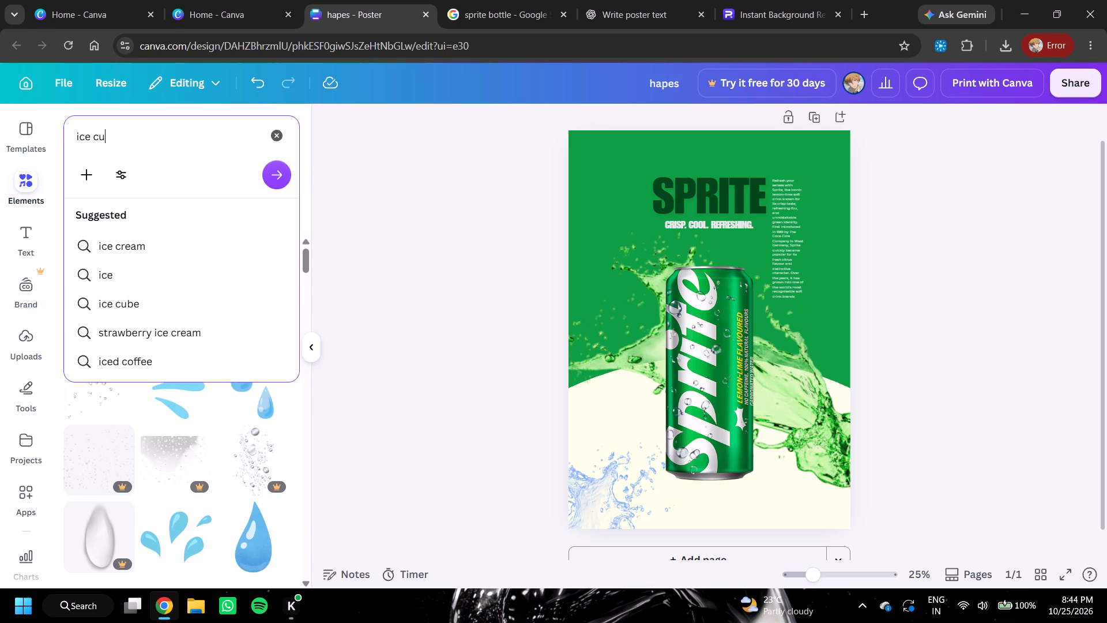
{"action": "type", "text": "bes"}
{"action": "key", "text": "Return"}
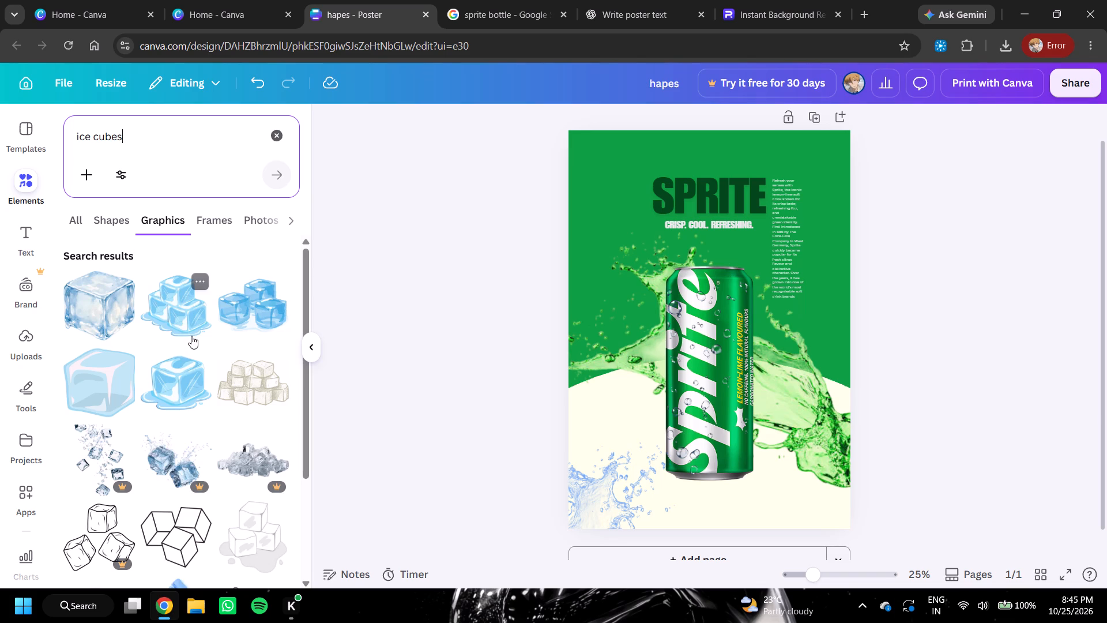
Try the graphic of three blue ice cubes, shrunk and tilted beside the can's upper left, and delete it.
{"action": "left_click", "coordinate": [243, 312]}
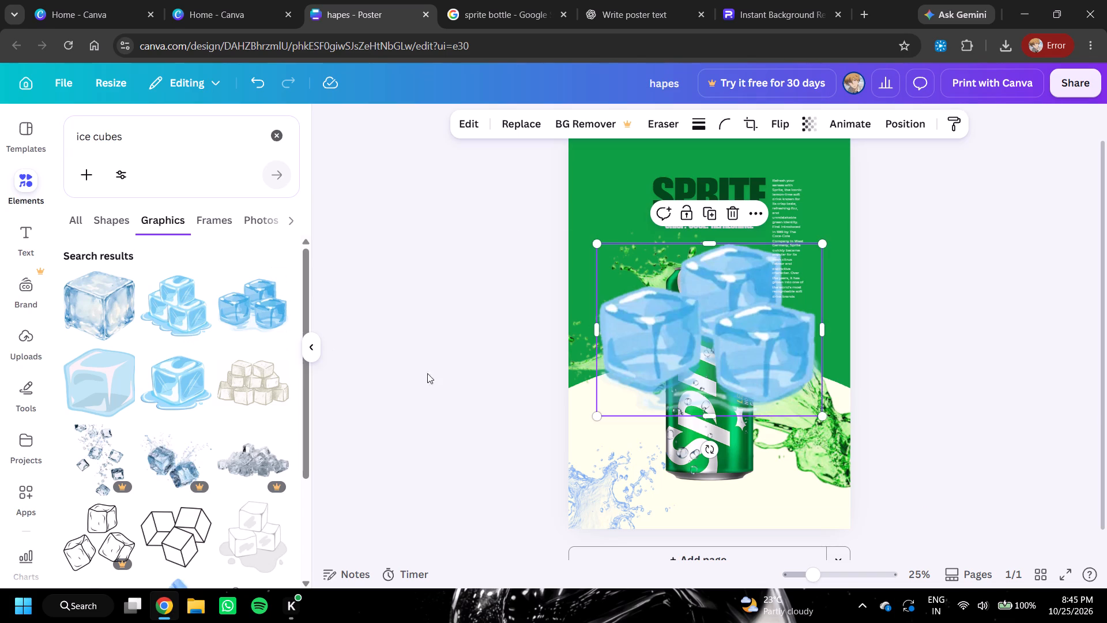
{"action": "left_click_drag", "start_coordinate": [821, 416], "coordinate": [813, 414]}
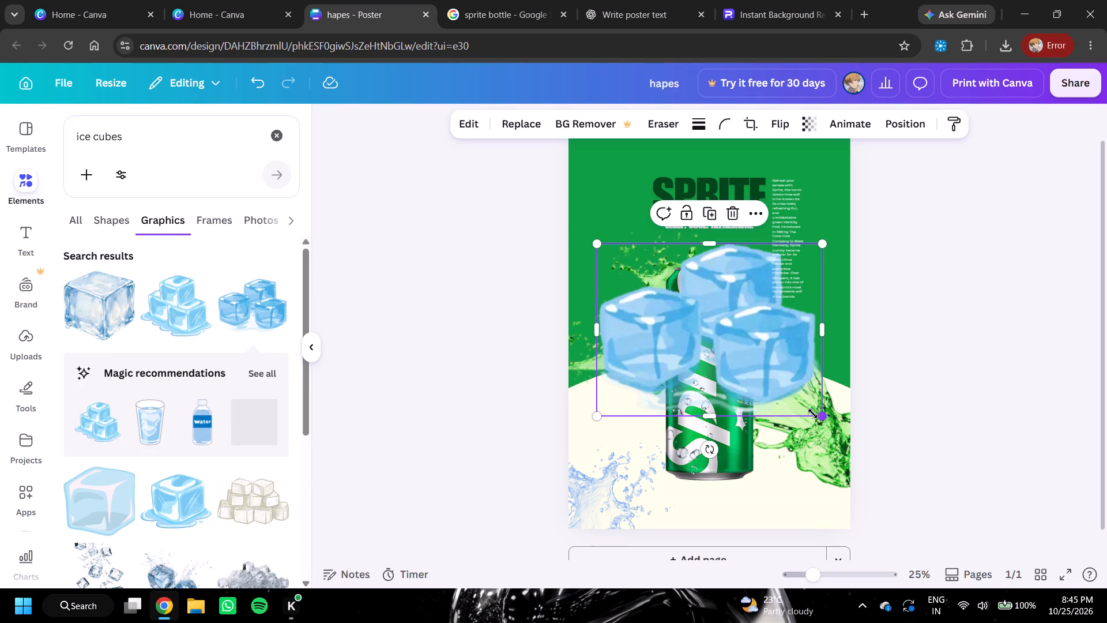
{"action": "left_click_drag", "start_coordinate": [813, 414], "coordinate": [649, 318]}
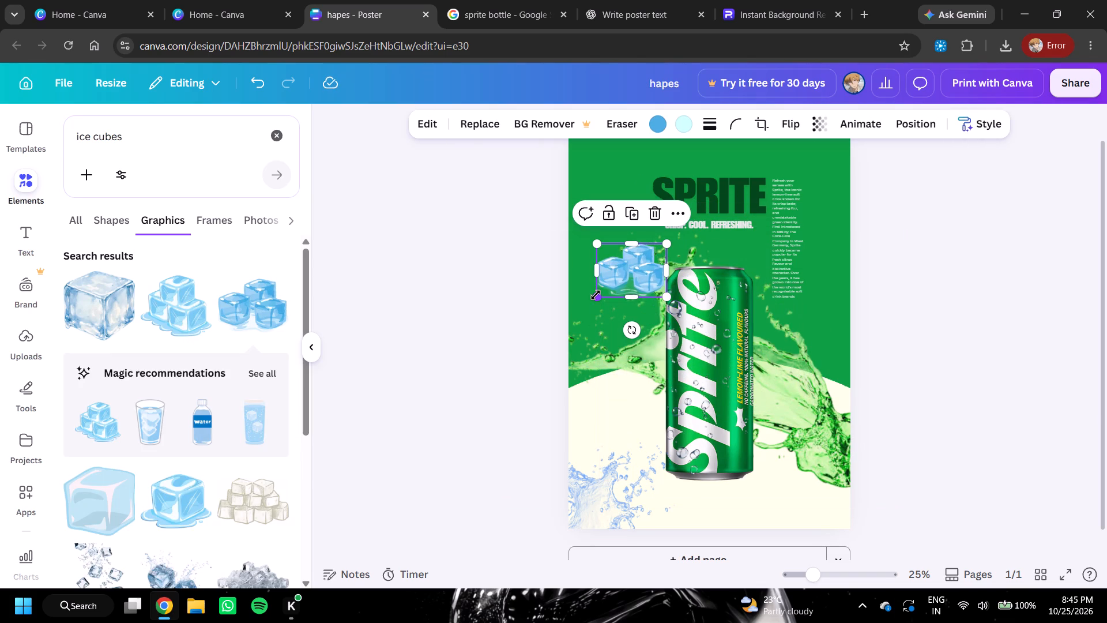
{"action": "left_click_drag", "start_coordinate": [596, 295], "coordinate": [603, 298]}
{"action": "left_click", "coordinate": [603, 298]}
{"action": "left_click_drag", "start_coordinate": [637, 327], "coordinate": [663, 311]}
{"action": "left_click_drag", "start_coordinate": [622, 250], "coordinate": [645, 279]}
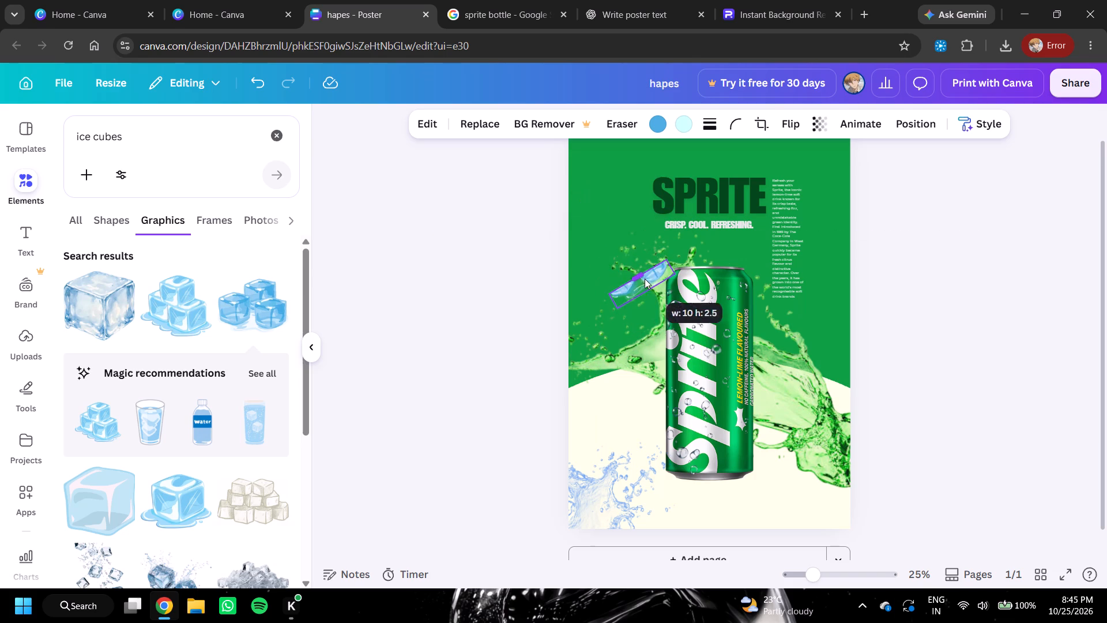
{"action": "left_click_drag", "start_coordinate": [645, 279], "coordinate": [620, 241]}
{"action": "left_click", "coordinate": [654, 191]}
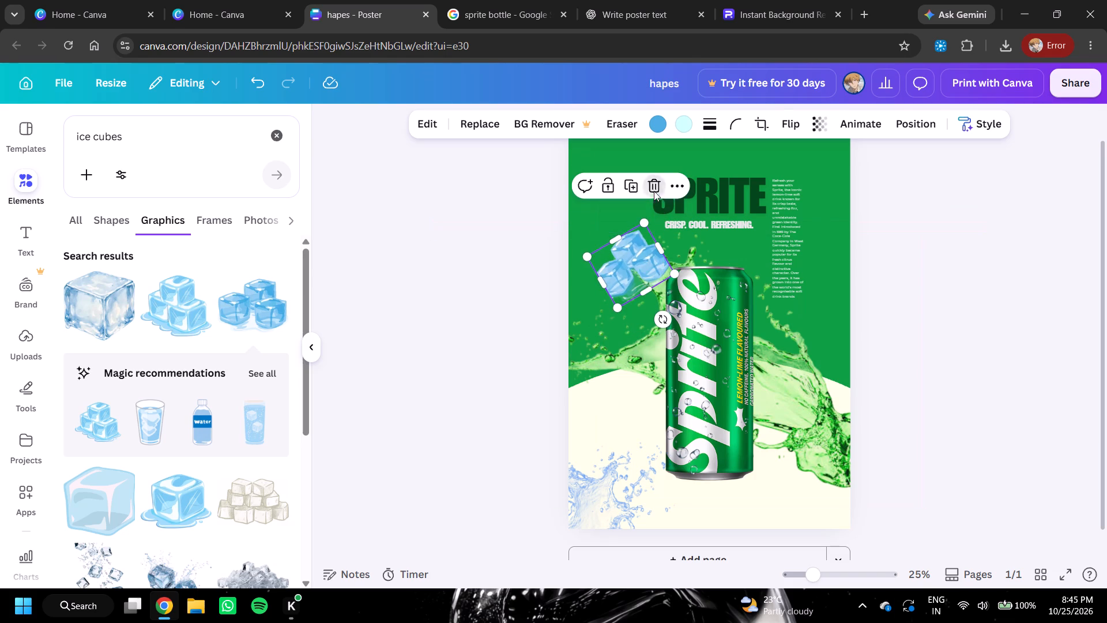
Browse the ice cube graphics, add the single realistic ice cube and shrink it to about a fifth of the poster's width.
{"action": "scroll", "coordinate": [136, 394], "scroll_direction": "down", "scroll_amount": 5}
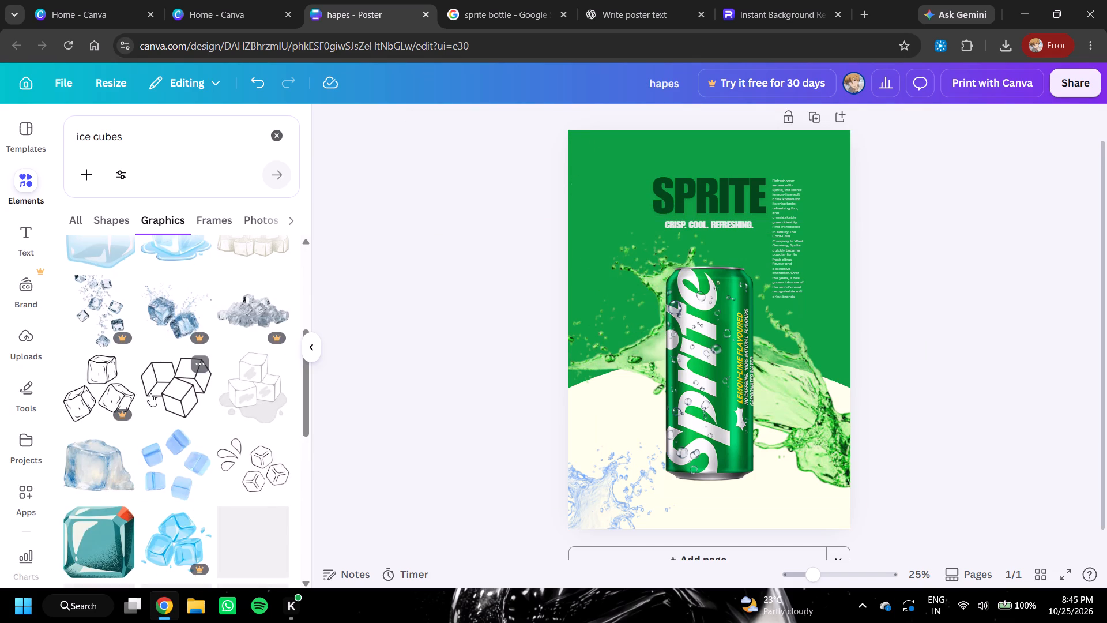
{"action": "scroll", "coordinate": [159, 423], "scroll_direction": "down", "scroll_amount": 1}
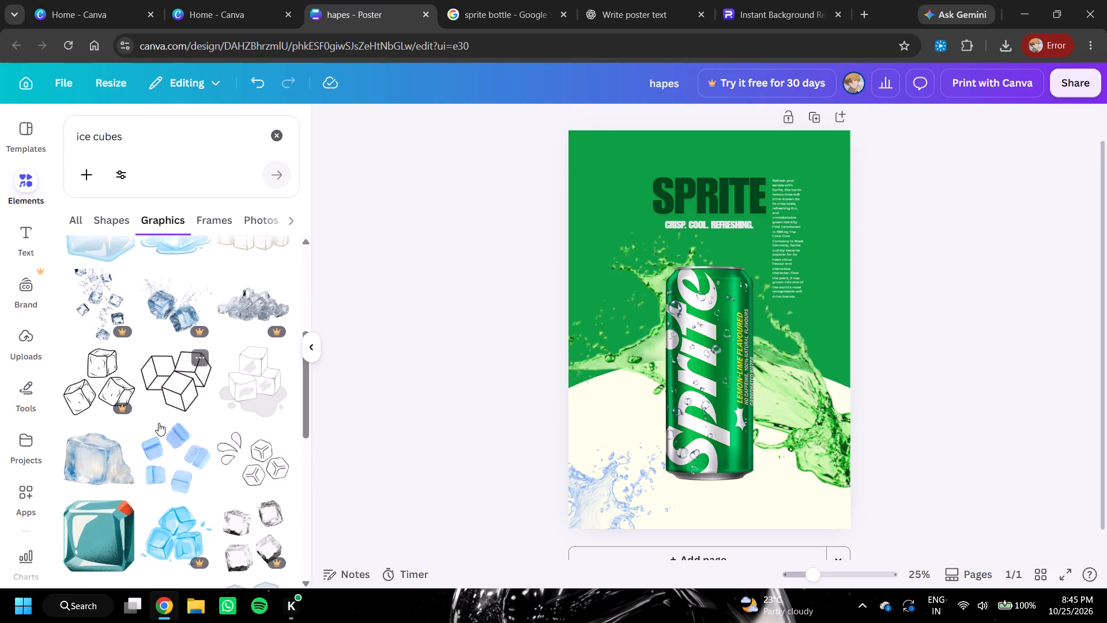
{"action": "scroll", "coordinate": [159, 423], "scroll_direction": "down", "scroll_amount": 4}
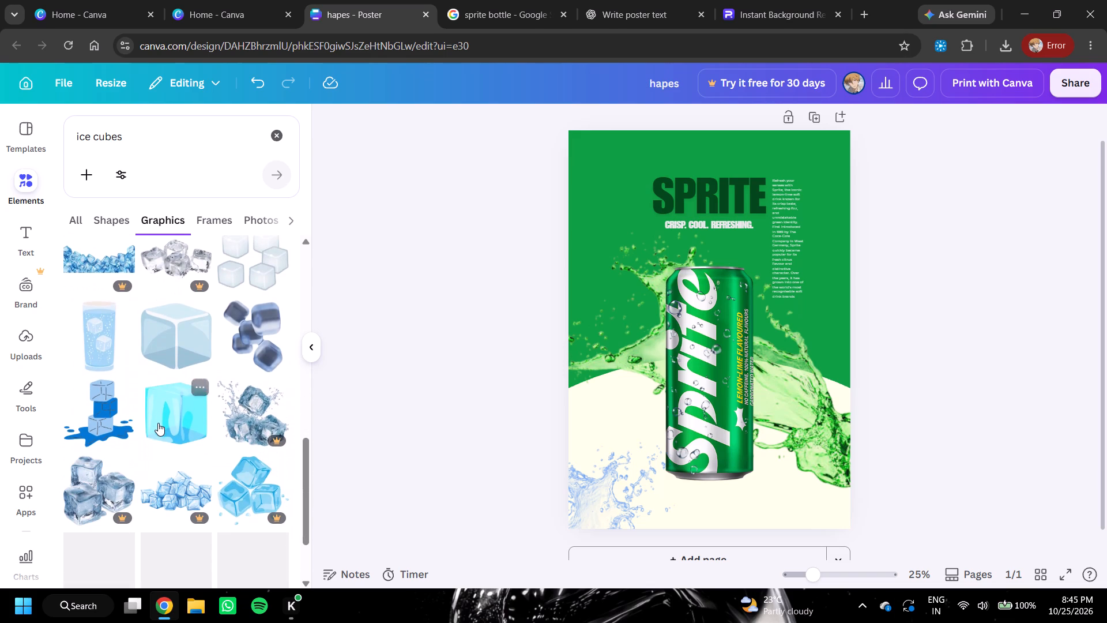
{"action": "scroll", "coordinate": [159, 419], "scroll_direction": "down", "scroll_amount": 4}
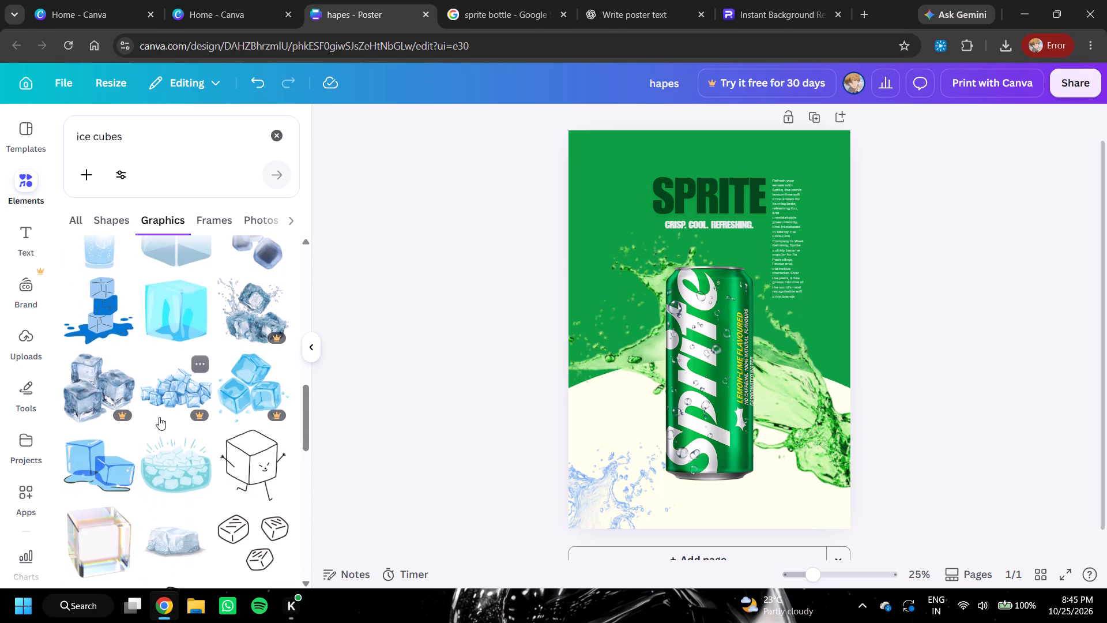
{"action": "scroll", "coordinate": [163, 412], "scroll_direction": "up", "scroll_amount": 11}
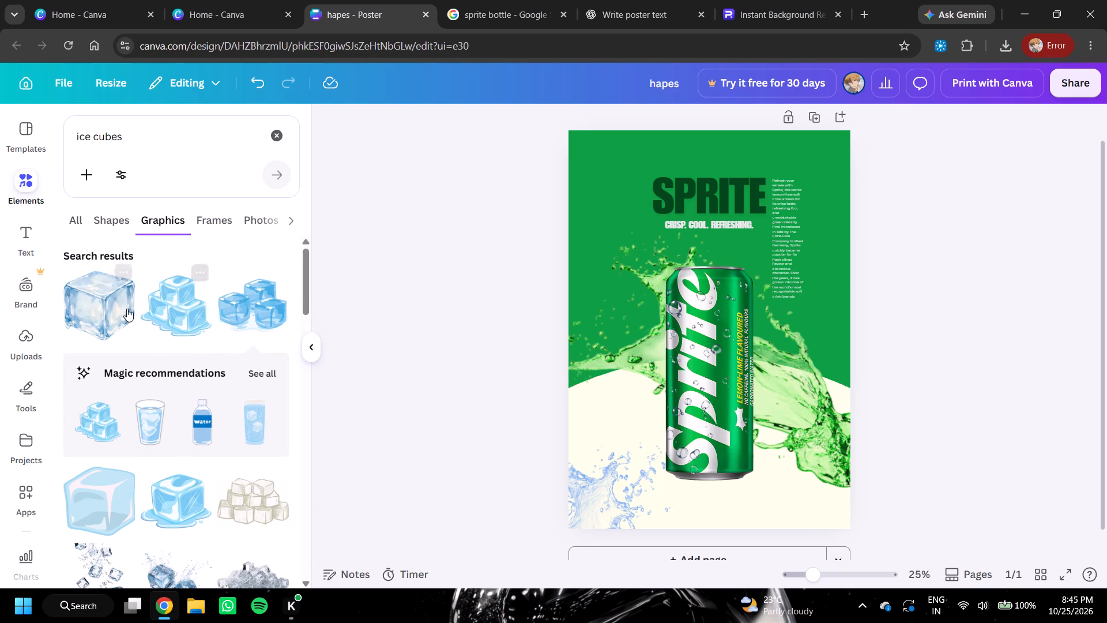
{"action": "left_click", "coordinate": [111, 314]}
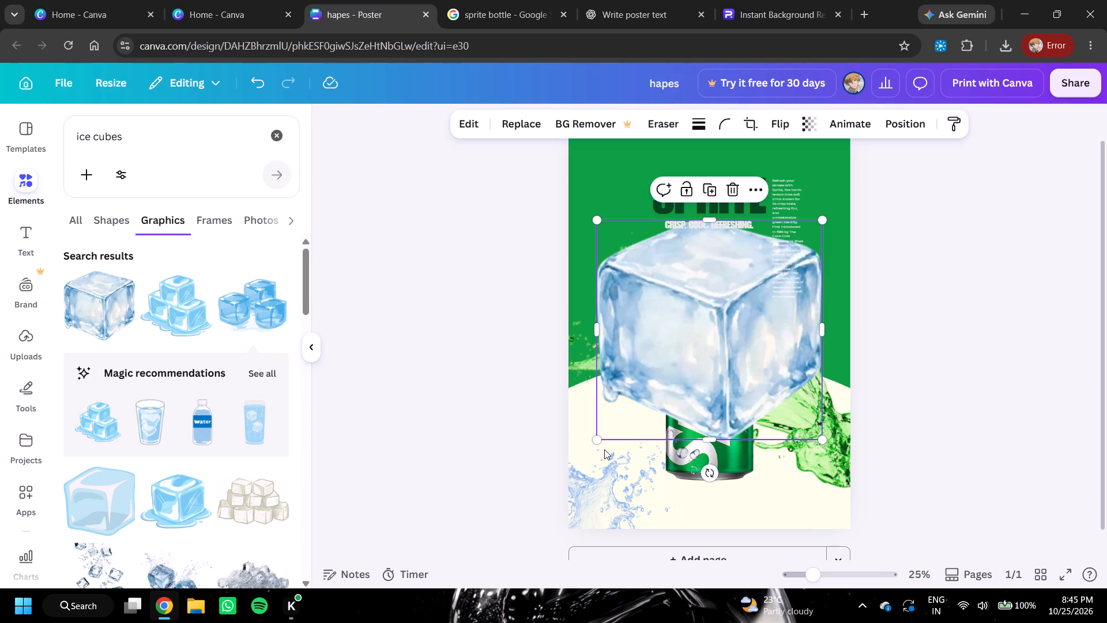
{"action": "left_click_drag", "start_coordinate": [823, 438], "coordinate": [804, 417]}
{"action": "left_click_drag", "start_coordinate": [804, 416], "coordinate": [789, 404]}
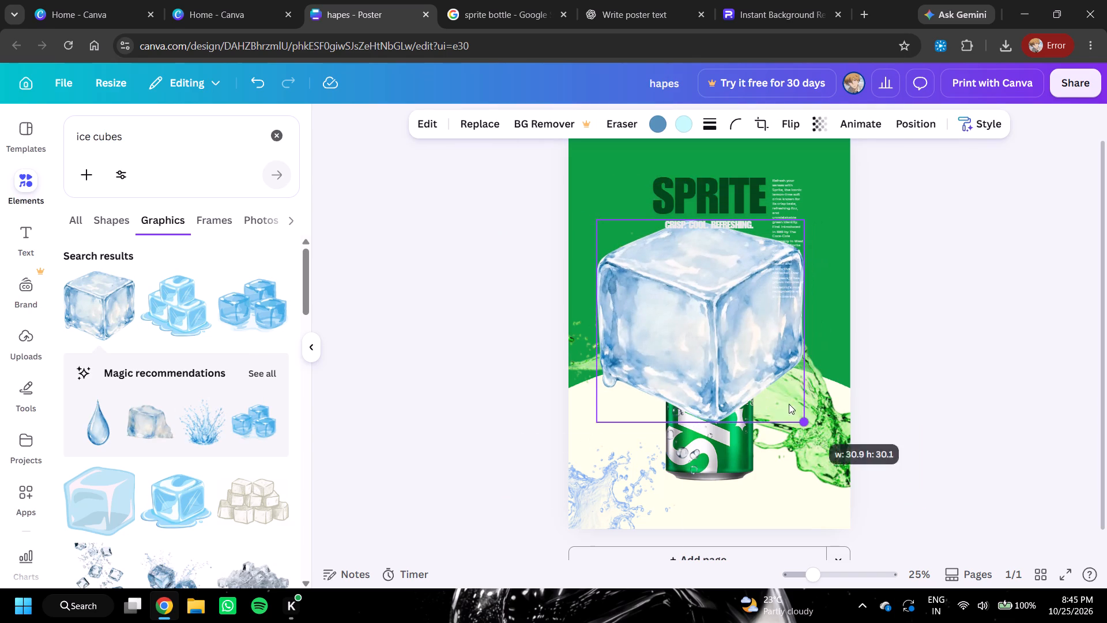
{"action": "left_click_drag", "start_coordinate": [789, 404], "coordinate": [703, 359]}
{"action": "left_click_drag", "start_coordinate": [804, 418], "coordinate": [663, 313]}
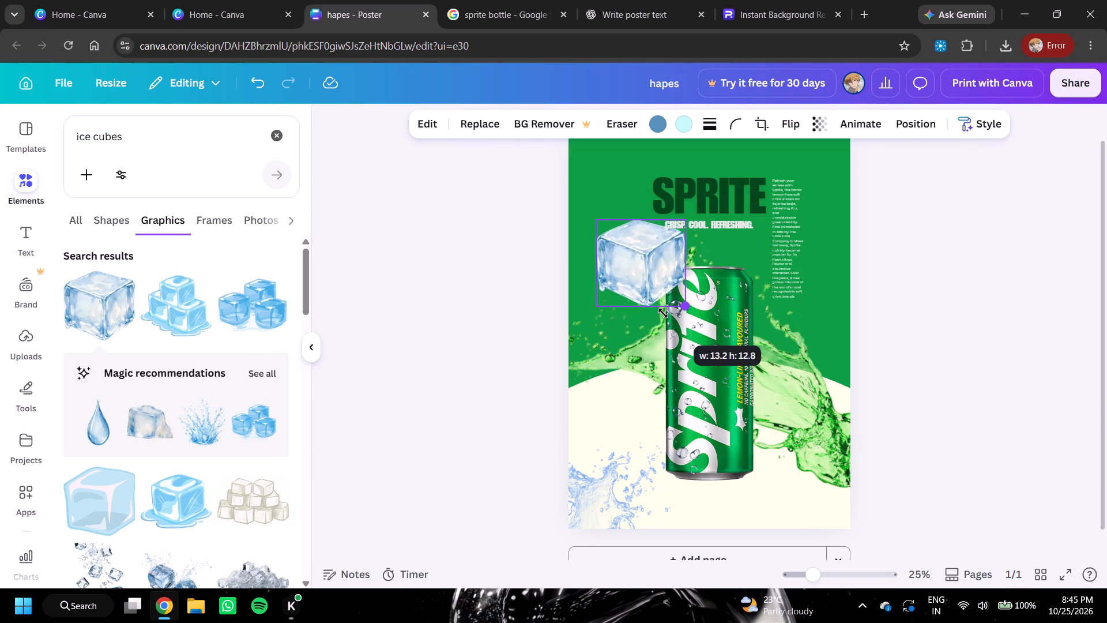
{"action": "left_click_drag", "start_coordinate": [663, 313], "coordinate": [643, 291]}
Tilt the ice cube about -15° and move it to the poster's top-left corner.
{"action": "left_click_drag", "start_coordinate": [624, 304], "coordinate": [639, 301]}
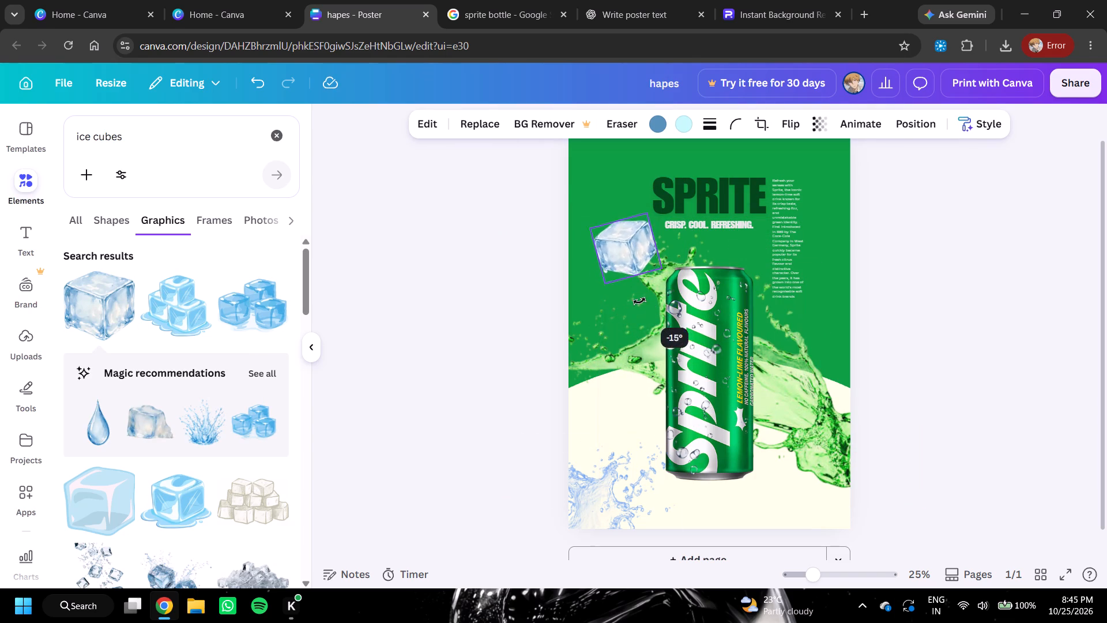
{"action": "left_click_drag", "start_coordinate": [639, 301], "coordinate": [641, 300]}
{"action": "left_click_drag", "start_coordinate": [628, 232], "coordinate": [599, 136]}
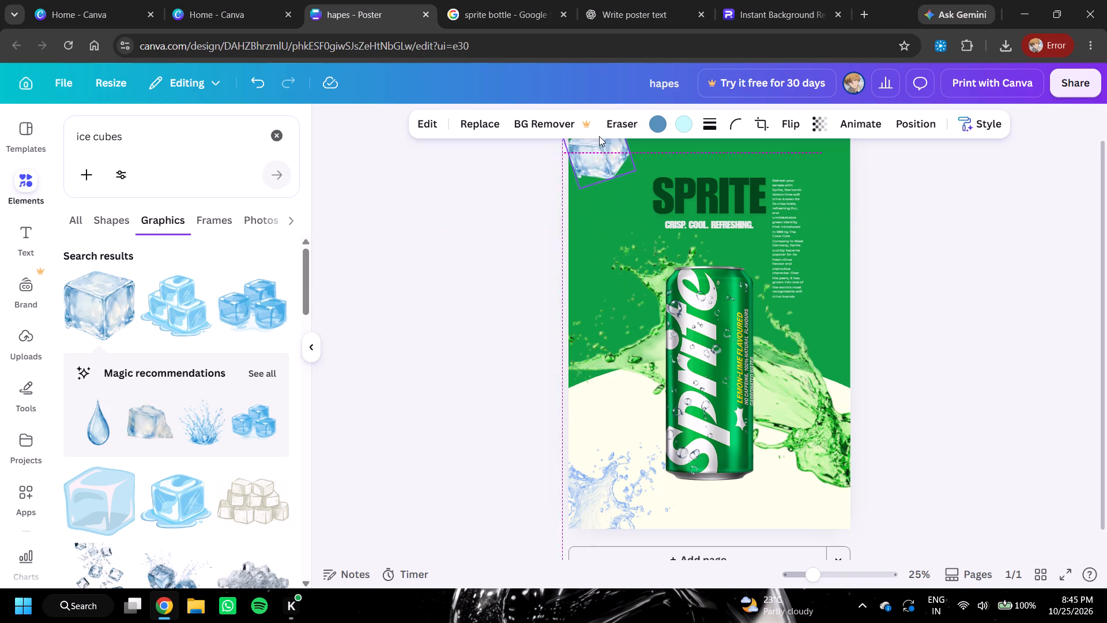
{"action": "left_click_drag", "start_coordinate": [599, 136], "coordinate": [611, 140]}
Add more copies of the realistic ice cube, tilt one and place it over the poster's left edge beside the corner cube.
{"action": "double_click", "coordinate": [77, 308]}
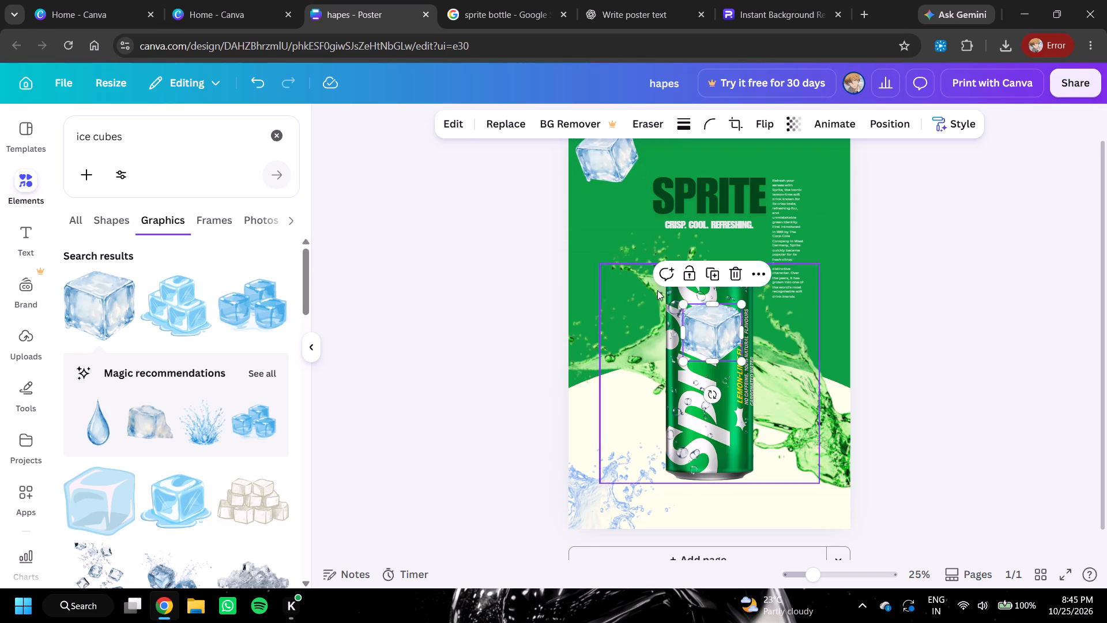
{"action": "left_click_drag", "start_coordinate": [712, 326], "coordinate": [575, 161]}
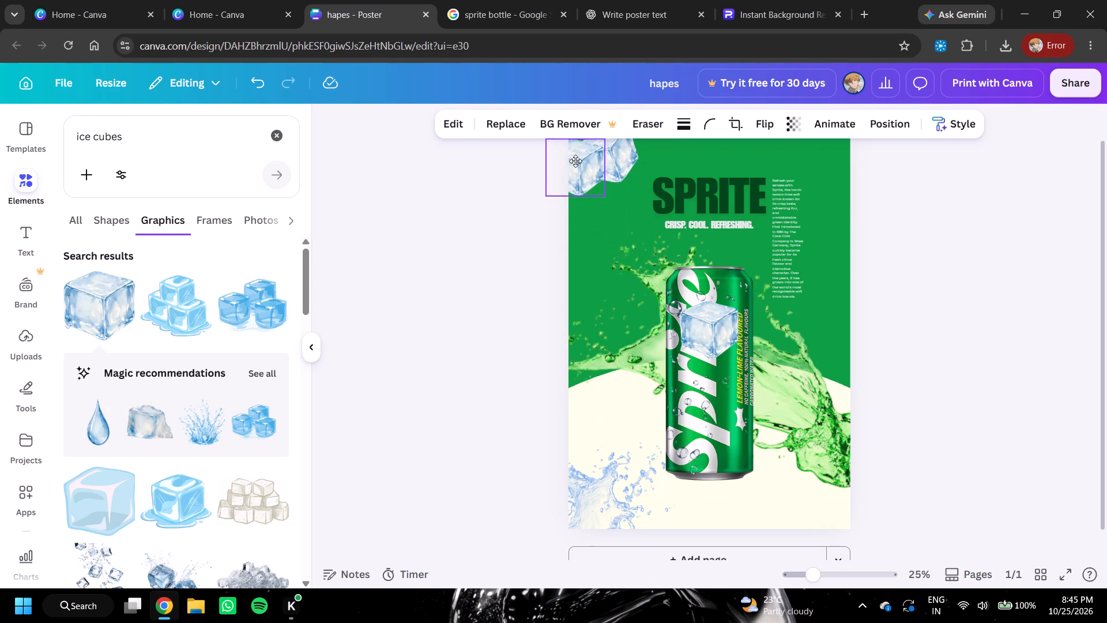
{"action": "left_click_drag", "start_coordinate": [575, 161], "coordinate": [568, 166]}
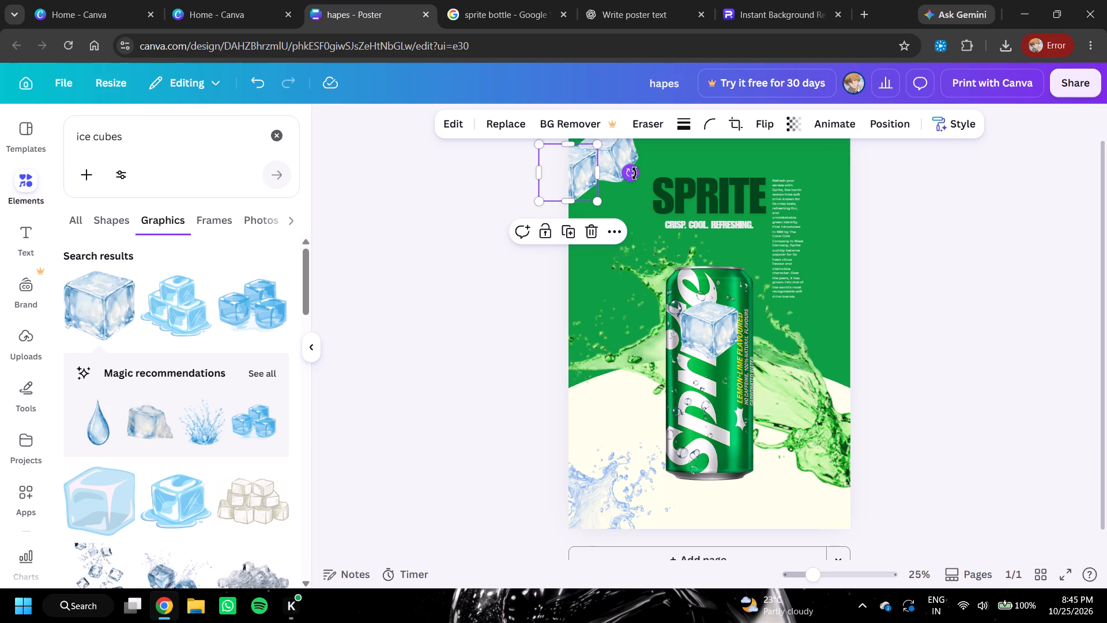
{"action": "left_click_drag", "start_coordinate": [634, 174], "coordinate": [589, 223]}
{"action": "left_click", "coordinate": [589, 223]}
{"action": "left_click_drag", "start_coordinate": [575, 170], "coordinate": [575, 156]}
Add another realistic ice cube and place it on the poster's left edge, just below the two cubes in the corner.
{"action": "left_click_drag", "start_coordinate": [95, 309], "coordinate": [574, 203]}
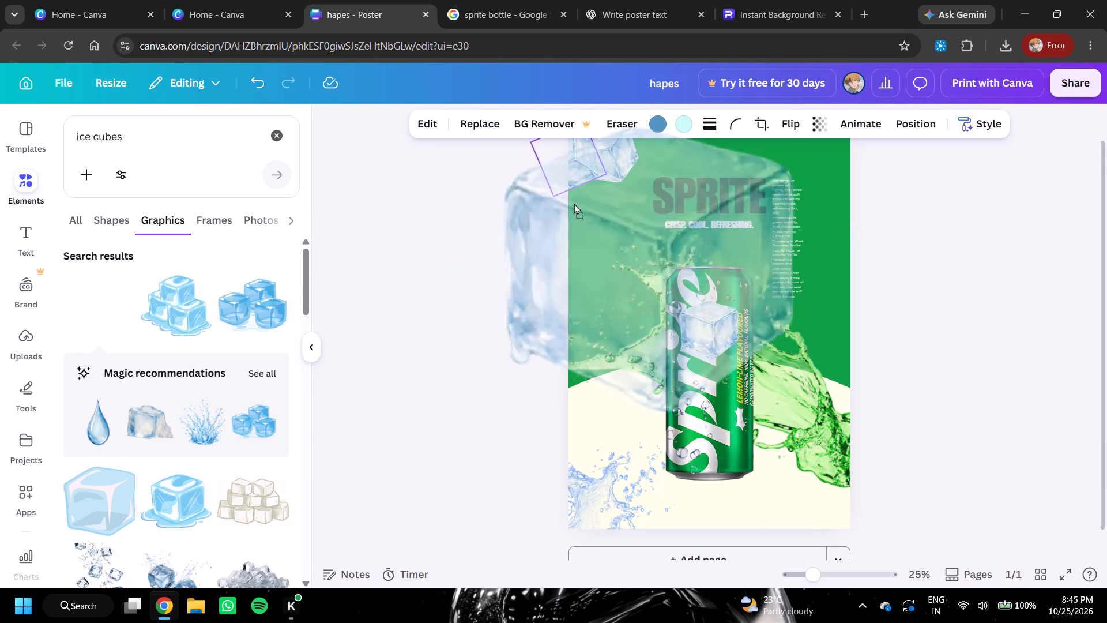
{"action": "left_click_drag", "start_coordinate": [574, 203], "coordinate": [563, 207]}
{"action": "left_click", "coordinate": [563, 207]}
{"action": "left_click", "coordinate": [104, 301]}
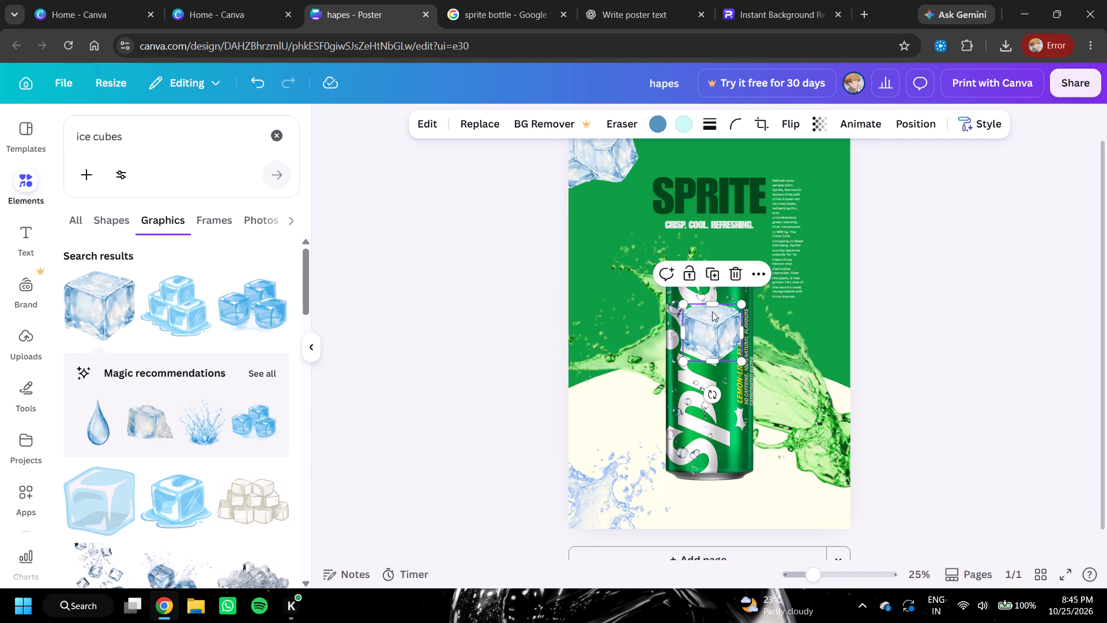
{"action": "left_click_drag", "start_coordinate": [710, 328], "coordinate": [589, 196]}
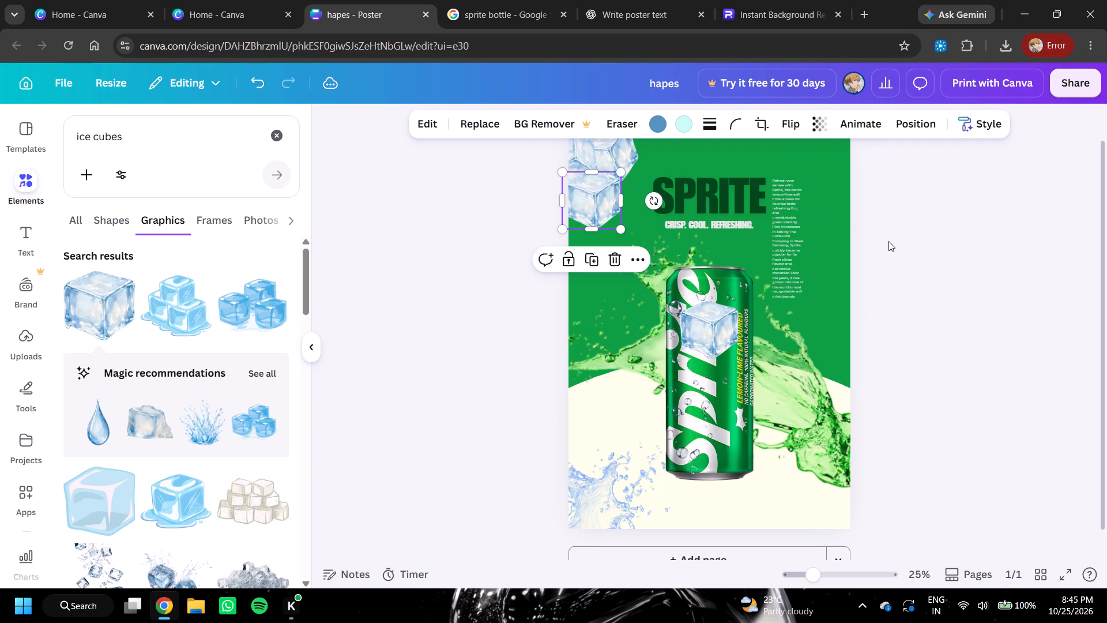
{"action": "left_click", "coordinate": [888, 241]}
Add two more ice cubes along the poster's top edge, one in the corner and one beside it above the SPRITE heading's start.
{"action": "left_click_drag", "start_coordinate": [110, 310], "coordinate": [465, 215]}
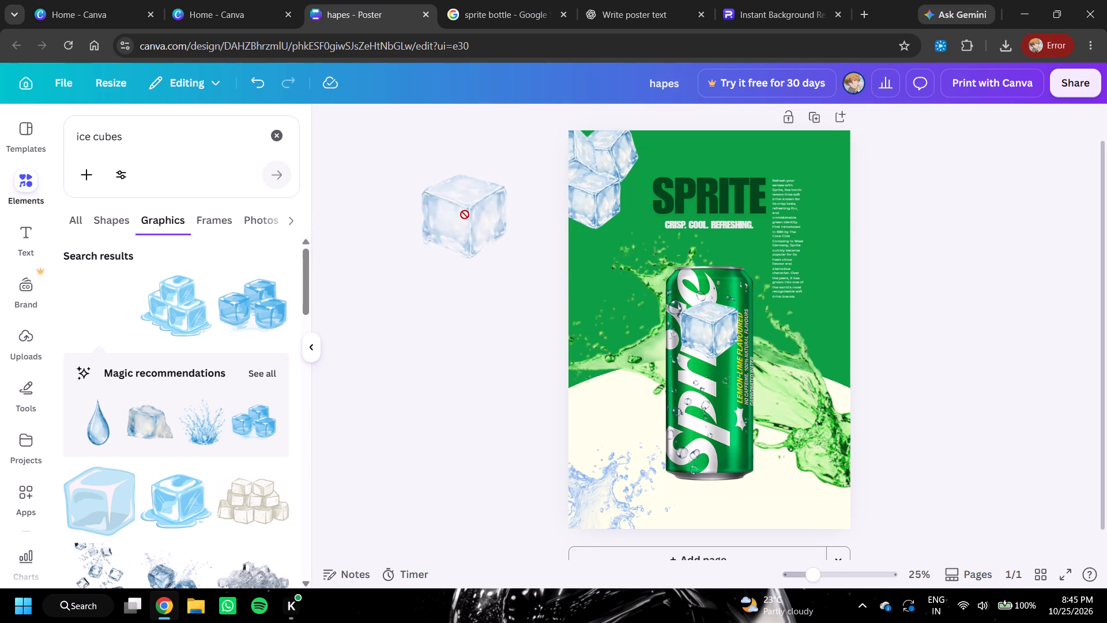
{"action": "left_click_drag", "start_coordinate": [465, 215], "coordinate": [431, 227]}
{"action": "left_click", "coordinate": [92, 303]}
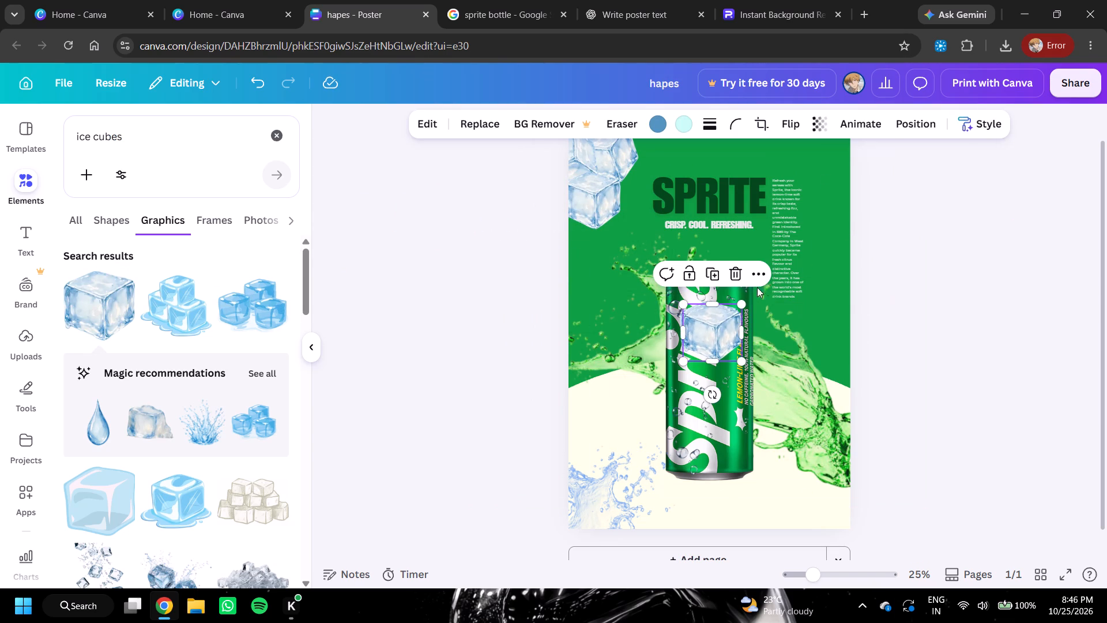
{"action": "left_click_drag", "start_coordinate": [714, 316], "coordinate": [589, 116]}
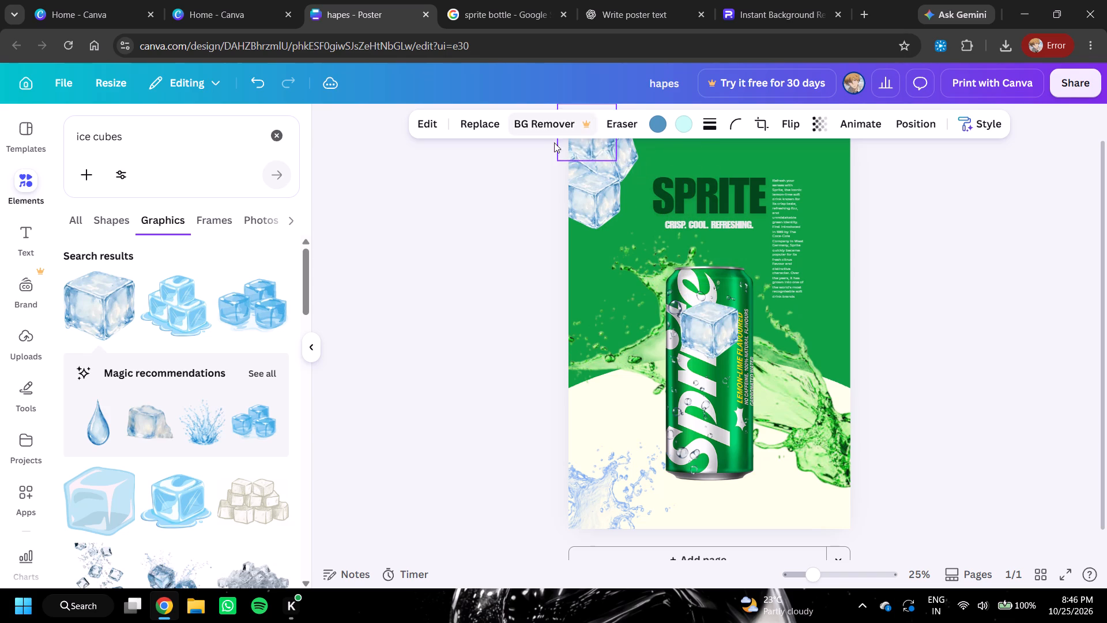
{"action": "left_click", "coordinate": [109, 312]}
{"action": "left_click_drag", "start_coordinate": [726, 326], "coordinate": [665, 142]}
{"action": "left_click", "coordinate": [1027, 265]}
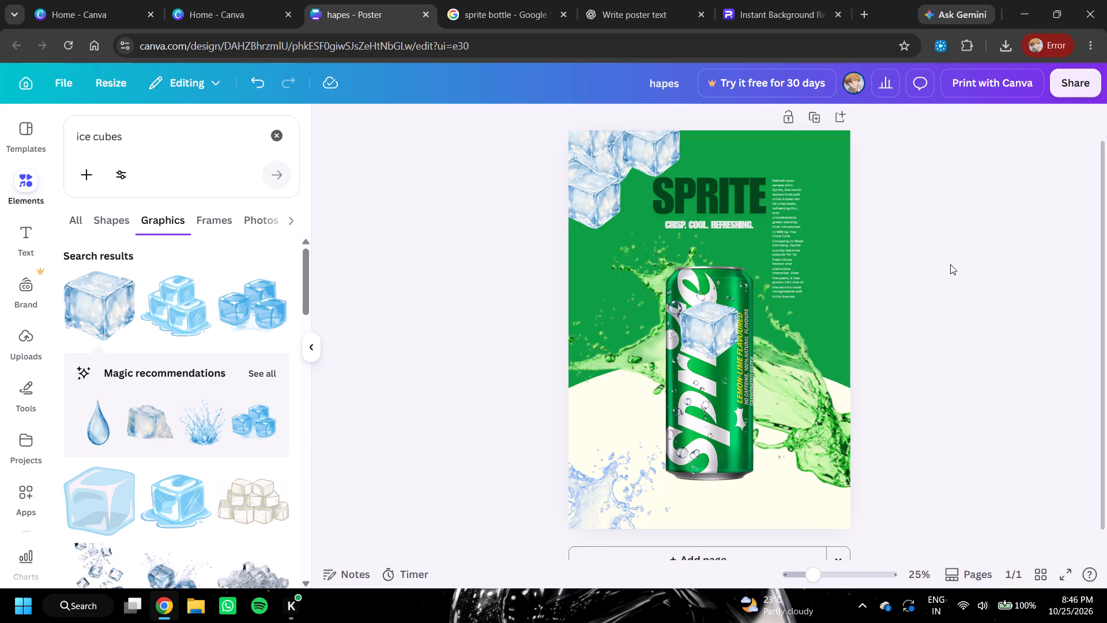
{"action": "left_click_drag", "start_coordinate": [654, 148], "coordinate": [642, 144]}
{"action": "left_click", "coordinate": [935, 213]}
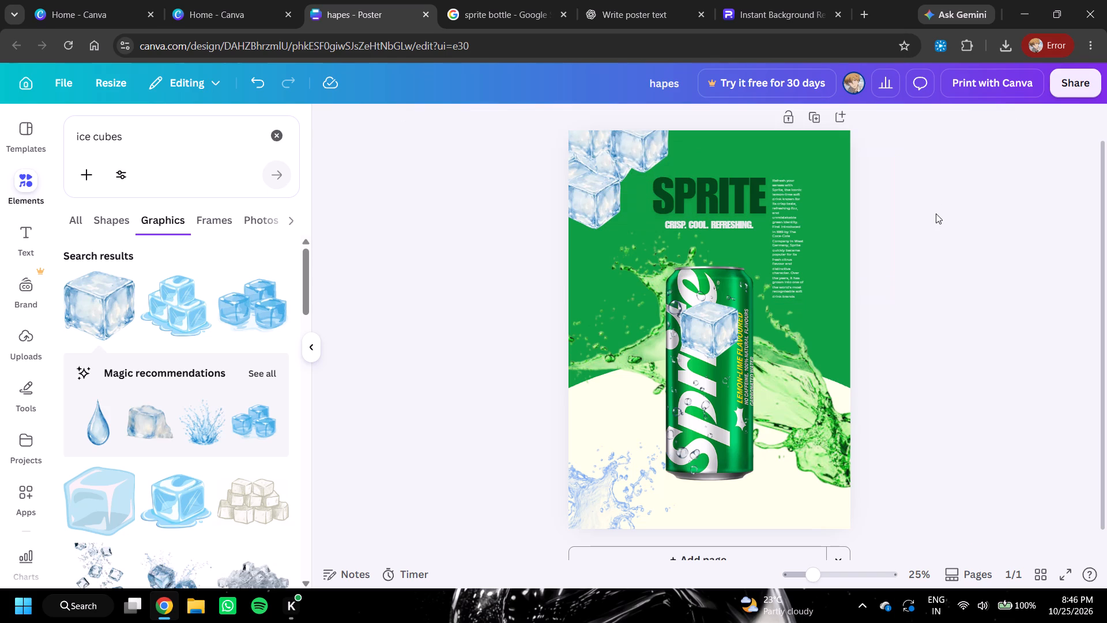
Delete the leftover ice cube lying on the Sprite can.
{"action": "left_click", "coordinate": [725, 320]}
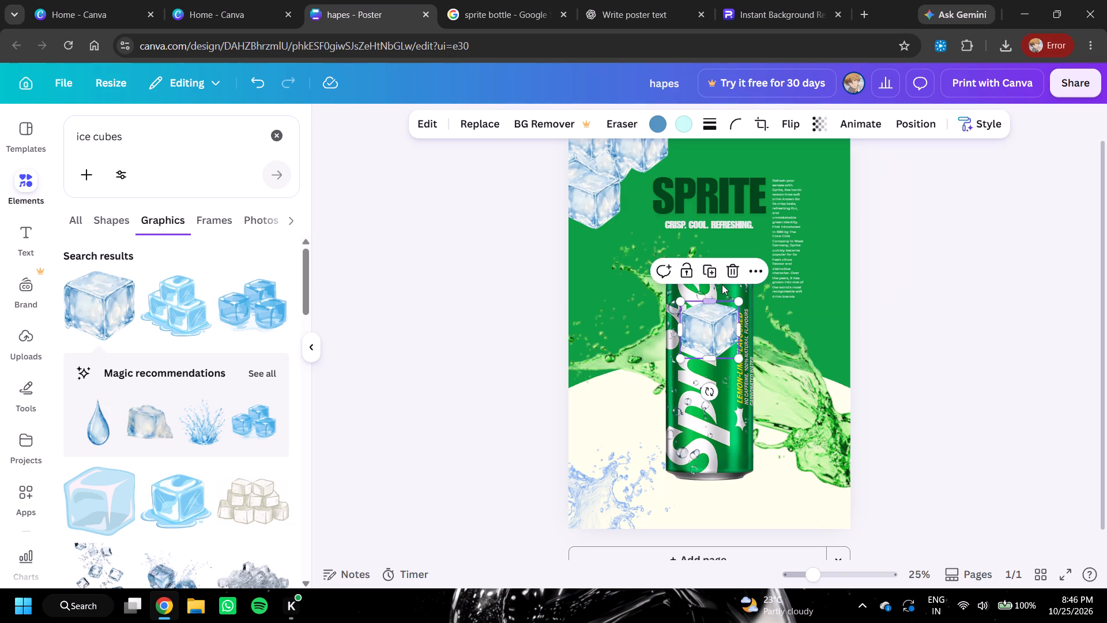
{"action": "left_click", "coordinate": [732, 267]}
{"action": "left_click", "coordinate": [950, 314]}
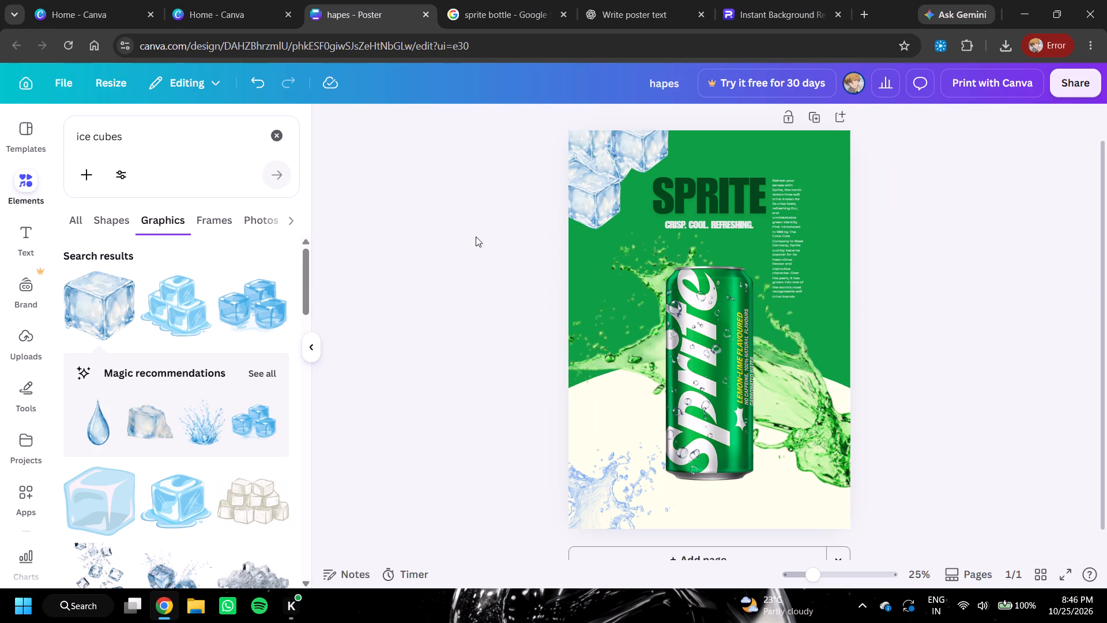
Search the graphics for "leaves" and look through the results for a suitable leaf decoration.
{"action": "left_click_drag", "start_coordinate": [149, 137], "coordinate": [62, 146]}
{"action": "key", "text": "BackSpace"}
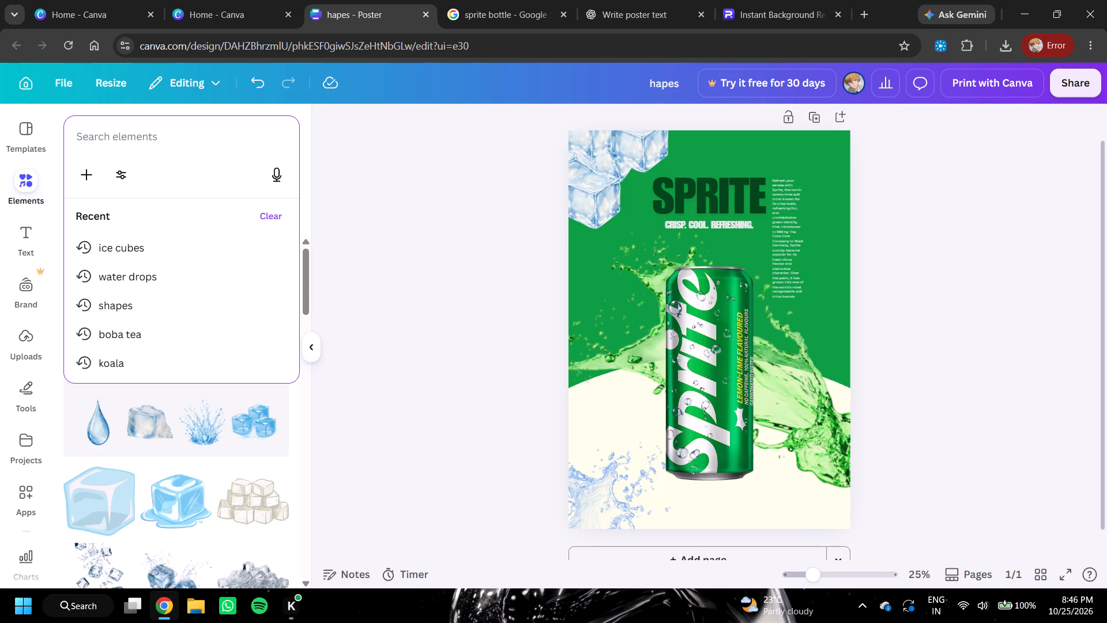
{"action": "type", "text": "lea"}
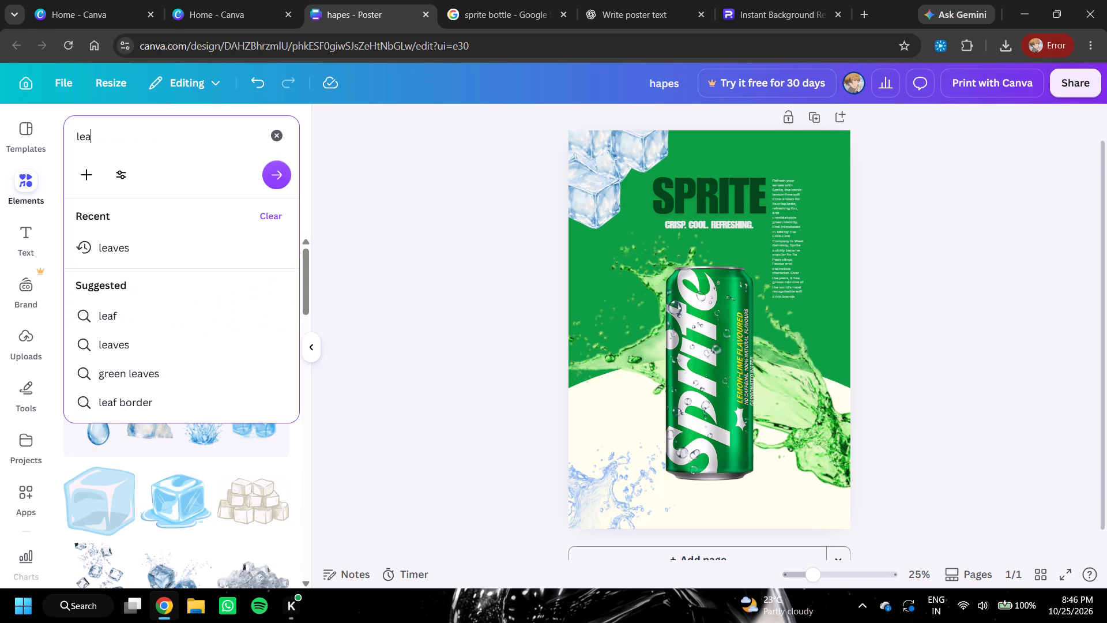
{"action": "type", "text": "ves"}
{"action": "key", "text": "Return"}
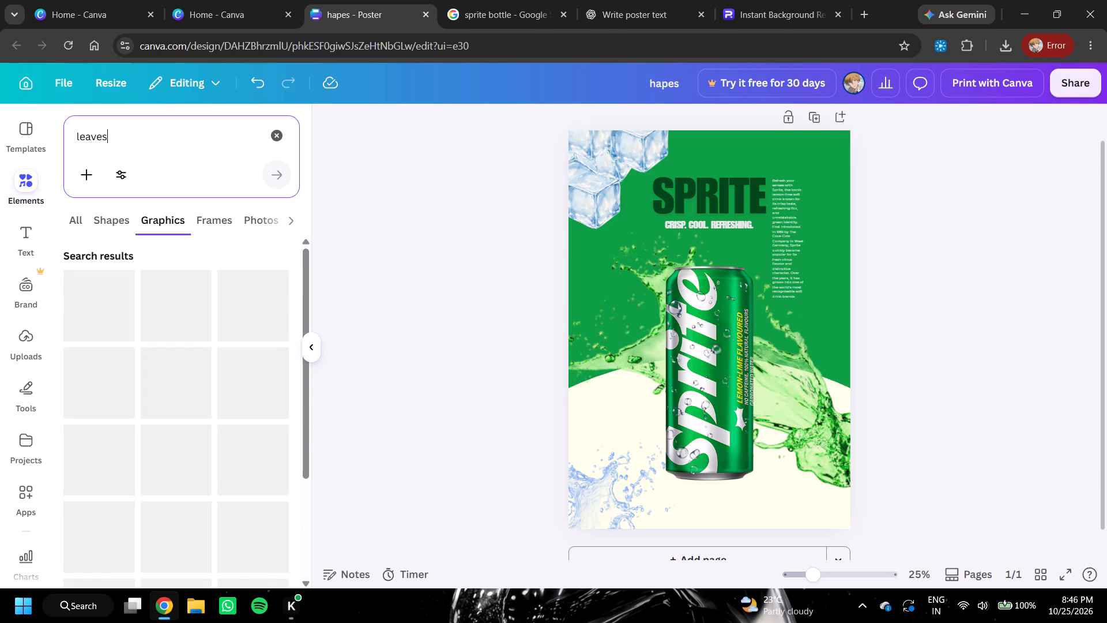
{"action": "scroll", "coordinate": [131, 330], "scroll_direction": "down", "scroll_amount": 6}
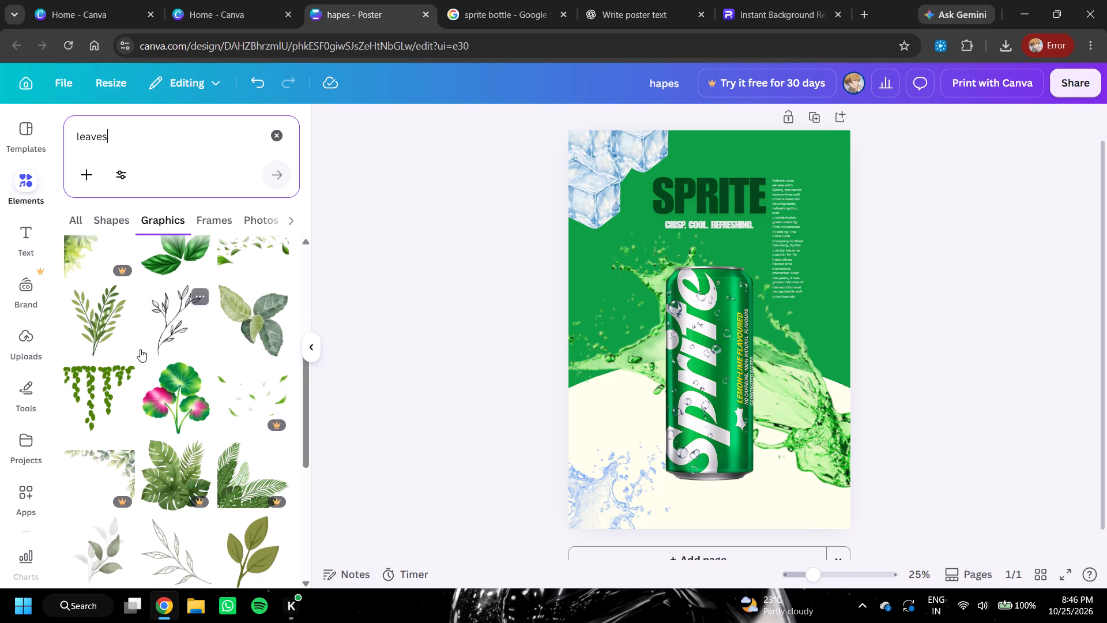
{"action": "scroll", "coordinate": [140, 349], "scroll_direction": "down", "scroll_amount": 5}
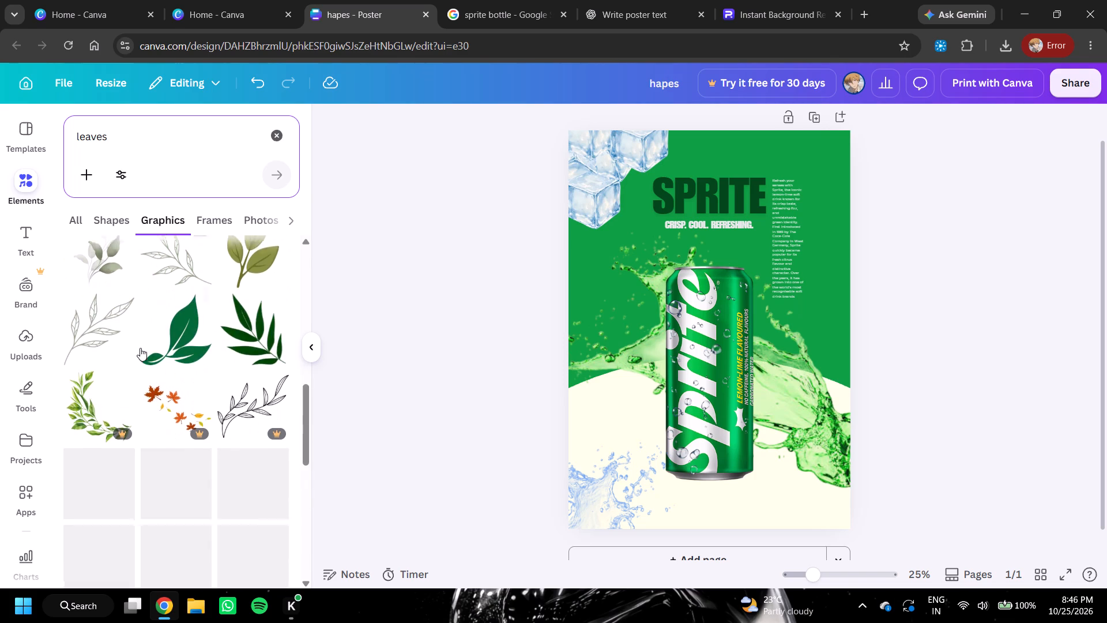
{"action": "scroll", "coordinate": [140, 348], "scroll_direction": "down", "scroll_amount": 2}
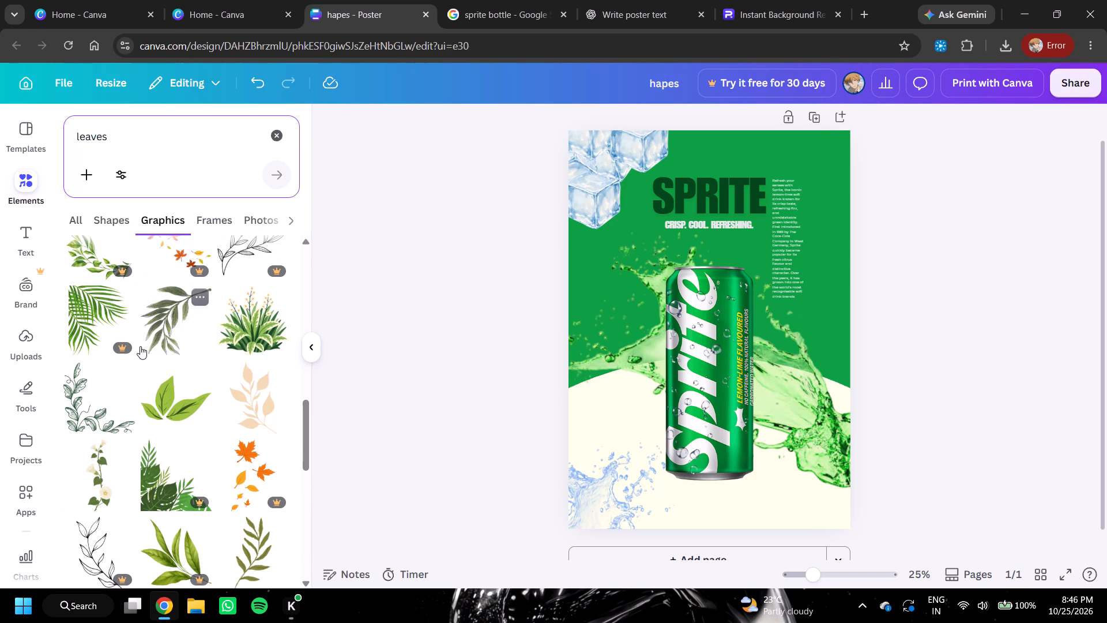
{"action": "scroll", "coordinate": [140, 346], "scroll_direction": "down", "scroll_amount": 2}
{"action": "scroll", "coordinate": [140, 346], "scroll_direction": "up", "scroll_amount": 4}
Replace the elements search term with "mint" and search the graphics.
{"action": "left_click_drag", "start_coordinate": [126, 140], "coordinate": [125, 140]}
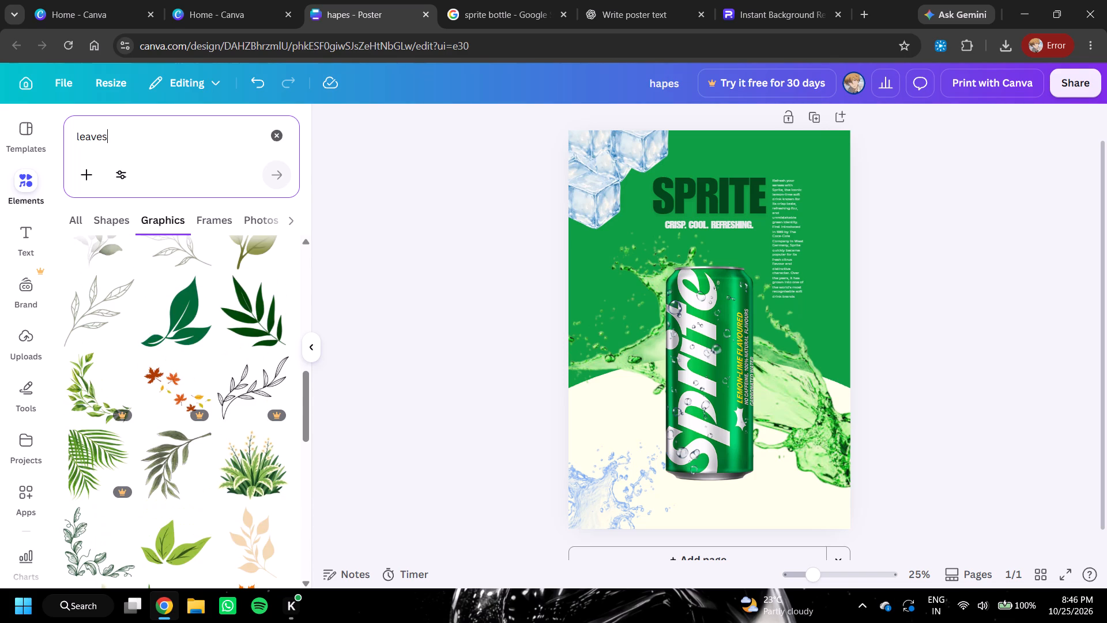
{"action": "left_click_drag", "start_coordinate": [125, 140], "coordinate": [74, 140]}
{"action": "key", "text": "BackSpace"}
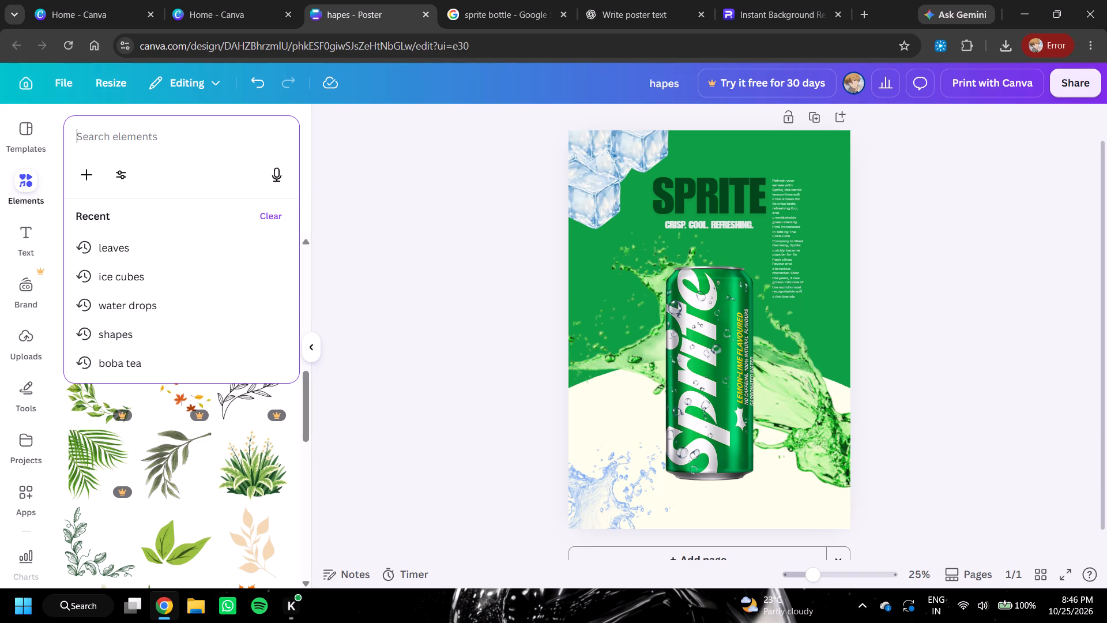
{"action": "type", "text": "mint"}
{"action": "key", "text": "Return"}
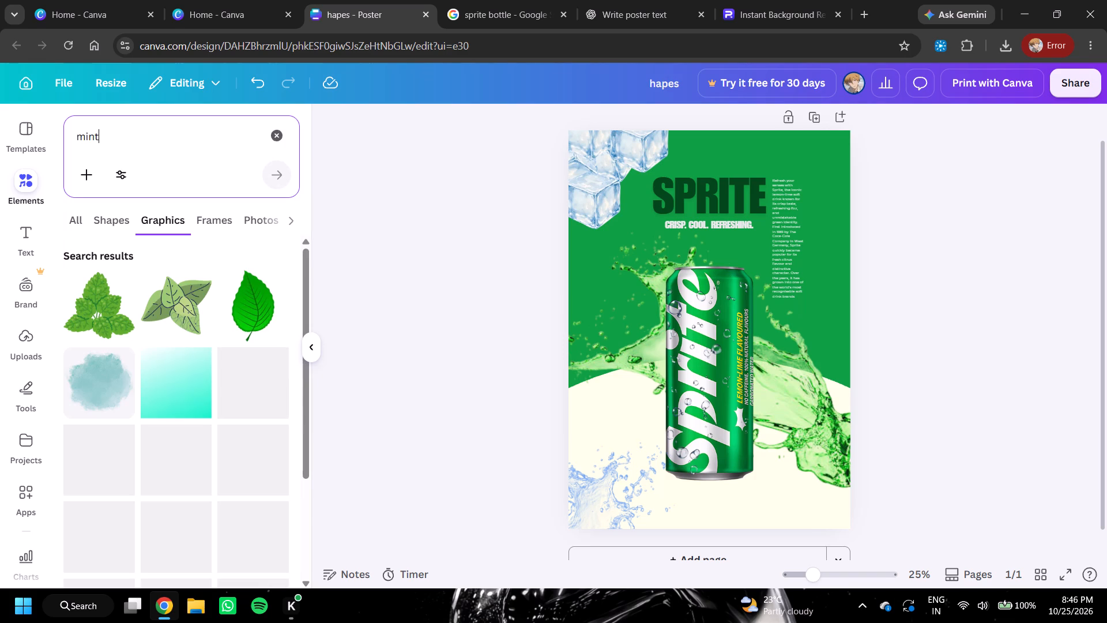
Browse the mint graphics and add the glass of iced mint drink with lemon slices to the poster.
{"action": "scroll", "coordinate": [165, 314], "scroll_direction": "down", "scroll_amount": 1}
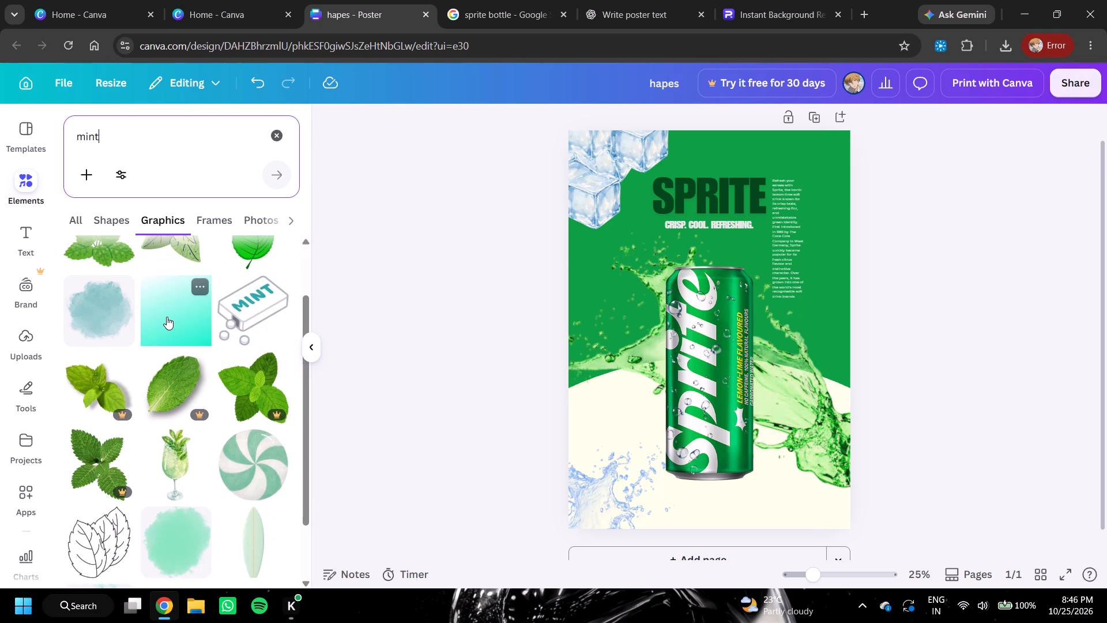
{"action": "scroll", "coordinate": [171, 324], "scroll_direction": "up", "scroll_amount": 2}
{"action": "scroll", "coordinate": [168, 319], "scroll_direction": "down", "scroll_amount": 9}
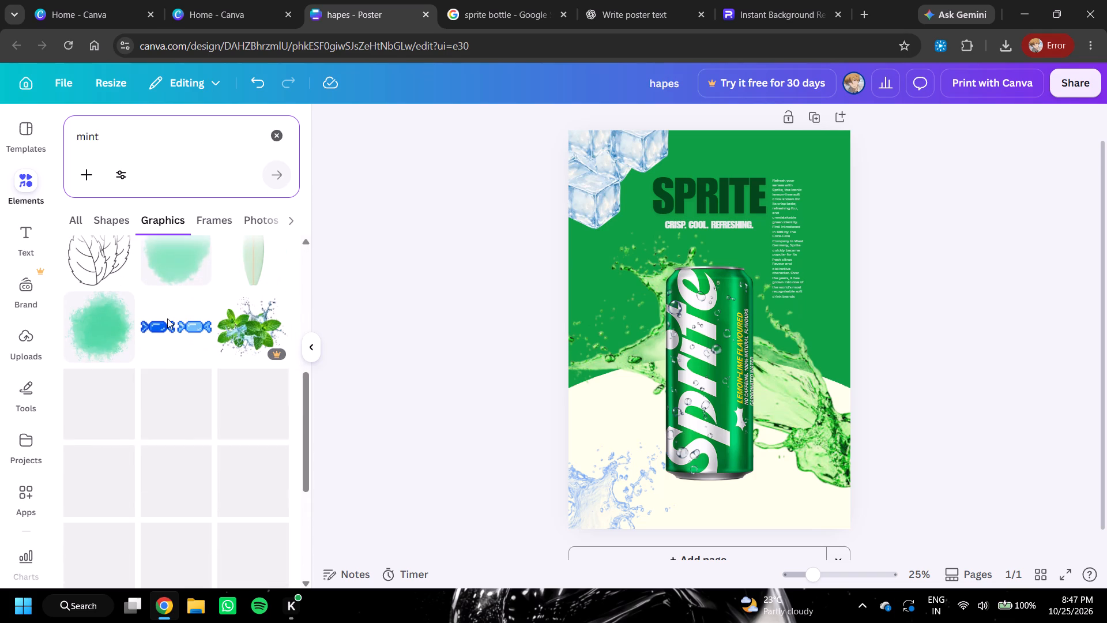
{"action": "scroll", "coordinate": [167, 318], "scroll_direction": "down", "scroll_amount": 3}
{"action": "scroll", "coordinate": [167, 319], "scroll_direction": "up", "scroll_amount": 1}
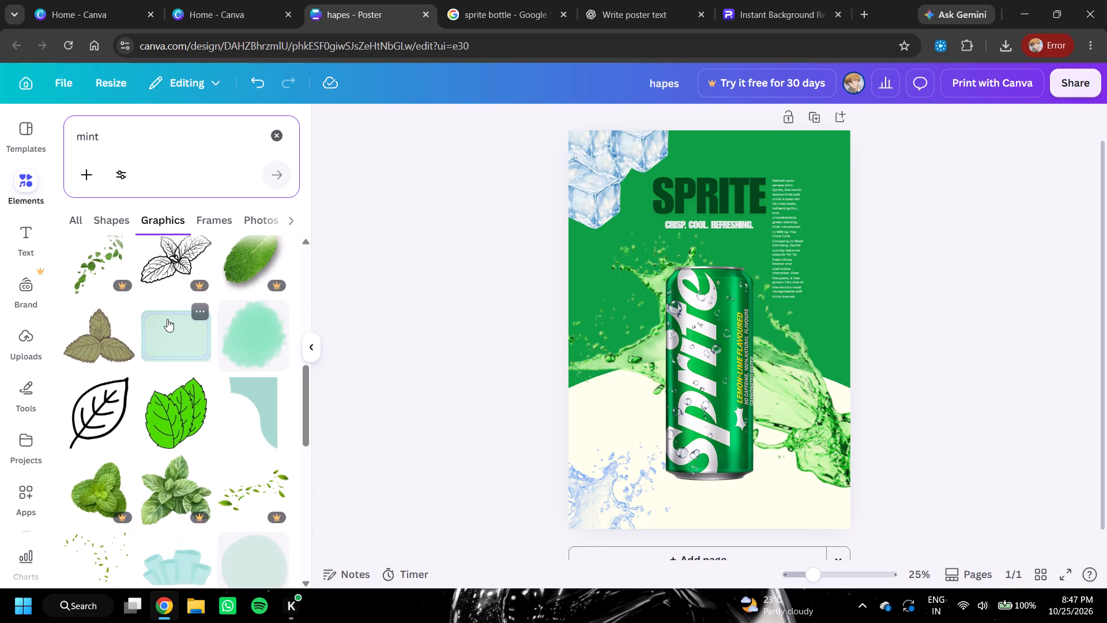
{"action": "scroll", "coordinate": [167, 319], "scroll_direction": "down", "scroll_amount": 4}
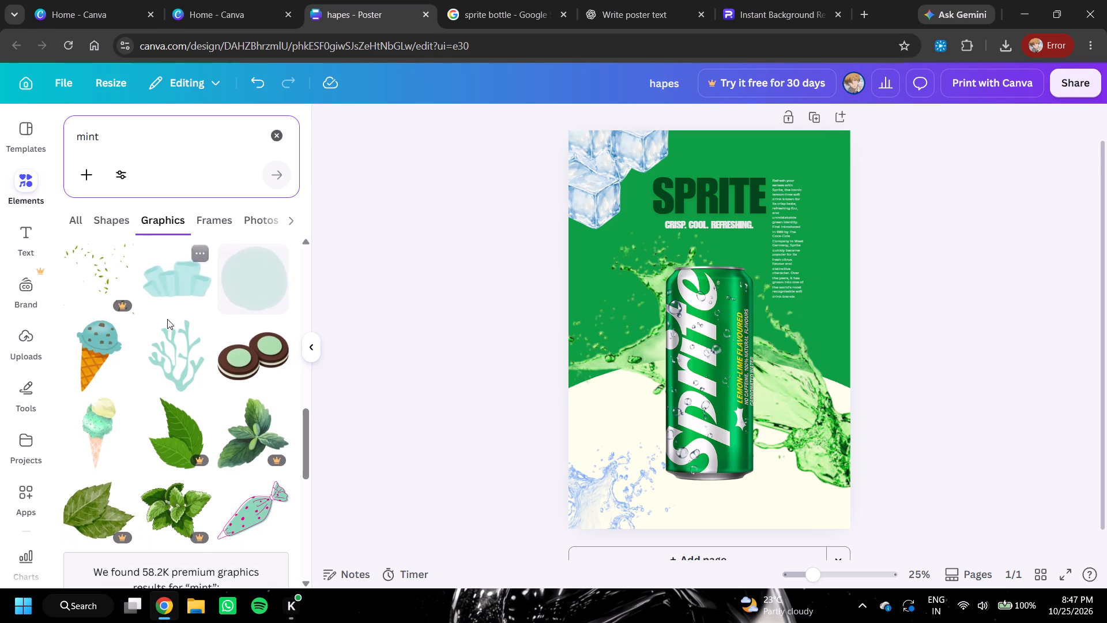
{"action": "scroll", "coordinate": [167, 319], "scroll_direction": "down", "scroll_amount": 6}
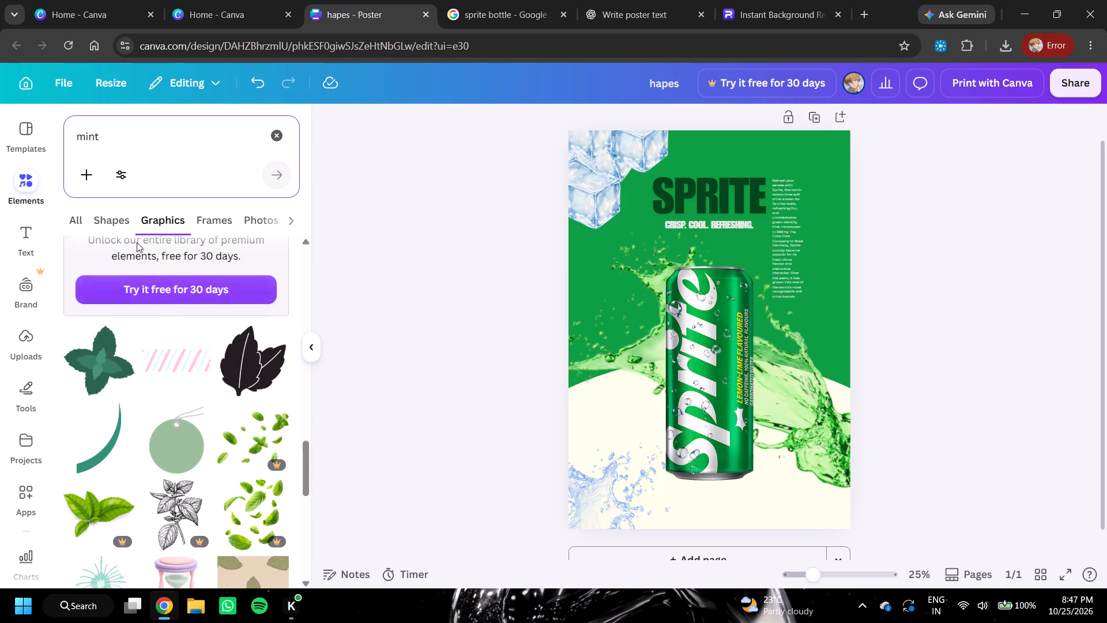
{"action": "scroll", "coordinate": [135, 276], "scroll_direction": "down", "scroll_amount": 4}
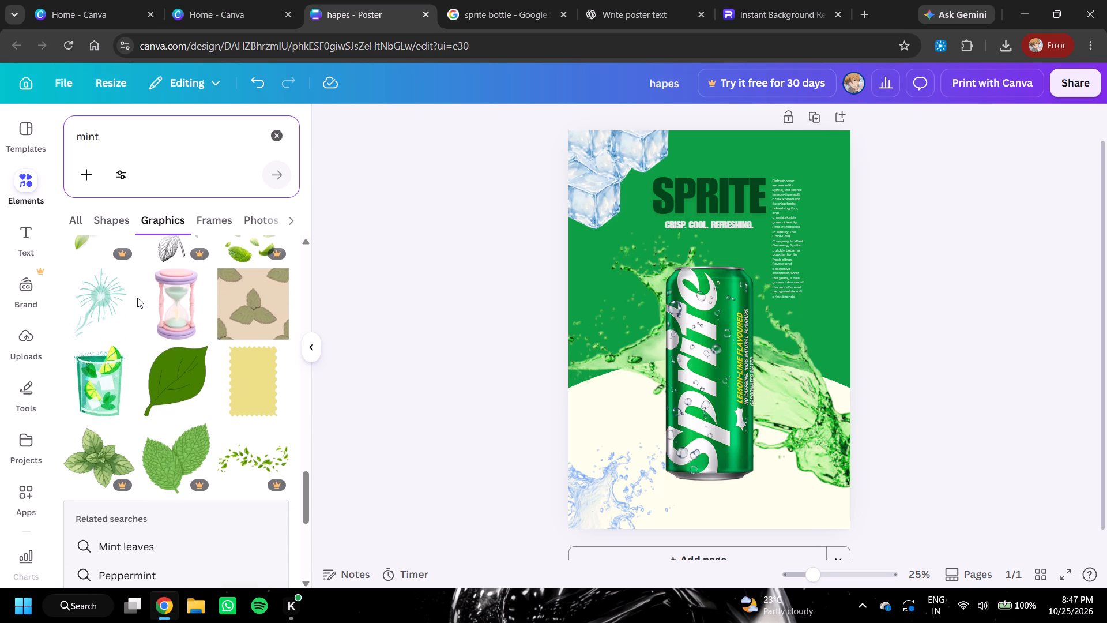
{"action": "left_click", "coordinate": [108, 383]}
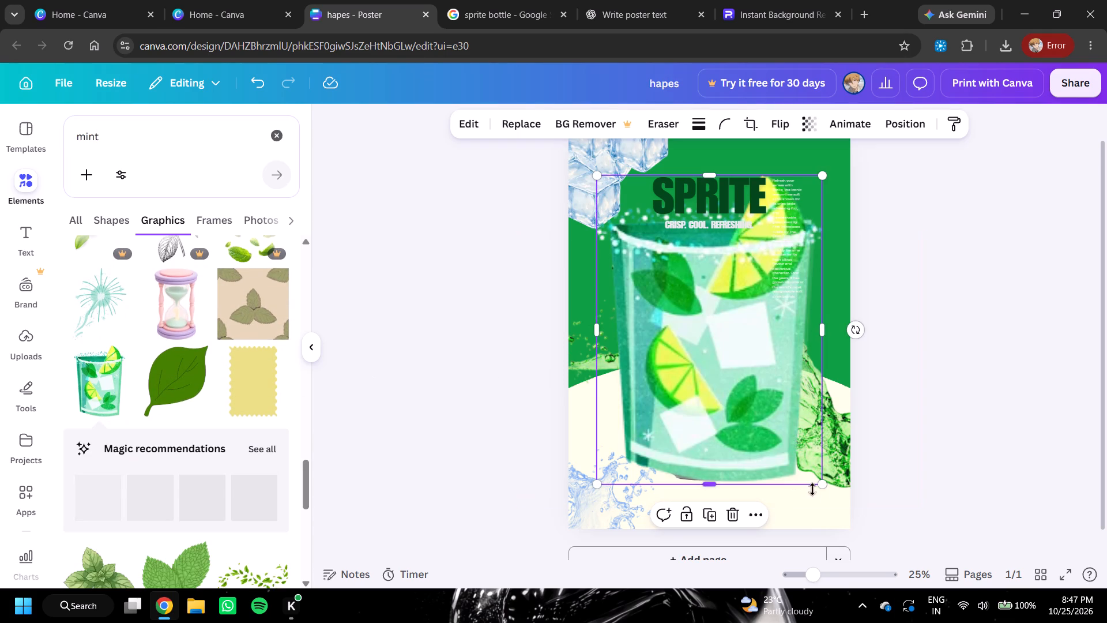
Shrink the mint drink glass to about a quarter of the poster's width and place it beside the can's left side.
{"action": "left_click_drag", "start_coordinate": [824, 485], "coordinate": [698, 372]}
{"action": "left_click_drag", "start_coordinate": [698, 370], "coordinate": [660, 332]}
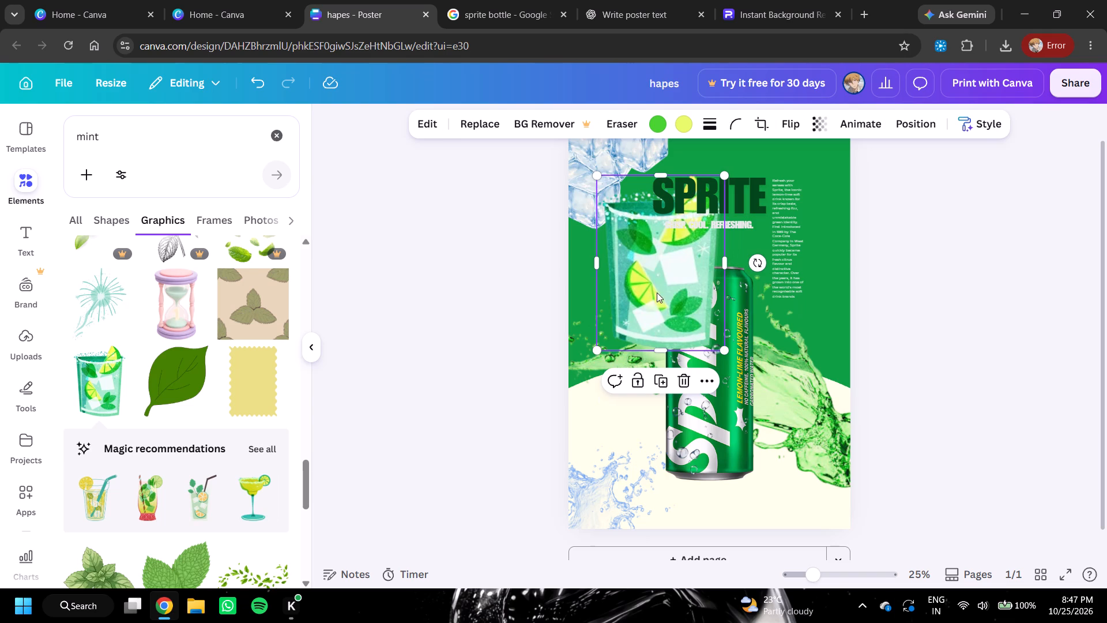
{"action": "left_click_drag", "start_coordinate": [657, 289], "coordinate": [622, 406]}
{"action": "left_click_drag", "start_coordinate": [686, 468], "coordinate": [655, 434]}
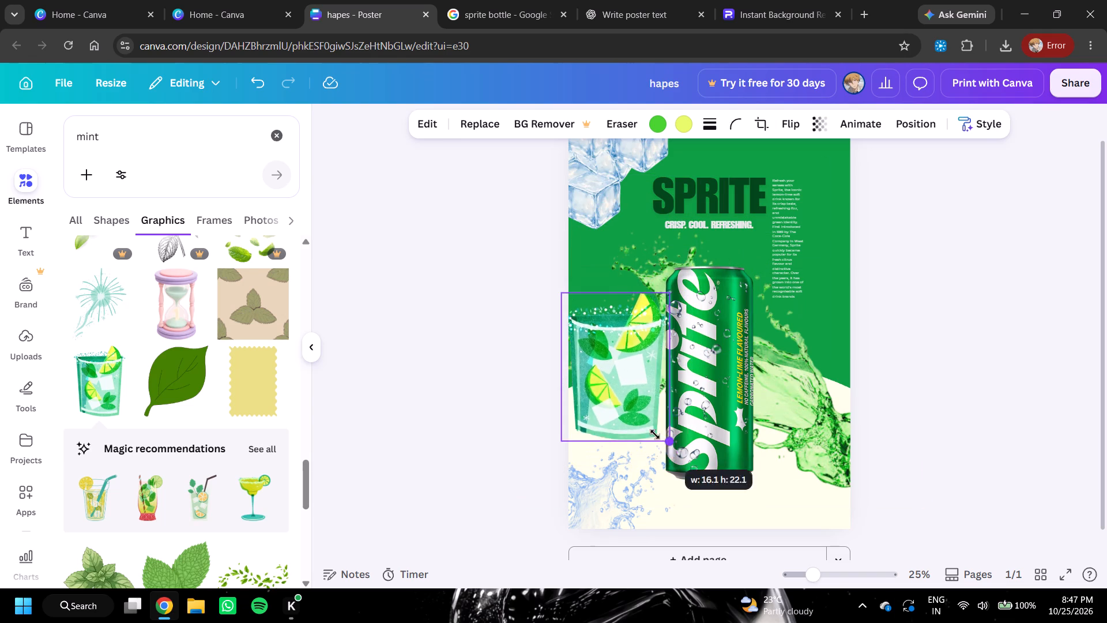
{"action": "left_click_drag", "start_coordinate": [655, 434], "coordinate": [607, 384]}
{"action": "left_click_drag", "start_coordinate": [592, 339], "coordinate": [601, 360]}
{"action": "left_click_drag", "start_coordinate": [634, 399], "coordinate": [686, 472]}
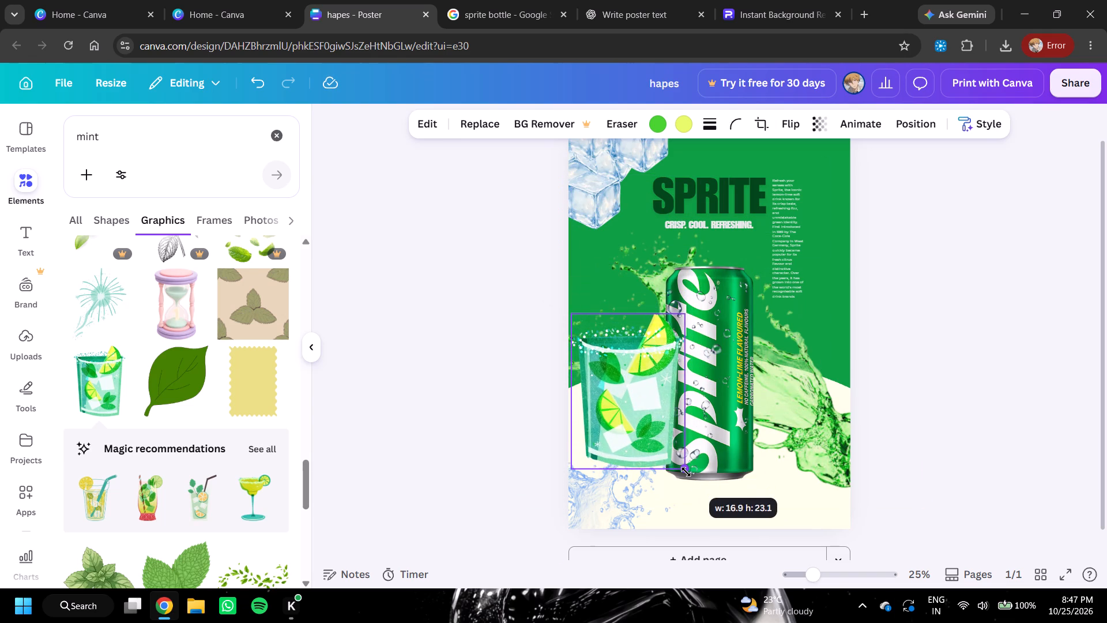
{"action": "left_click_drag", "start_coordinate": [686, 472], "coordinate": [632, 411]}
{"action": "left_click_drag", "start_coordinate": [614, 374], "coordinate": [612, 377]}
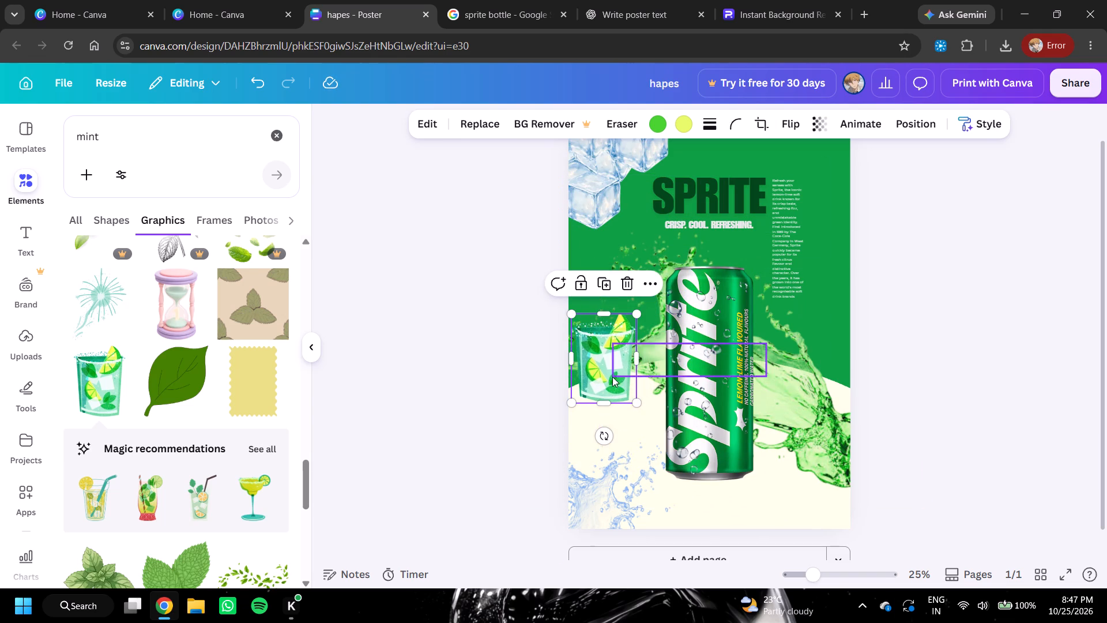
Move the mint drink glass to the poster's right edge beside the white paragraph, partly off the page.
{"action": "left_click_drag", "start_coordinate": [612, 377], "coordinate": [818, 549]}
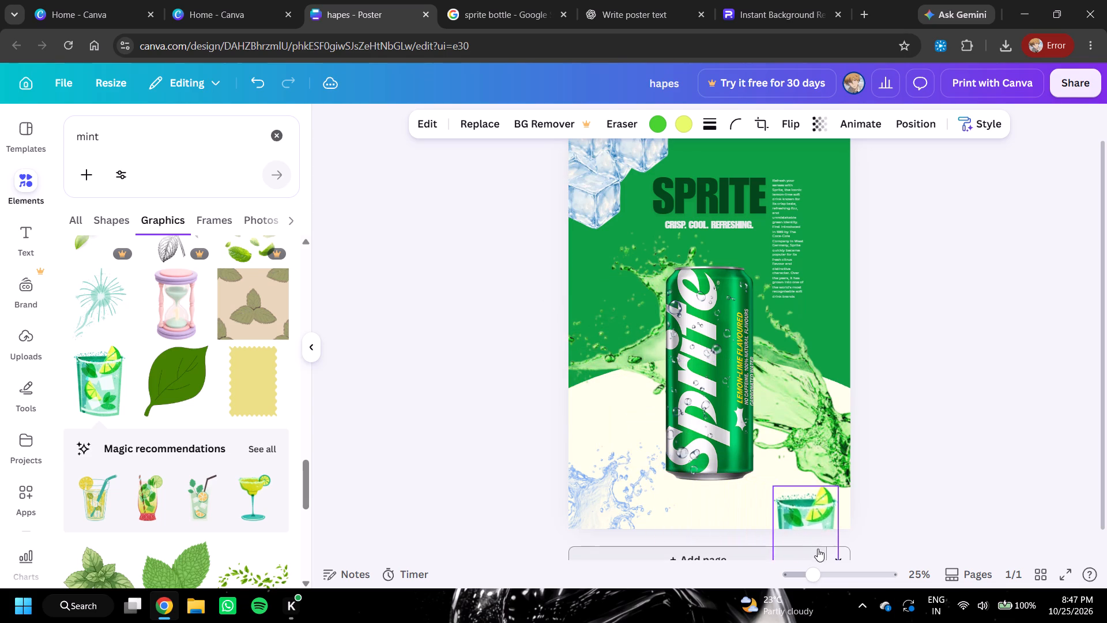
{"action": "left_click_drag", "start_coordinate": [818, 549], "coordinate": [860, 228]}
{"action": "left_click", "coordinate": [933, 303]}
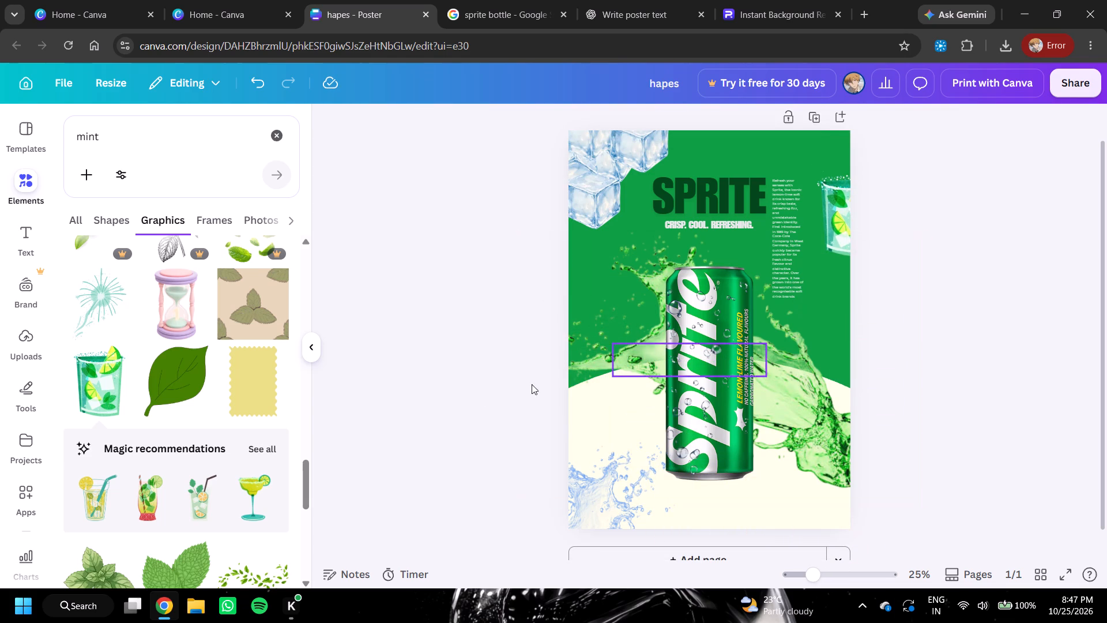
Browse the mint graphics results for another decoration to add to the poster.
{"action": "scroll", "coordinate": [211, 374], "scroll_direction": "down", "scroll_amount": 4}
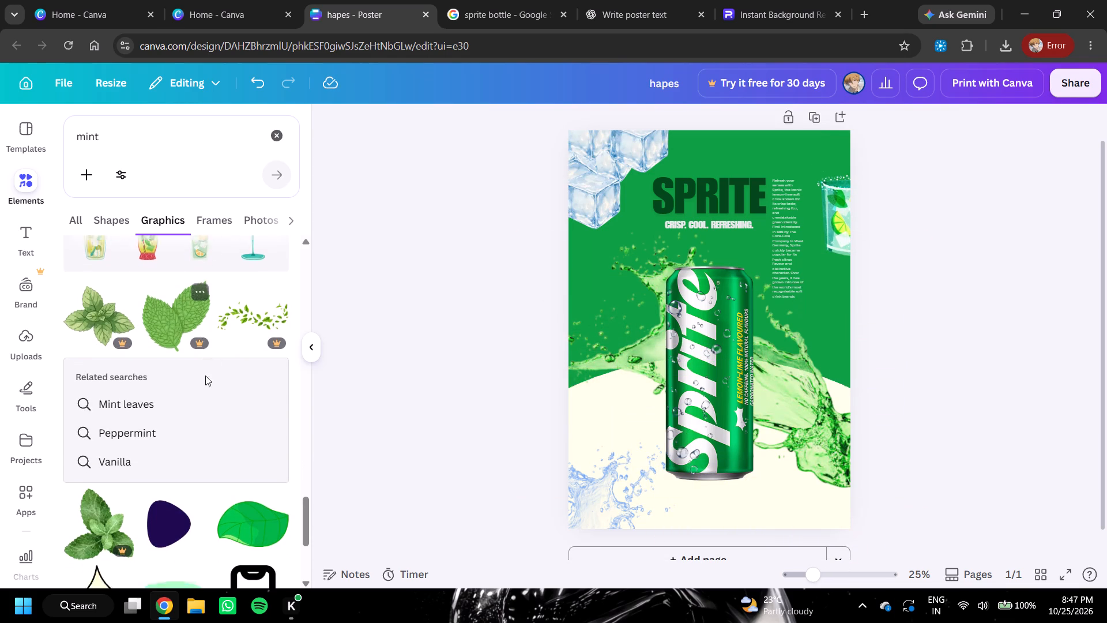
{"action": "scroll", "coordinate": [205, 376], "scroll_direction": "down", "scroll_amount": 7}
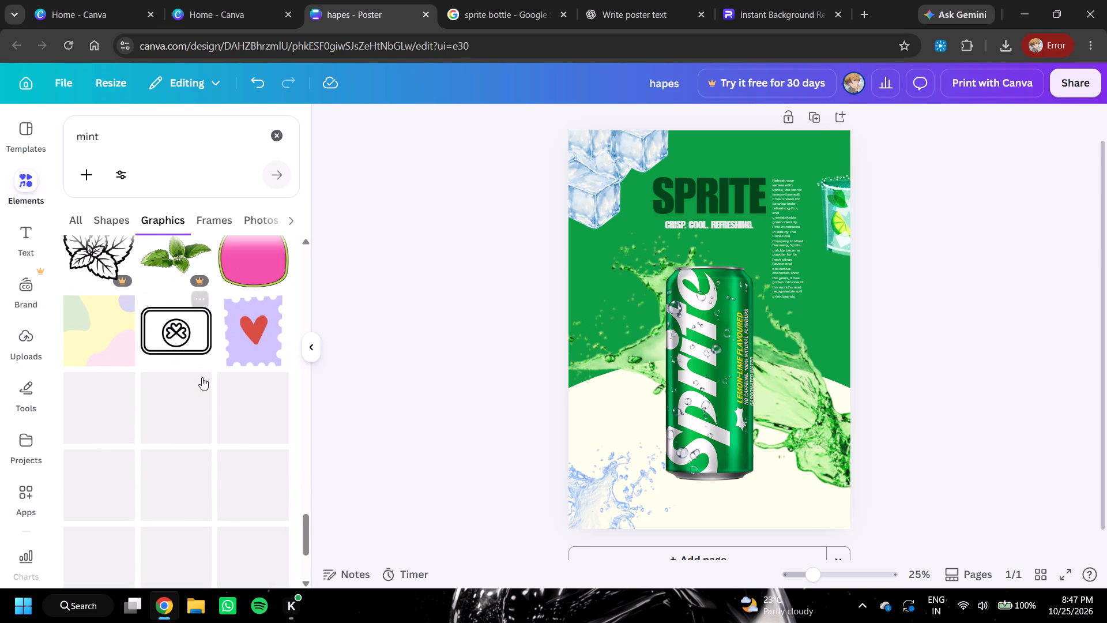
{"action": "scroll", "coordinate": [220, 322], "scroll_direction": "up", "scroll_amount": 12}
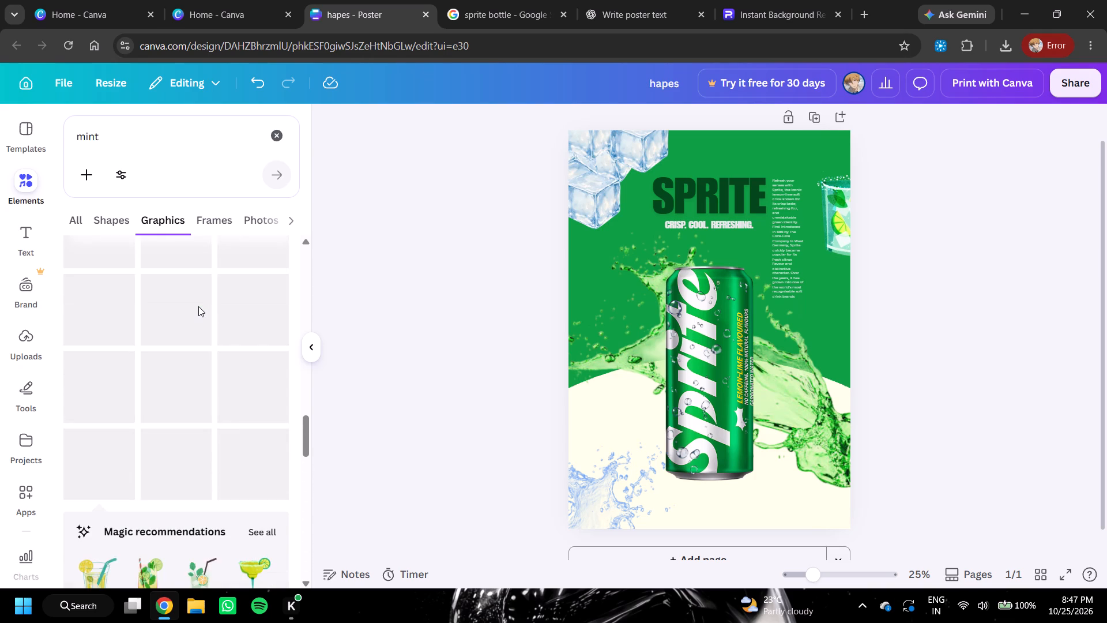
{"action": "scroll", "coordinate": [198, 306], "scroll_direction": "up", "scroll_amount": 4}
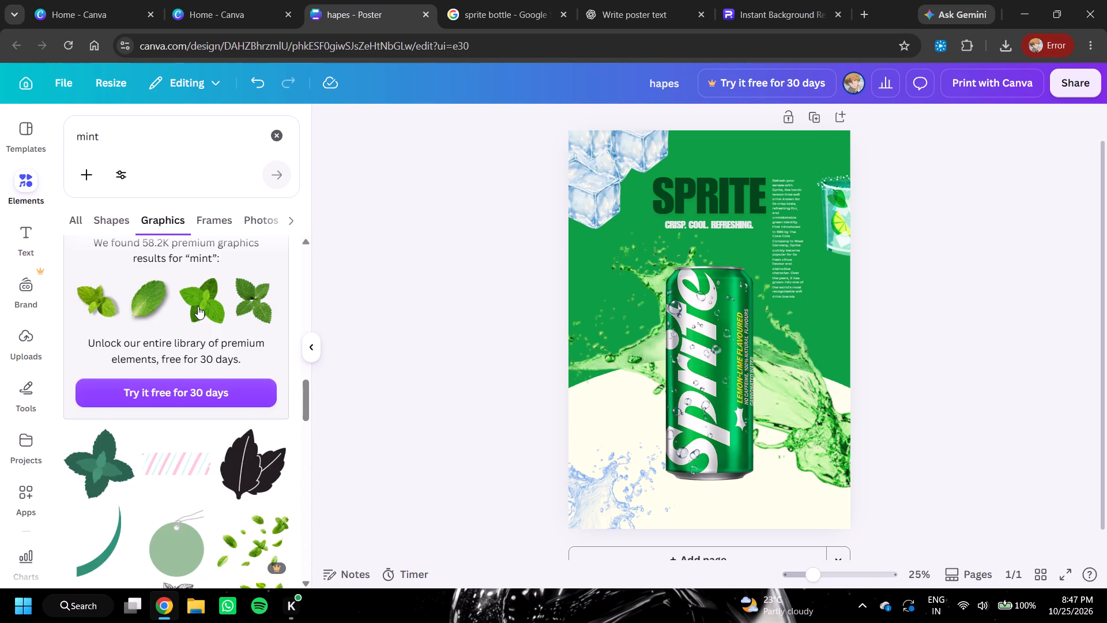
{"action": "scroll", "coordinate": [197, 306], "scroll_direction": "up", "scroll_amount": 3}
{"action": "scroll", "coordinate": [197, 306], "scroll_direction": "down", "scroll_amount": 2}
{"action": "scroll", "coordinate": [195, 306], "scroll_direction": "up", "scroll_amount": 3}
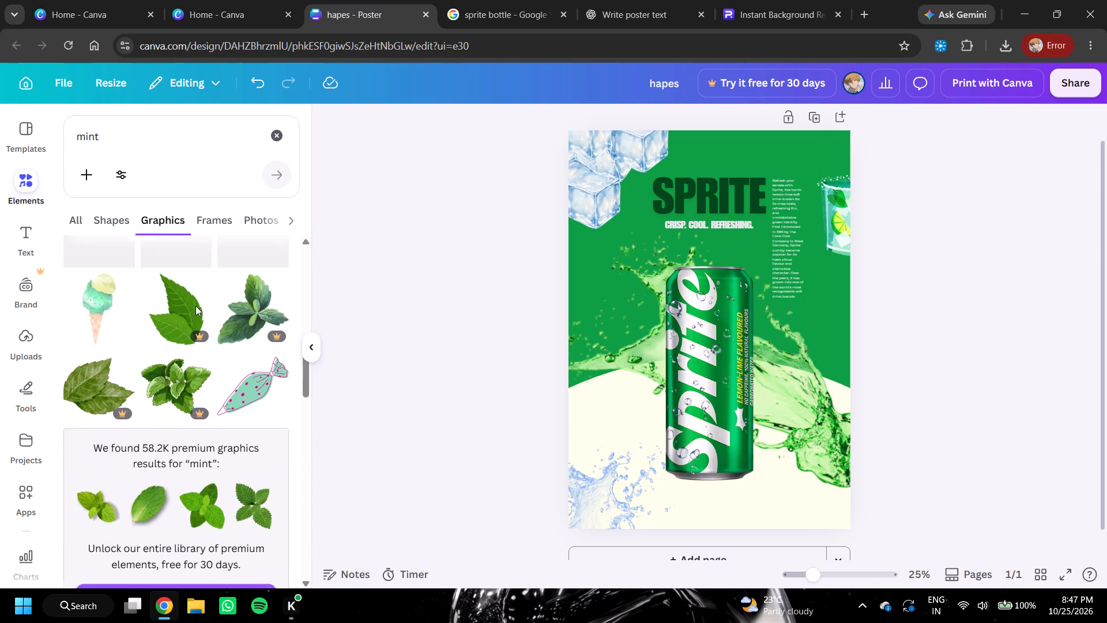
{"action": "scroll", "coordinate": [195, 306], "scroll_direction": "up", "scroll_amount": 8}
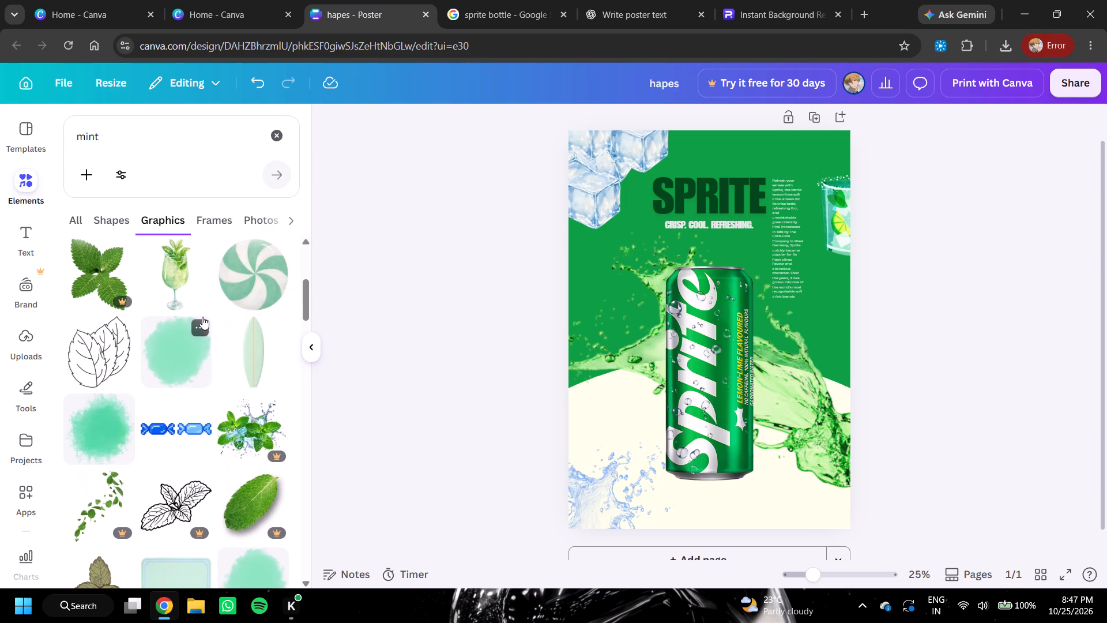
{"action": "scroll", "coordinate": [202, 317], "scroll_direction": "up", "scroll_amount": 4}
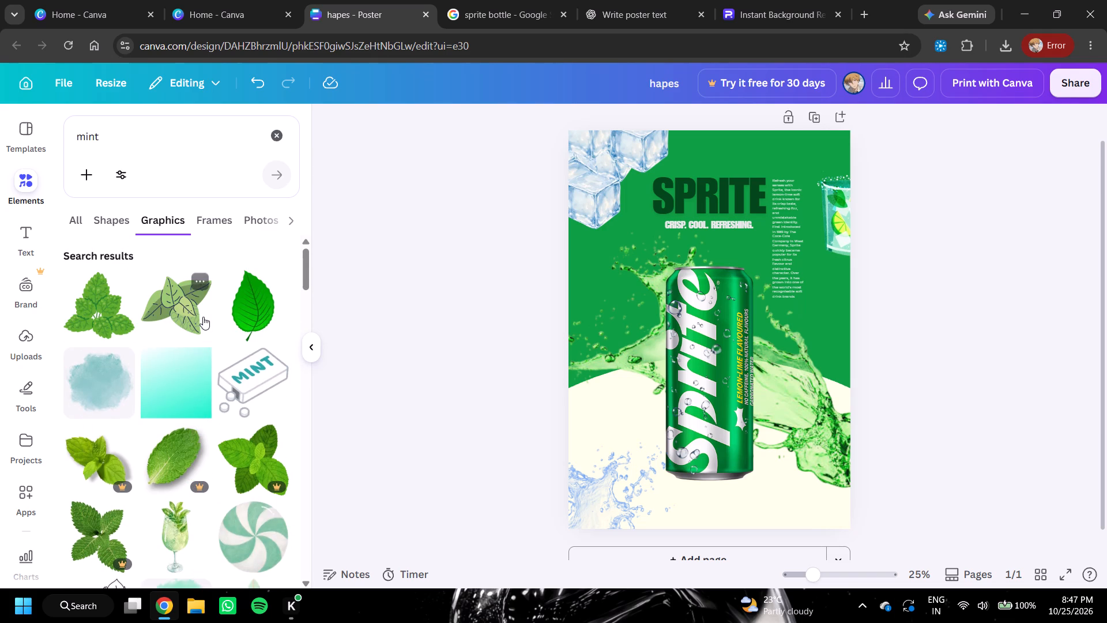
{"action": "scroll", "coordinate": [138, 318], "scroll_direction": "up", "scroll_amount": 1}
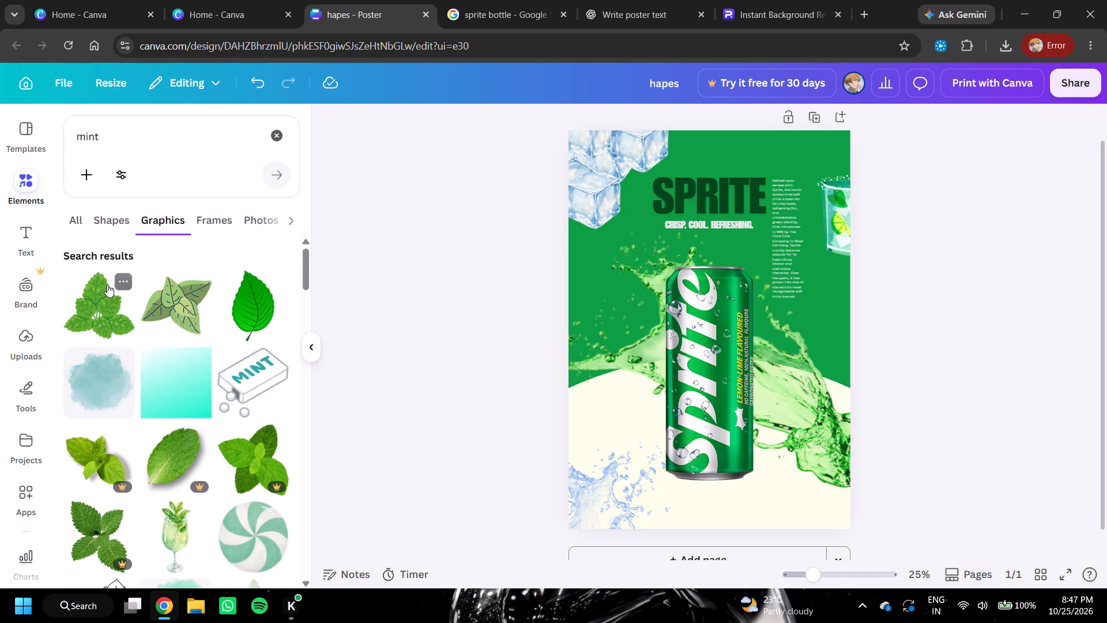
Show all mint results and add the first mint sprig photo, moving it to the poster's lower-left area.
{"action": "left_click", "coordinate": [84, 219]}
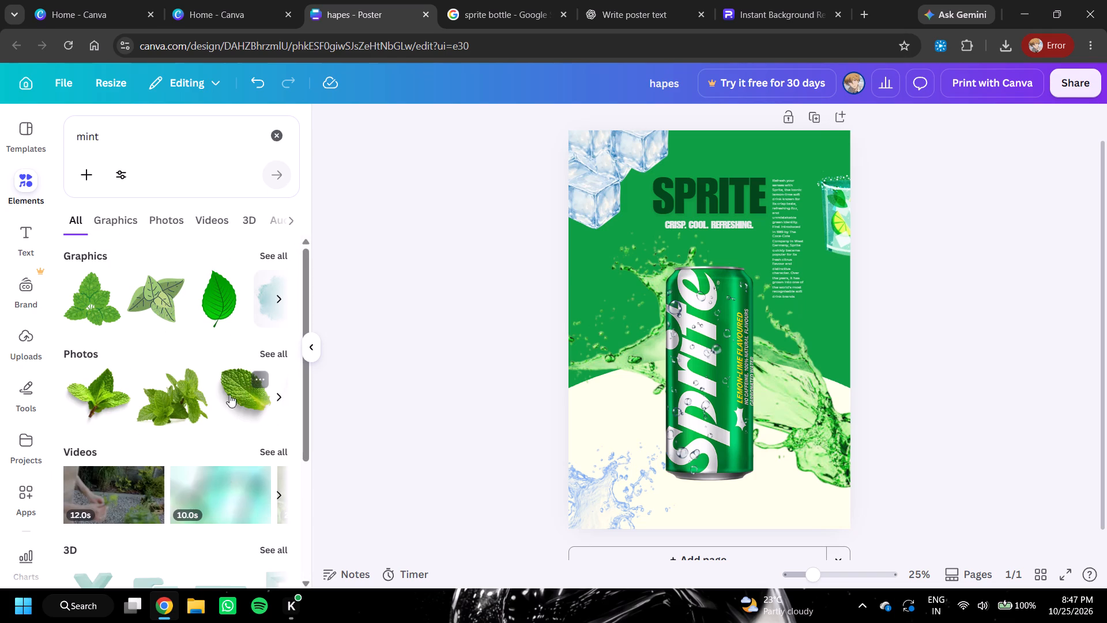
{"action": "left_click", "coordinate": [89, 400]}
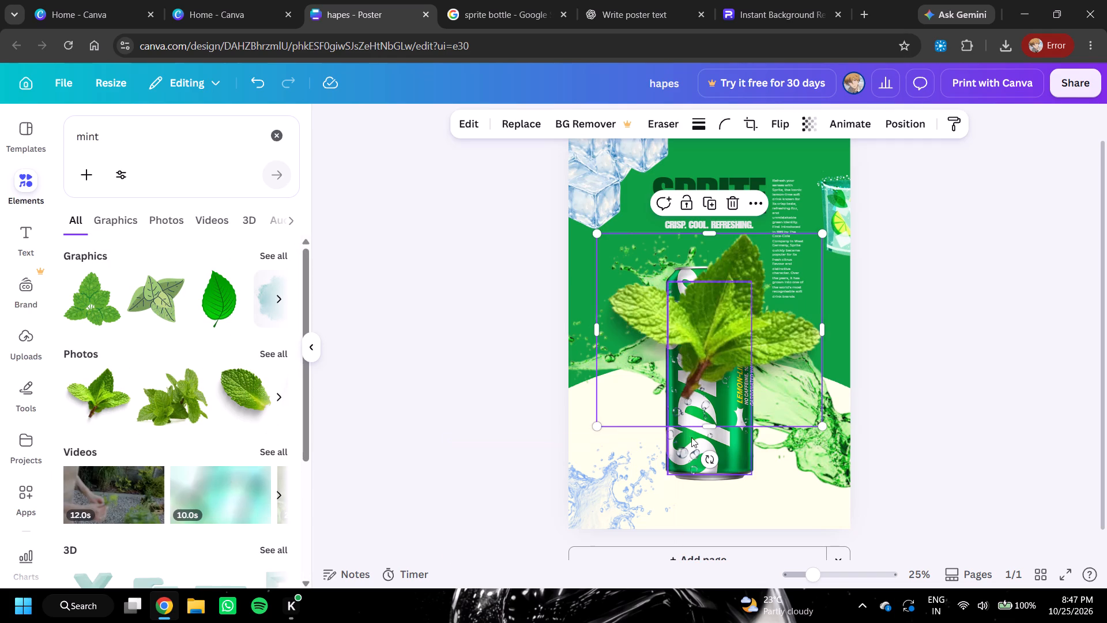
{"action": "left_click_drag", "start_coordinate": [719, 377], "coordinate": [594, 553]}
{"action": "left_click_drag", "start_coordinate": [596, 546], "coordinate": [609, 486]}
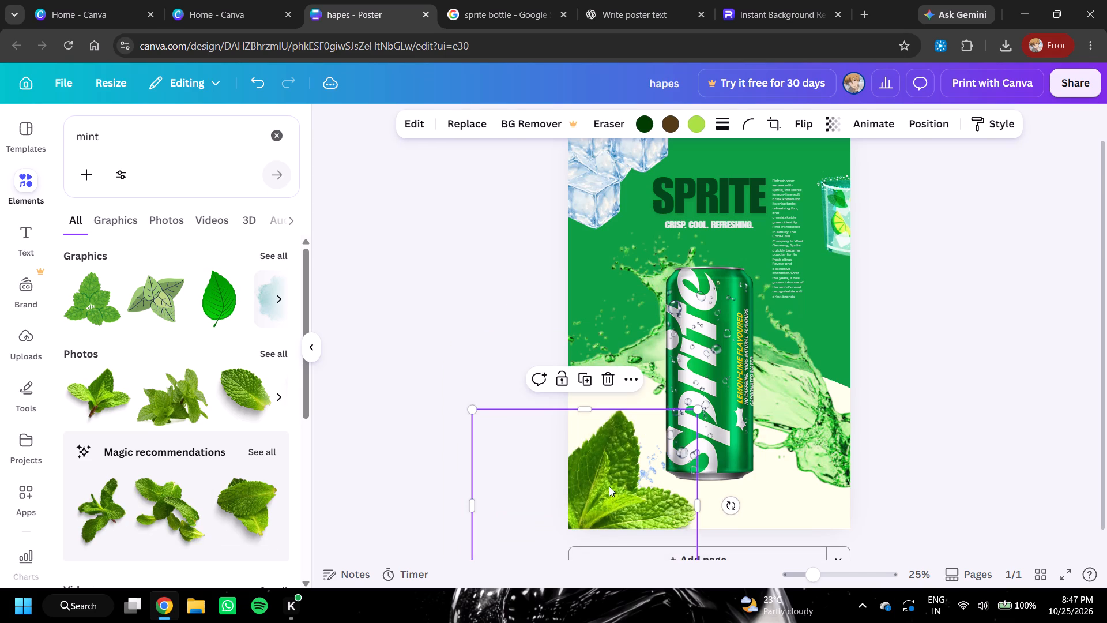
{"action": "left_click_drag", "start_coordinate": [609, 486], "coordinate": [610, 483]}
{"action": "left_click_drag", "start_coordinate": [611, 482], "coordinate": [632, 415]}
Shrink and tilt the mint sprig and tuck it into the poster's bottom-left corner, mostly off the page.
{"action": "left_click_drag", "start_coordinate": [716, 530], "coordinate": [706, 514]}
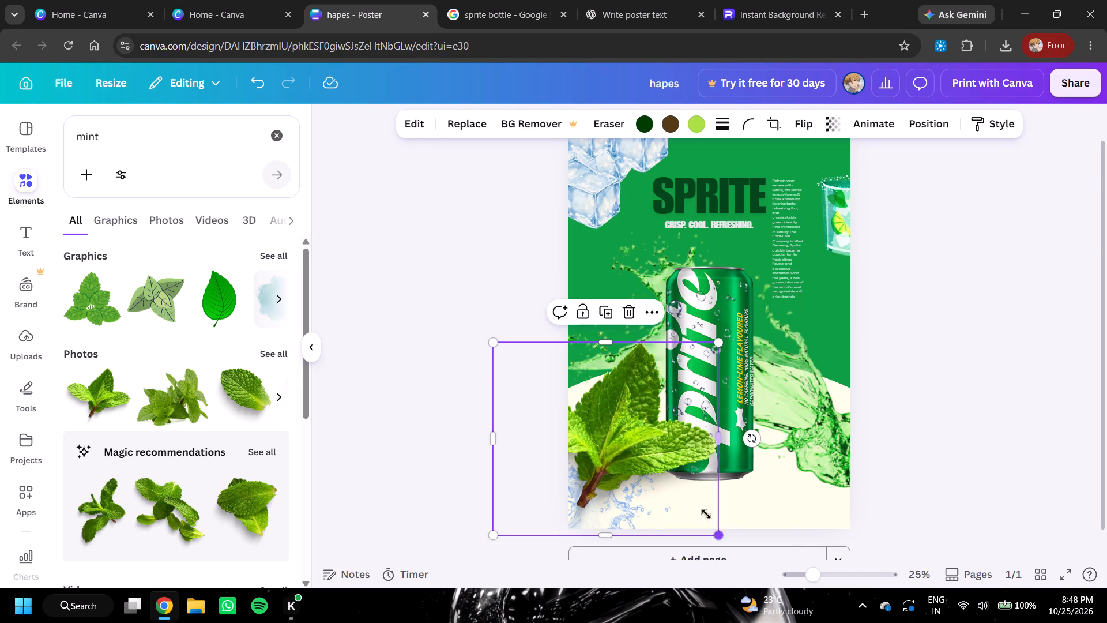
{"action": "left_click_drag", "start_coordinate": [706, 514], "coordinate": [668, 473]}
{"action": "left_click_drag", "start_coordinate": [619, 416], "coordinate": [642, 450]}
{"action": "left_click_drag", "start_coordinate": [600, 551], "coordinate": [560, 541]}
{"action": "left_click_drag", "start_coordinate": [635, 451], "coordinate": [616, 517]}
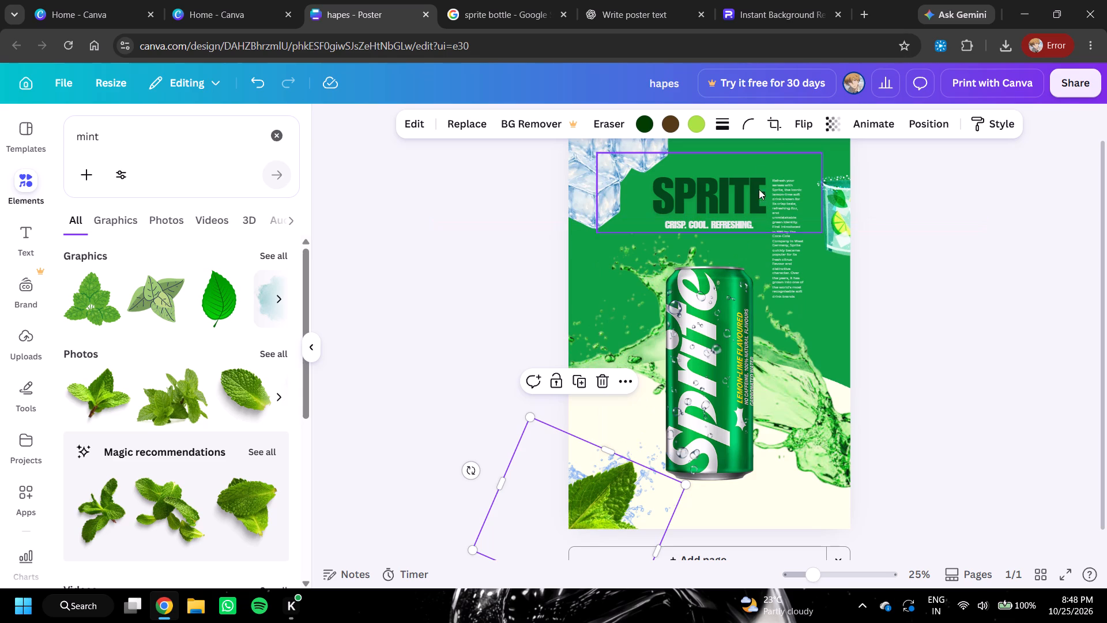
Reorder the mint sprig's layer so it sits behind the blue water splash but above the cream base.
{"action": "left_click", "coordinate": [620, 381]}
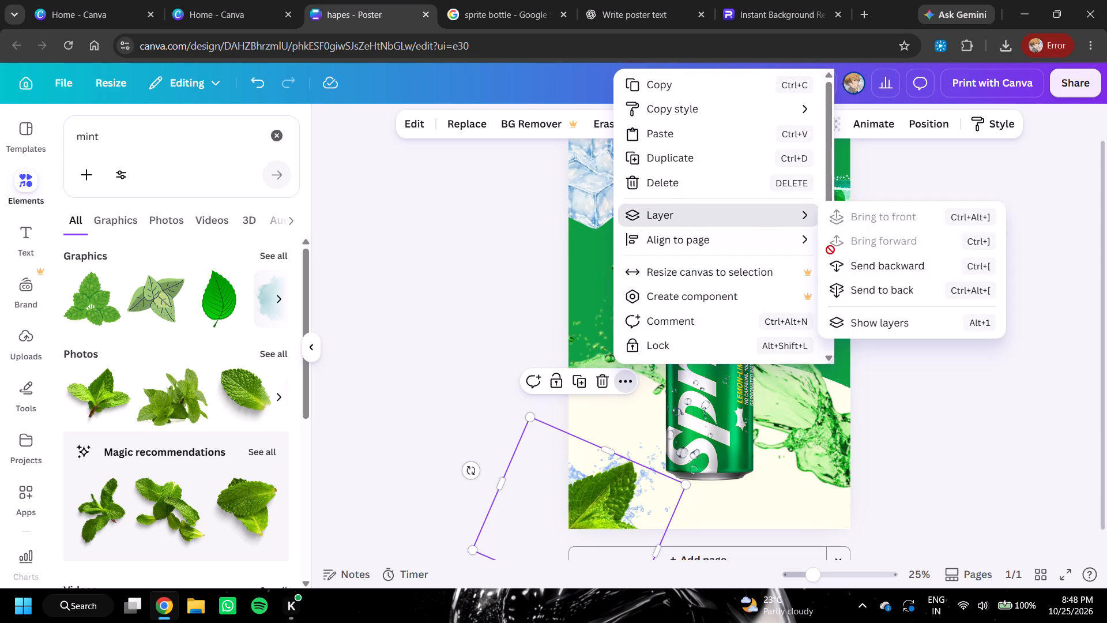
{"action": "triple_click", "coordinate": [854, 283]}
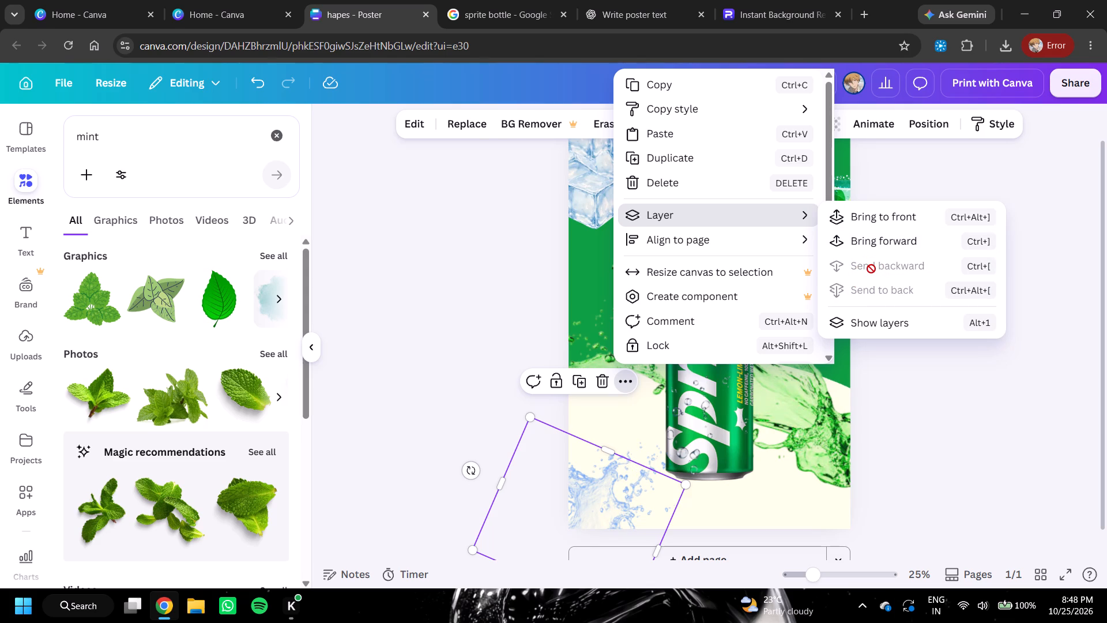
{"action": "double_click", "coordinate": [861, 220]}
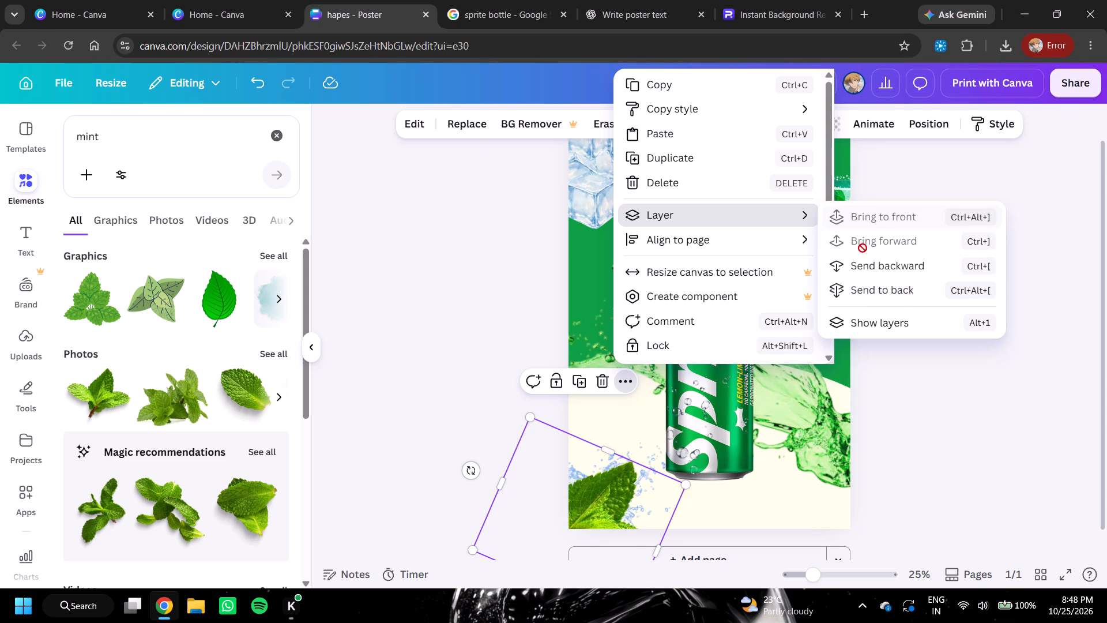
{"action": "double_click", "coordinate": [871, 266]}
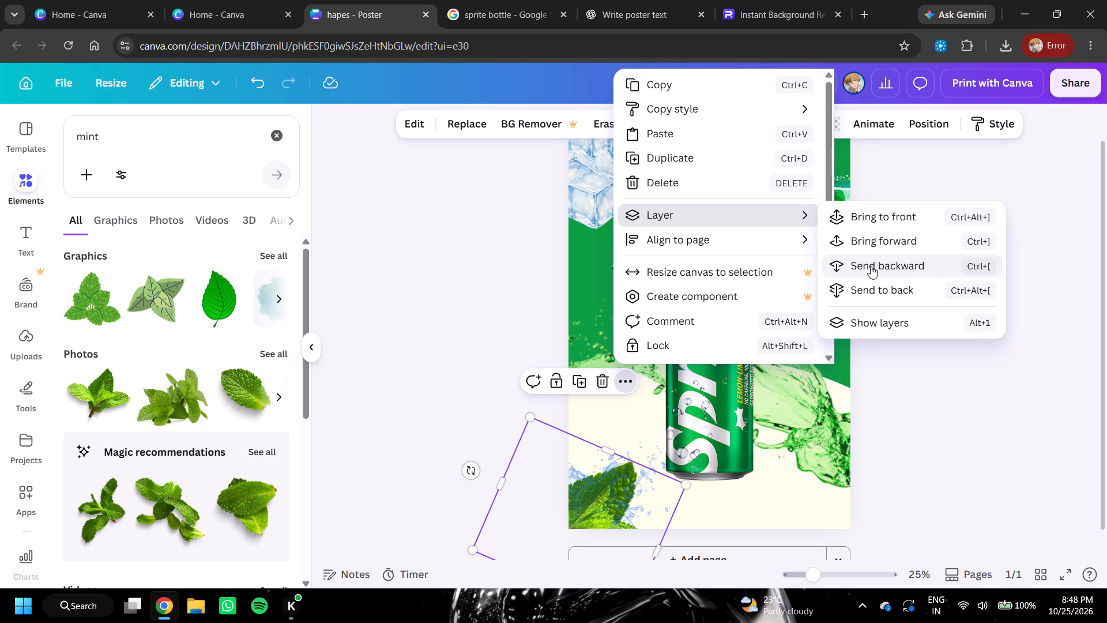
{"action": "double_click", "coordinate": [878, 283]}
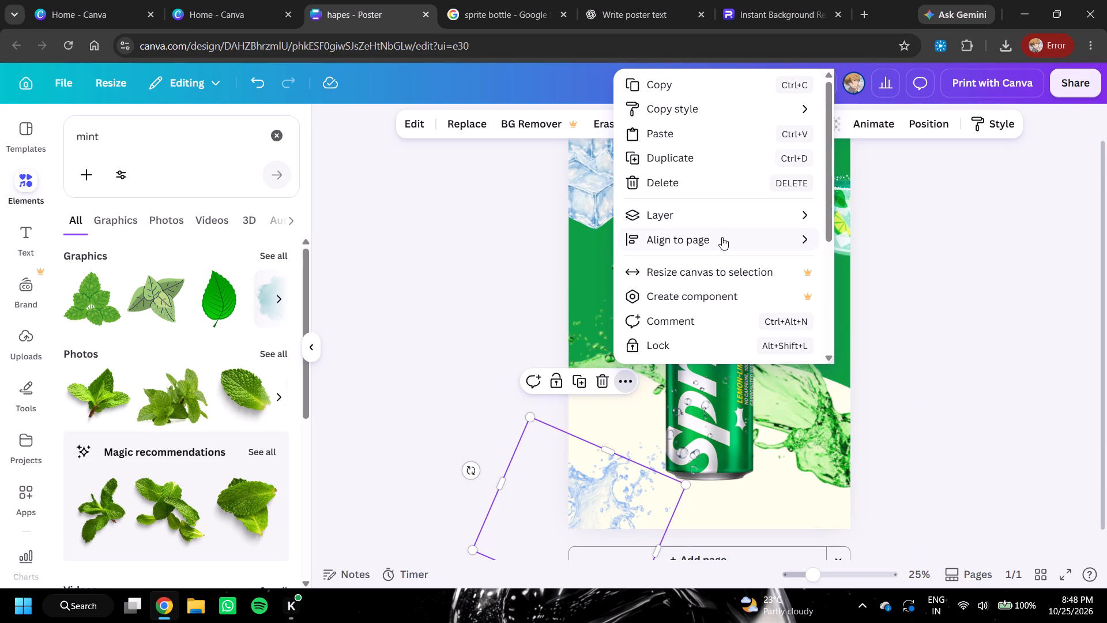
{"action": "double_click", "coordinate": [711, 215]}
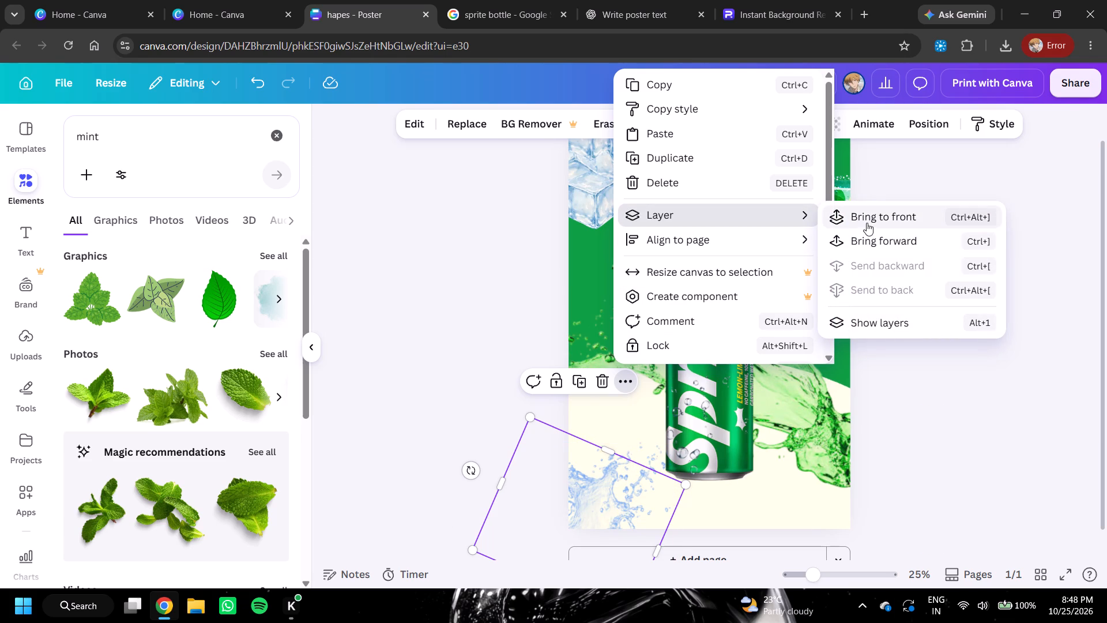
{"action": "double_click", "coordinate": [865, 241]}
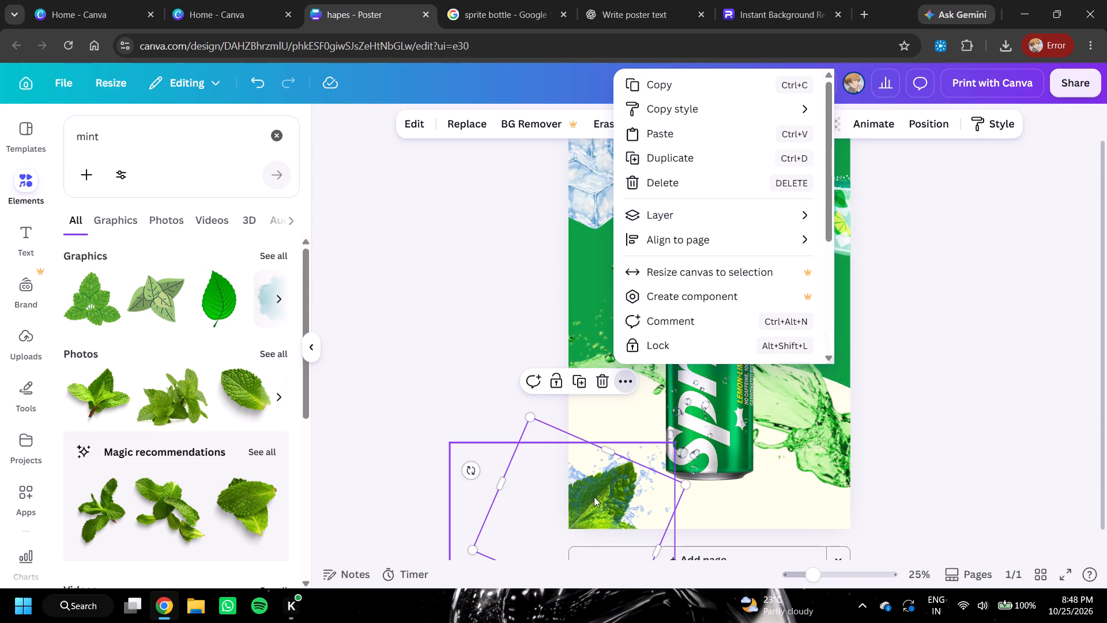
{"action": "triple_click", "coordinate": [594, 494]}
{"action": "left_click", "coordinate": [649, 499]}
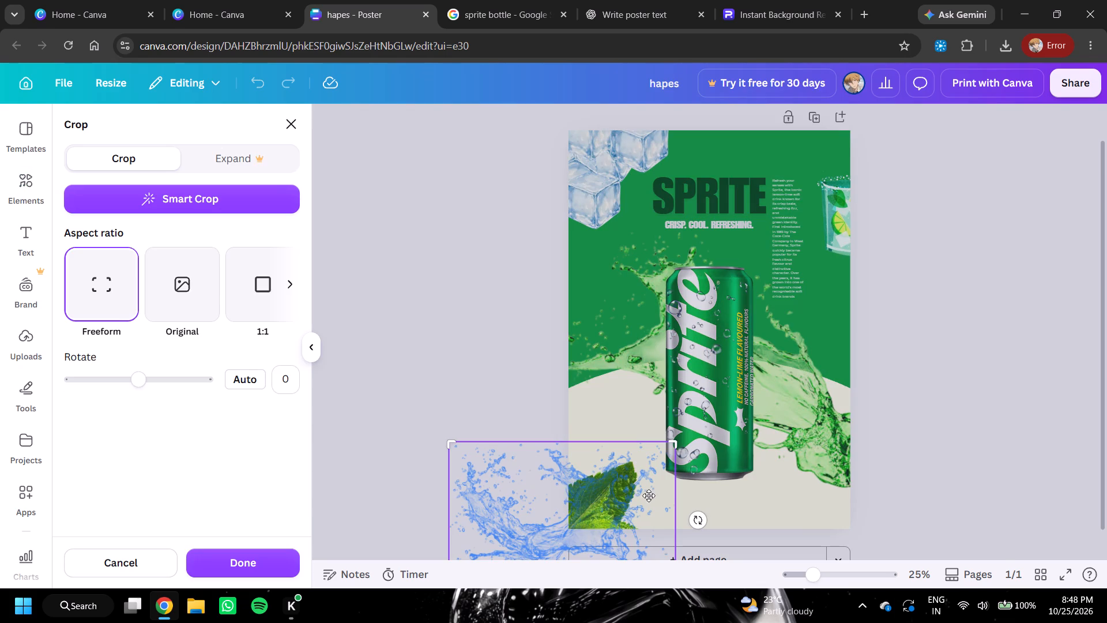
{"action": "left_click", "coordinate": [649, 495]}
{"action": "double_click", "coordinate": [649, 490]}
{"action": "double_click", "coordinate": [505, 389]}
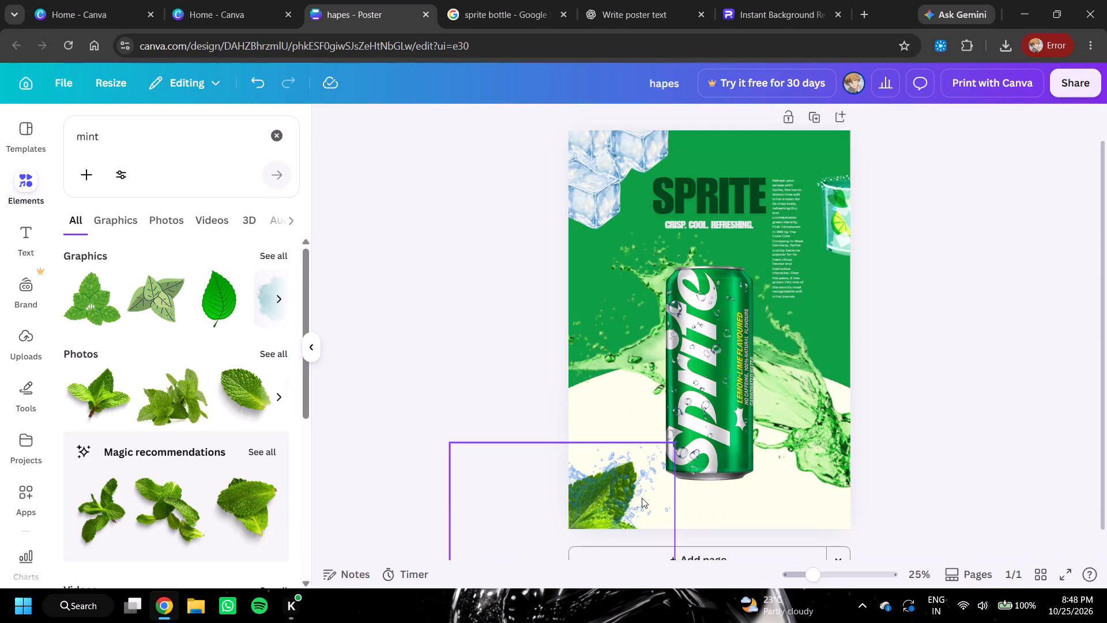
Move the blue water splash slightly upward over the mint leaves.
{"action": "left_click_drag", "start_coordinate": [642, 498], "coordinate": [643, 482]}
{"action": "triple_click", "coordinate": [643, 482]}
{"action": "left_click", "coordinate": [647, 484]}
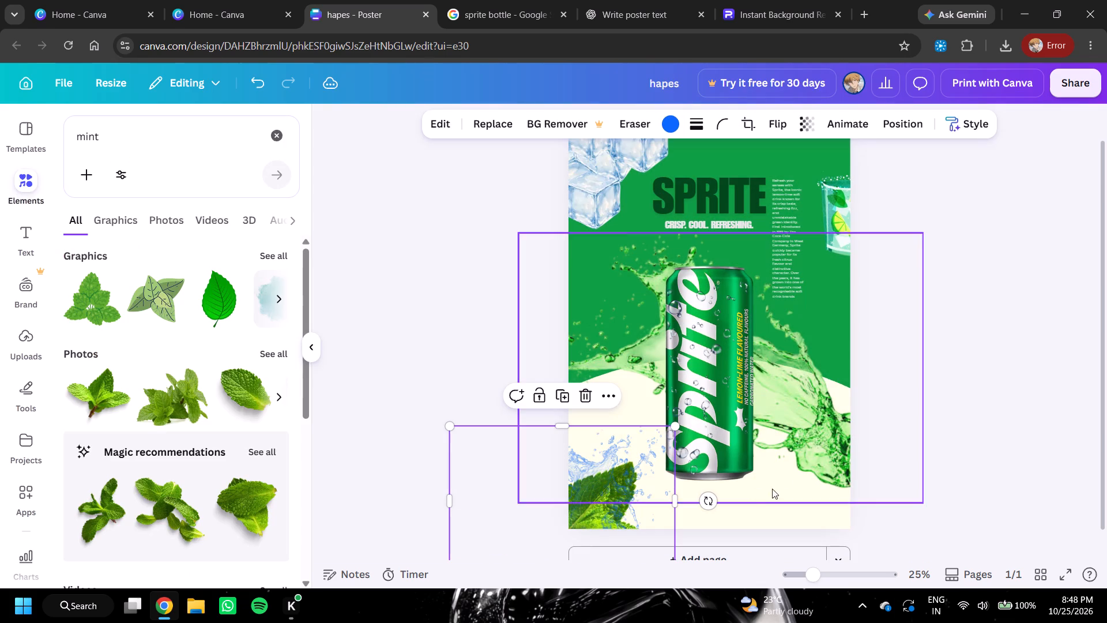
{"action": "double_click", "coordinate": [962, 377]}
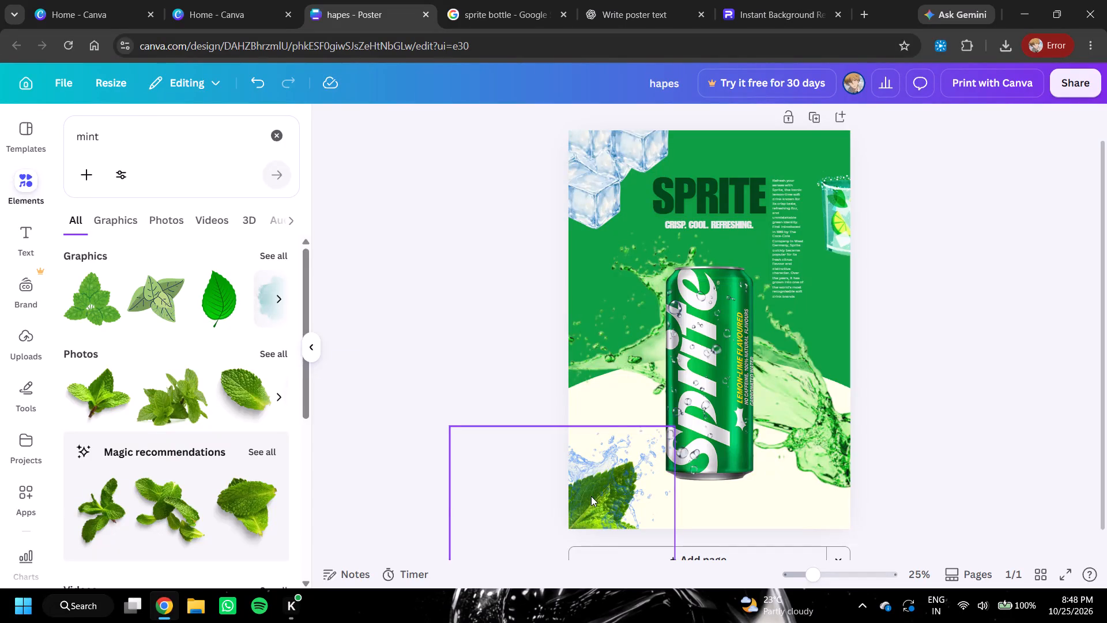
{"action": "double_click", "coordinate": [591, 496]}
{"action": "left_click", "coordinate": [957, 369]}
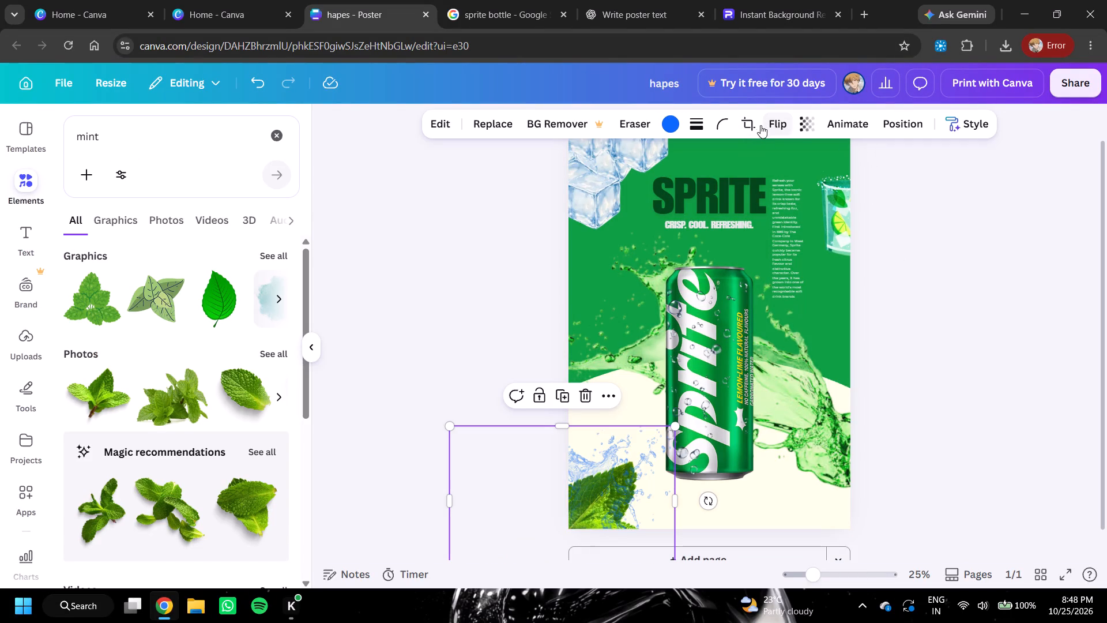
Try a lower opacity on the blue water splash, then raise it to full opacity.
{"action": "left_click", "coordinate": [803, 129]}
{"action": "left_click_drag", "start_coordinate": [820, 183], "coordinate": [820, 183]}
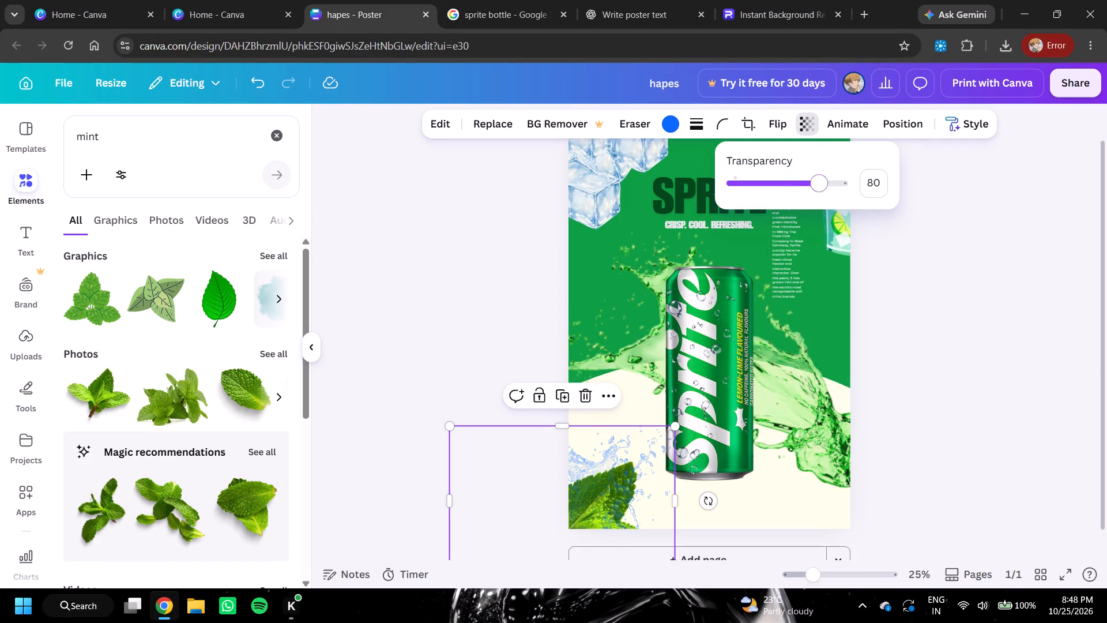
{"action": "left_click_drag", "start_coordinate": [820, 183], "coordinate": [788, 195]}
{"action": "left_click", "coordinate": [788, 195]}
{"action": "left_click_drag", "start_coordinate": [865, 189], "coordinate": [876, 187]}
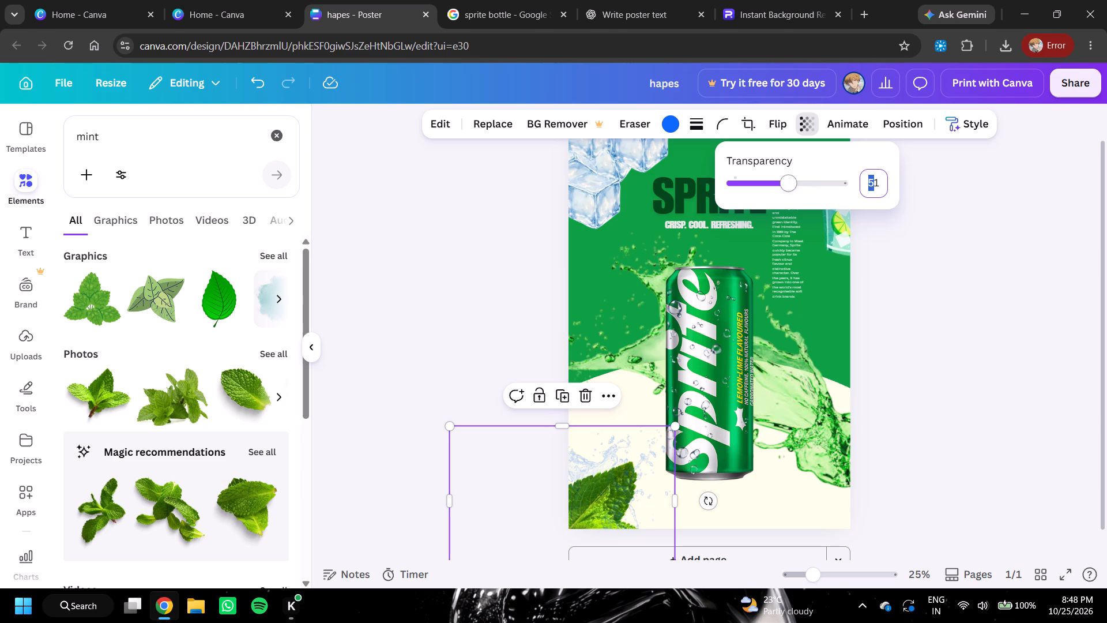
{"action": "left_click", "coordinate": [786, 189]}
{"action": "left_click_drag", "start_coordinate": [786, 189], "coordinate": [912, 177]}
{"action": "left_click", "coordinate": [593, 517]}
{"action": "left_click", "coordinate": [623, 508]}
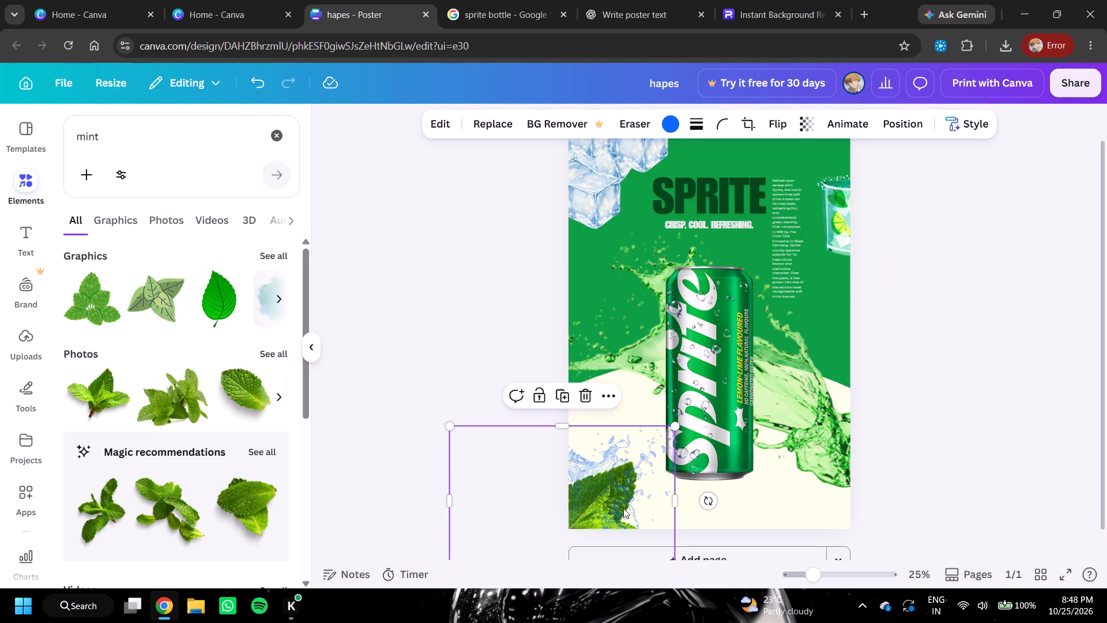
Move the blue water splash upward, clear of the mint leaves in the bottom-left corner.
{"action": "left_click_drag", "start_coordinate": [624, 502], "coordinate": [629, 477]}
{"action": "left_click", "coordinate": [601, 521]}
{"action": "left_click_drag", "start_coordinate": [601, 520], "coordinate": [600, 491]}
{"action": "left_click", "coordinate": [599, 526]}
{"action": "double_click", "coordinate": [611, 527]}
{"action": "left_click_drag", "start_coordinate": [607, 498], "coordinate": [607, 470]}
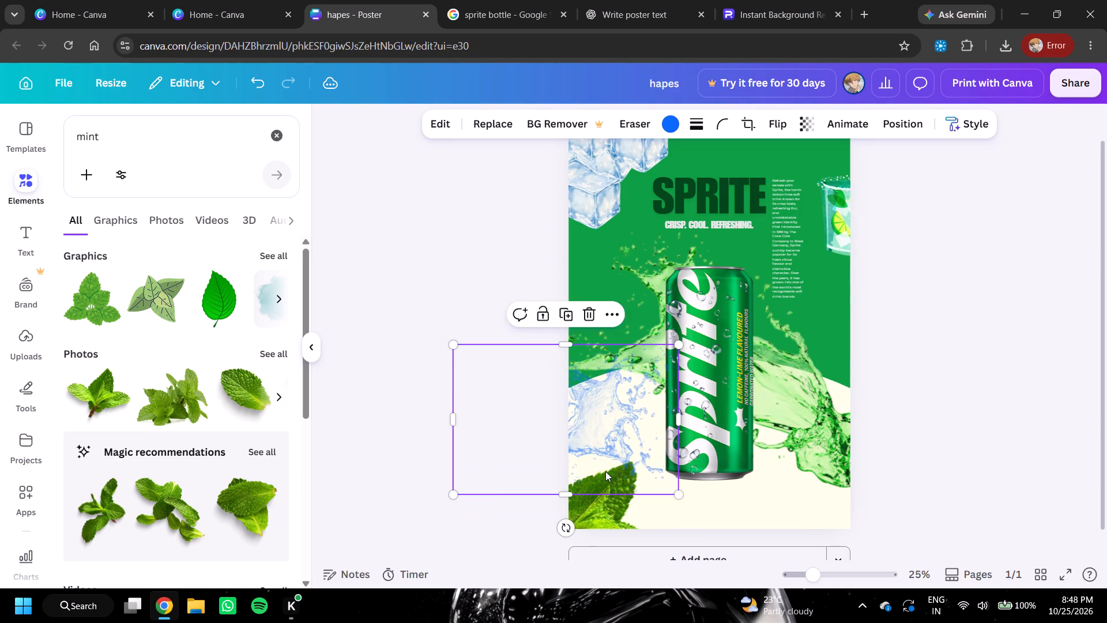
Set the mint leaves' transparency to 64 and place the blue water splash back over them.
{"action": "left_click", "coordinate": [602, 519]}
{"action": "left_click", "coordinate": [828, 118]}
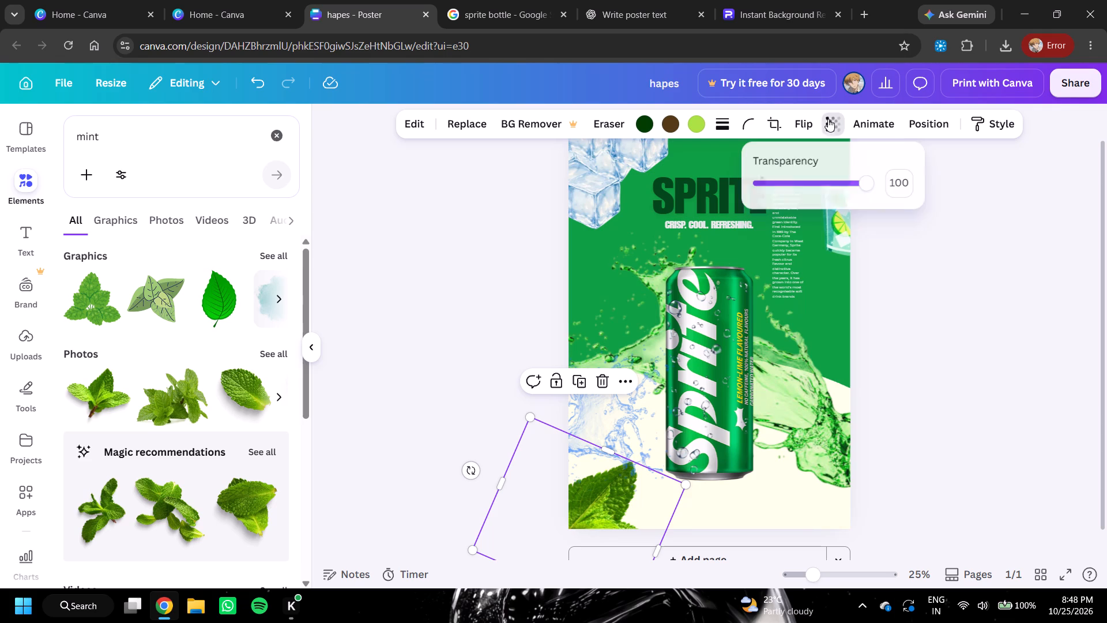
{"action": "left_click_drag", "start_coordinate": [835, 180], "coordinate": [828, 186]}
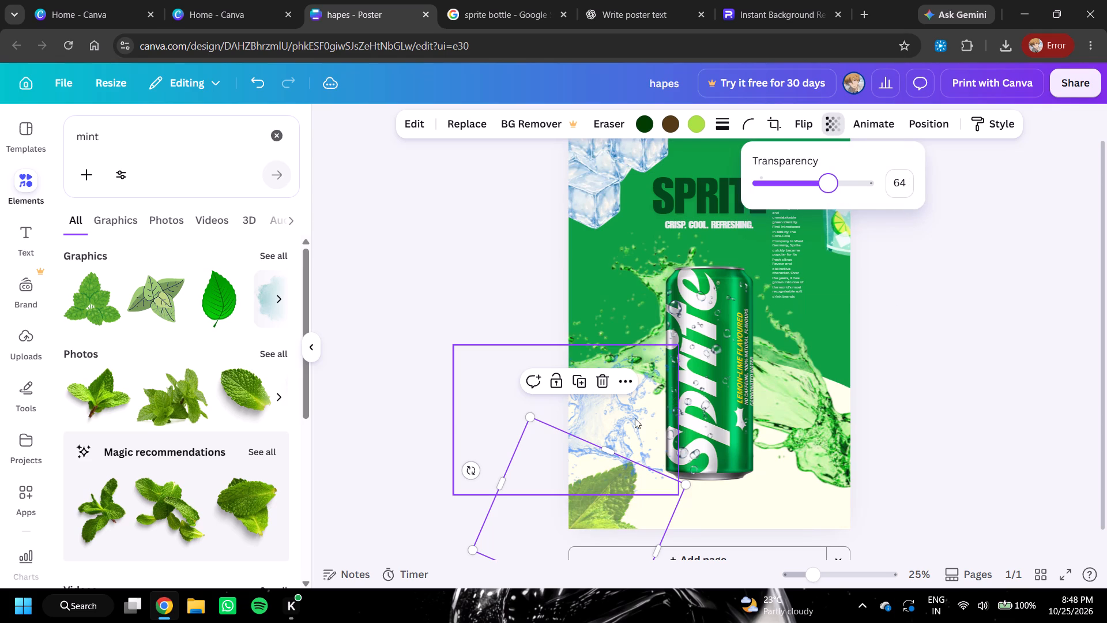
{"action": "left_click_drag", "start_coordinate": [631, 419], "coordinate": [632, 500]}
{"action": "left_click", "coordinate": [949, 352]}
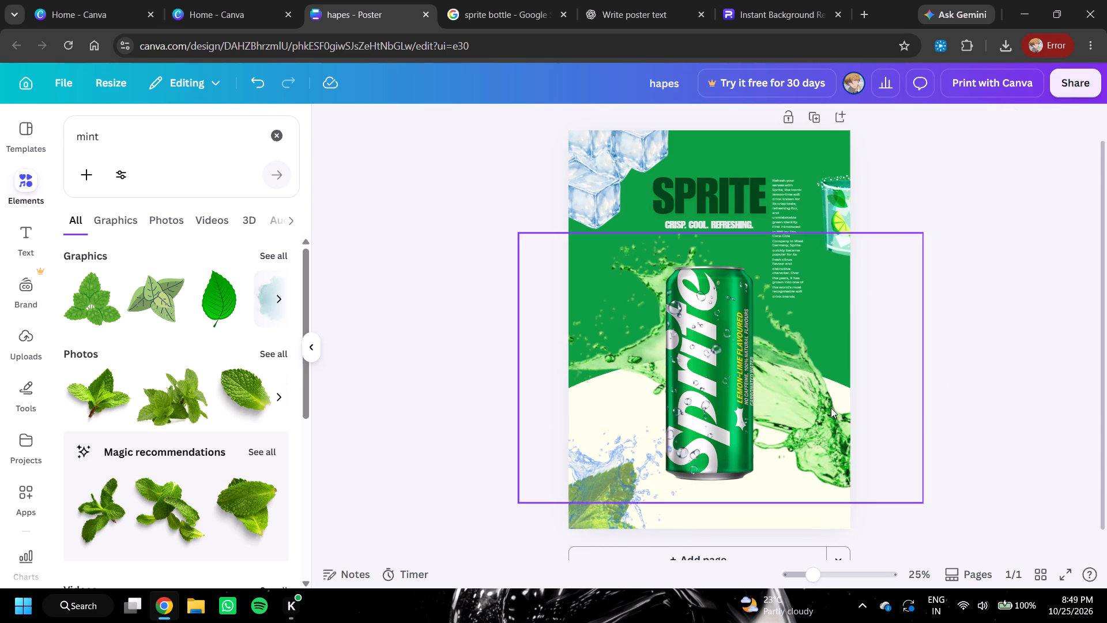
Move the blue water splash off the mint leaves and raise the leaves' opacity to nearly full.
{"action": "left_click_drag", "start_coordinate": [617, 483], "coordinate": [594, 446]}
{"action": "left_click_drag", "start_coordinate": [597, 477], "coordinate": [589, 425]}
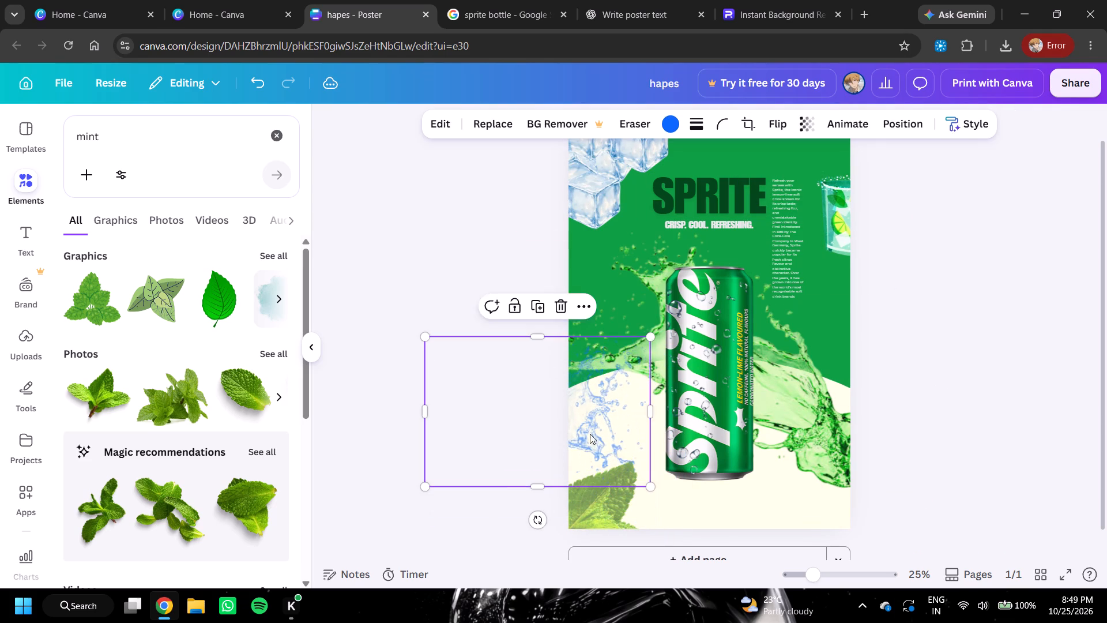
{"action": "left_click", "coordinate": [601, 517]}
{"action": "left_click", "coordinate": [829, 122]}
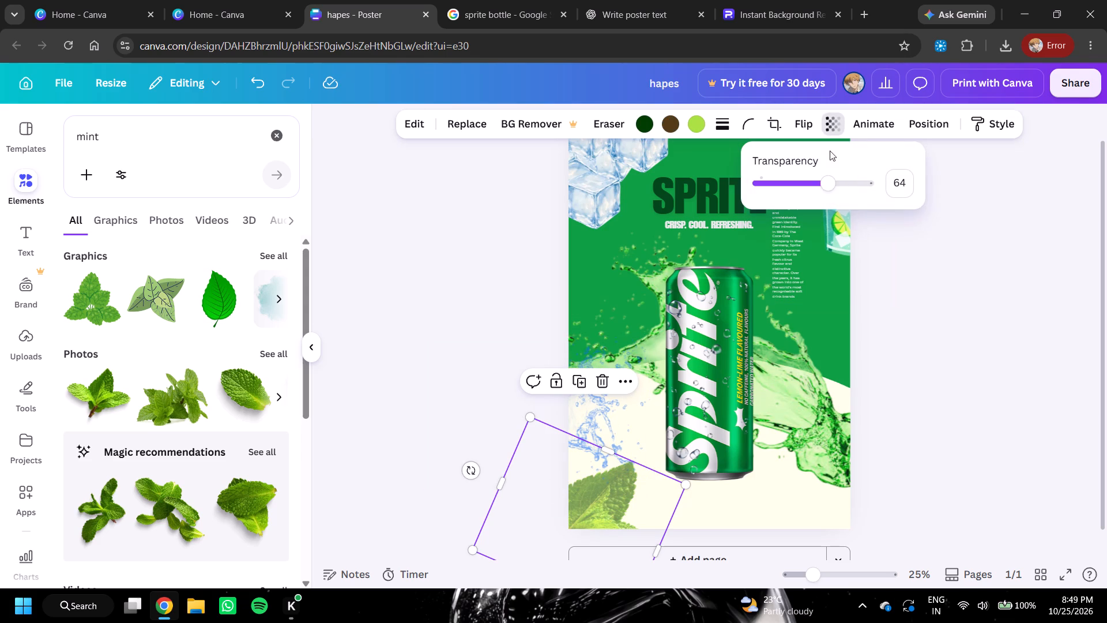
{"action": "left_click_drag", "start_coordinate": [838, 185], "coordinate": [859, 187]}
{"action": "double_click", "coordinate": [962, 303]}
Move the blue water splash back down over the mint leaves in the poster's bottom-left corner.
{"action": "left_click", "coordinate": [595, 431]}
{"action": "left_click_drag", "start_coordinate": [595, 431], "coordinate": [634, 491]}
{"action": "left_click_drag", "start_coordinate": [634, 491], "coordinate": [629, 506]}
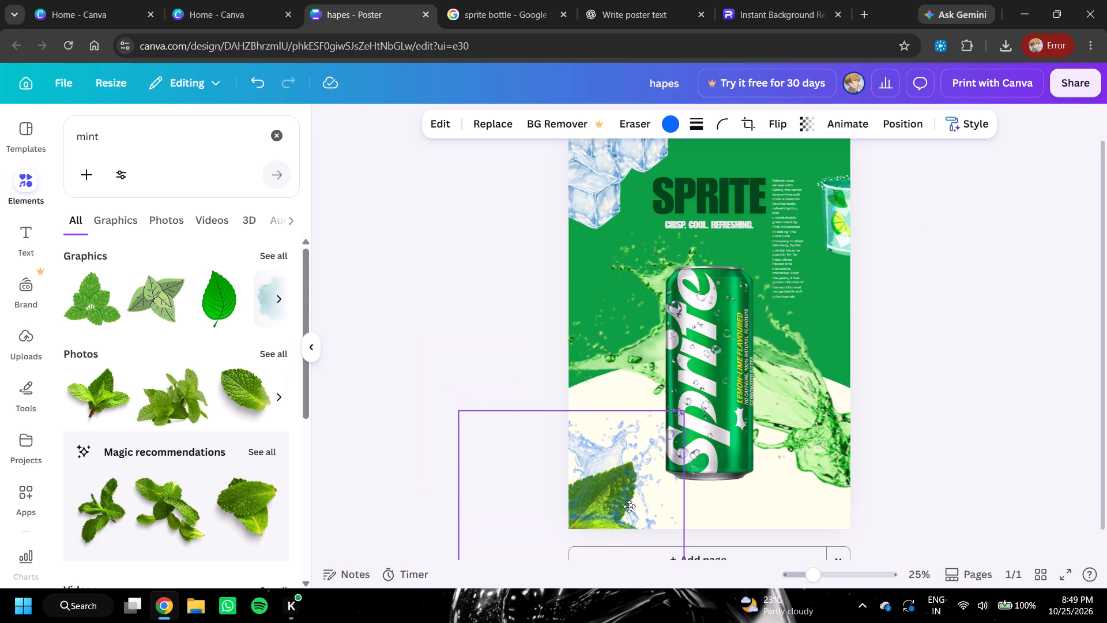
Reposition the blue water splash farther toward the poster's left edge, with its droplets just above the mint leaves.
{"action": "left_click_drag", "start_coordinate": [629, 506], "coordinate": [624, 516]}
{"action": "double_click", "coordinate": [624, 516]}
{"action": "left_click", "coordinate": [992, 342]}
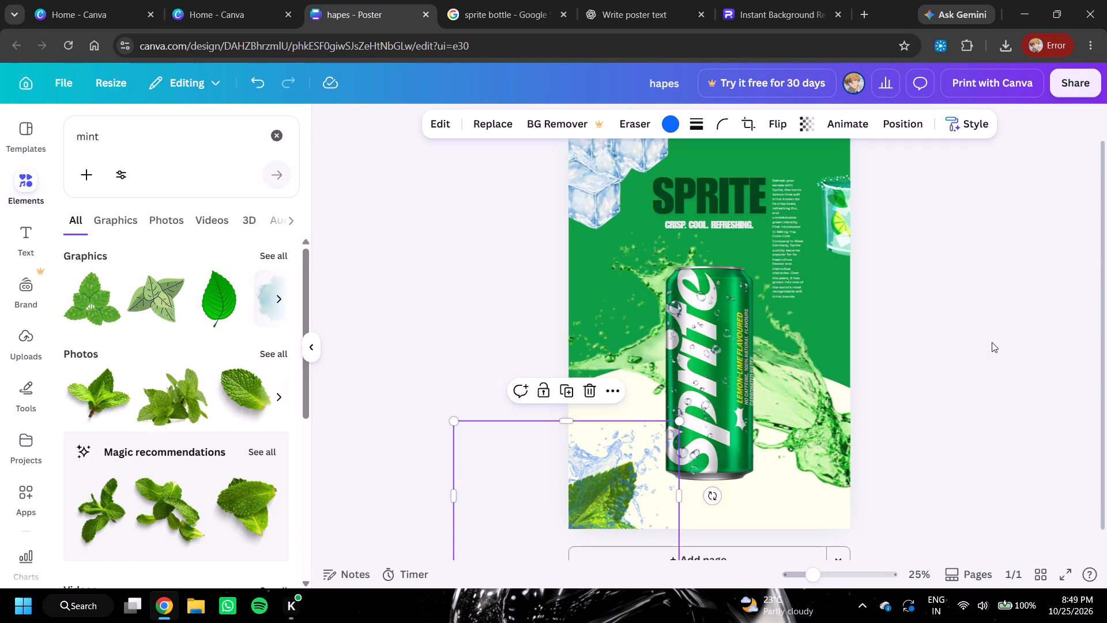
{"action": "double_click", "coordinate": [992, 342]}
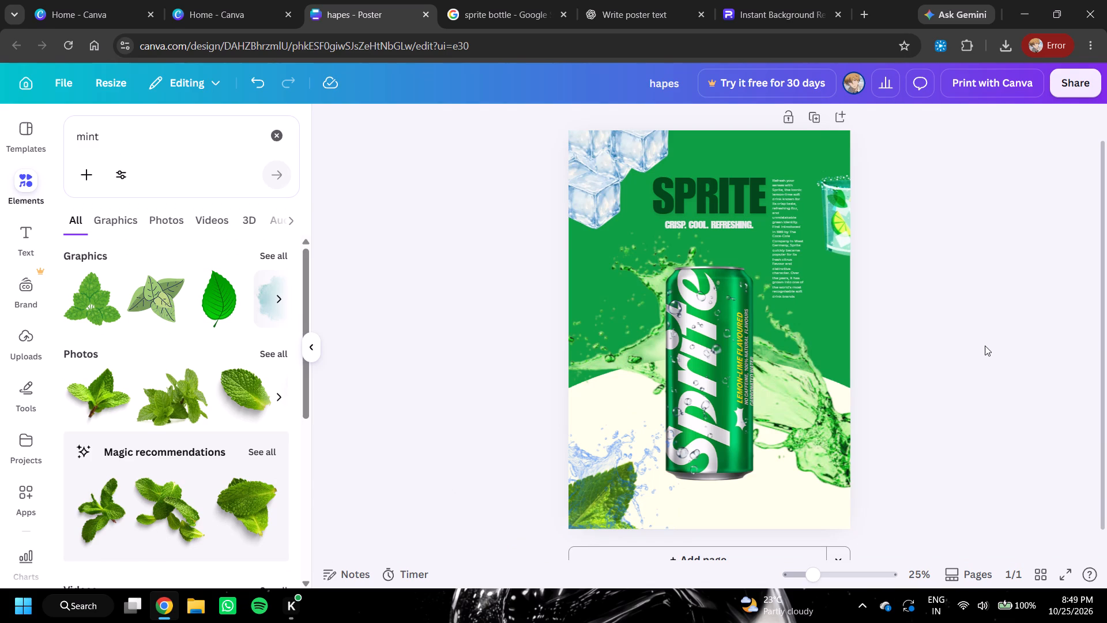
{"action": "left_click_drag", "start_coordinate": [607, 450], "coordinate": [580, 474]}
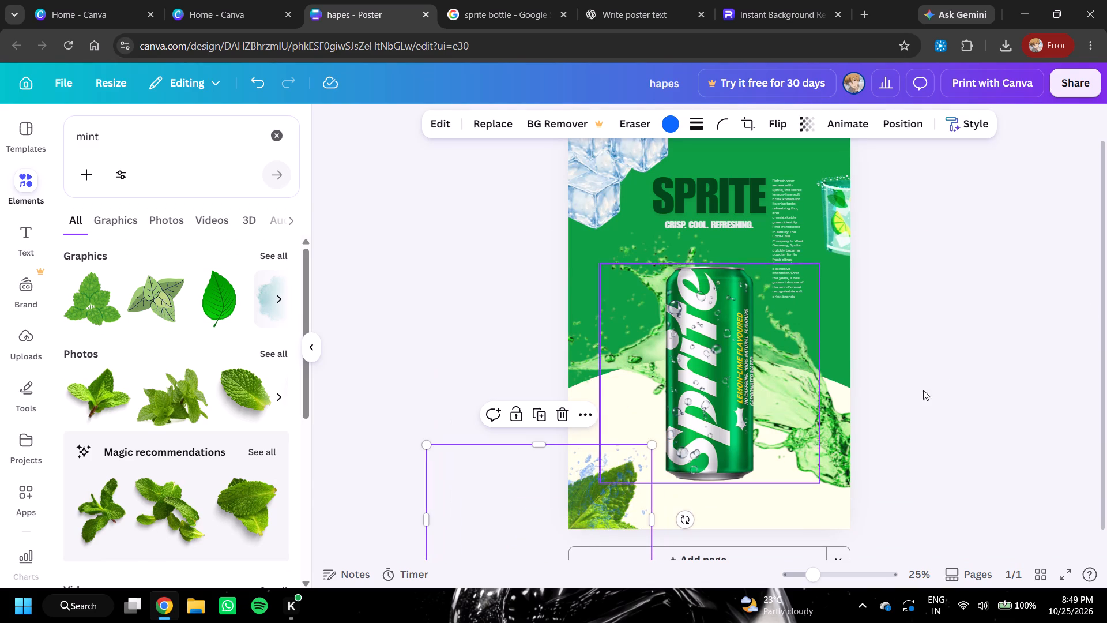
{"action": "left_click", "coordinate": [1106, 287]}
{"action": "left_click", "coordinate": [1014, 336]}
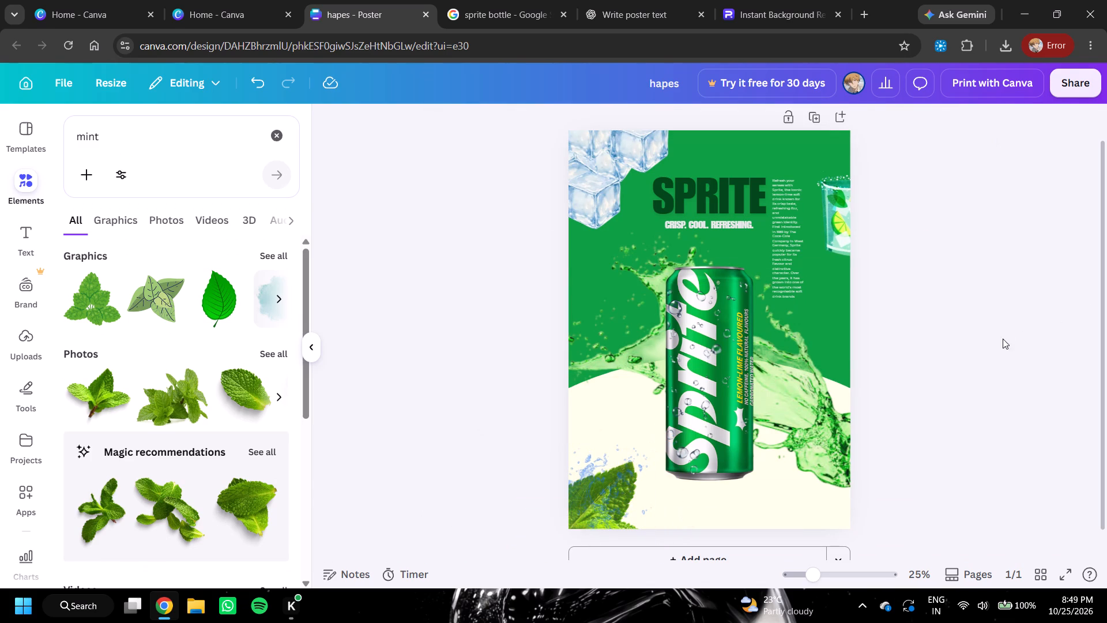
{"action": "left_click_drag", "start_coordinate": [642, 459], "coordinate": [613, 438]}
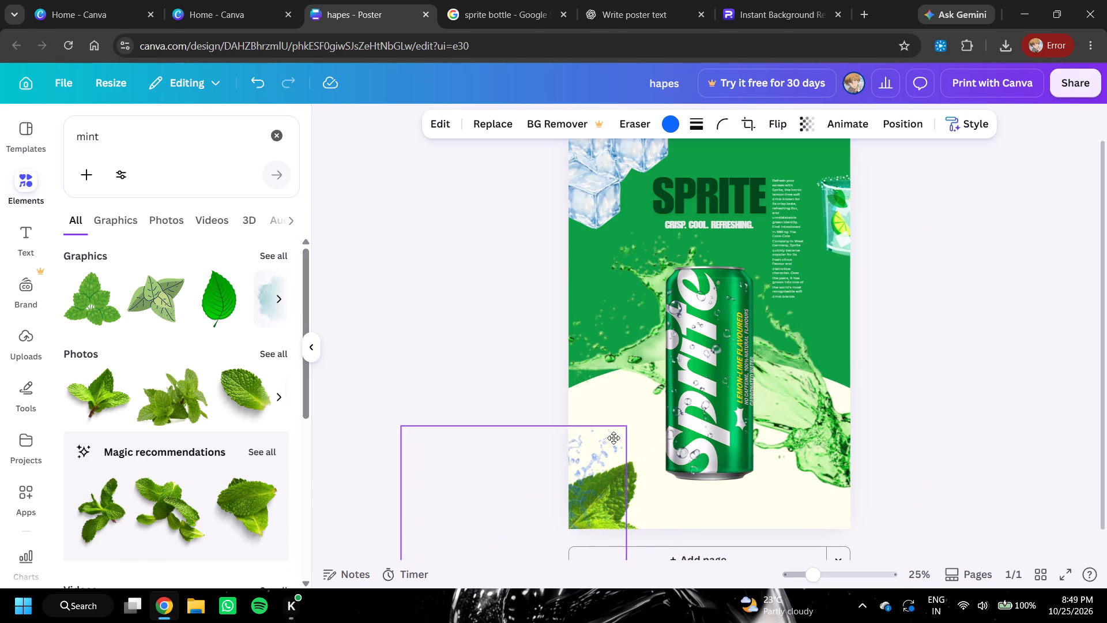
{"action": "left_click_drag", "start_coordinate": [613, 438], "coordinate": [607, 431]}
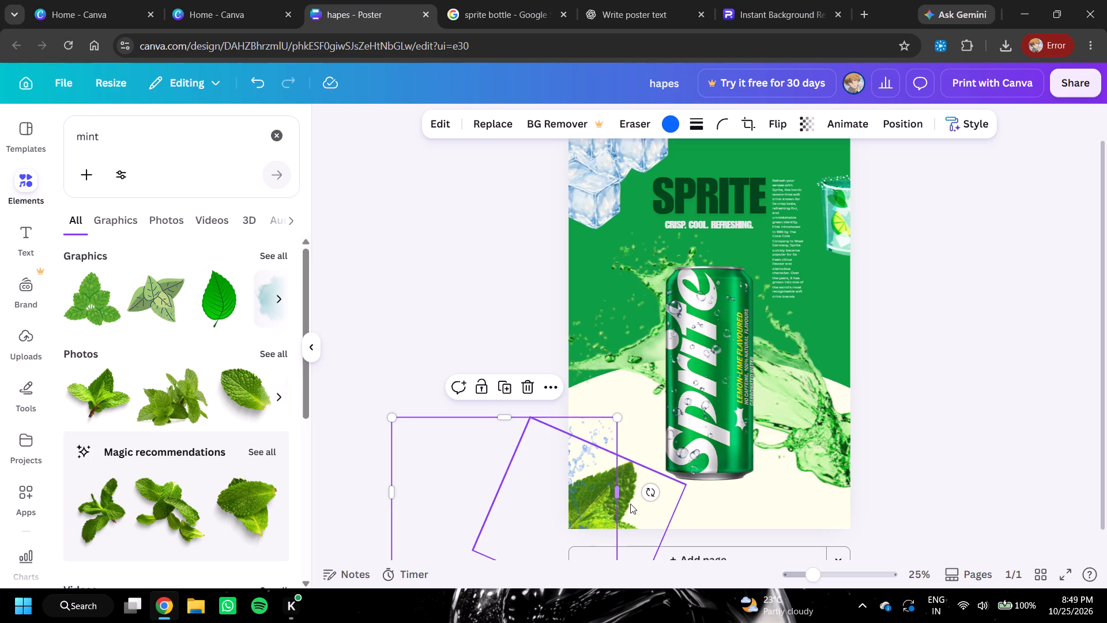
Raise the mint leaves' opacity to the maximum.
{"action": "left_click", "coordinate": [631, 504]}
{"action": "left_click", "coordinate": [831, 120]}
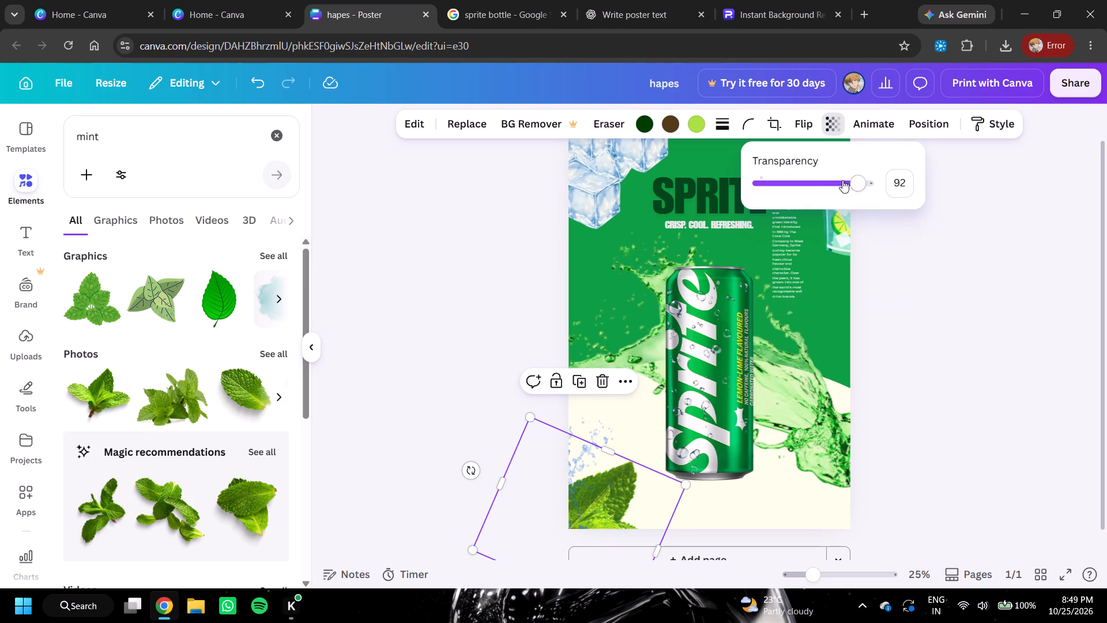
{"action": "left_click_drag", "start_coordinate": [853, 178], "coordinate": [942, 174]}
{"action": "left_click", "coordinate": [986, 279]}
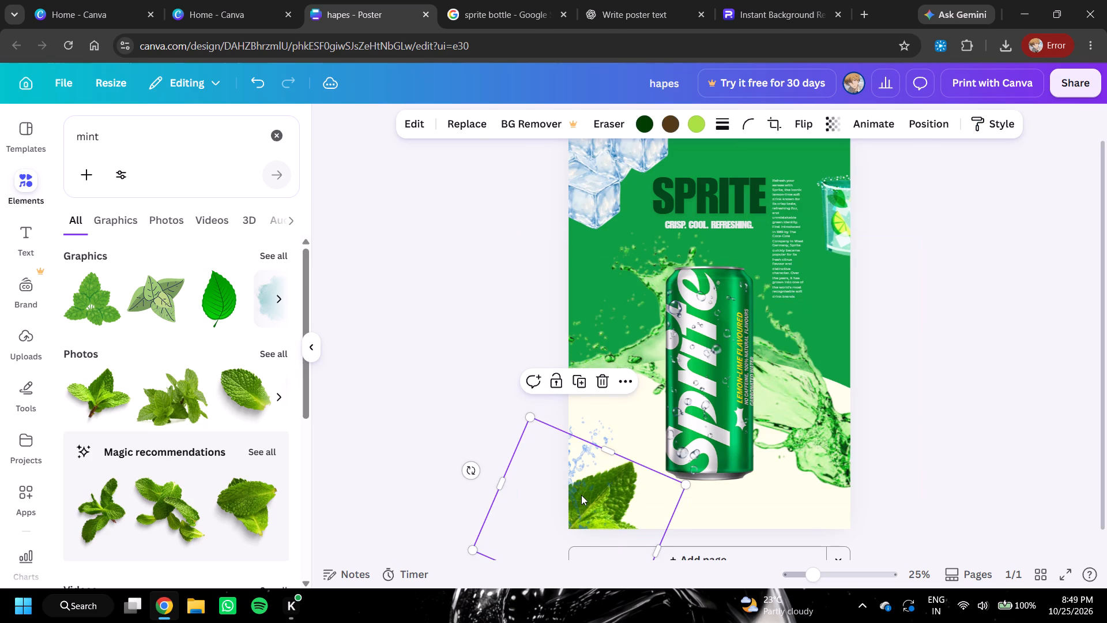
Nudge the mint leaves slightly right and shift the blue water splash to sit over them.
{"action": "left_click_drag", "start_coordinate": [581, 495], "coordinate": [589, 498]}
{"action": "left_click_drag", "start_coordinate": [581, 460], "coordinate": [583, 459]}
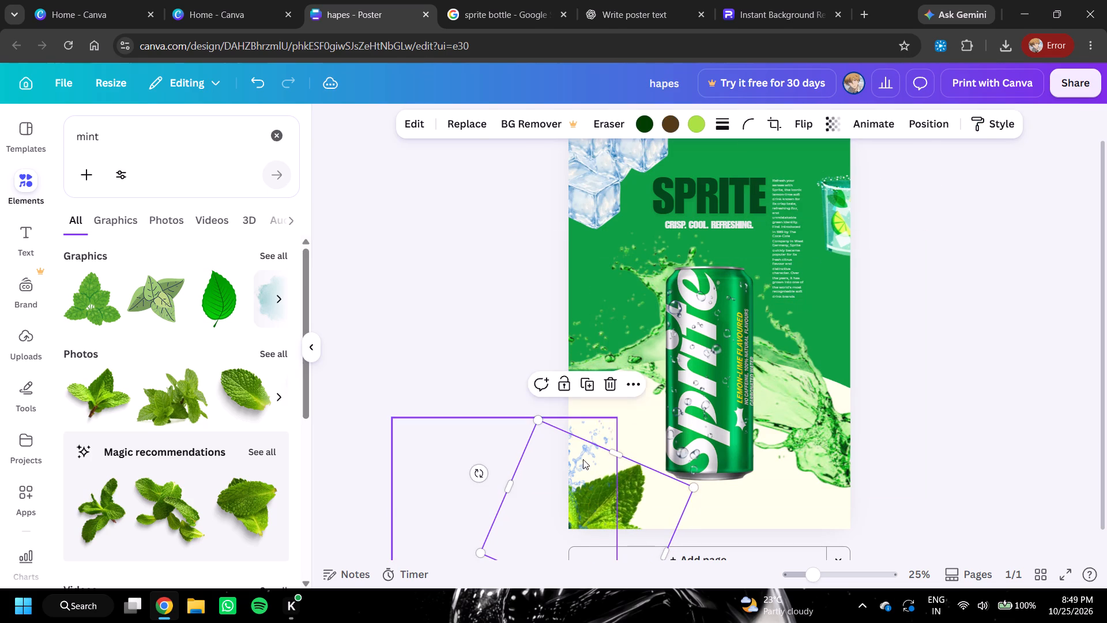
{"action": "left_click_drag", "start_coordinate": [583, 459], "coordinate": [580, 467]}
{"action": "left_click_drag", "start_coordinate": [588, 430], "coordinate": [598, 438]}
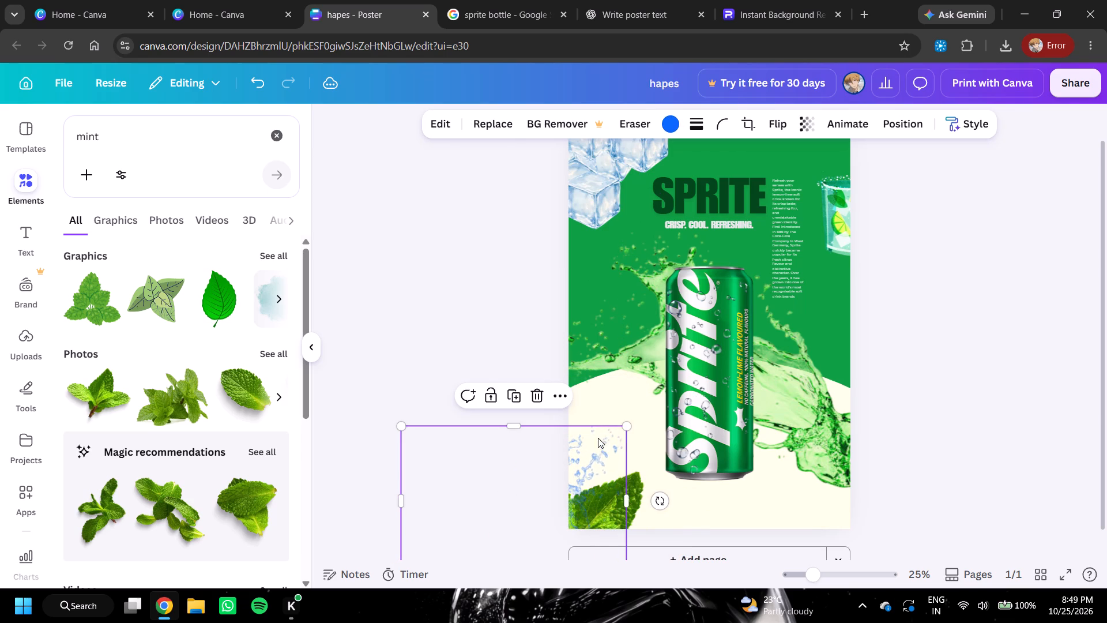
{"action": "left_click", "coordinate": [975, 353]}
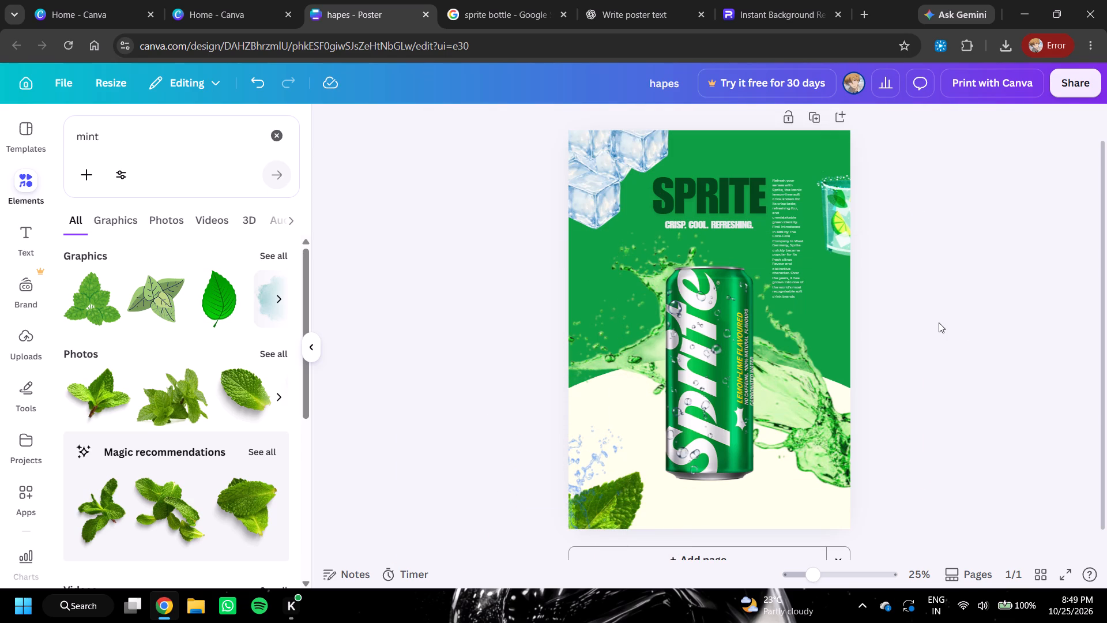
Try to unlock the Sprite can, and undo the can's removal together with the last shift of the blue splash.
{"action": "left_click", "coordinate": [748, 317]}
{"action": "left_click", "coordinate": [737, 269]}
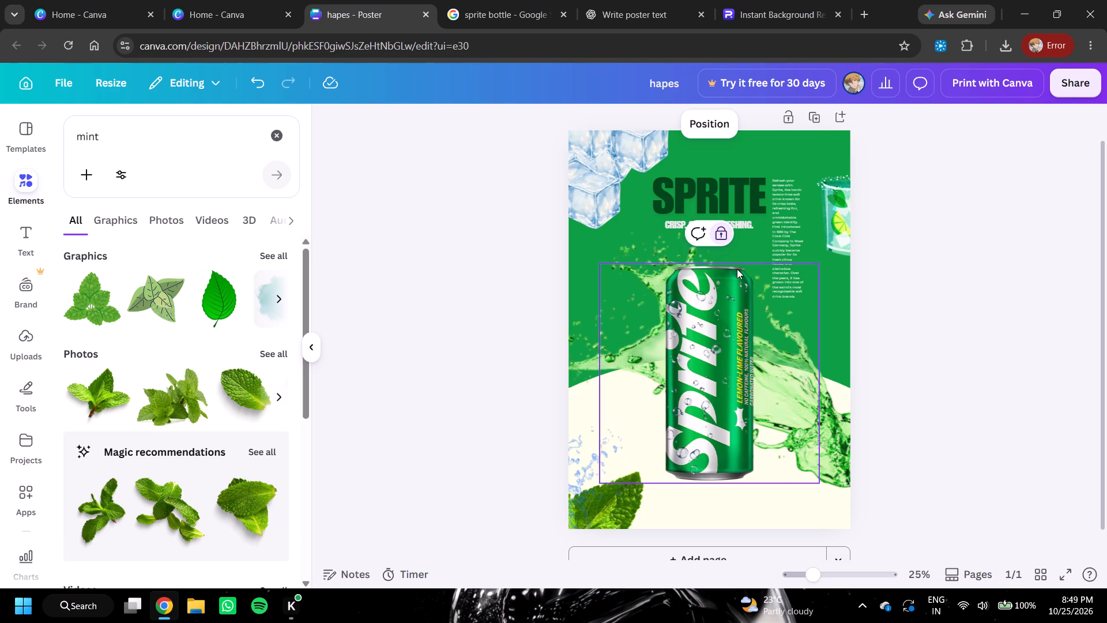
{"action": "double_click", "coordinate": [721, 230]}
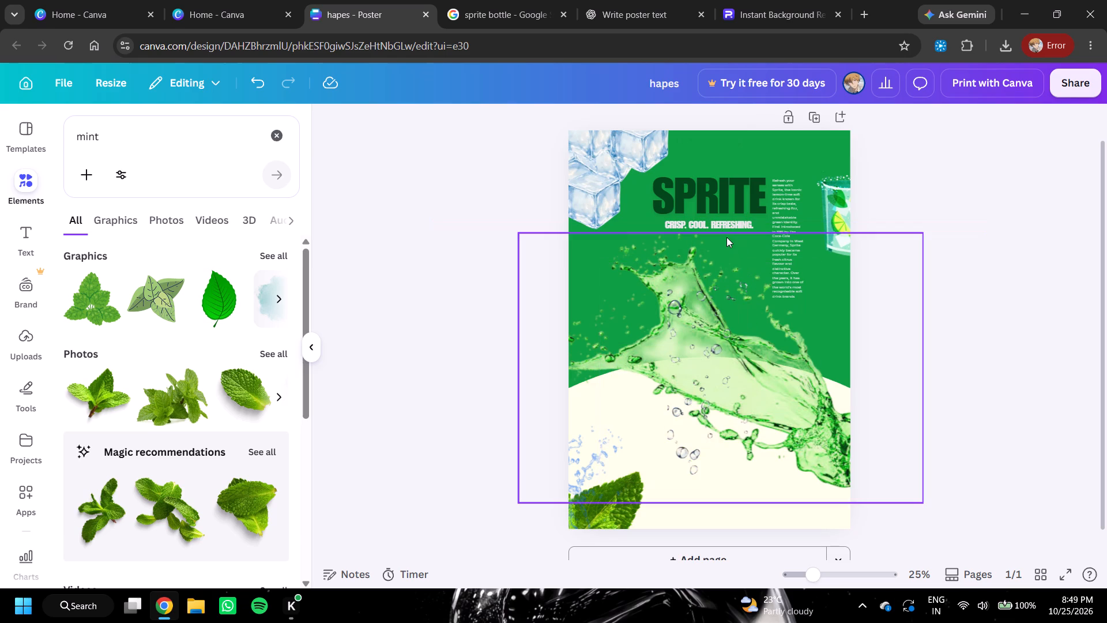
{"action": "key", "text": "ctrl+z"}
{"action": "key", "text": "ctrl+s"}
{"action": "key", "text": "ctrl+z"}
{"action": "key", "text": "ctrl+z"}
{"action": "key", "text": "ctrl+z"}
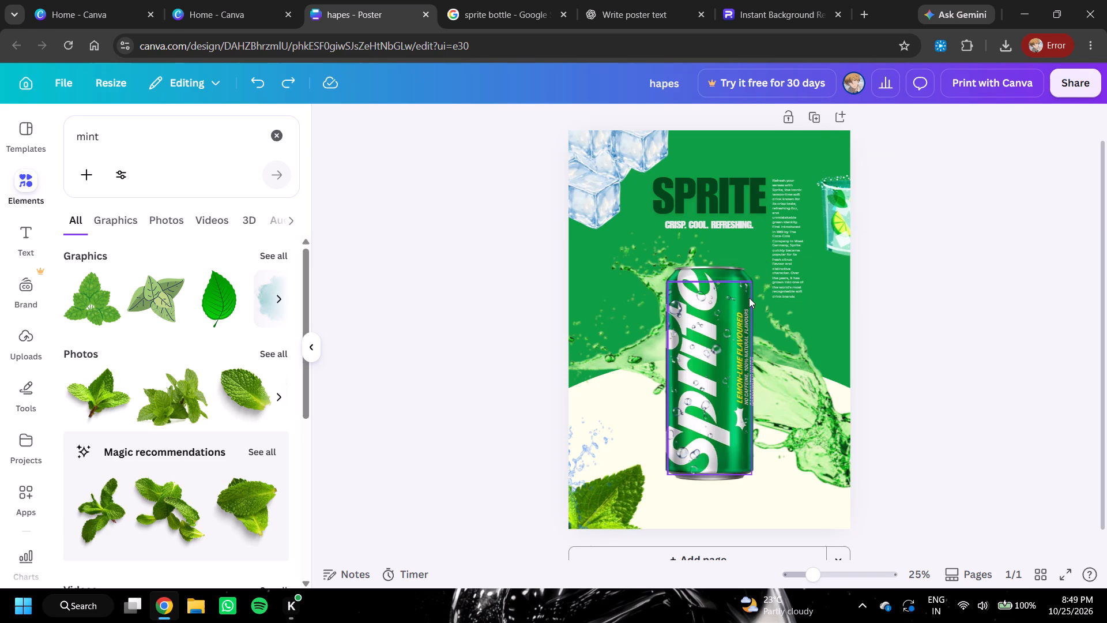
Unlock the Sprite can, duplicate it and move the copy to the poster's right edge.
{"action": "left_click", "coordinate": [744, 292]}
{"action": "double_click", "coordinate": [738, 276]}
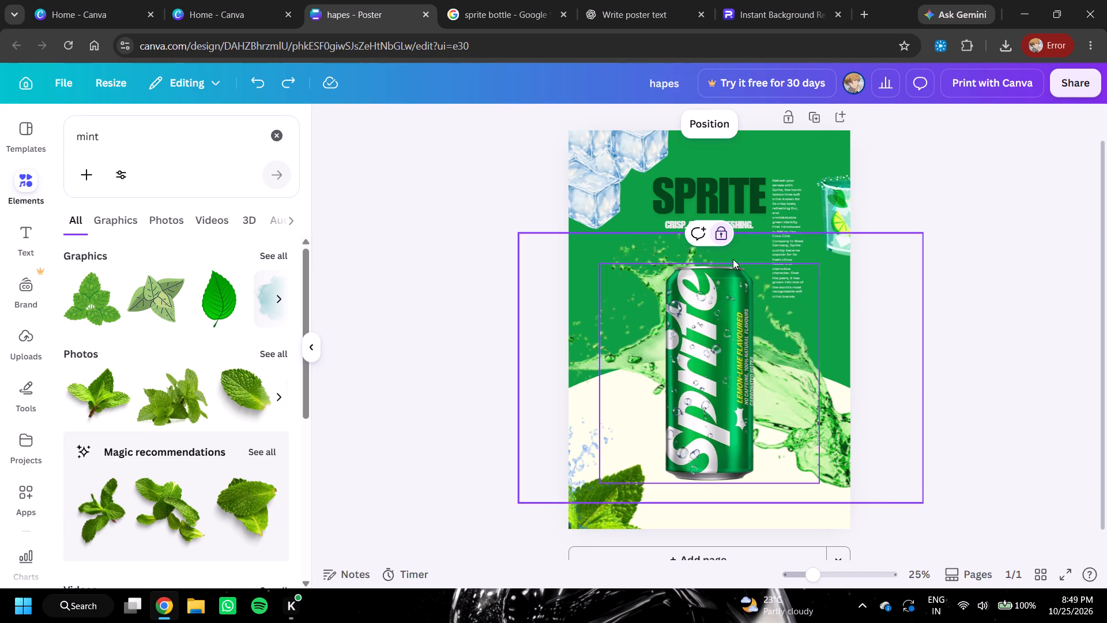
{"action": "left_click", "coordinate": [720, 233]}
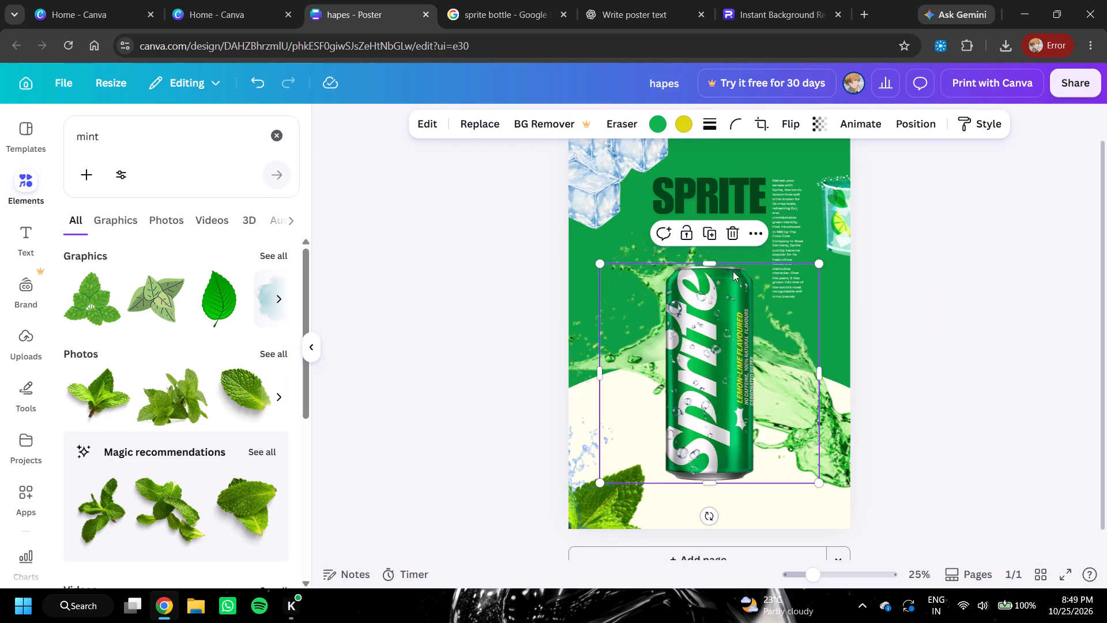
{"action": "left_click", "coordinate": [731, 271]}
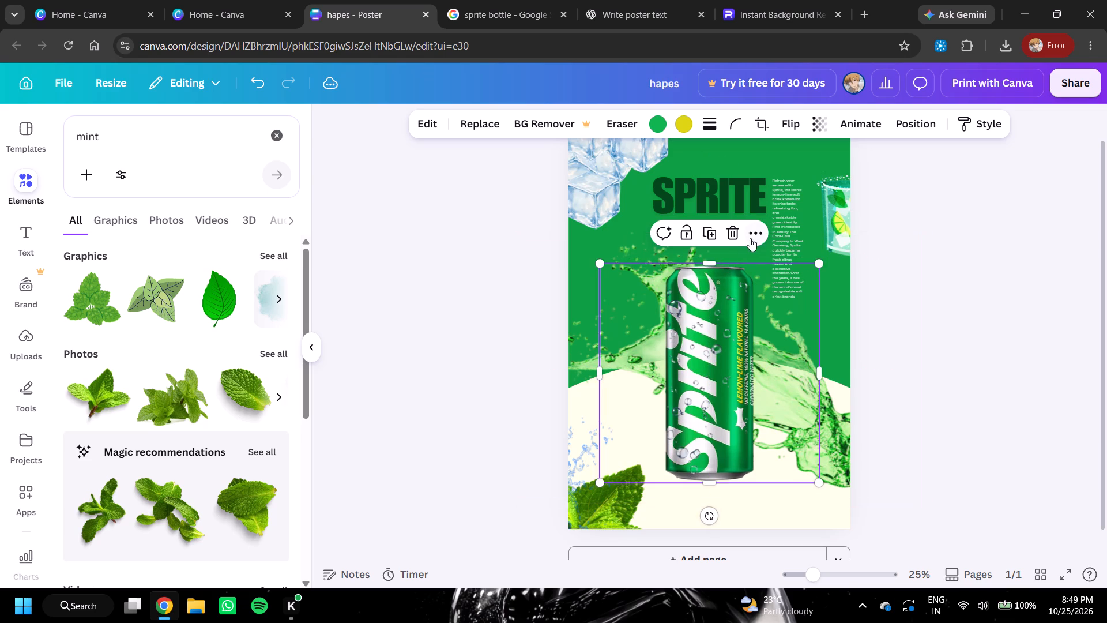
{"action": "left_click", "coordinate": [708, 235]}
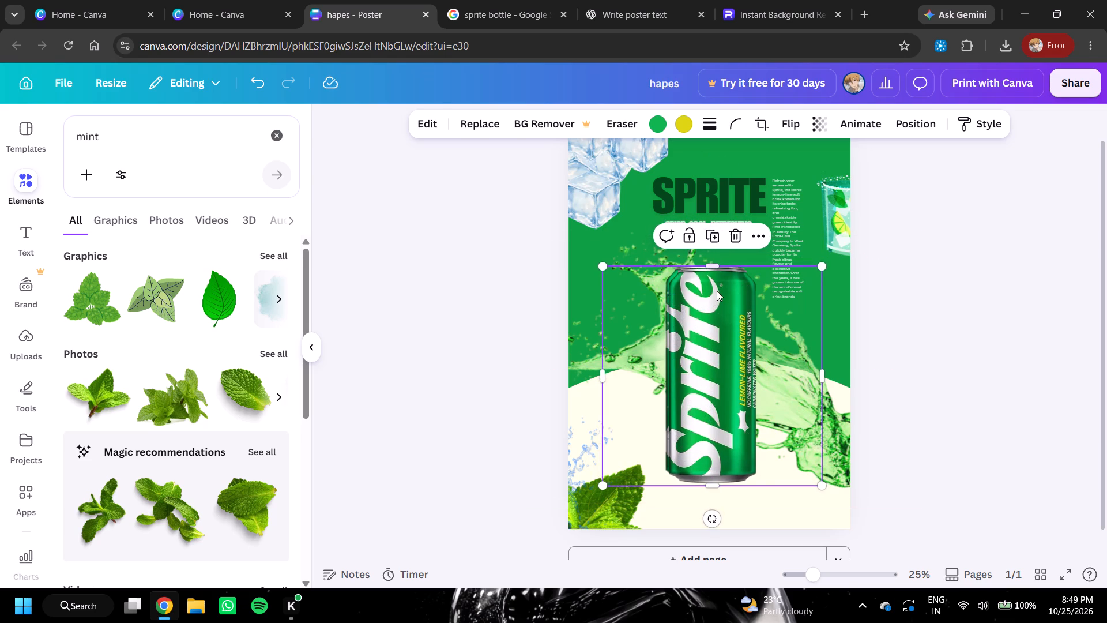
{"action": "left_click_drag", "start_coordinate": [717, 291], "coordinate": [869, 307]}
Lock the original Sprite can in place again.
{"action": "left_click", "coordinate": [725, 271]}
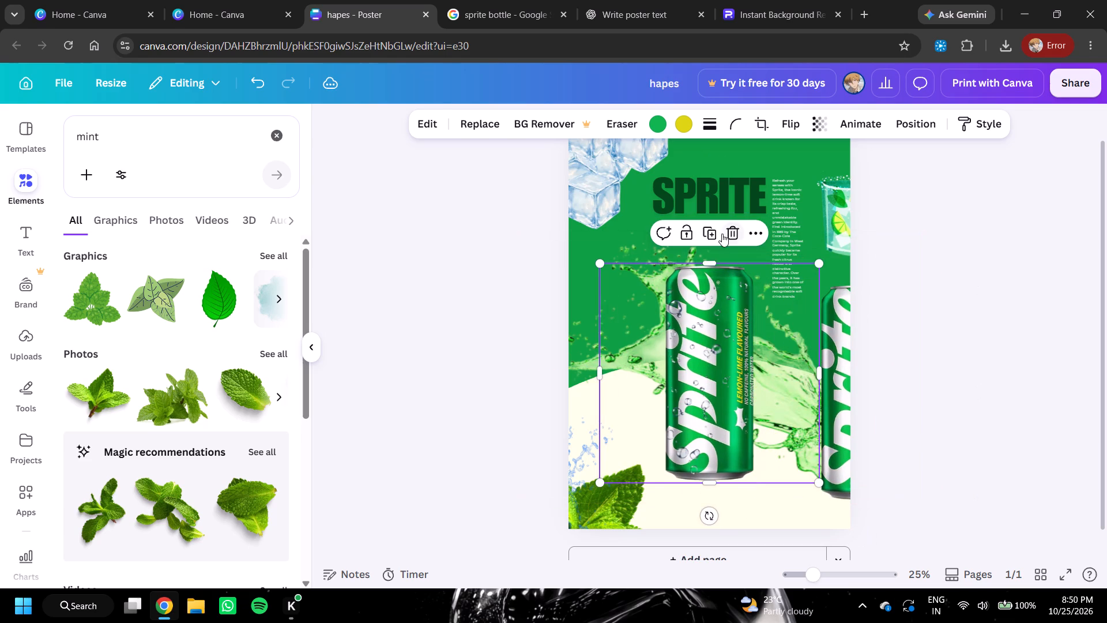
{"action": "double_click", "coordinate": [683, 229]}
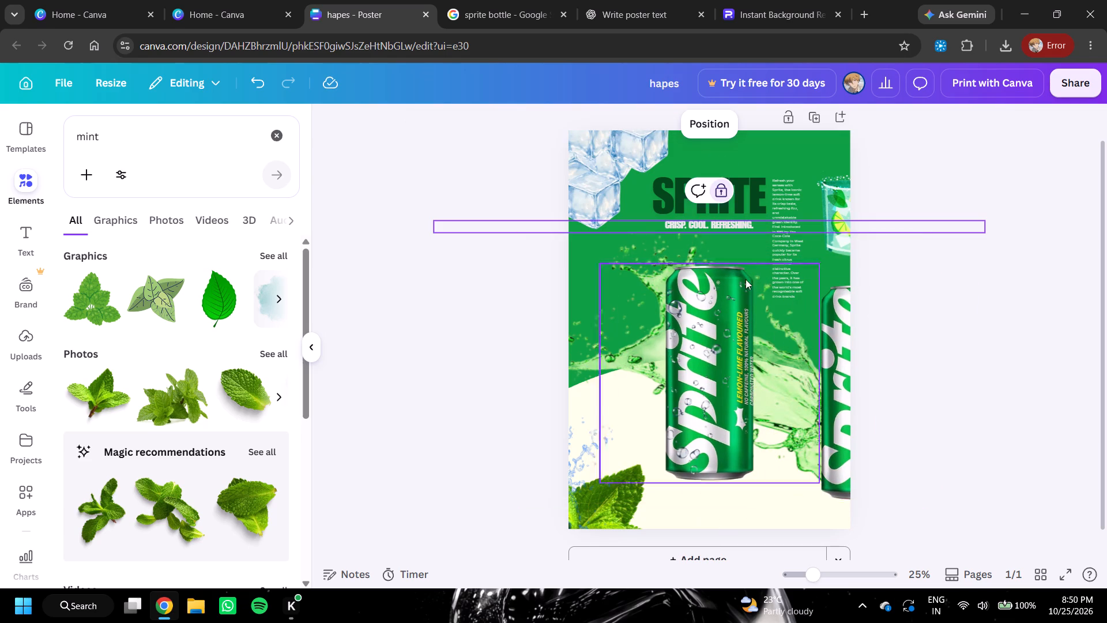
Move the can copy over the original, offset up and to the right, and enlarge it beyond the original's size.
{"action": "left_click_drag", "start_coordinate": [848, 343], "coordinate": [737, 297]}
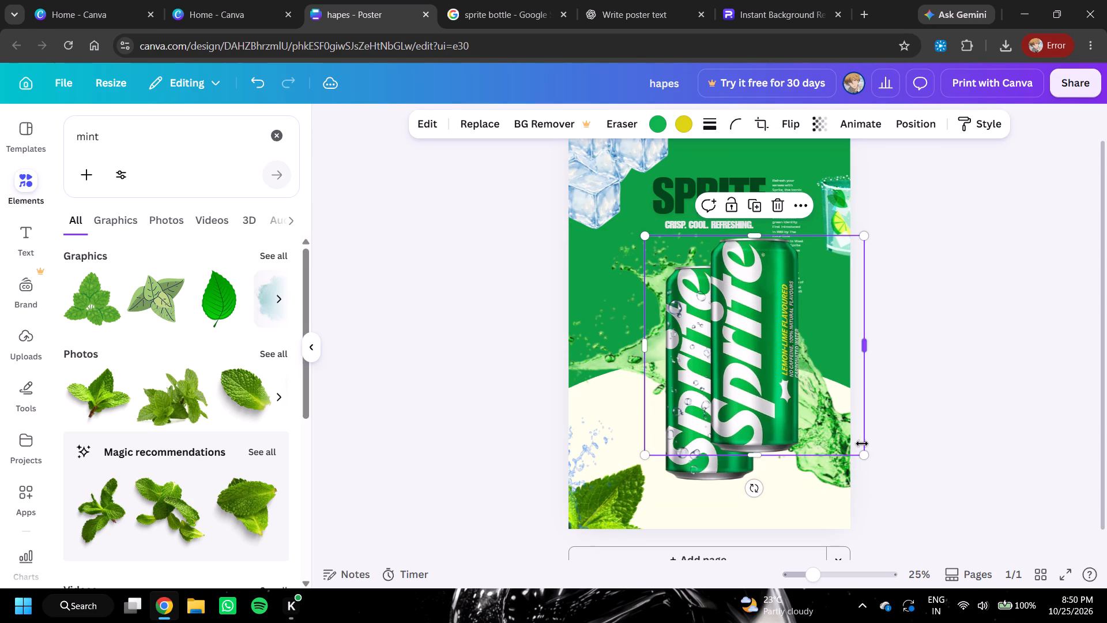
{"action": "left_click_drag", "start_coordinate": [864, 456], "coordinate": [899, 516]}
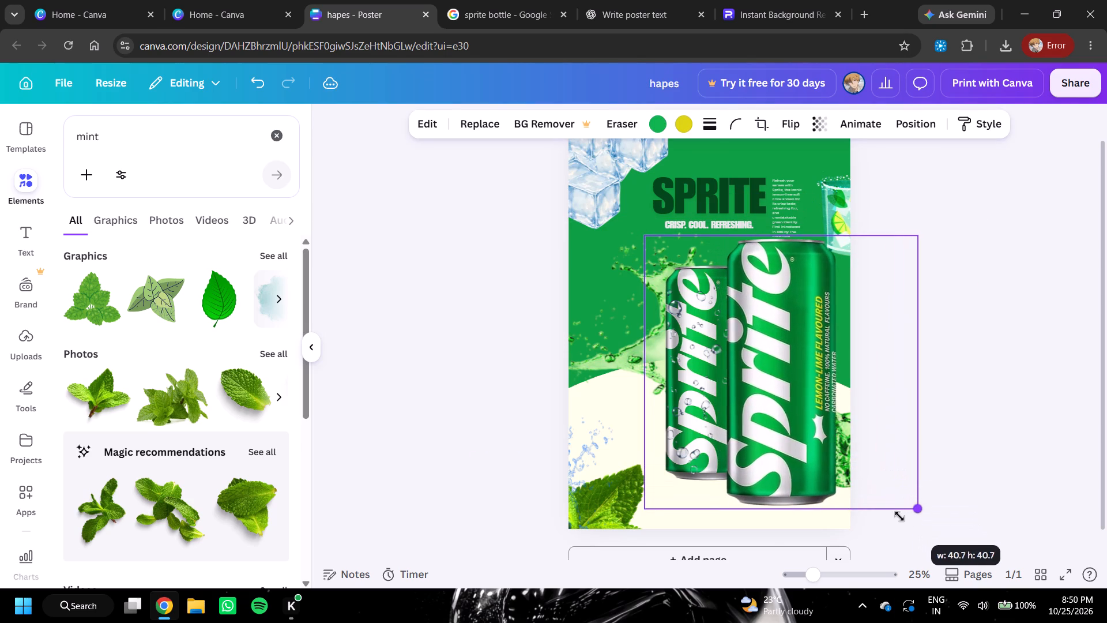
{"action": "left_click_drag", "start_coordinate": [899, 516], "coordinate": [876, 530]}
{"action": "left_click_drag", "start_coordinate": [799, 389], "coordinate": [785, 390]}
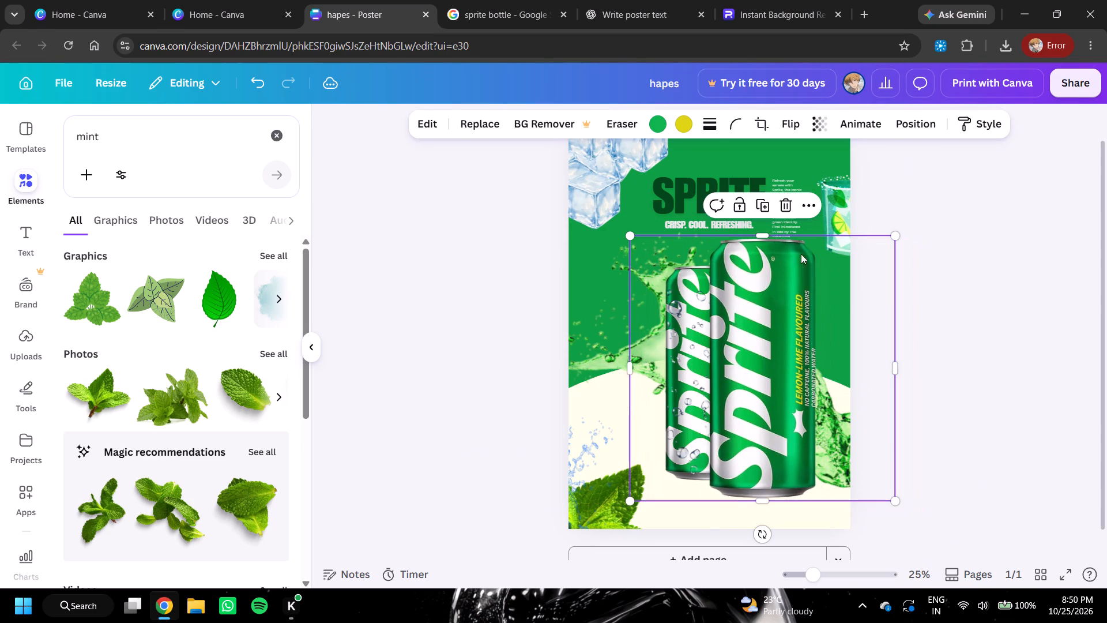
Send the enlarged can copy to the back of the layer order, behind the original can, green splash and cream arc.
{"action": "left_click", "coordinate": [808, 209]}
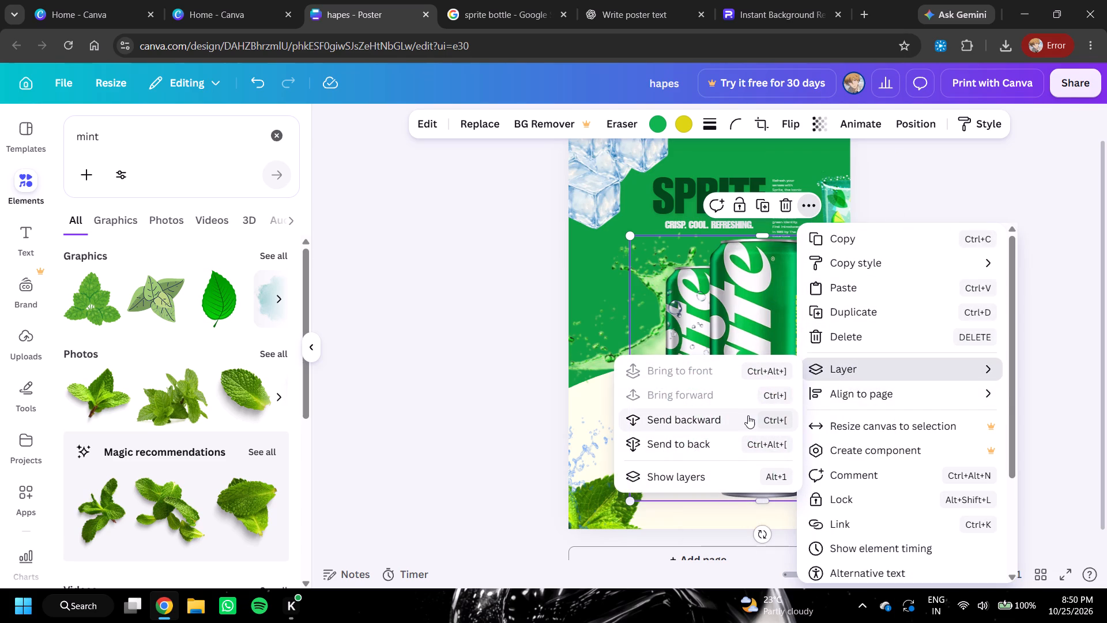
{"action": "left_click", "coordinate": [745, 417]}
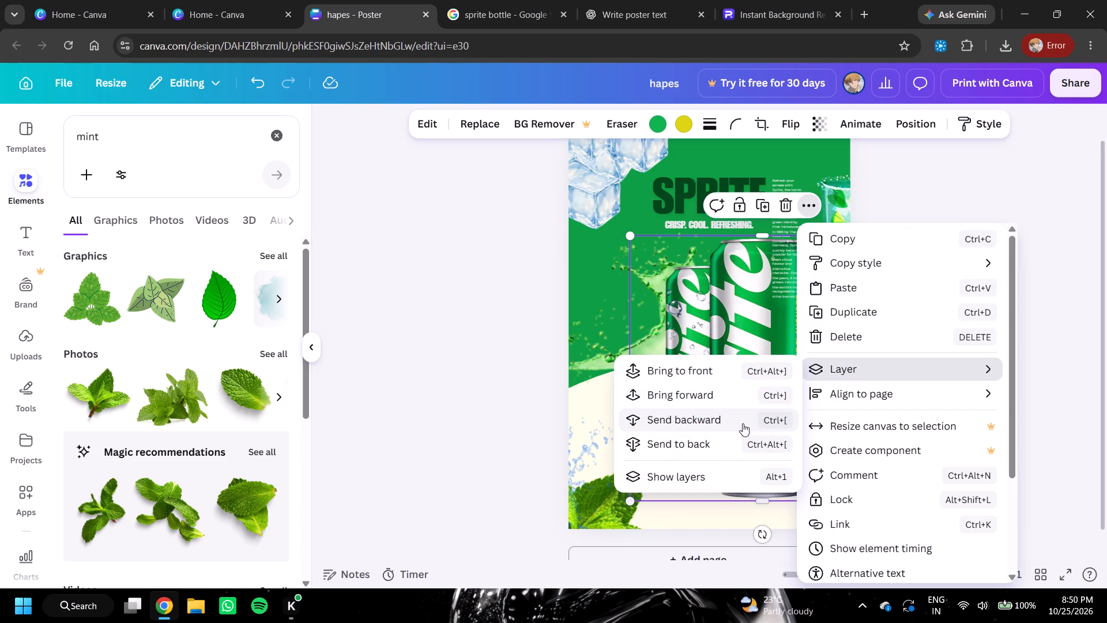
{"action": "left_click", "coordinate": [740, 435]}
{"action": "left_click", "coordinate": [940, 163]}
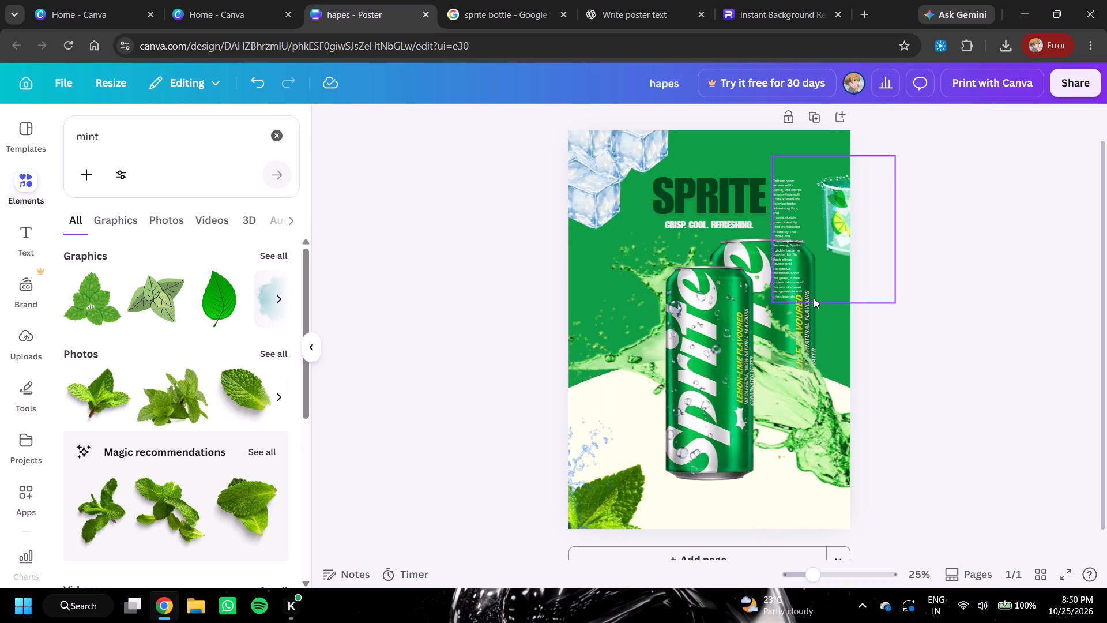
Lock the small paragraph text in its place beside the SPRITE heading.
{"action": "triple_click", "coordinate": [743, 252]}
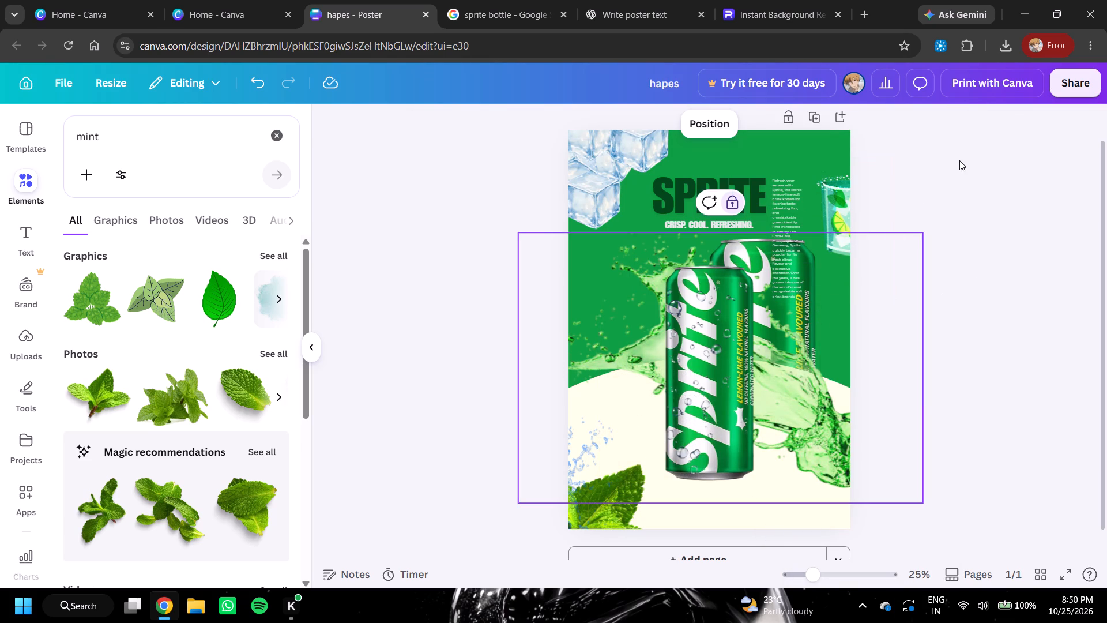
{"action": "left_click", "coordinate": [959, 162]}
{"action": "left_click_drag", "start_coordinate": [811, 265], "coordinate": [804, 284]}
{"action": "double_click", "coordinate": [804, 284]}
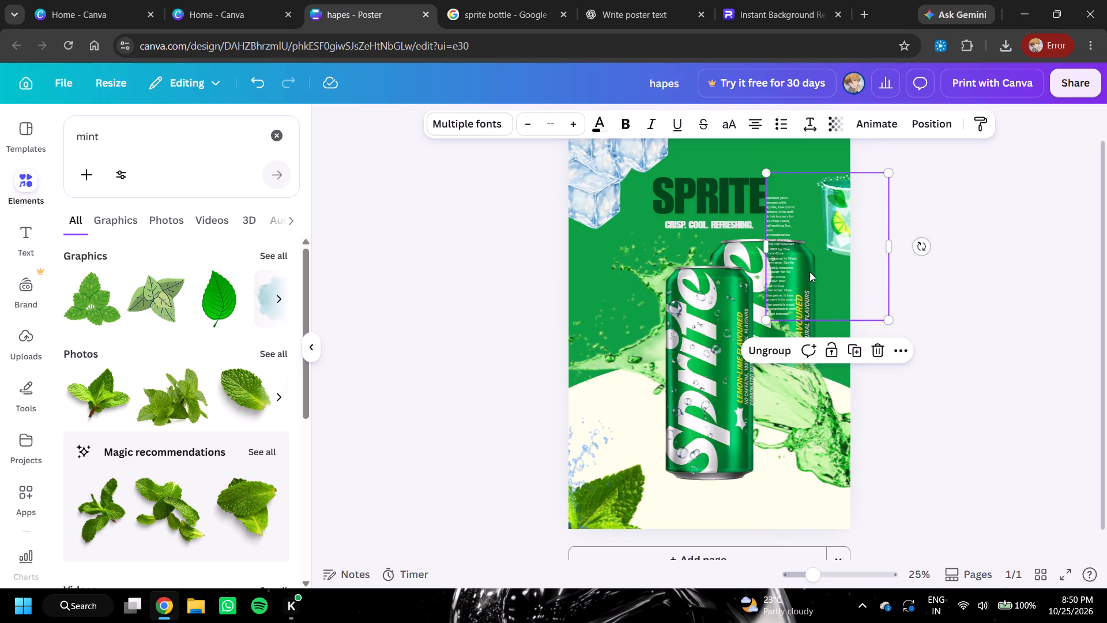
{"action": "double_click", "coordinate": [814, 261]}
{"action": "left_click_drag", "start_coordinate": [794, 249], "coordinate": [799, 231]}
{"action": "left_click", "coordinate": [799, 231]}
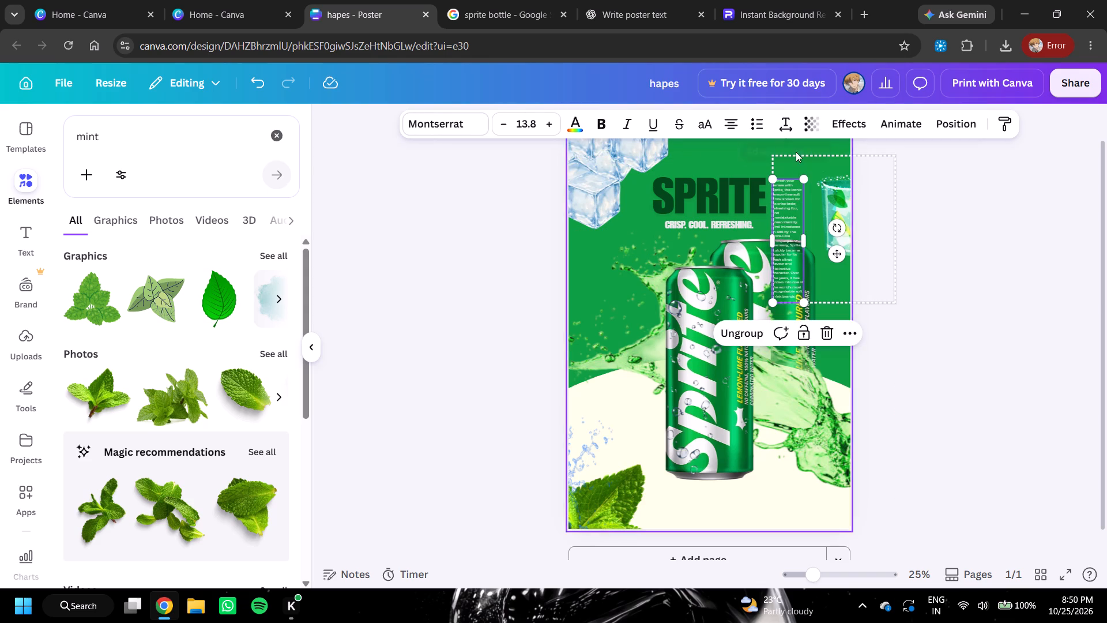
{"action": "left_click", "coordinate": [800, 331]}
{"action": "left_click", "coordinate": [959, 249]}
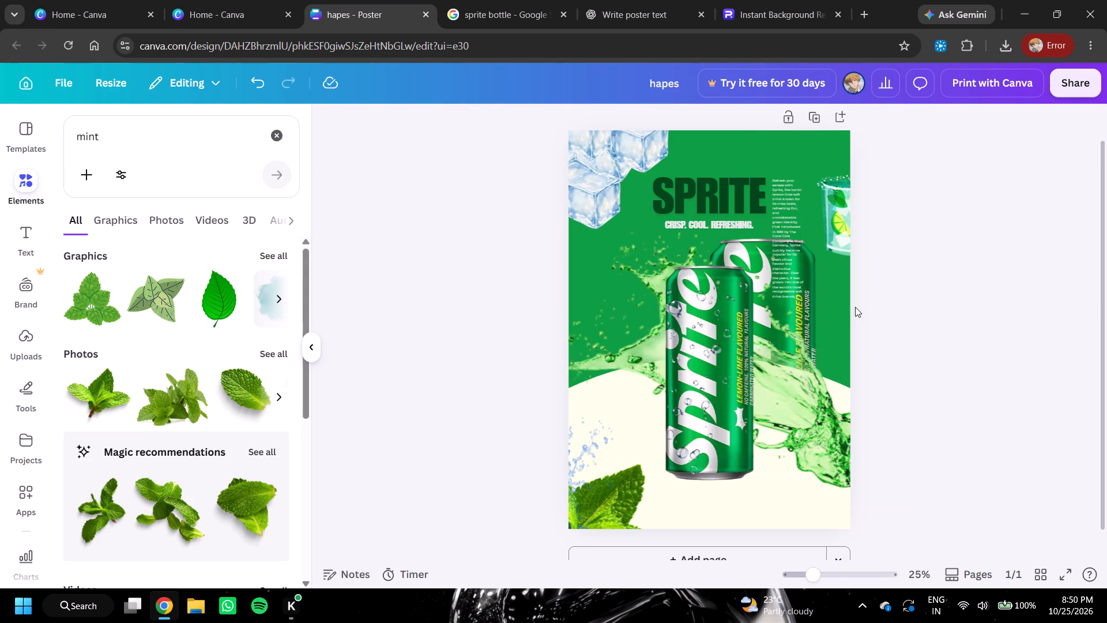
Reposition the rear can copy so it peeks out behind the original can, up and slightly to its right.
{"action": "left_click_drag", "start_coordinate": [798, 326], "coordinate": [846, 327]}
{"action": "left_click_drag", "start_coordinate": [791, 309], "coordinate": [901, 312]}
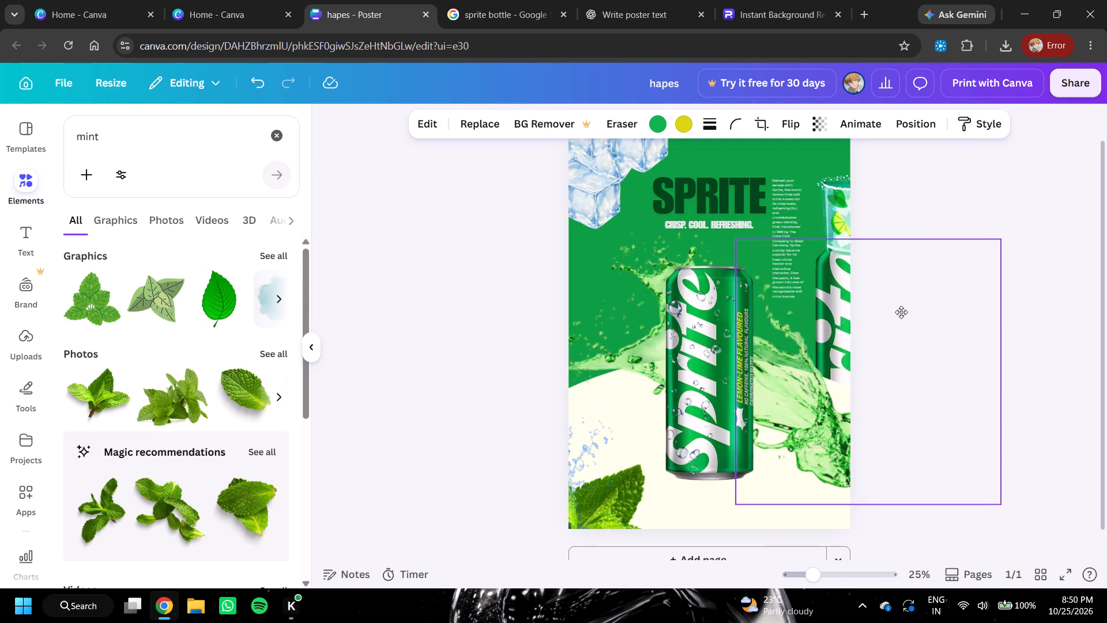
{"action": "left_click_drag", "start_coordinate": [901, 312], "coordinate": [801, 306]}
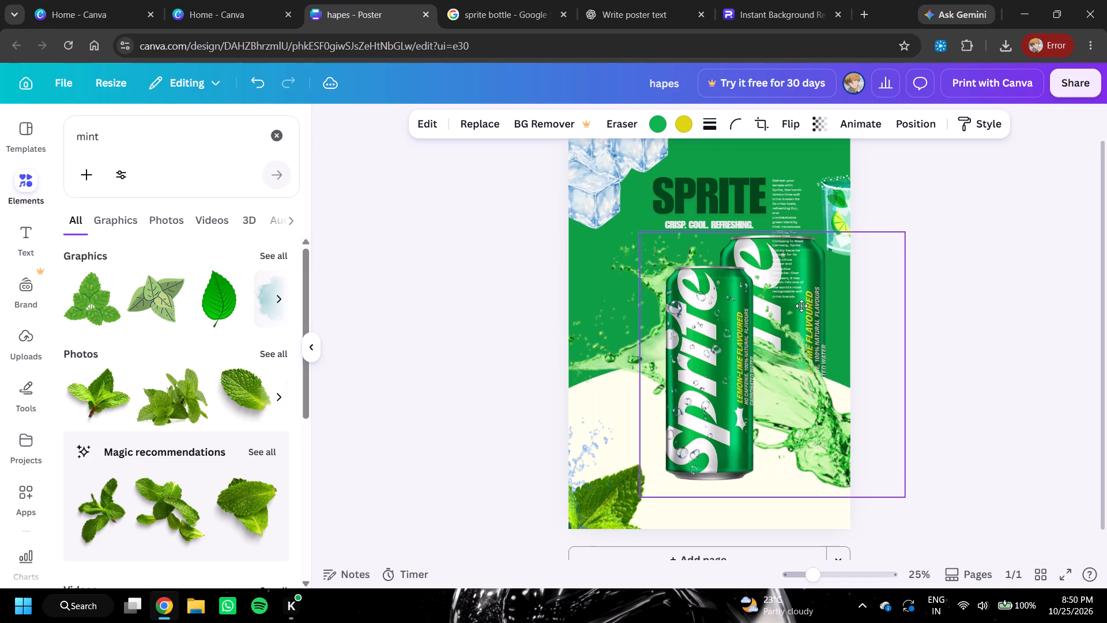
{"action": "left_click_drag", "start_coordinate": [801, 306], "coordinate": [789, 311]}
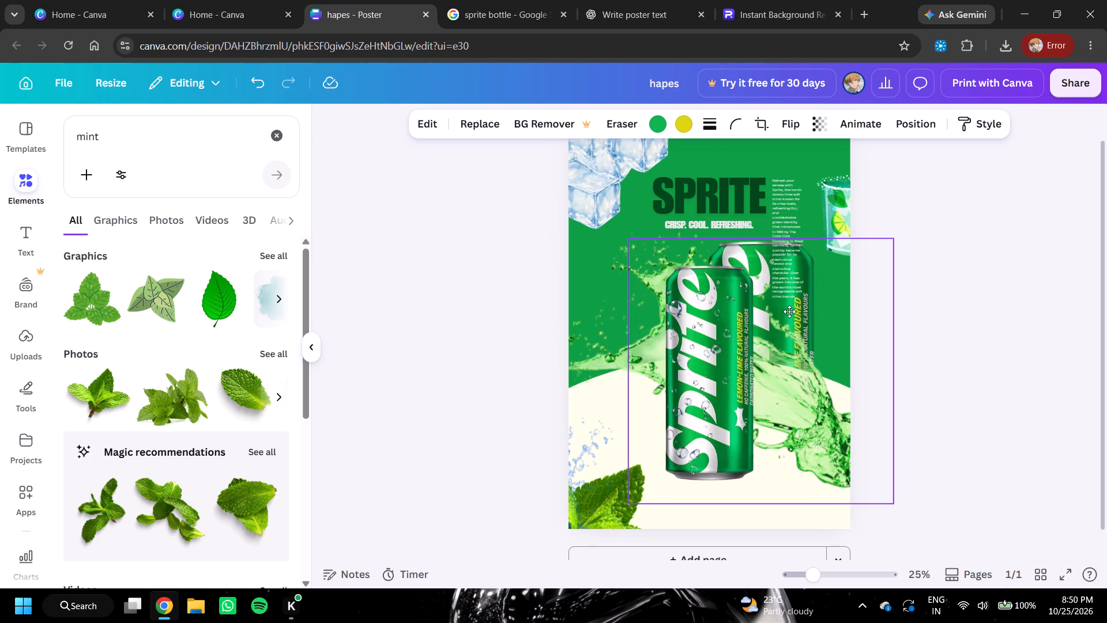
{"action": "left_click_drag", "start_coordinate": [789, 311], "coordinate": [785, 311]}
{"action": "left_click", "coordinate": [785, 311]}
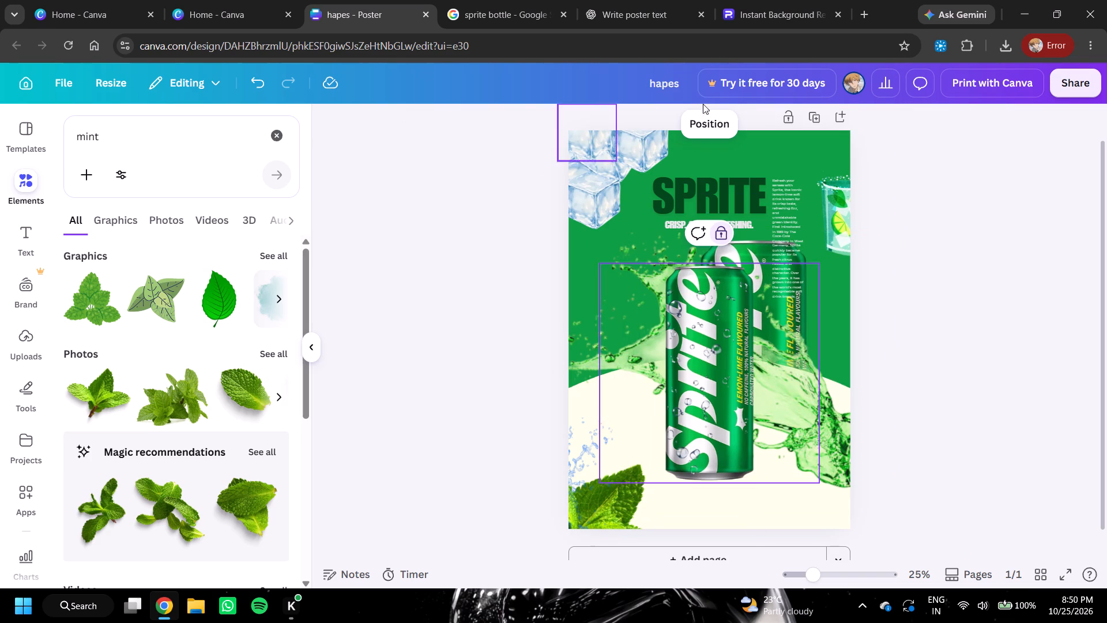
Nudge the rear can copy slightly further up and to the right so more of it shows behind the front can.
{"action": "left_click", "coordinate": [809, 318]}
{"action": "left_click_drag", "start_coordinate": [871, 323], "coordinate": [803, 314]}
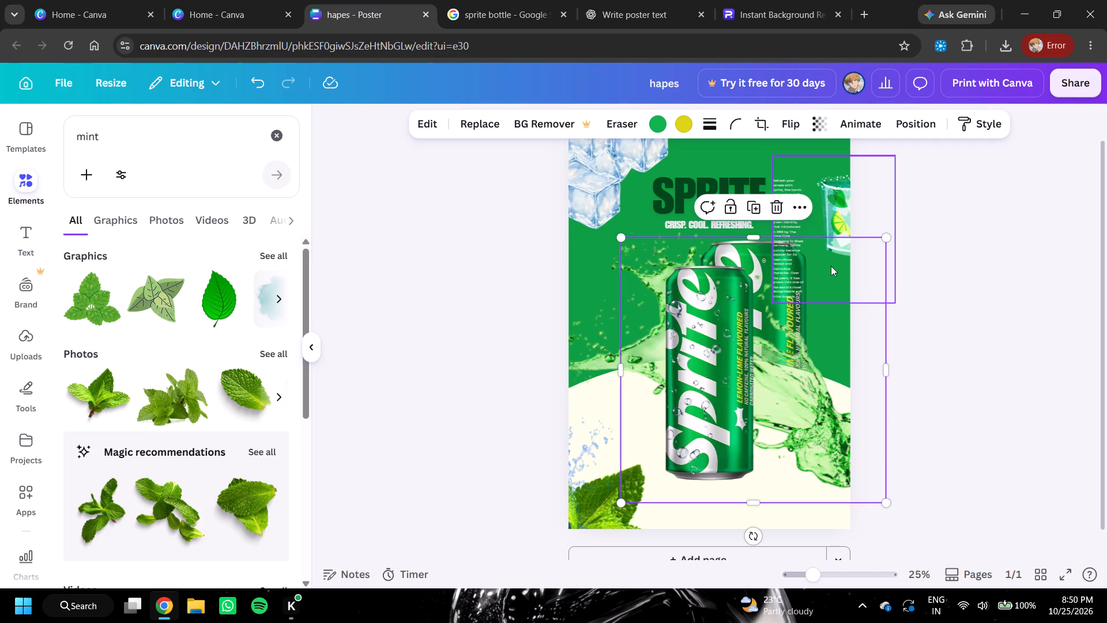
{"action": "left_click", "coordinate": [829, 320]}
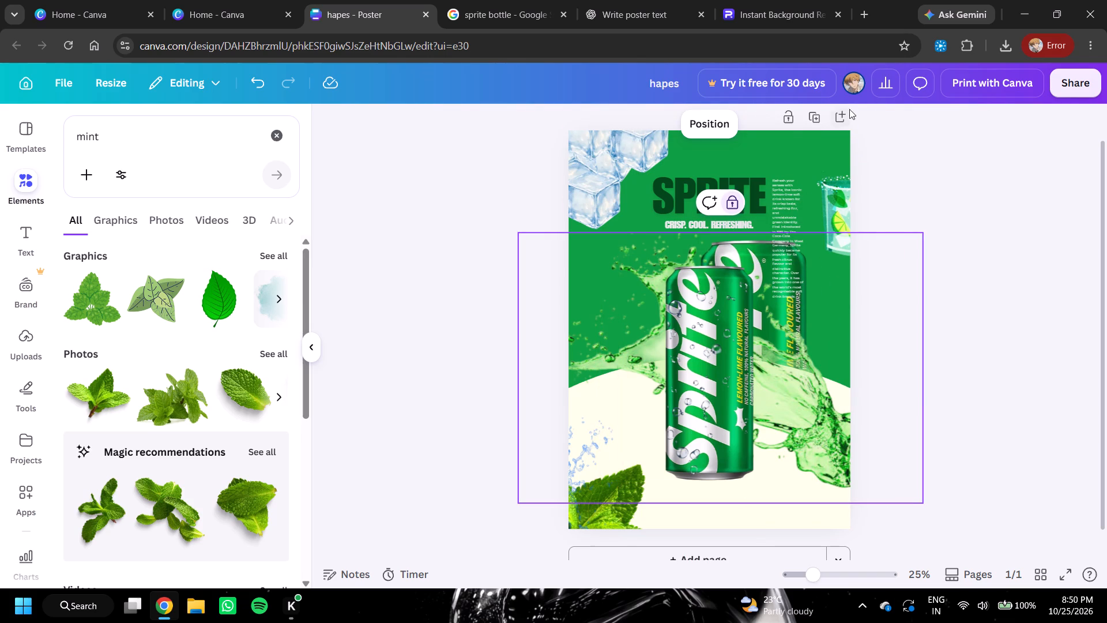
{"action": "left_click_drag", "start_coordinate": [803, 306], "coordinate": [811, 309]}
{"action": "left_click", "coordinate": [811, 309]}
{"action": "left_click_drag", "start_coordinate": [813, 310], "coordinate": [839, 307]}
{"action": "left_click", "coordinate": [839, 307]}
{"action": "left_click_drag", "start_coordinate": [815, 308], "coordinate": [822, 309]}
{"action": "left_click", "coordinate": [822, 309]}
{"action": "left_click_drag", "start_coordinate": [837, 310], "coordinate": [856, 313]}
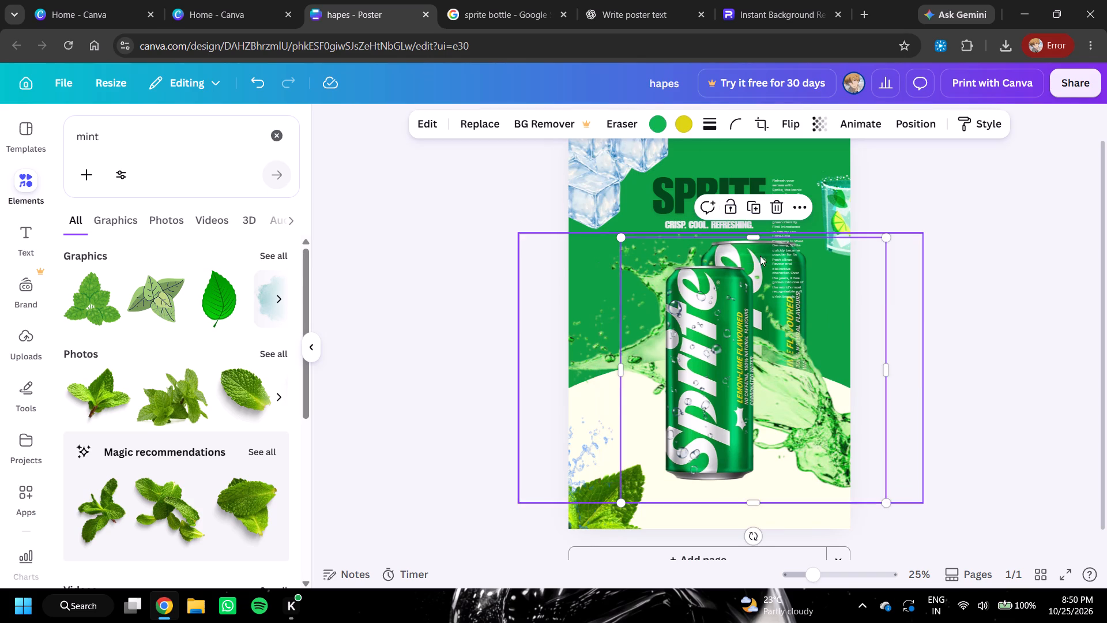
{"action": "left_click_drag", "start_coordinate": [751, 243], "coordinate": [756, 233]}
{"action": "double_click", "coordinate": [756, 233]}
{"action": "left_click_drag", "start_coordinate": [756, 233], "coordinate": [755, 242]}
{"action": "left_click", "coordinate": [755, 242]}
{"action": "left_click_drag", "start_coordinate": [755, 242], "coordinate": [755, 249]}
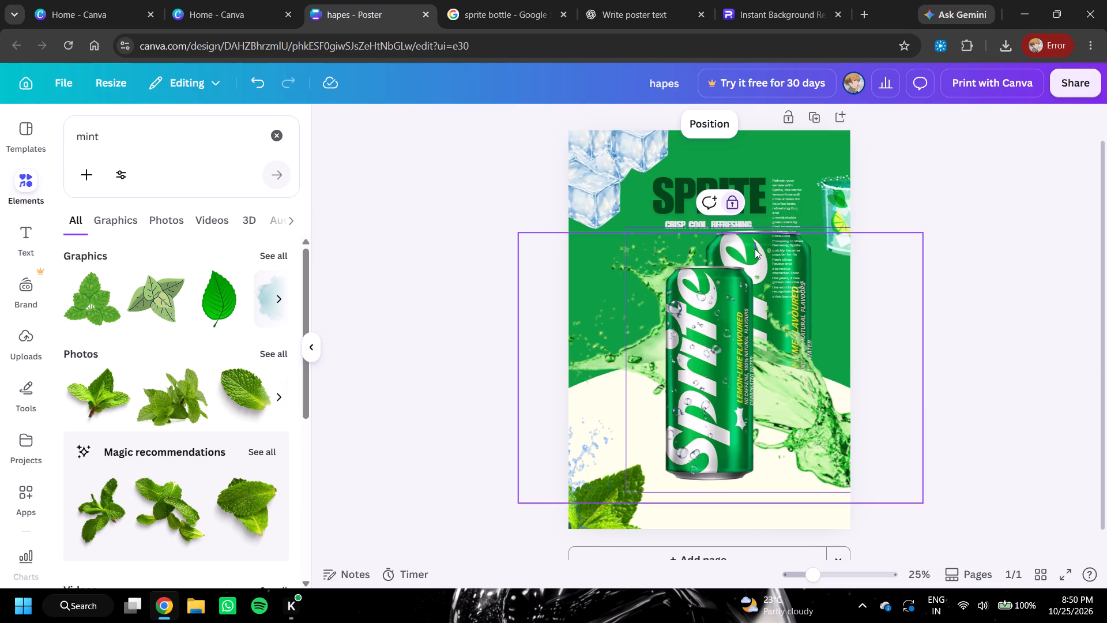
{"action": "left_click_drag", "start_coordinate": [755, 249], "coordinate": [754, 252]}
{"action": "left_click", "coordinate": [754, 252]}
{"action": "left_click_drag", "start_coordinate": [747, 244], "coordinate": [754, 232]}
{"action": "triple_click", "coordinate": [942, 252]}
{"action": "left_click", "coordinate": [942, 252]}
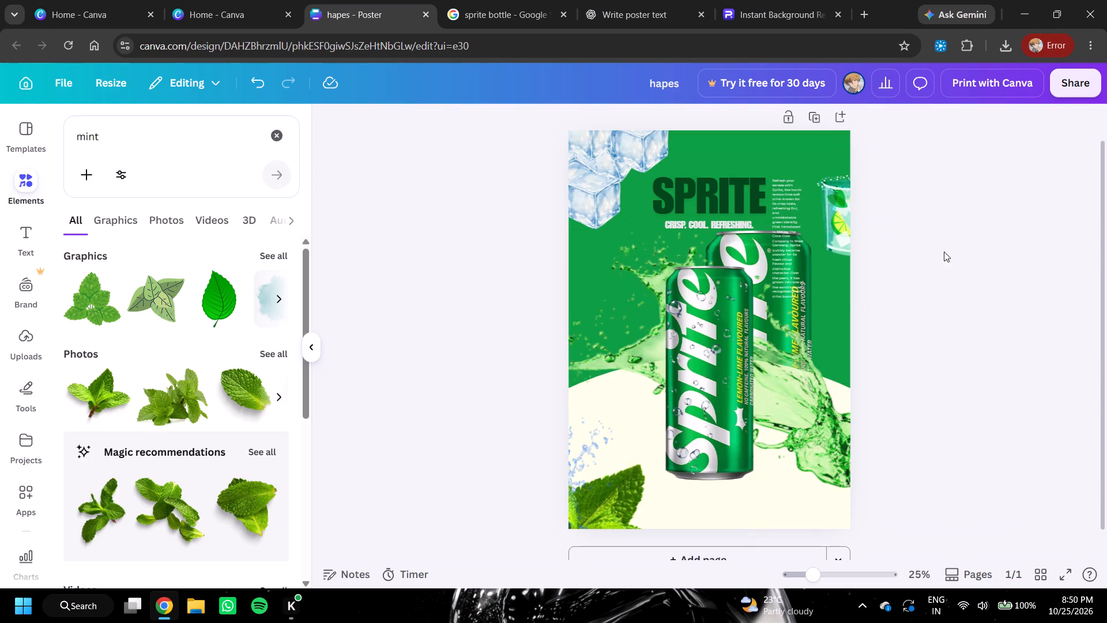
Lower the opacity of the rear can copy so it becomes a faint, see-through can behind the front can and paragraph text.
{"action": "left_click_drag", "start_coordinate": [760, 244], "coordinate": [759, 252]}
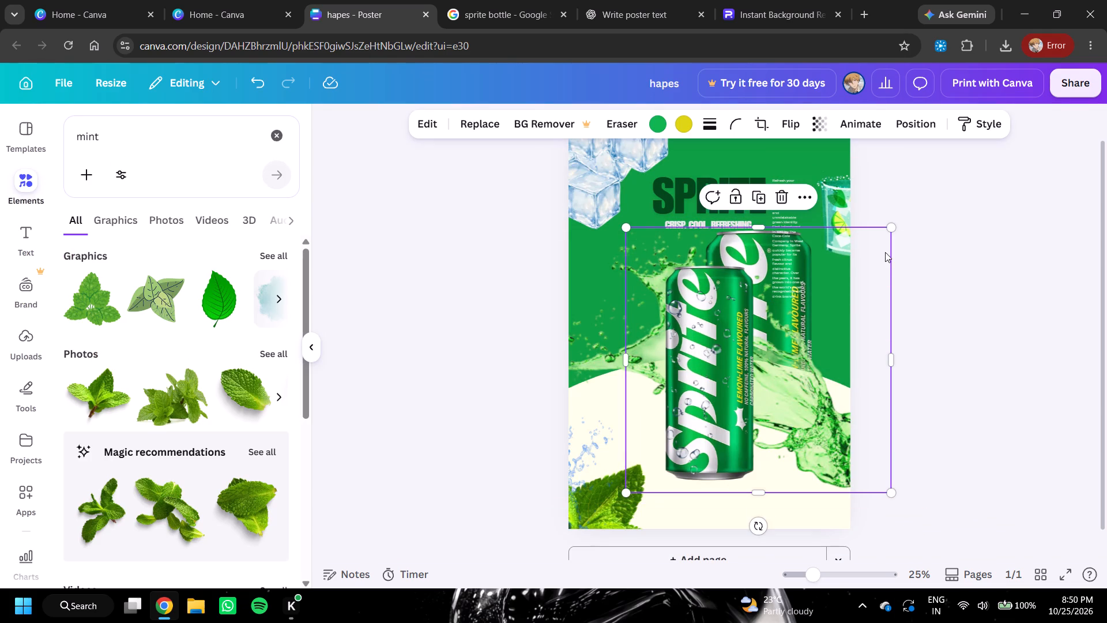
{"action": "scroll", "coordinate": [914, 286], "scroll_direction": "up", "scroll_amount": 3, "text": "ctrl"}
{"action": "left_click", "coordinate": [790, 249]}
{"action": "left_click_drag", "start_coordinate": [790, 249], "coordinate": [789, 256]}
{"action": "left_click_drag", "start_coordinate": [789, 237], "coordinate": [785, 243]}
{"action": "double_click", "coordinate": [785, 243]}
{"action": "left_click", "coordinate": [792, 241]}
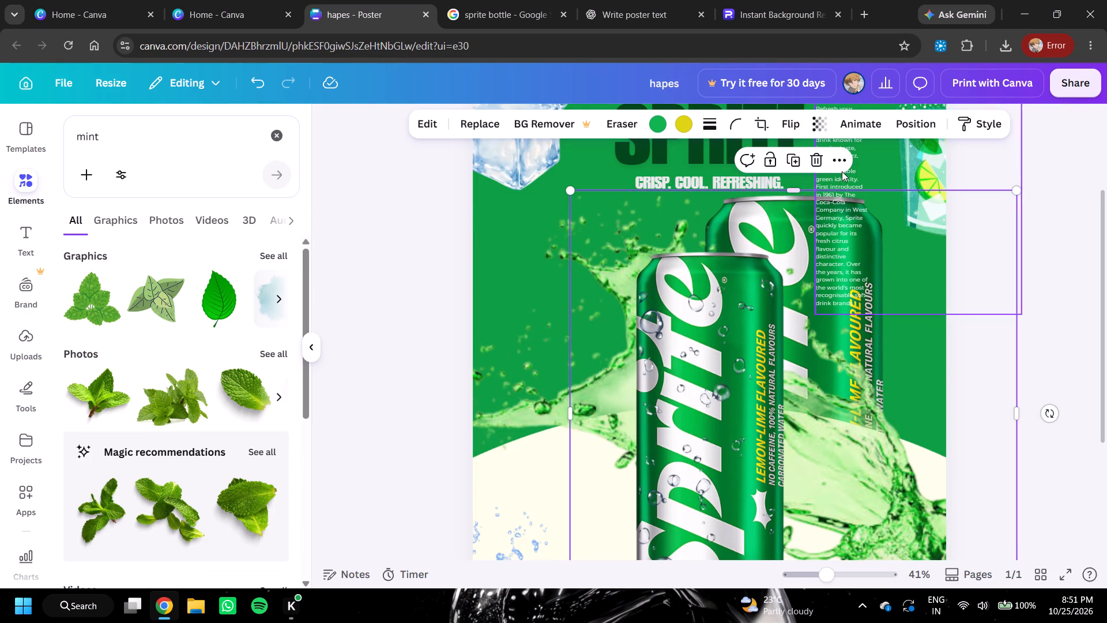
{"action": "left_click", "coordinate": [841, 164]}
{"action": "left_click", "coordinate": [821, 119]}
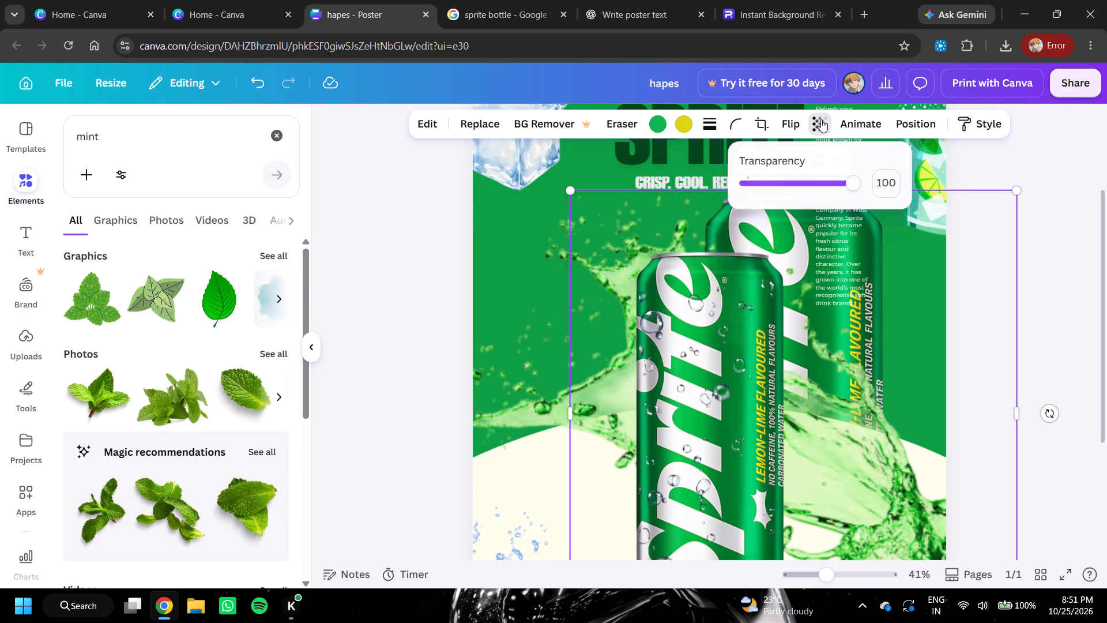
{"action": "left_click_drag", "start_coordinate": [796, 179], "coordinate": [789, 185]}
{"action": "left_click", "coordinate": [789, 185]}
{"action": "left_click", "coordinate": [389, 212]}
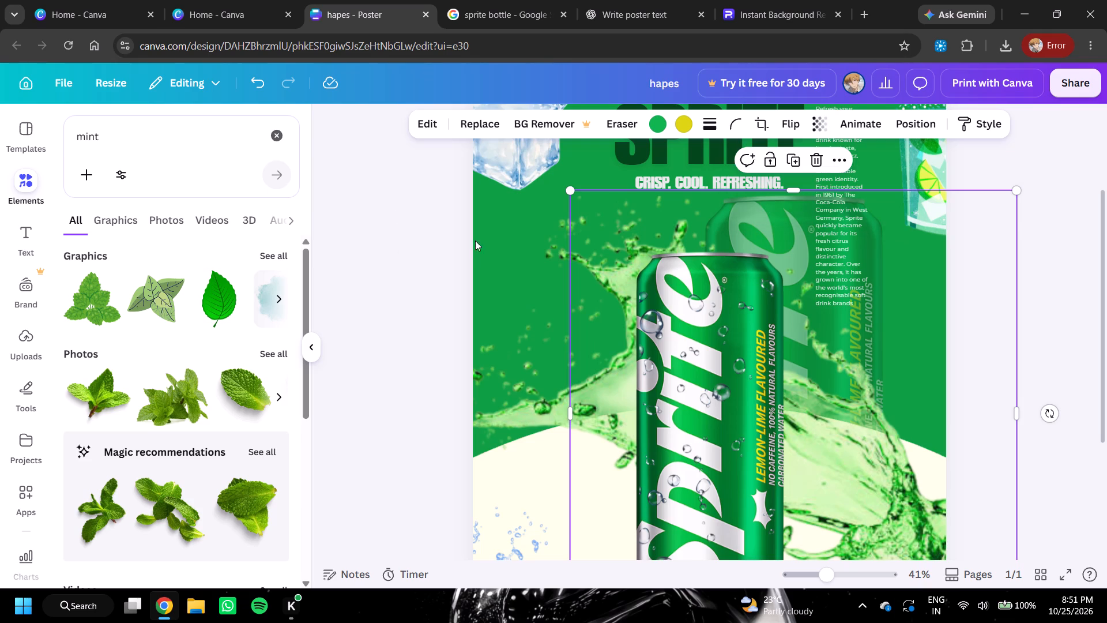
{"action": "scroll", "coordinate": [754, 322], "scroll_direction": "up", "scroll_amount": 4, "text": "ctrl"}
{"action": "scroll", "coordinate": [759, 322], "scroll_direction": "down", "scroll_amount": 8, "text": "ctrl"}
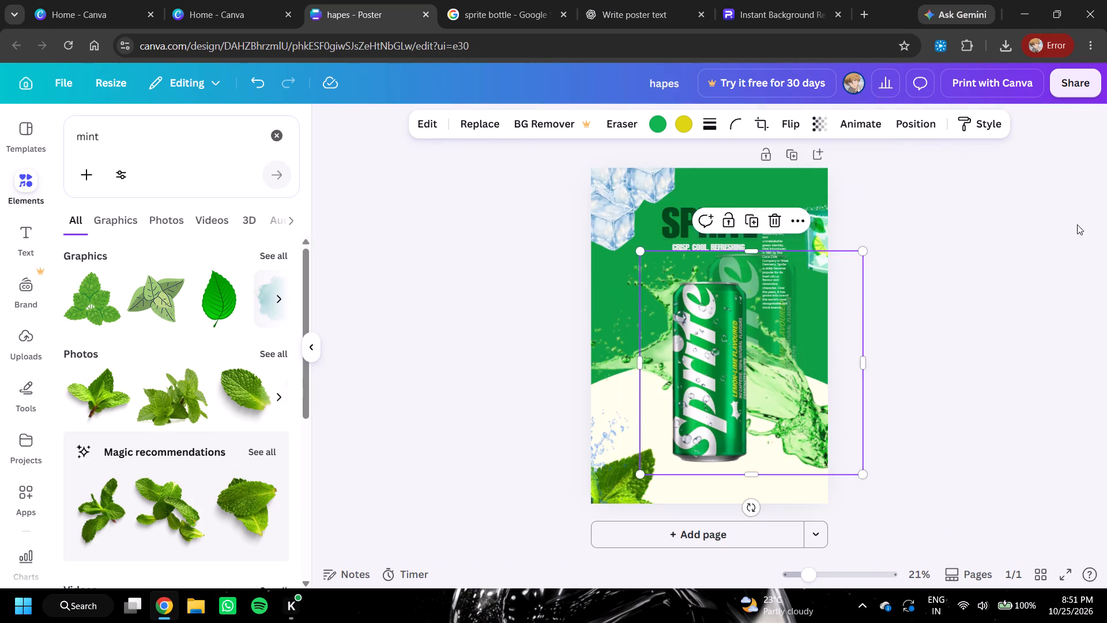
{"action": "left_click", "coordinate": [1077, 224]}
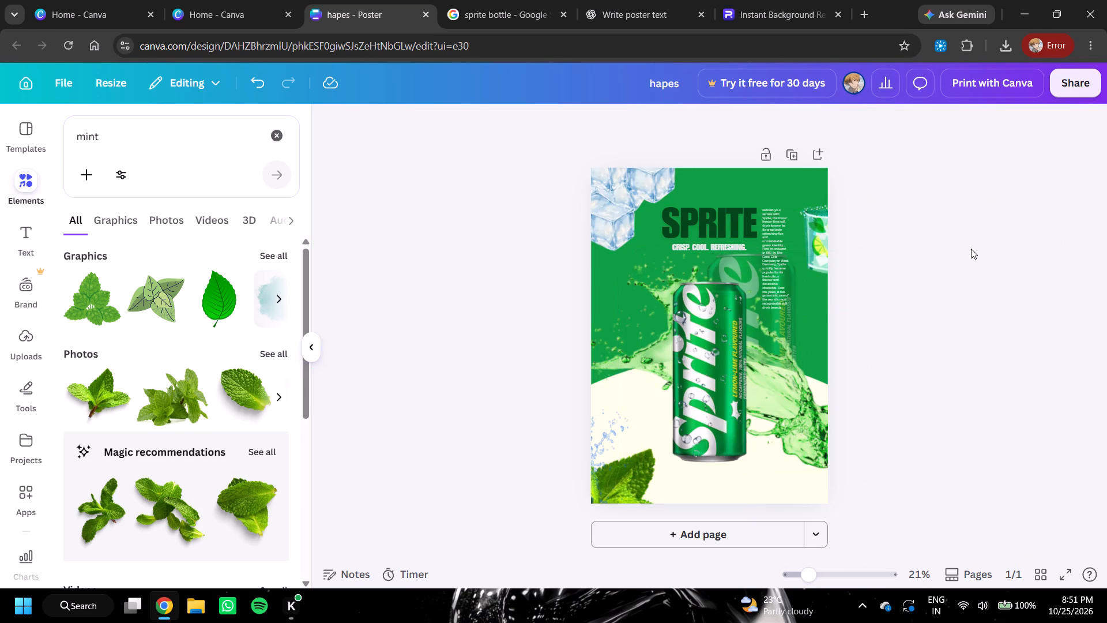